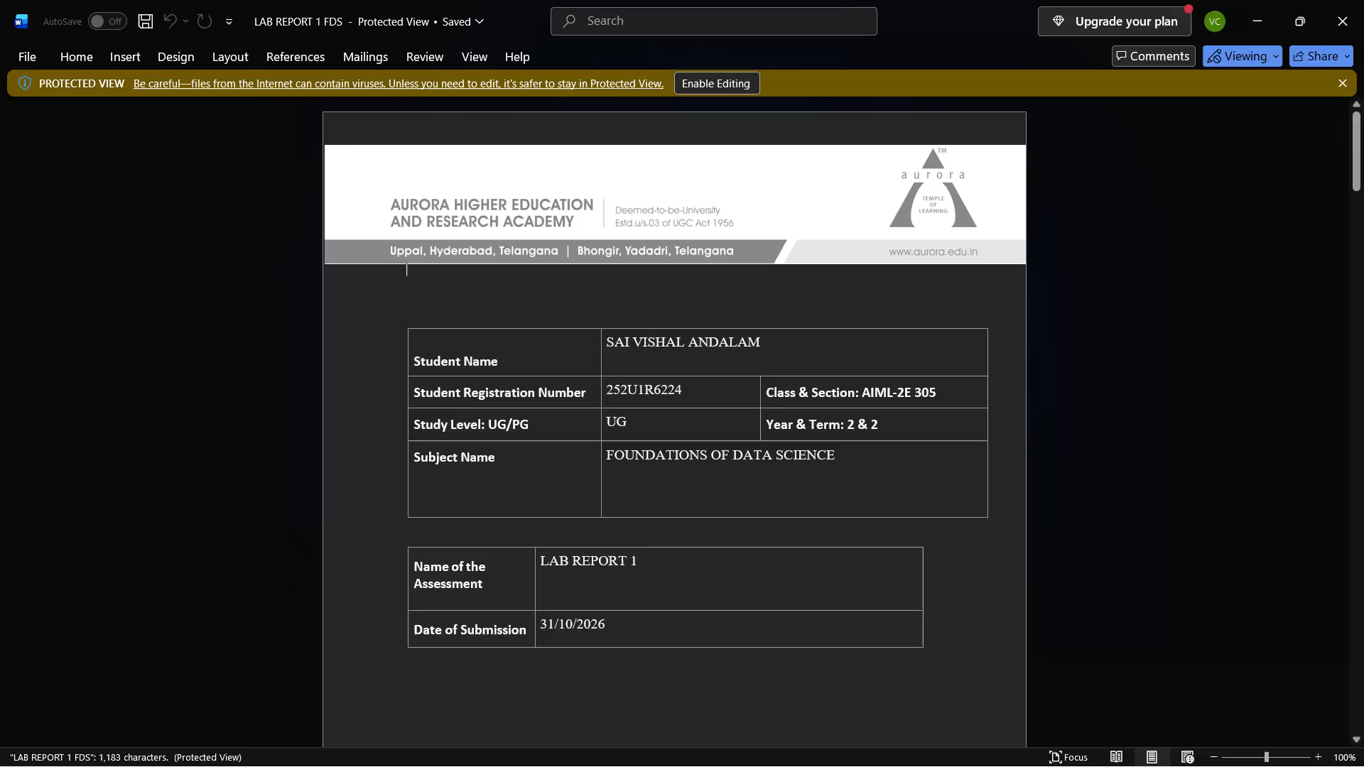
Enable editing for the protected LAB REPORT 1 FDS document.
click(686, 88)
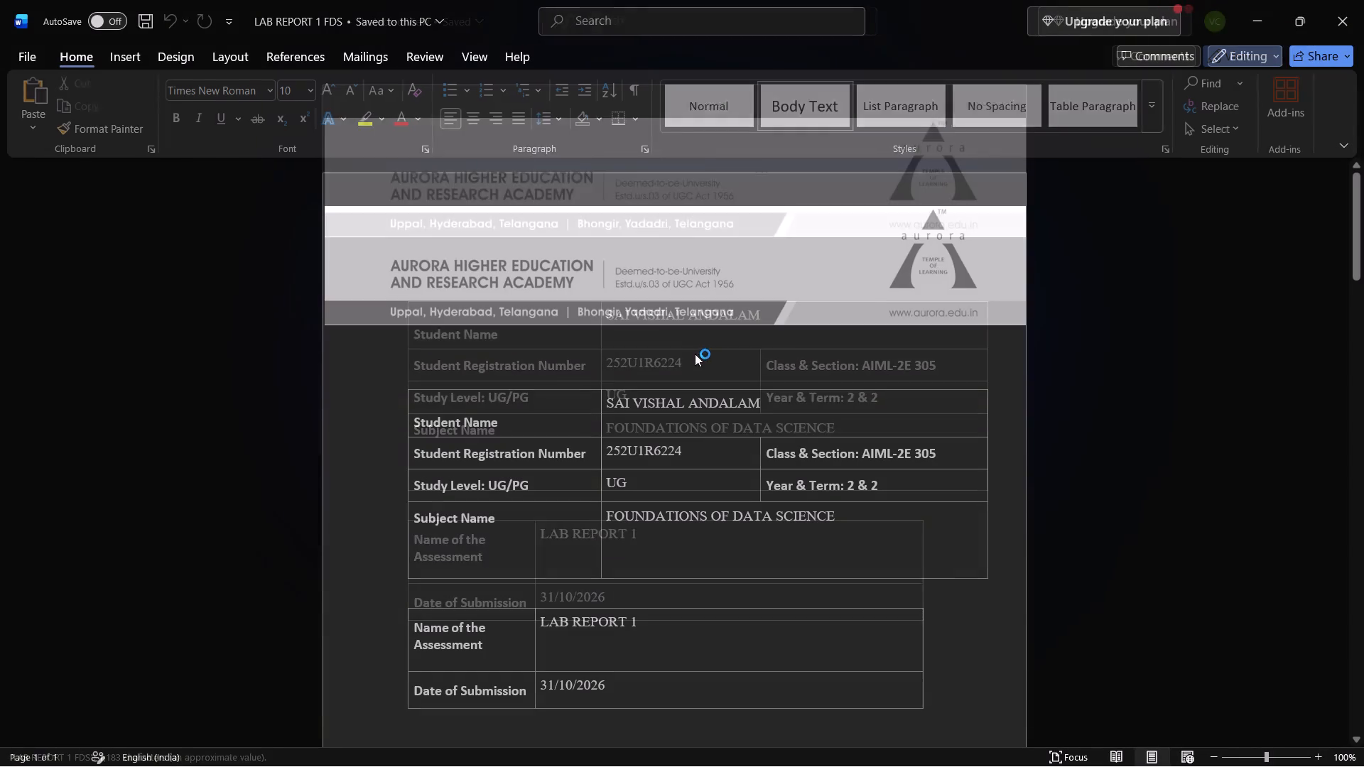
Review the lab report's pages from the cover tables through the NumPy sections to Slicing.
scroll(695, 354, down, 16)
scroll(696, 354, down, 7)
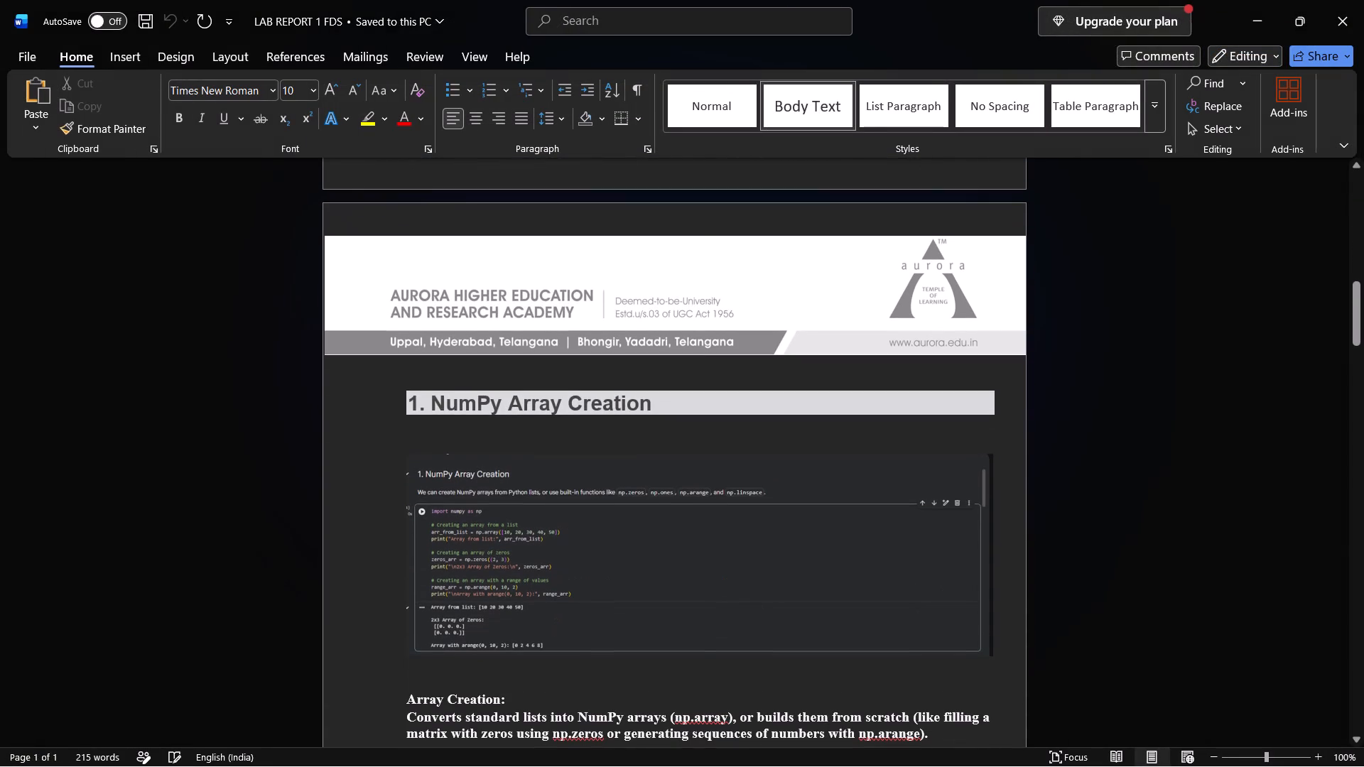
scroll(696, 354, down, 3)
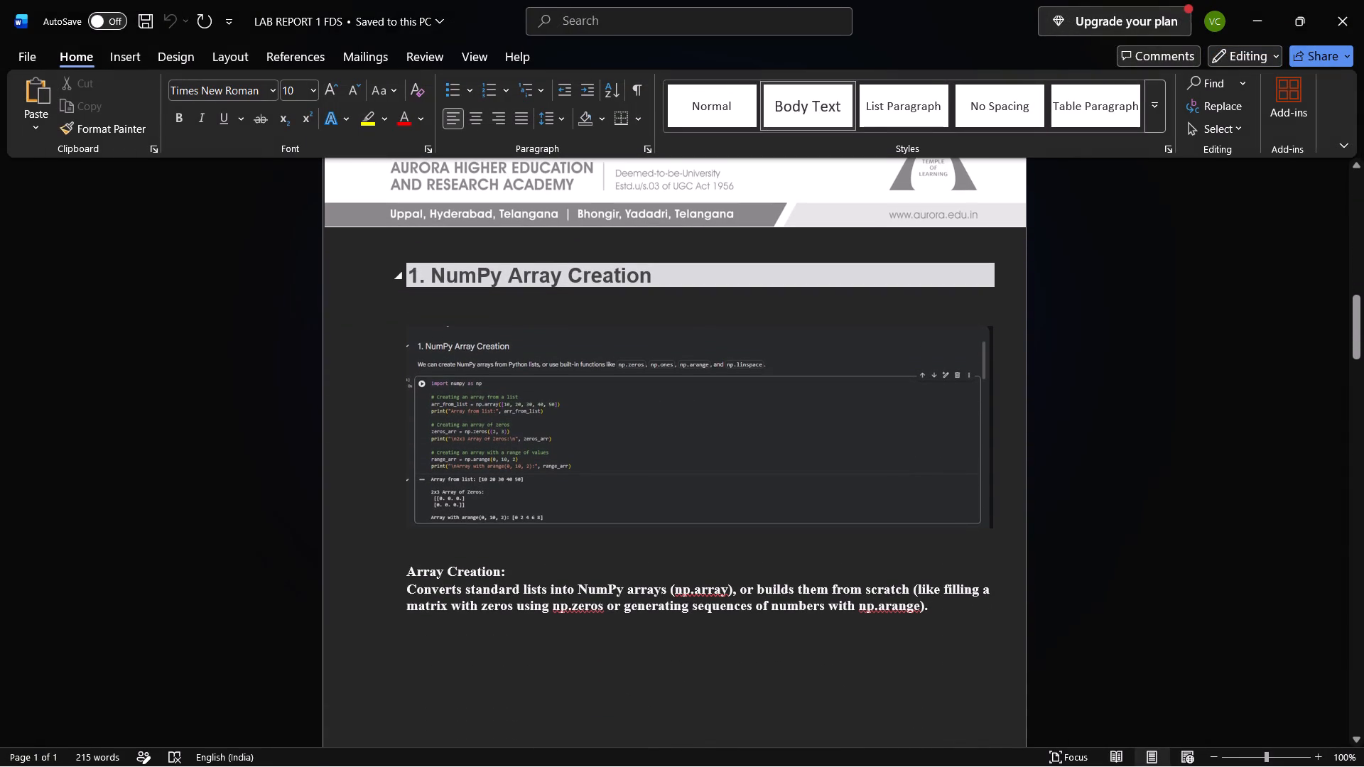
click(702, 280)
scroll(732, 377, down, 5)
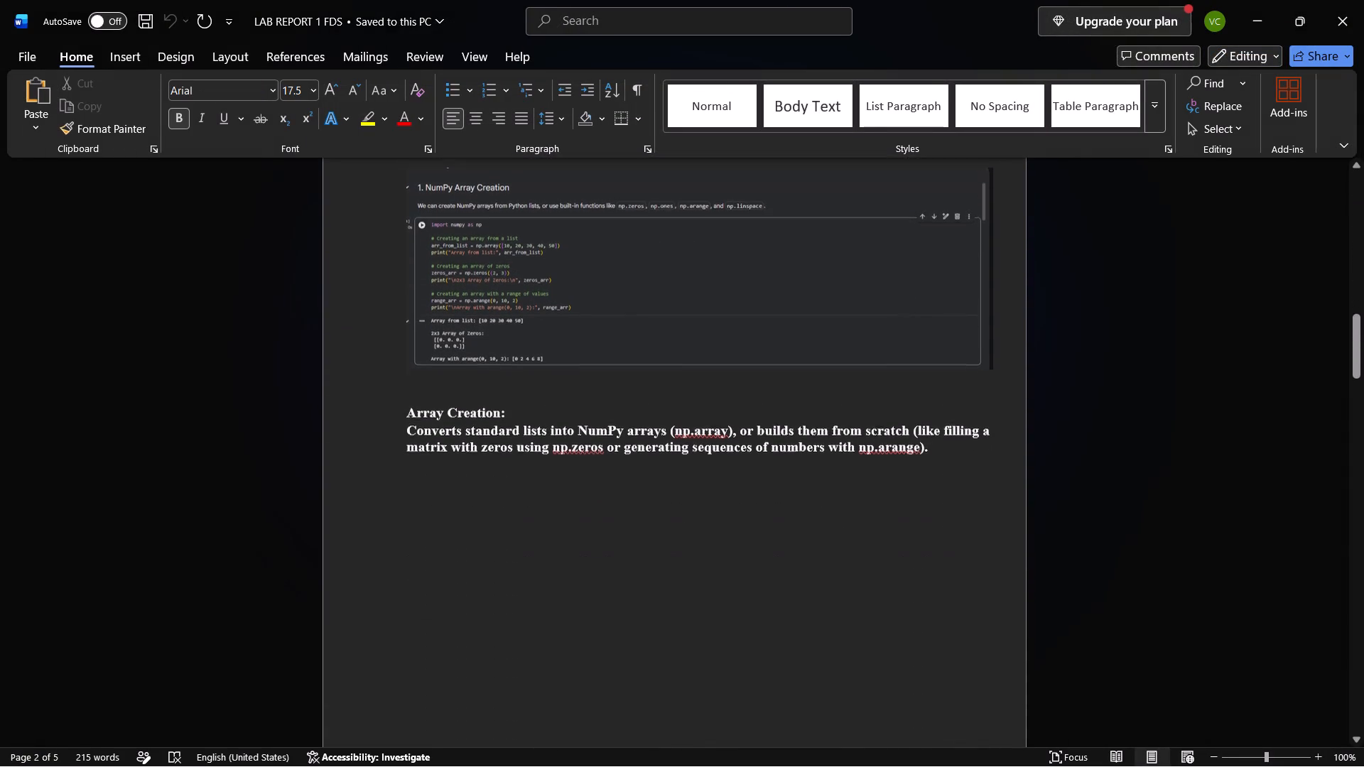
scroll(732, 379, down, 7)
scroll(732, 379, up, 1)
scroll(732, 379, down, 8)
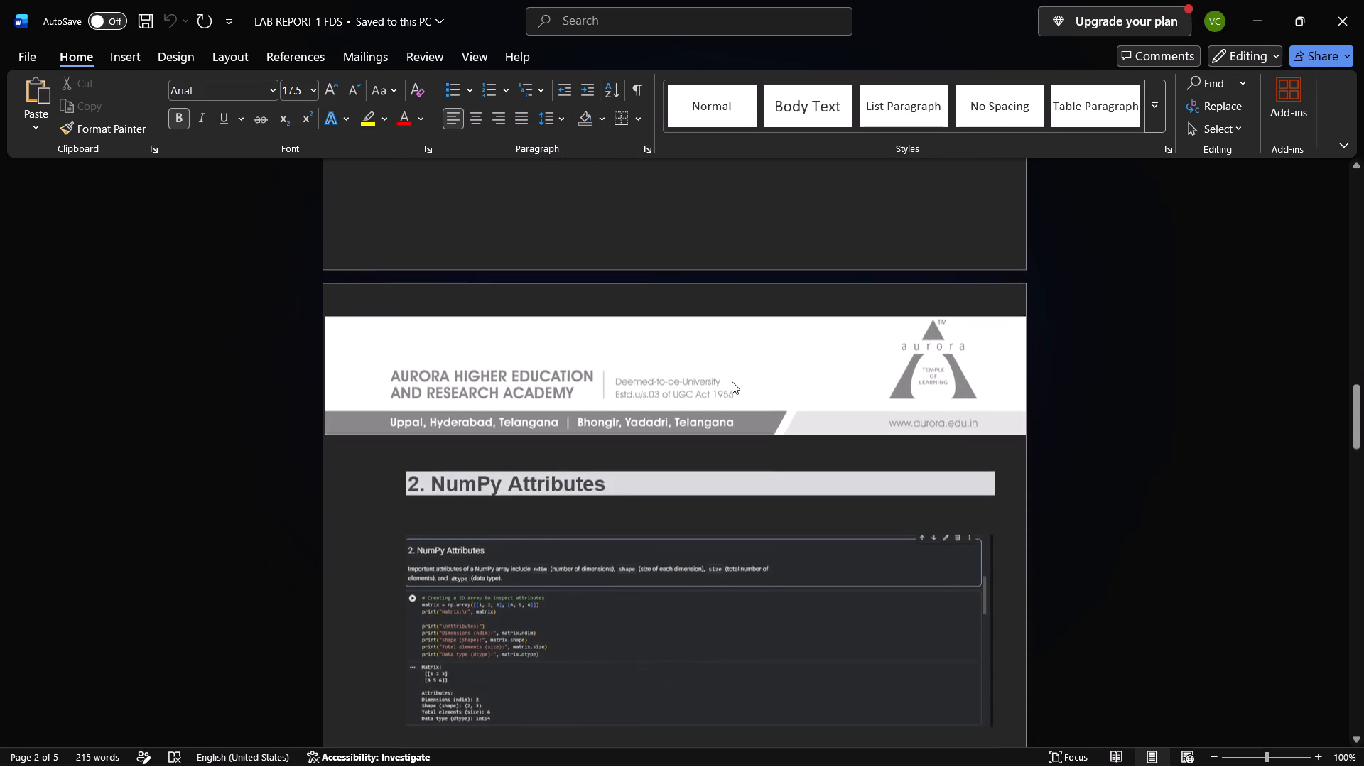
scroll(732, 381, down, 12)
scroll(732, 383, up, 2)
scroll(732, 383, down, 11)
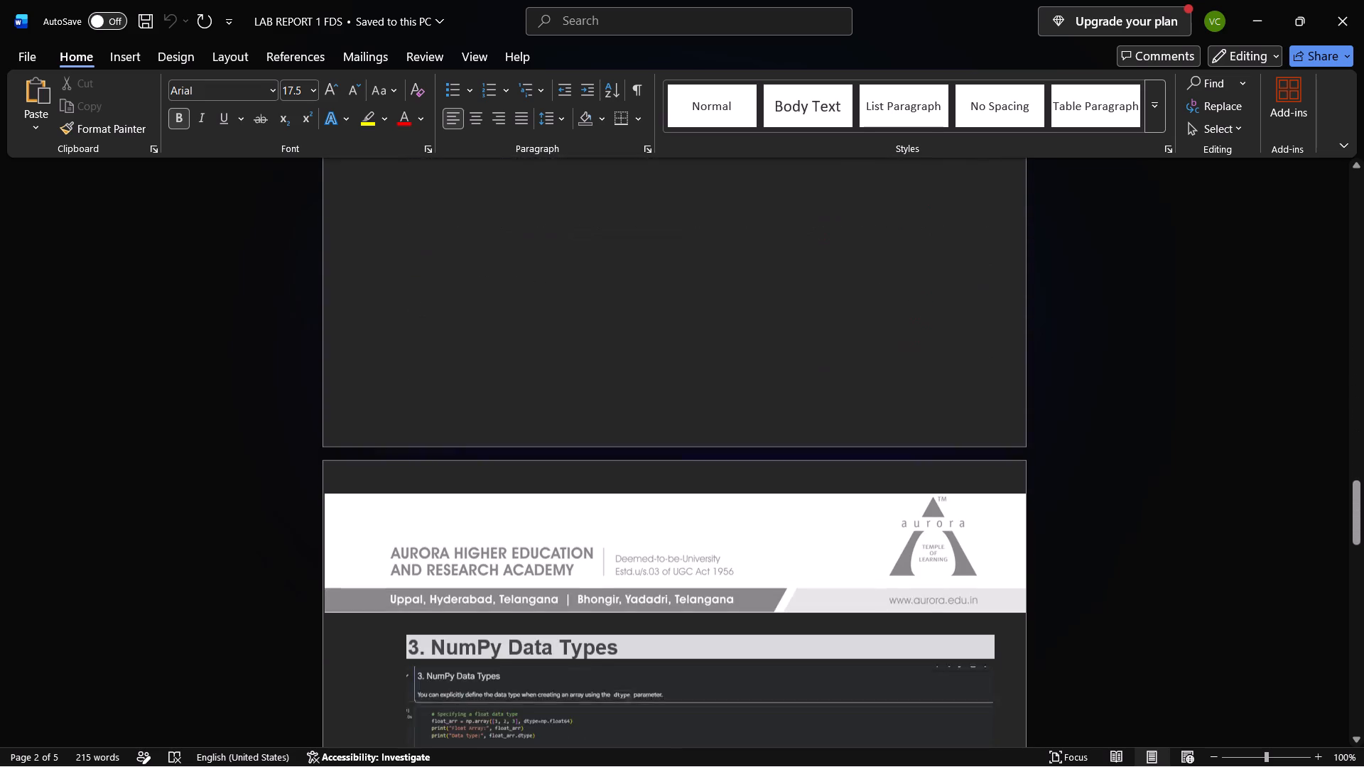
scroll(732, 383, down, 10)
scroll(732, 383, up, 1)
scroll(732, 383, down, 1)
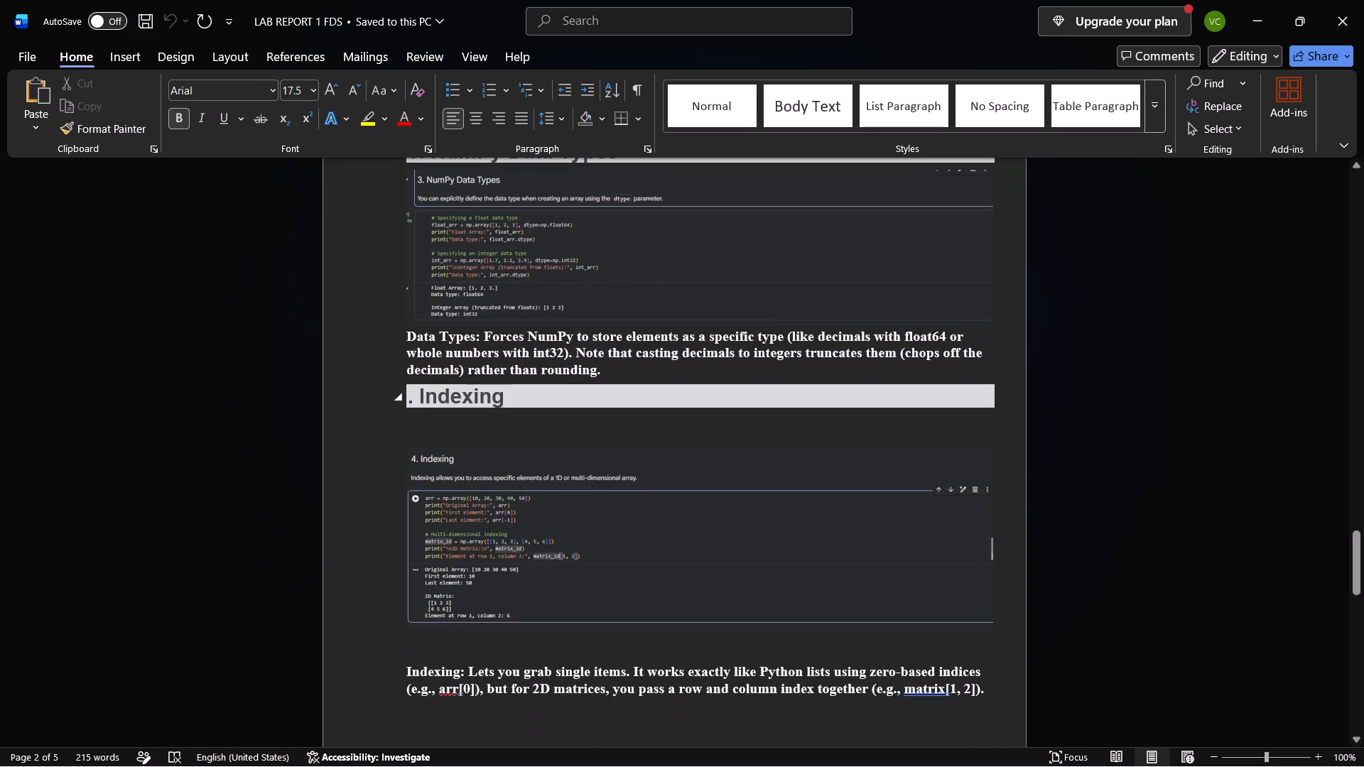
scroll(732, 383, down, 19)
scroll(725, 414, down, 4)
scroll(723, 419, up, 1)
scroll(723, 419, down, 1)
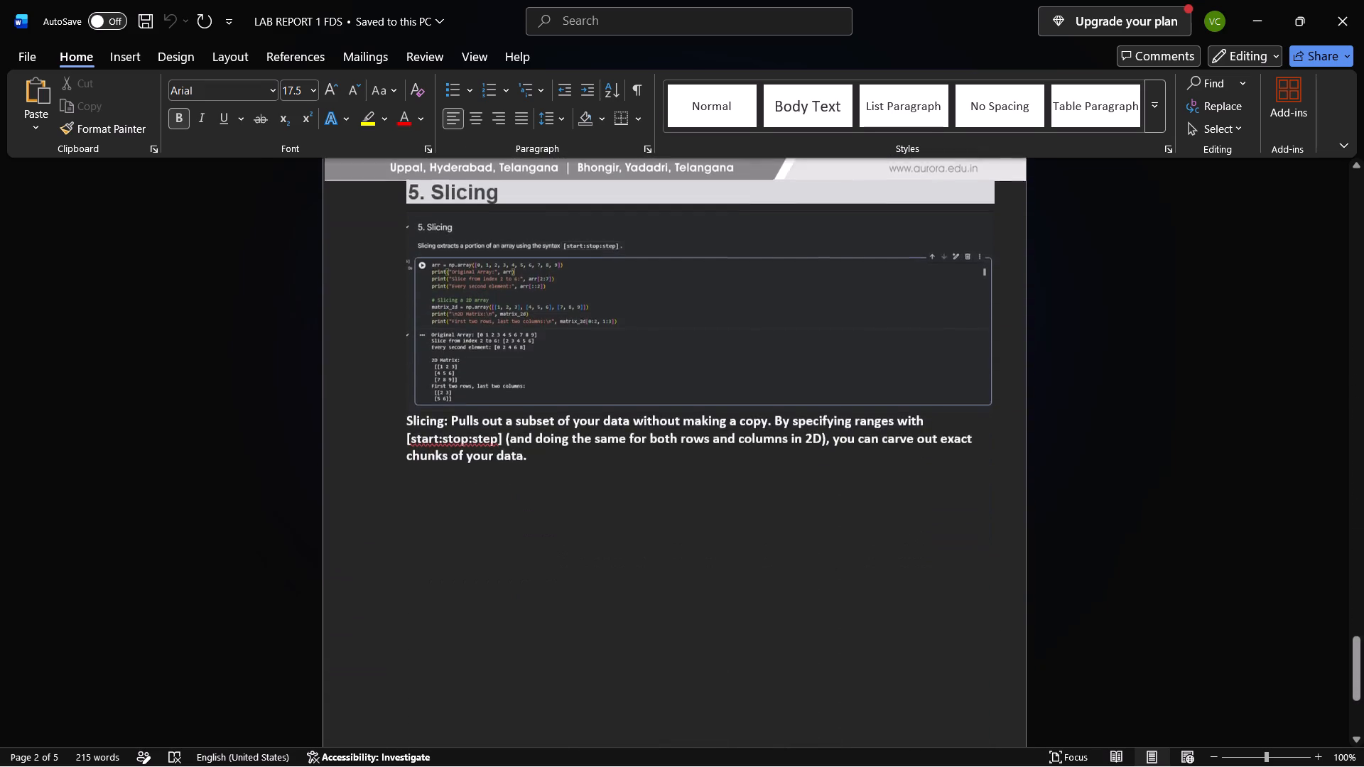
scroll(723, 419, down, 17)
scroll(732, 423, up, 7)
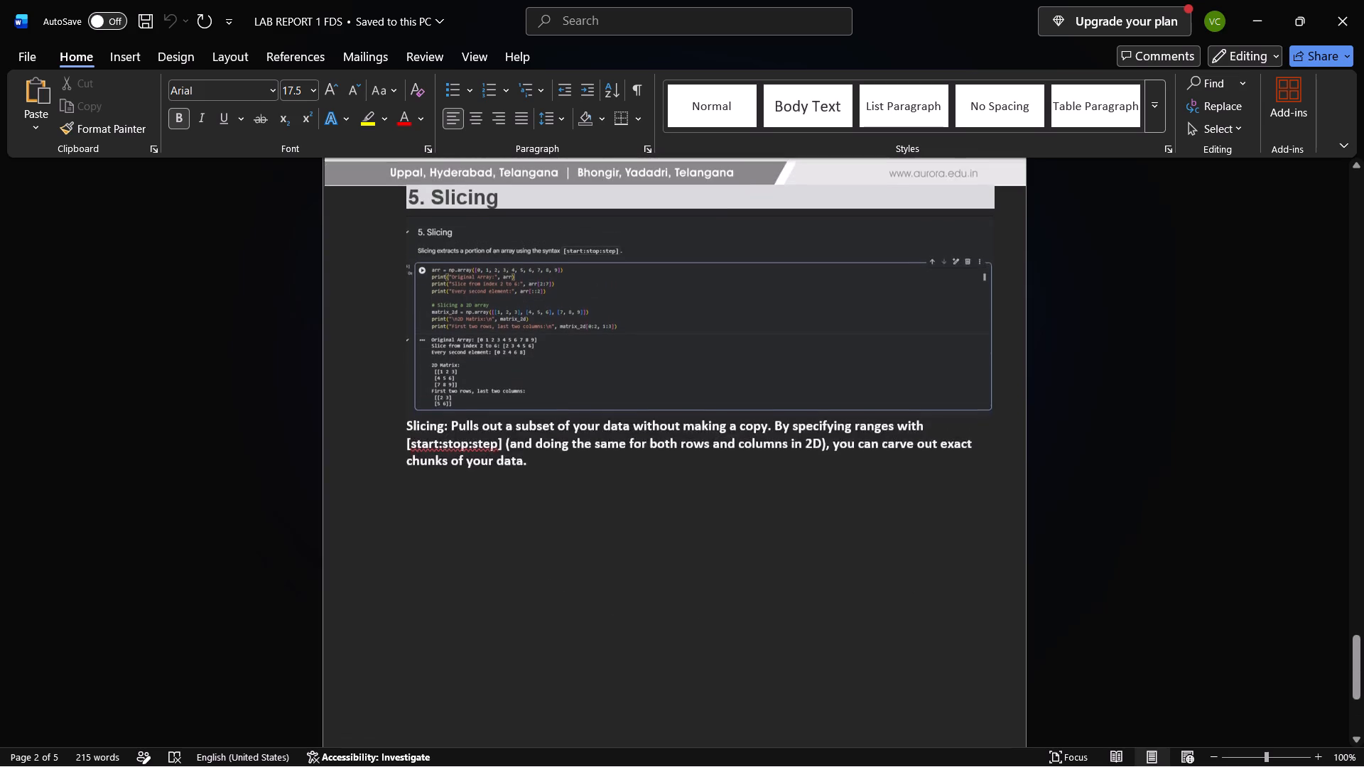
scroll(732, 423, up, 2)
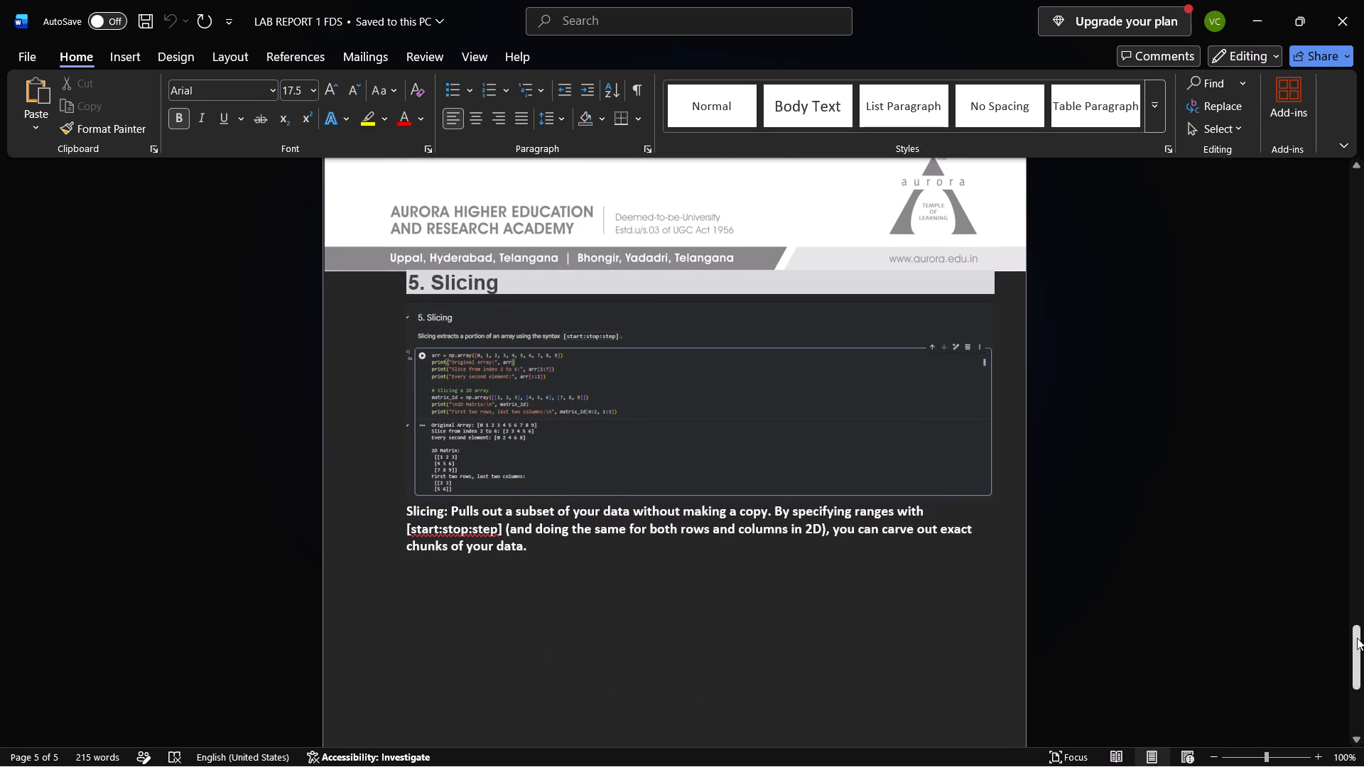
drag(1357, 638, 1314, 191)
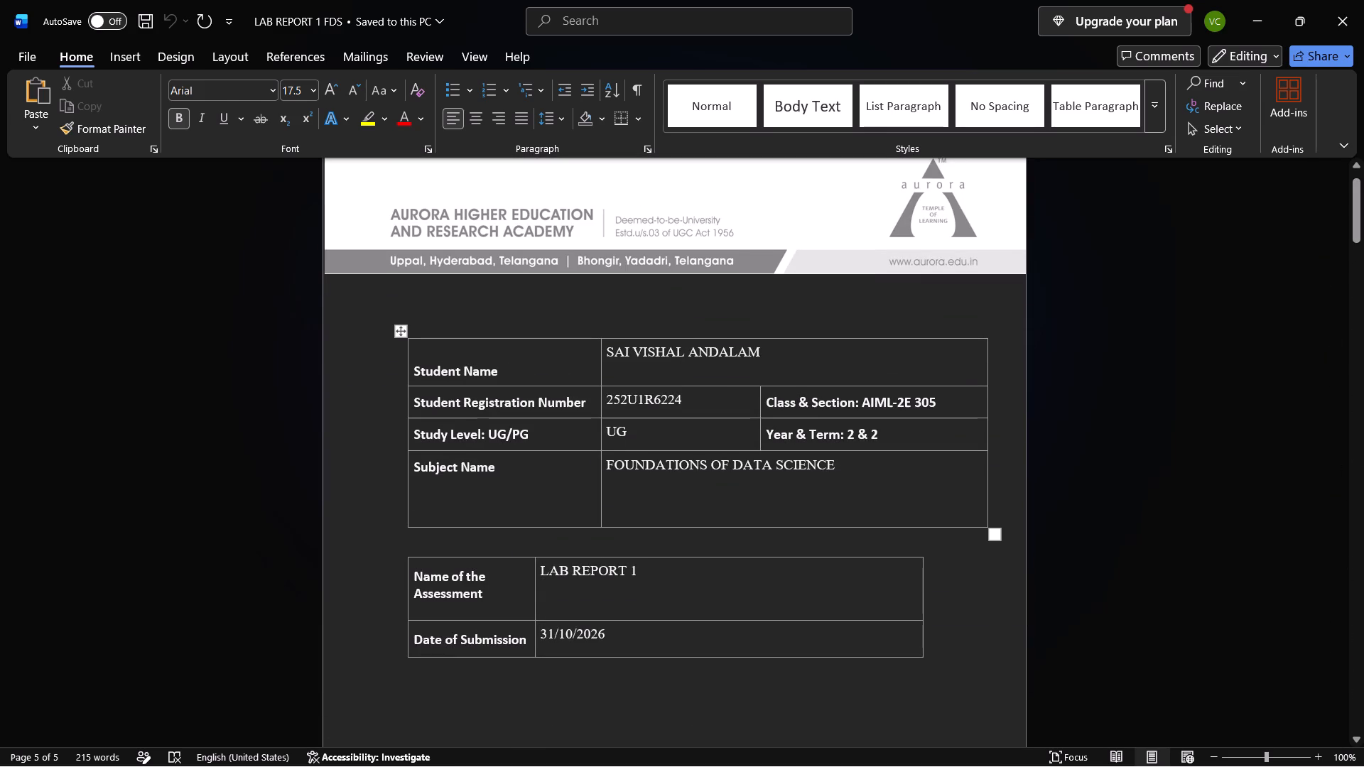
Replace the name in the cover table's Student Name cell with the new student's name.
double_click(766, 356)
drag(766, 356, 601, 369)
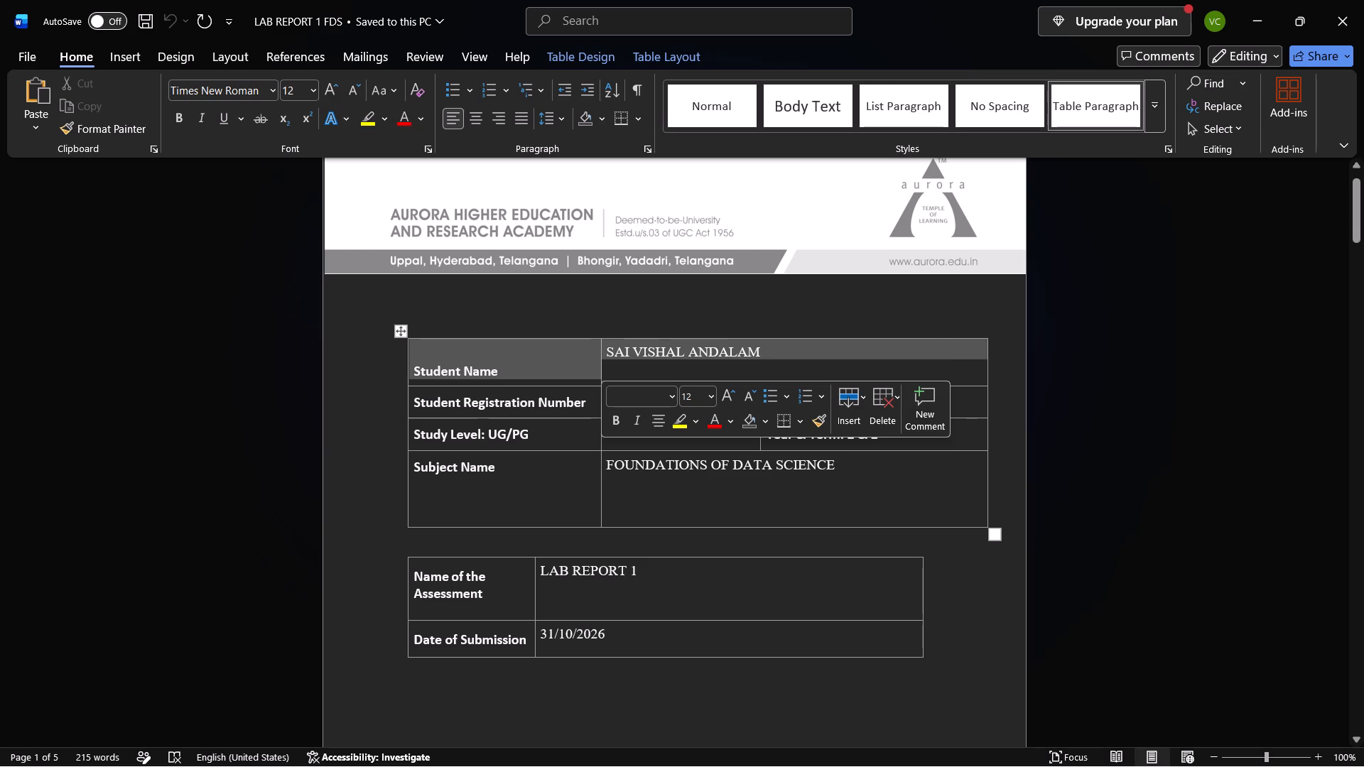
click(601, 369)
click(732, 364)
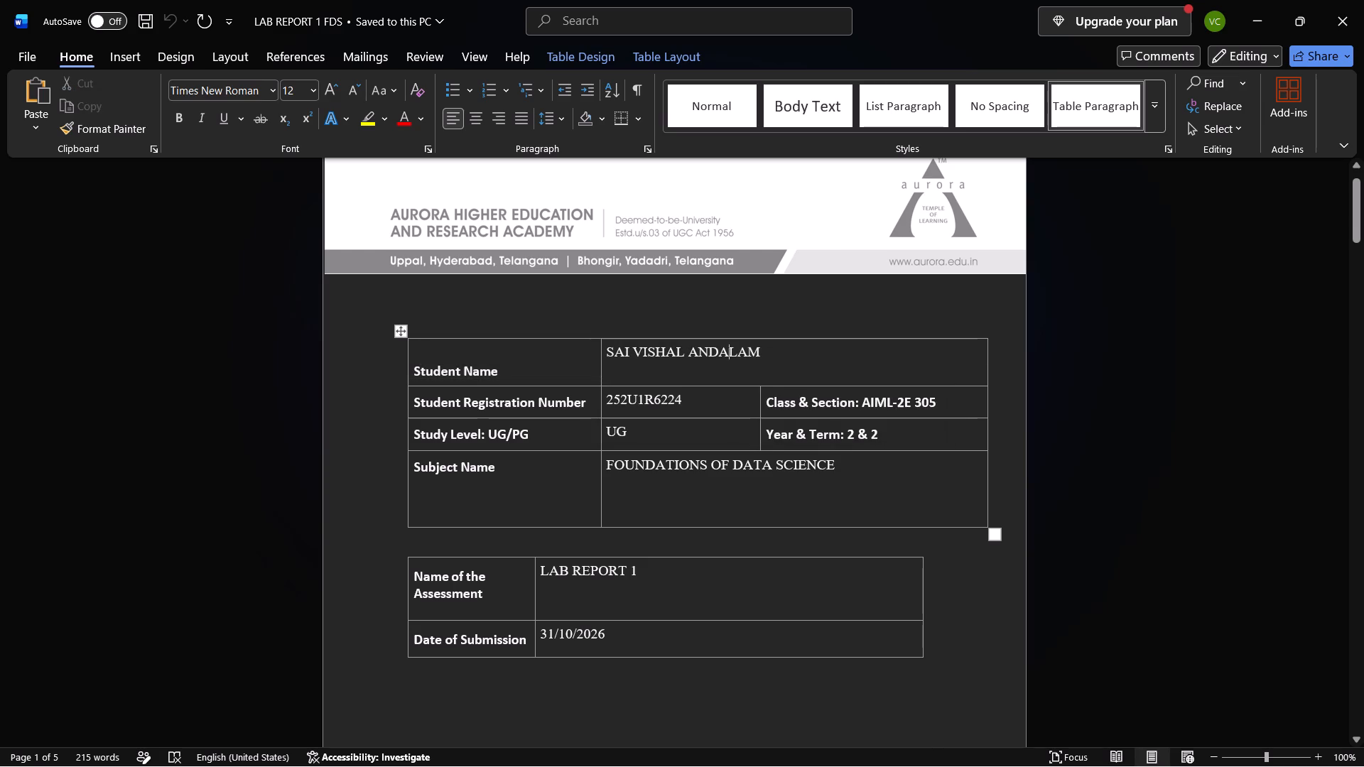
drag(775, 354, 611, 363)
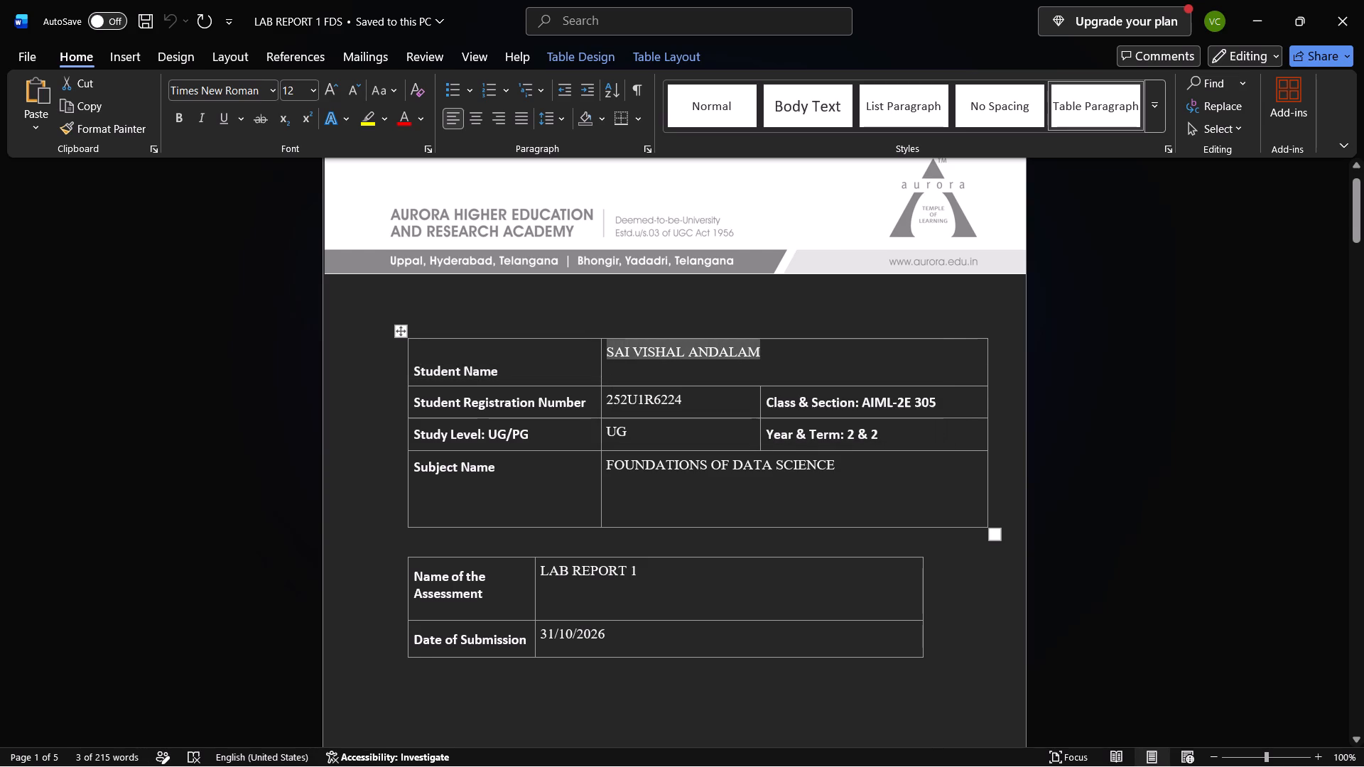
key(period)
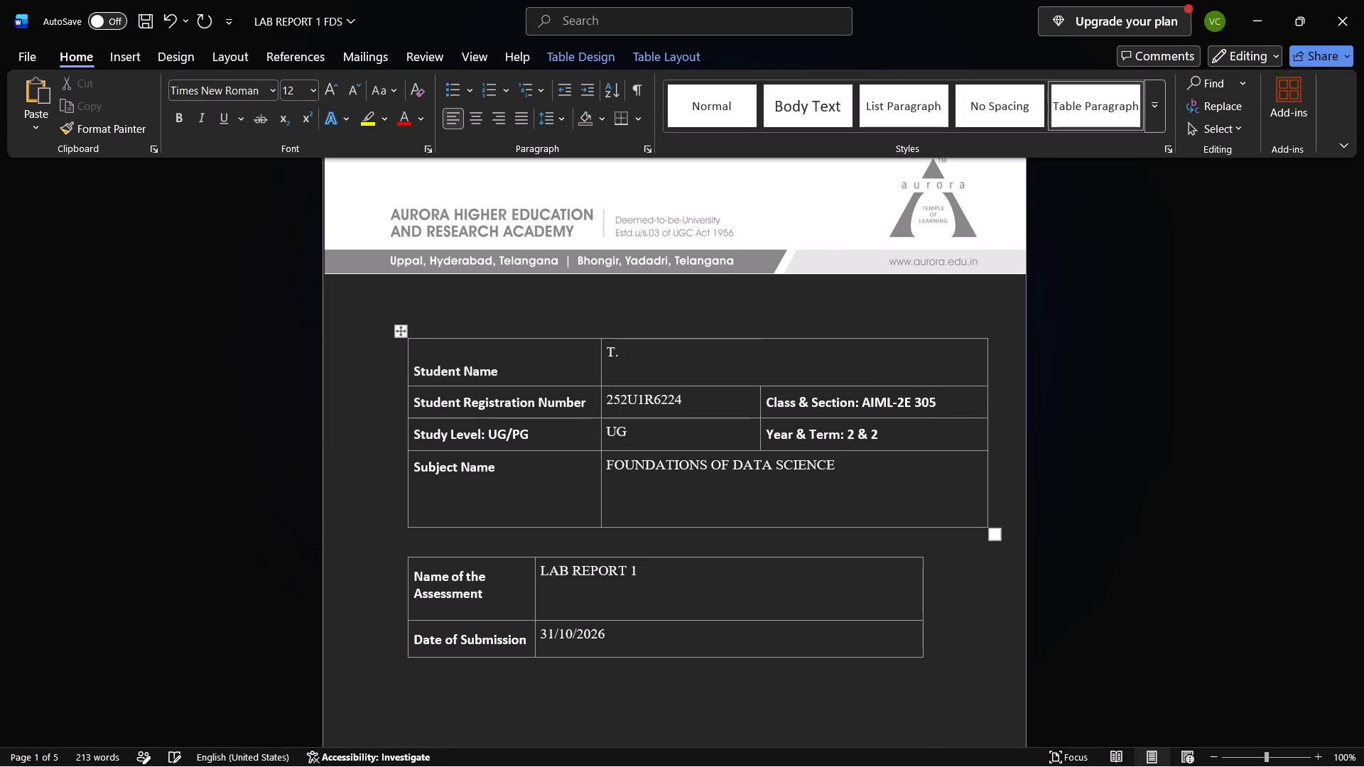
key(v)
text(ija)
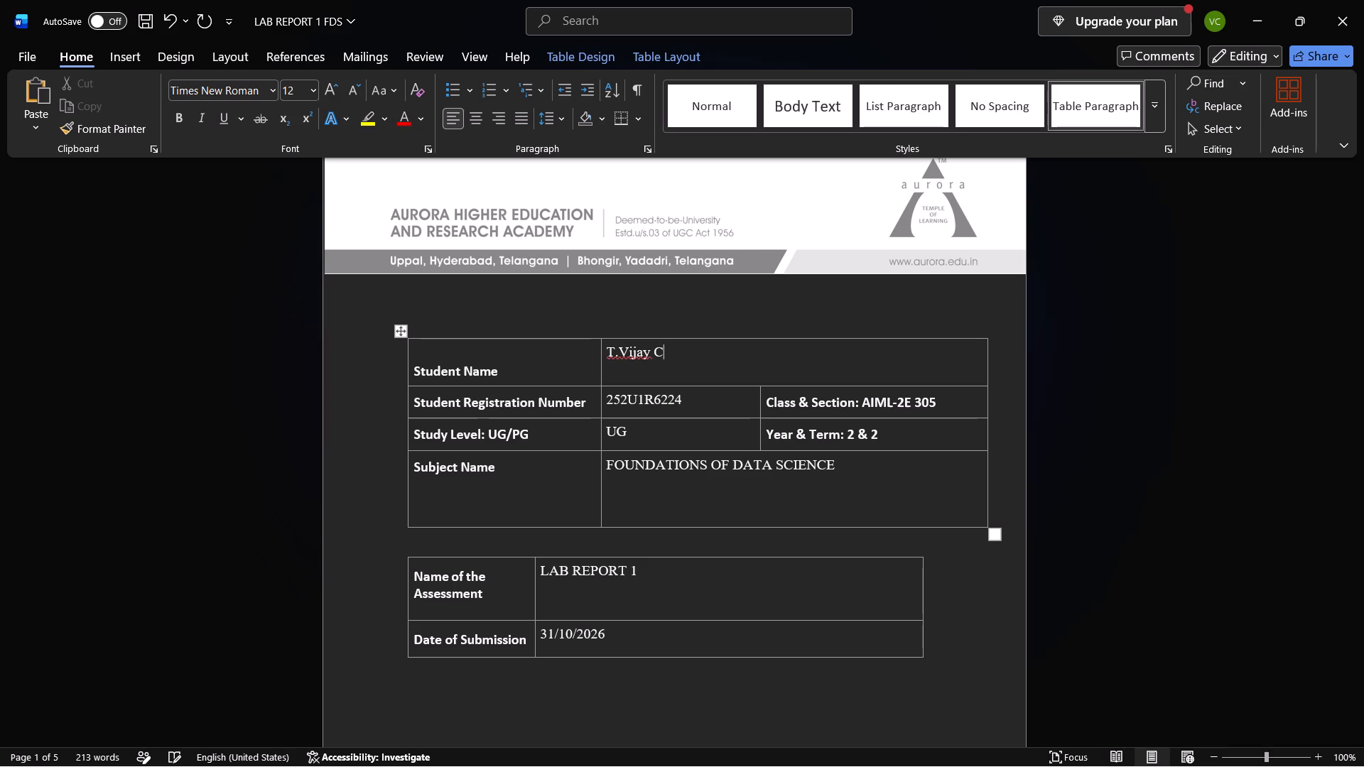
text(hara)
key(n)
Replace the last two digits of the Student Registration Number in the cover table with the new student's.
click(690, 401)
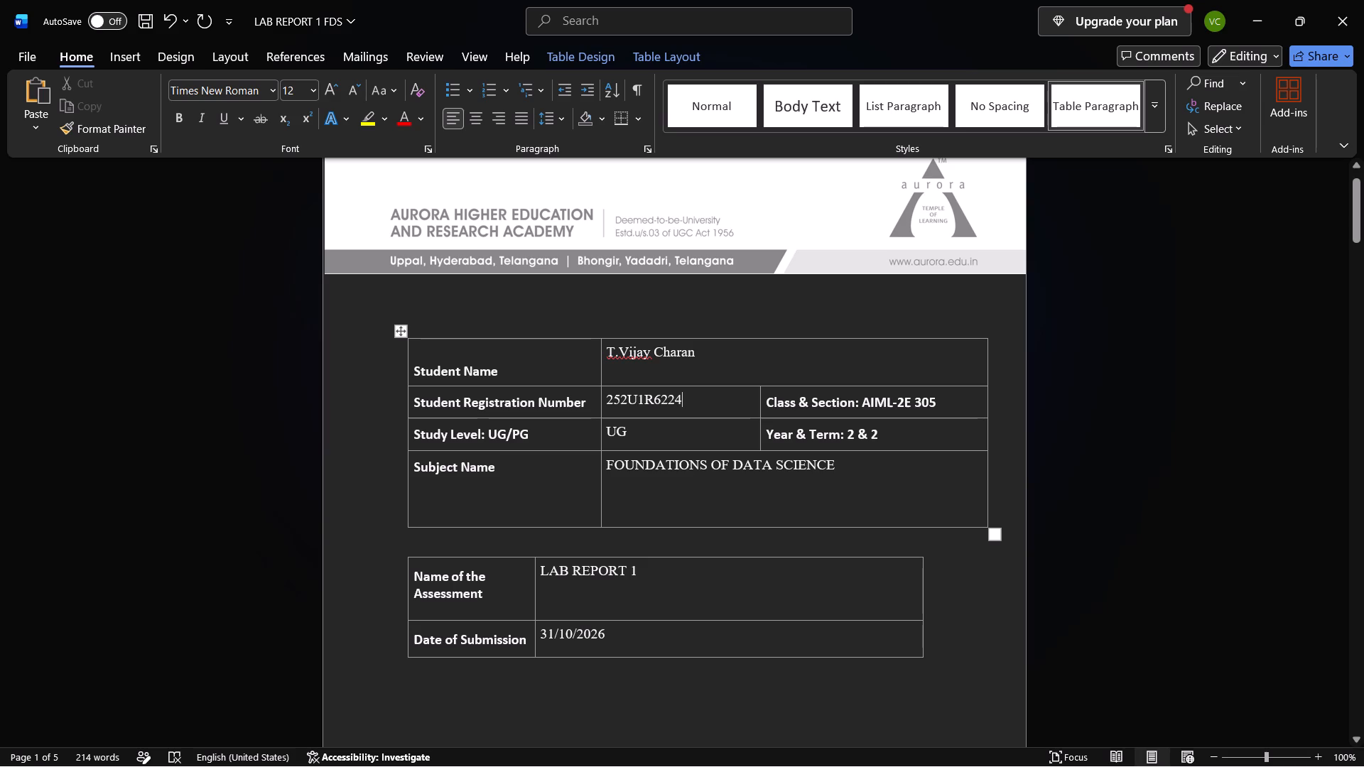
key(BackSpace)
key(BackSpace)
text(50)
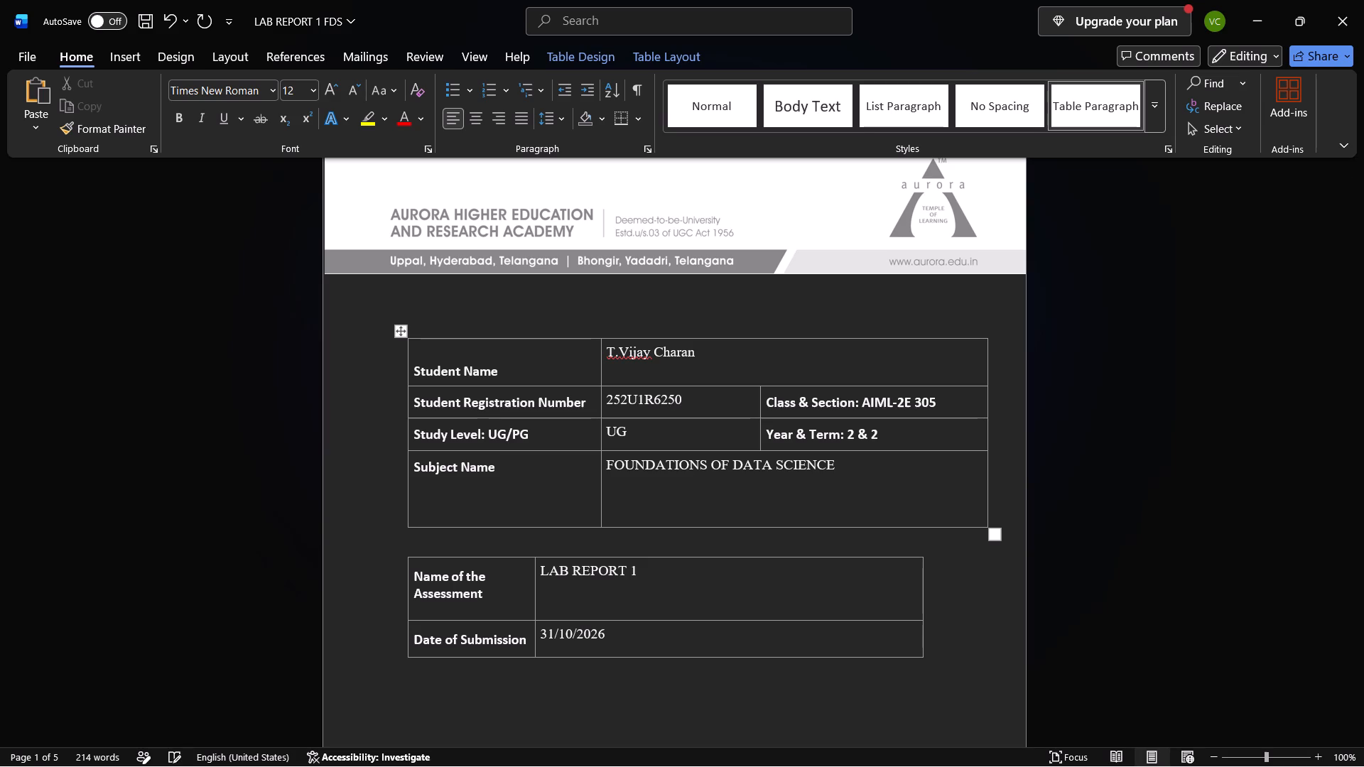
Change the Year & Term entry in the cover table to Roman numerals, II & II.
click(889, 436)
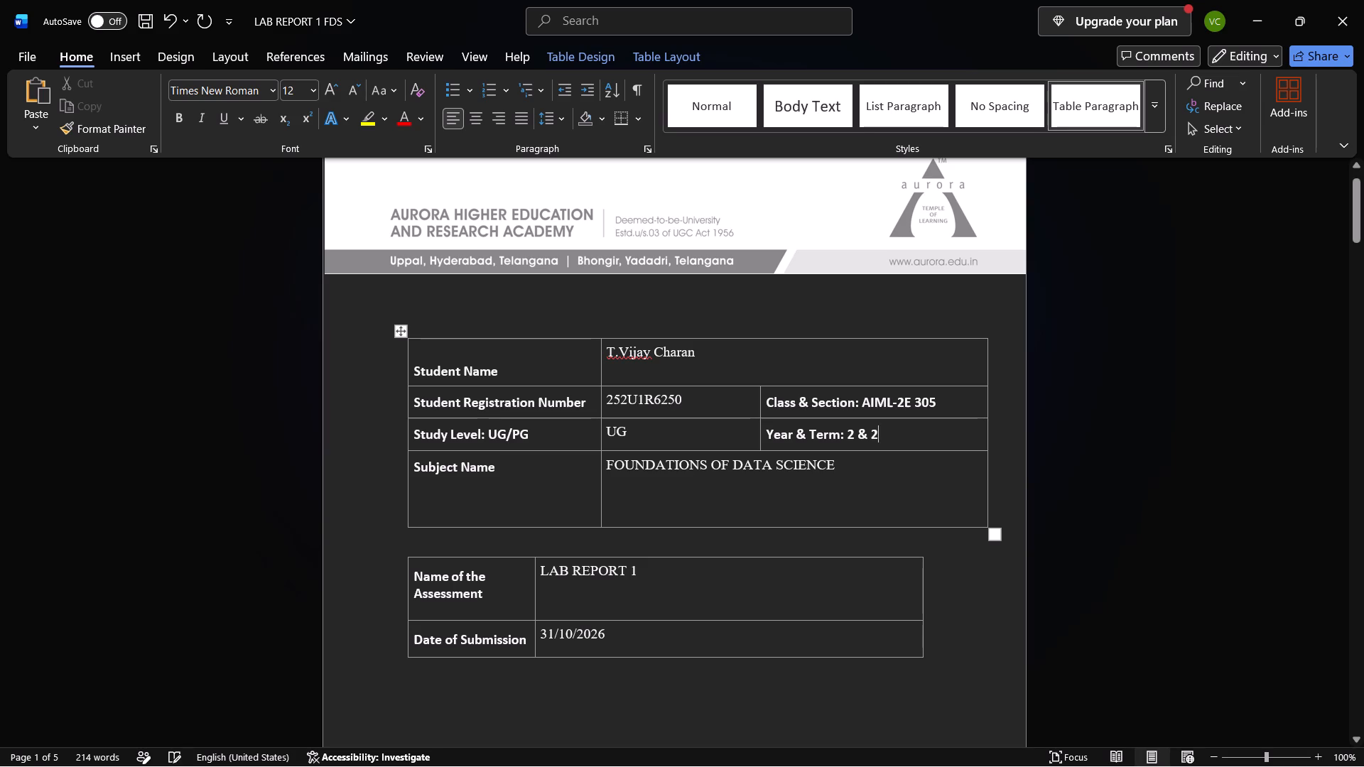
key(BackSpace)
text(II)
click(850, 434)
key(Right)
key(BackSpace)
text(II)
click(861, 484)
Add a hyphen to the assessment name so it reads LAB REPORT - 1.
click(628, 571)
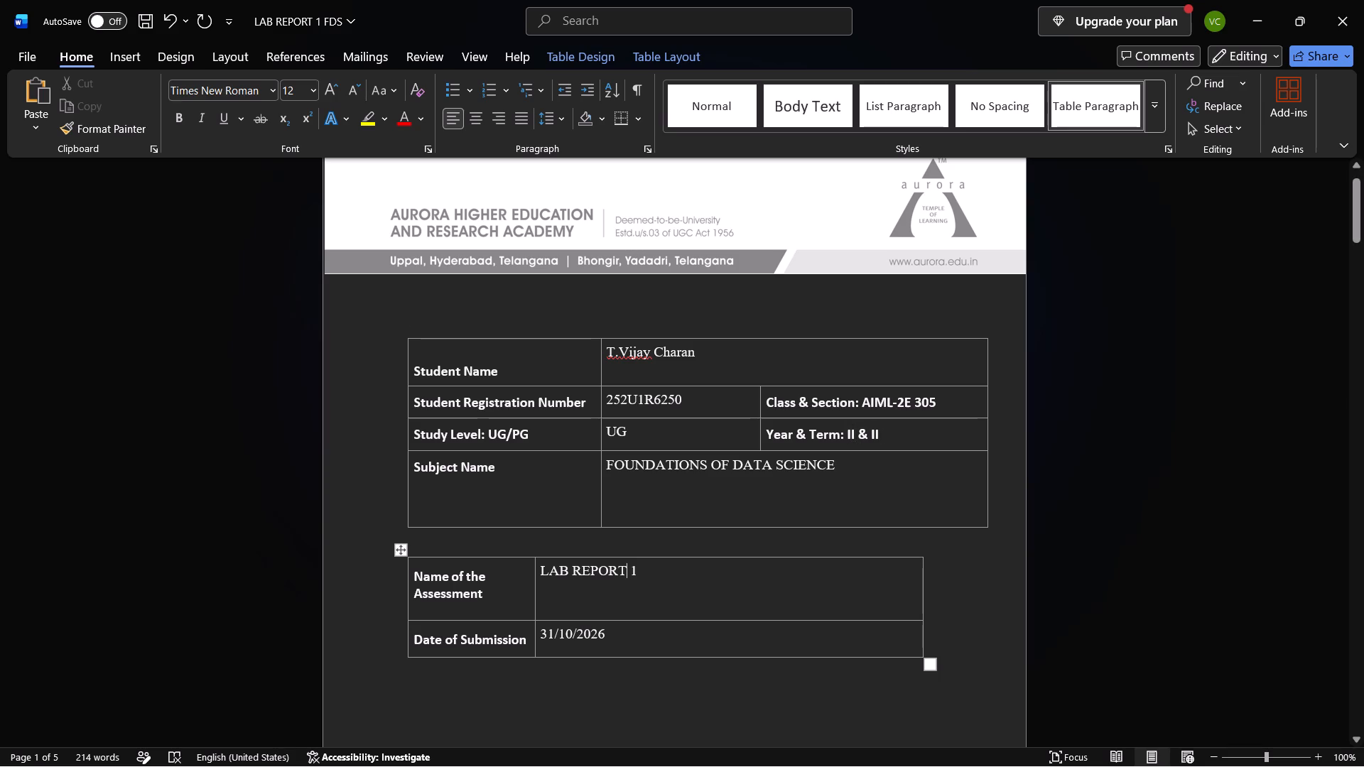
key(space)
key(equal)
key(BackSpace)
key(minus)
Reformat the Date of Submission with hyphens as 31-10-2026.
click(577, 633)
key(BackSpace)
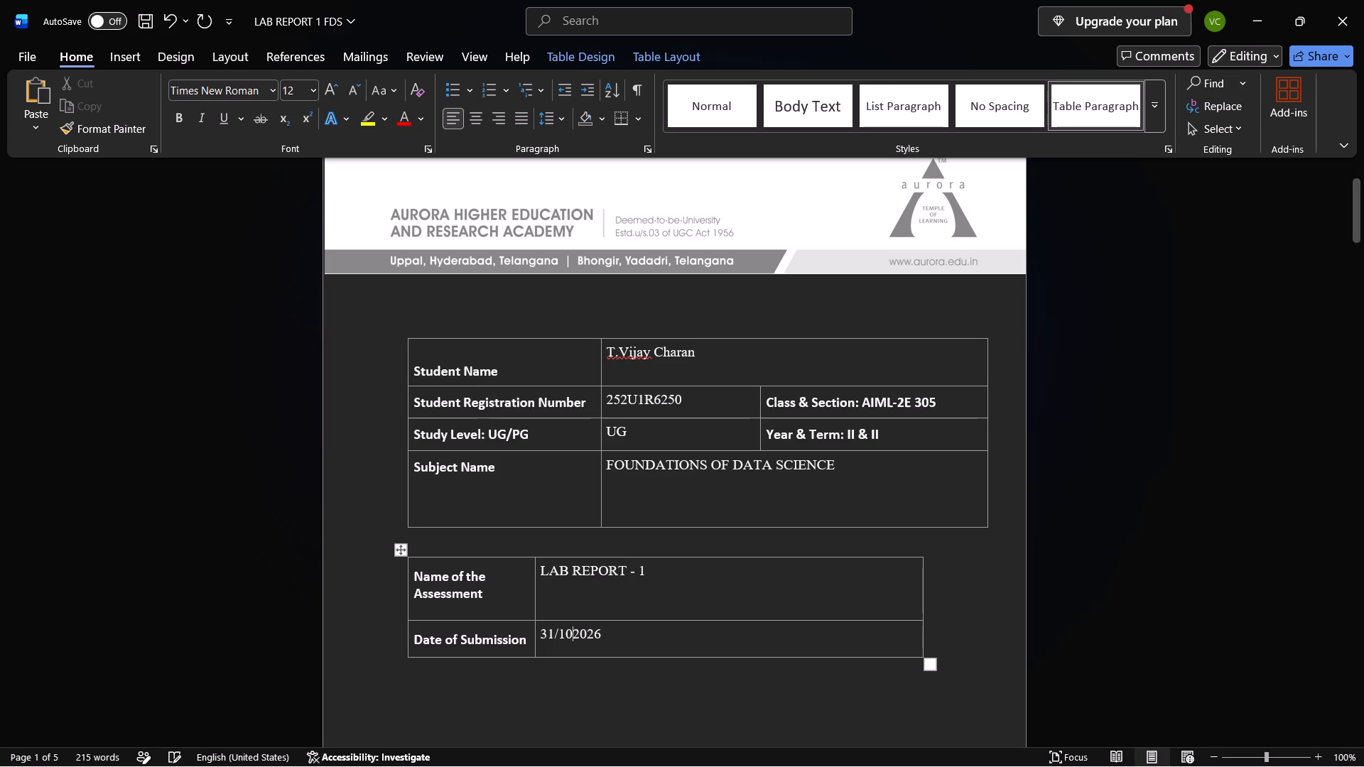
key(minus)
click(558, 632)
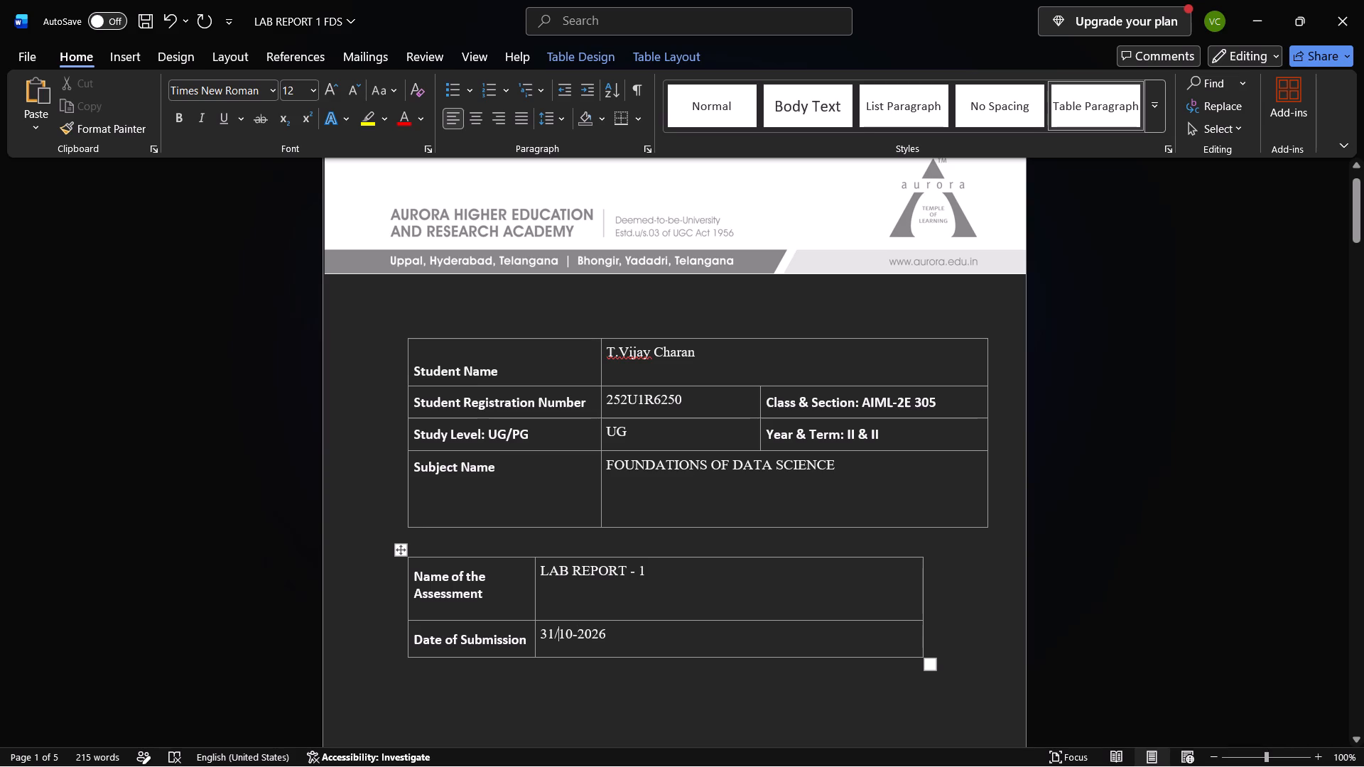
key(BackSpace)
key(minus)
Delete the surplus empty lines between the Array Creation paragraph and the "2. NumPy Attributes" heading.
scroll(641, 629, down, 4)
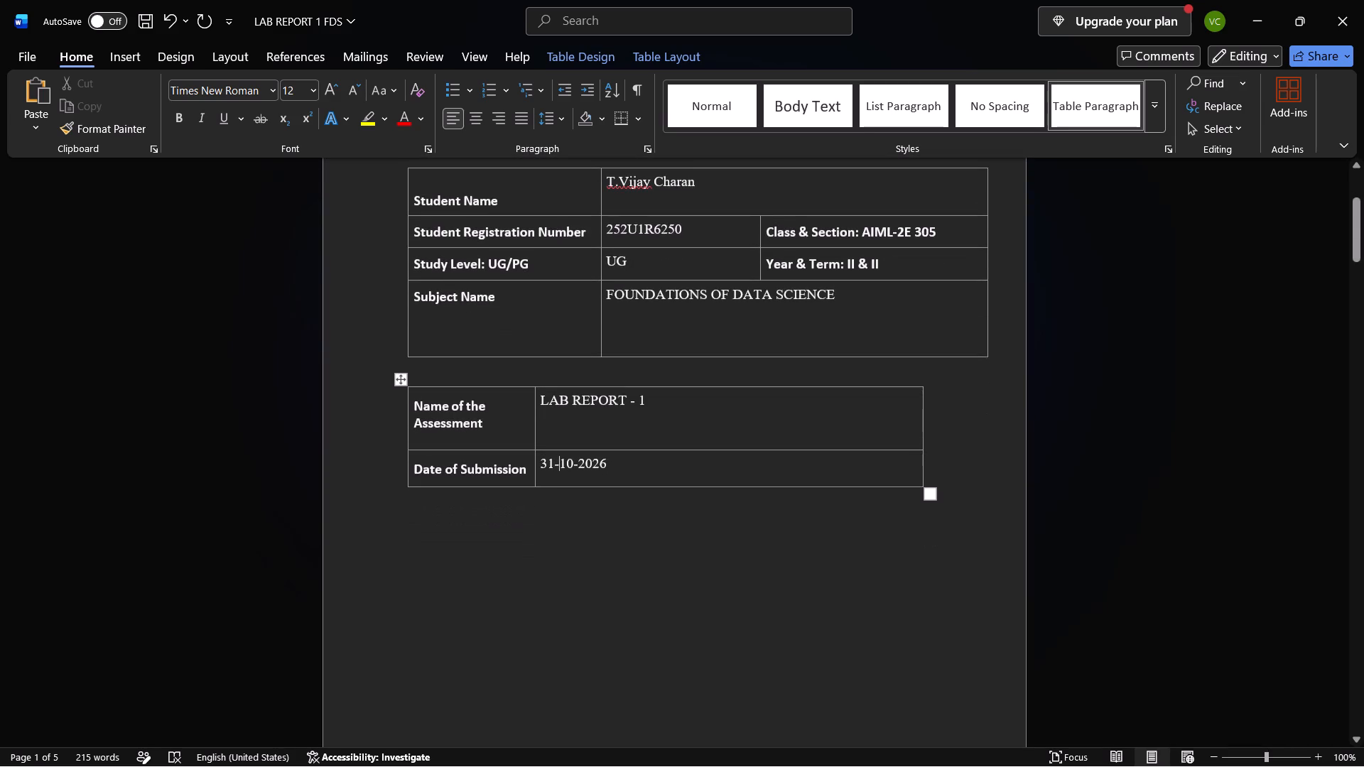
scroll(644, 619, down, 8)
scroll(644, 618, up, 1)
scroll(644, 618, down, 20)
scroll(625, 606, up, 1)
scroll(625, 606, down, 8)
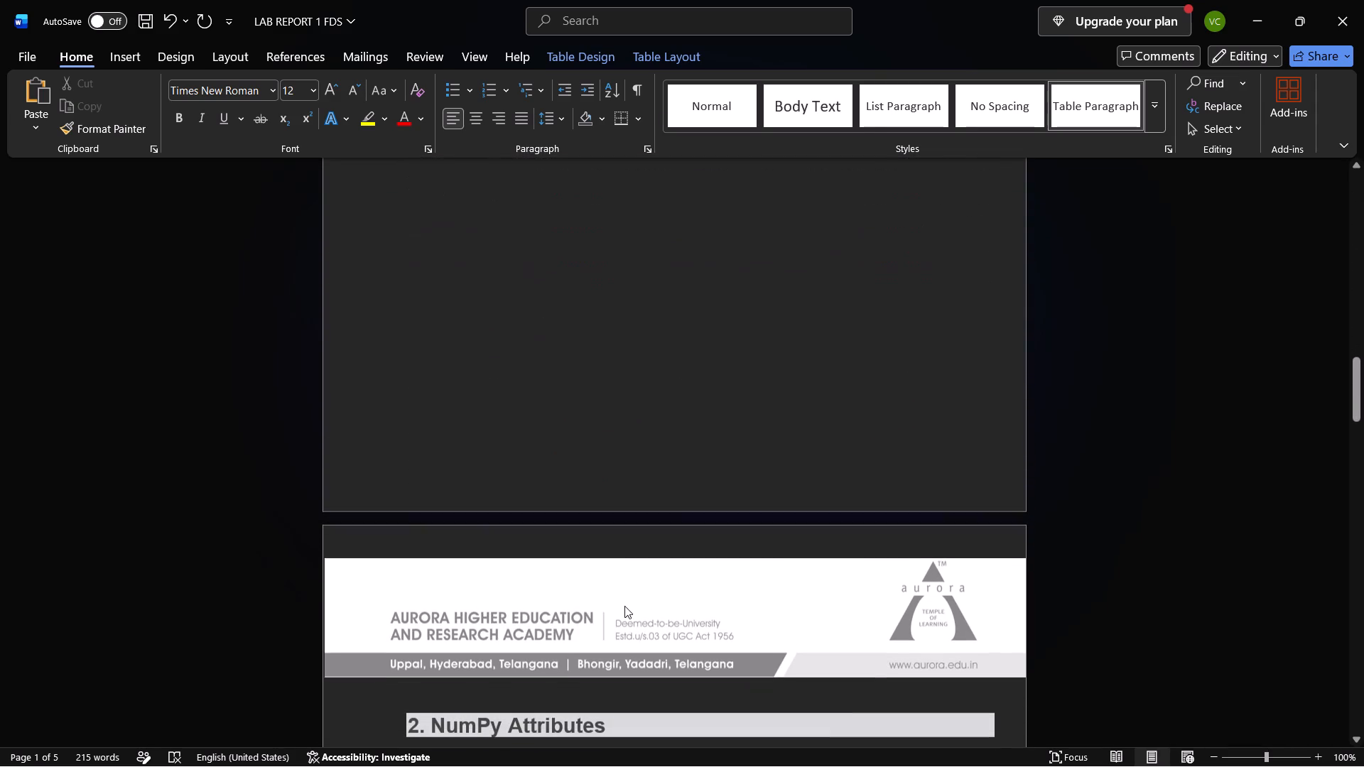
click(433, 685)
click(429, 690)
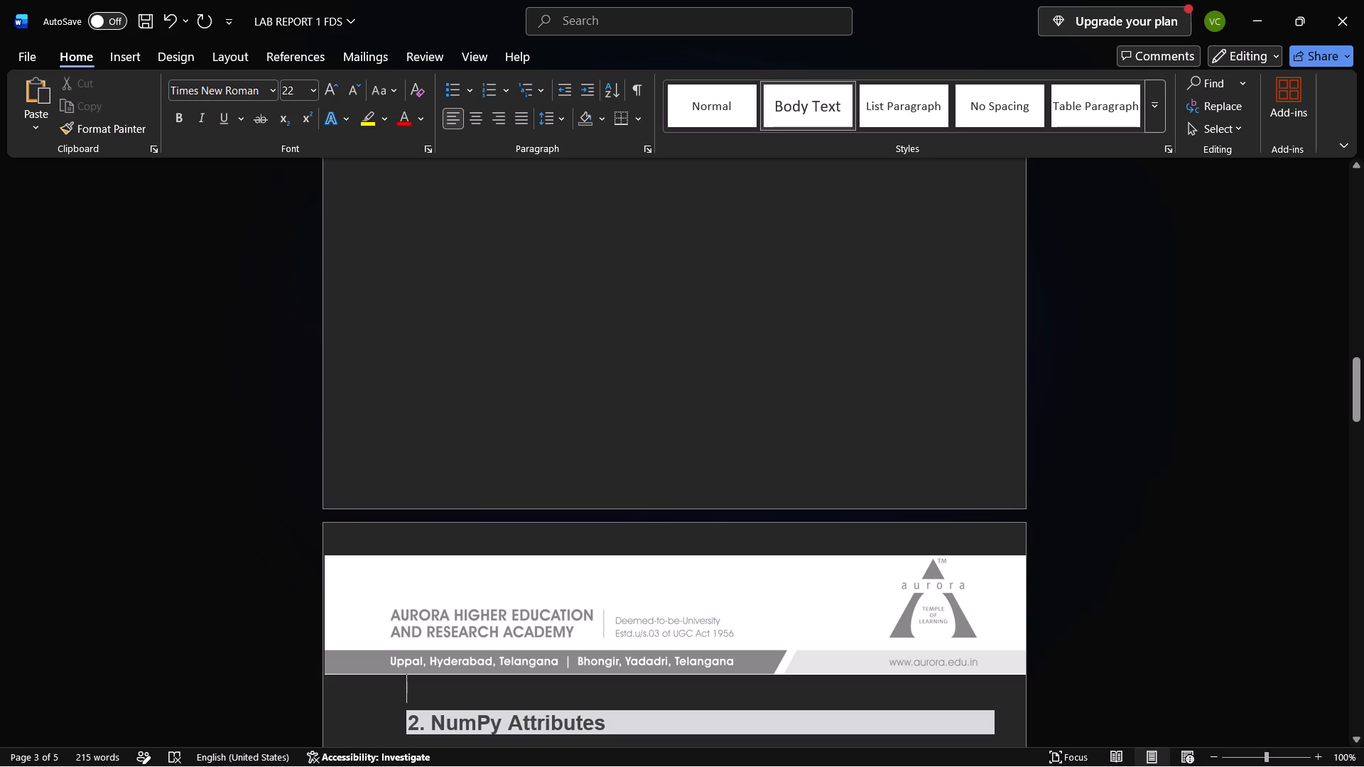
key(BackSpace)
key(BackSpace)
key(BackSpace)
key(BackSpace)
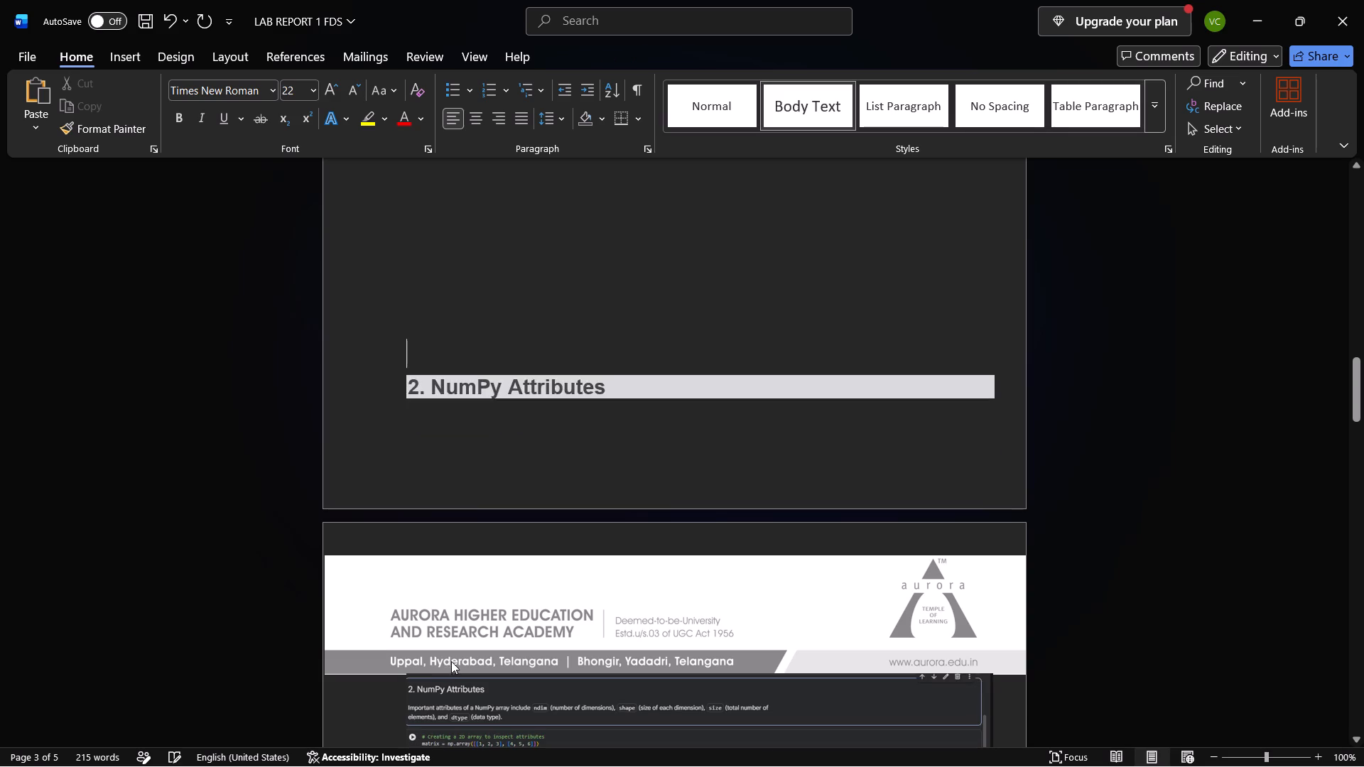
key(BackSpace)
key(BackSpace)
key(BackSpace)
key(BackSpace)
key(BackSpace)
scroll(536, 692, up, 3)
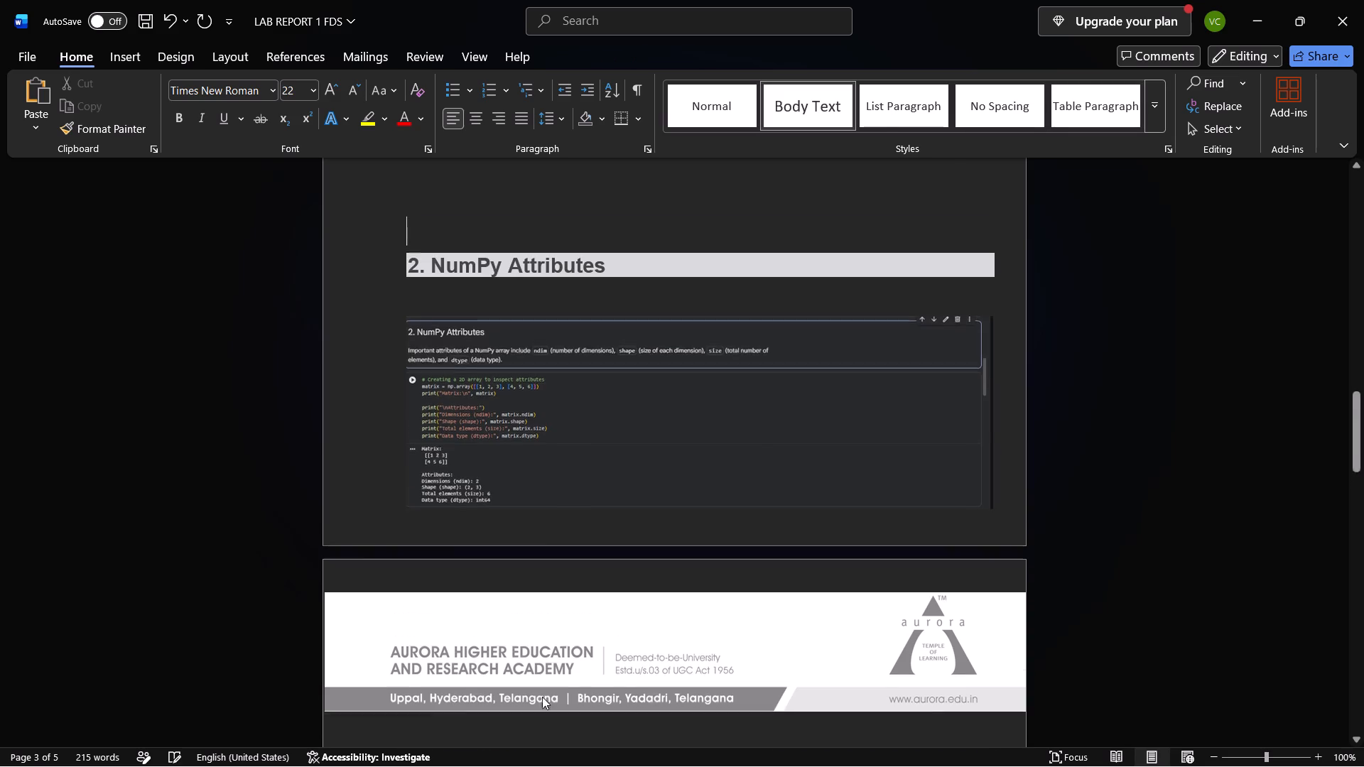
scroll(542, 697, up, 2)
key(BackSpace)
key(BackSpace)
Delete the surplus empty lines between the Attributes paragraph and the "3. NumPy Data Types" heading.
scroll(565, 700, down, 1)
scroll(565, 700, up, 2)
scroll(565, 700, down, 6)
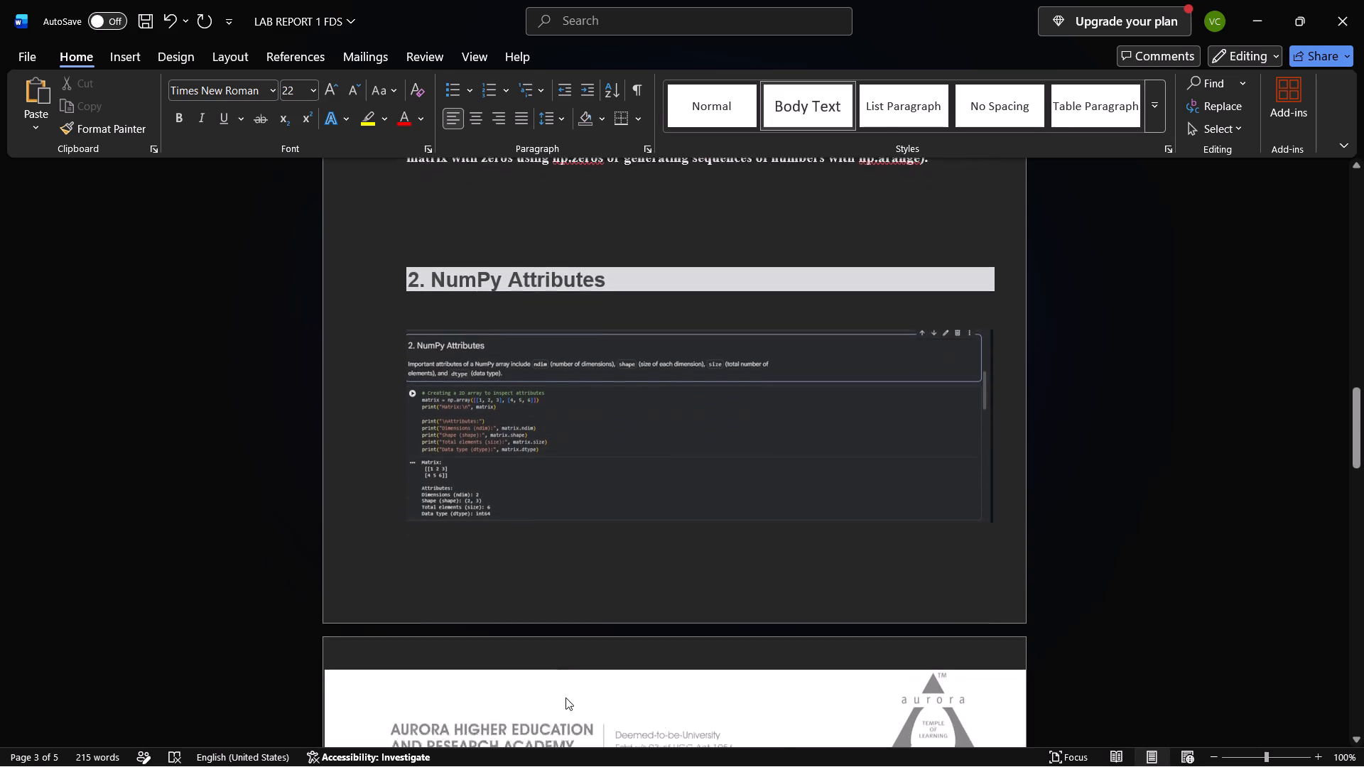
scroll(565, 697, down, 12)
click(454, 604)
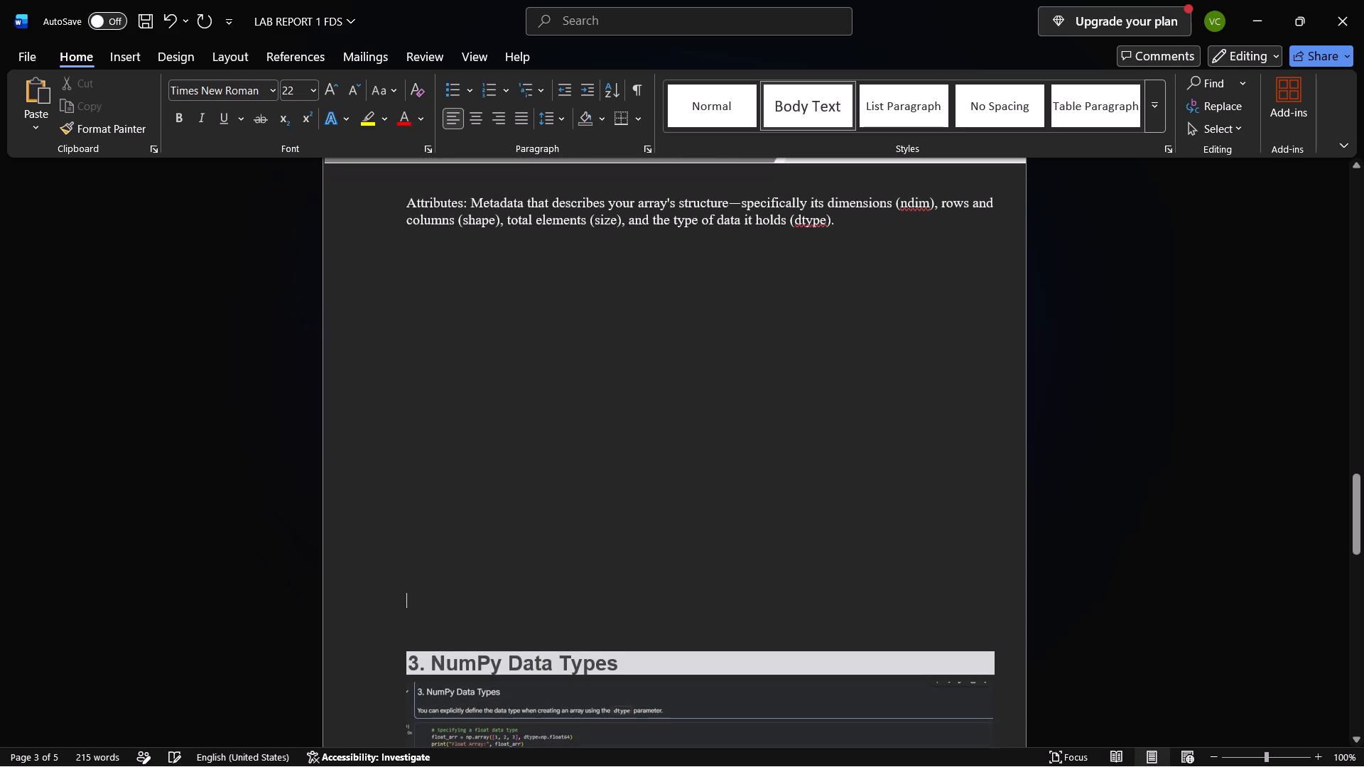
key(BackSpace)
key(BackSpace)
key(BackSpace)
key(BackSpace)
key(BackSpace)
key(BackSpace)
key(BackSpace)
key(BackSpace)
key(BackSpace)
key(BackSpace)
key(BackSpace)
key(BackSpace)
key(BackSpace)
key(BackSpace)
key(BackSpace)
key(BackSpace)
key(BackSpace)
key(BackSpace)
key(BackSpace)
scroll(459, 607, down, 2)
scroll(463, 616, up, 1)
scroll(464, 616, down, 1)
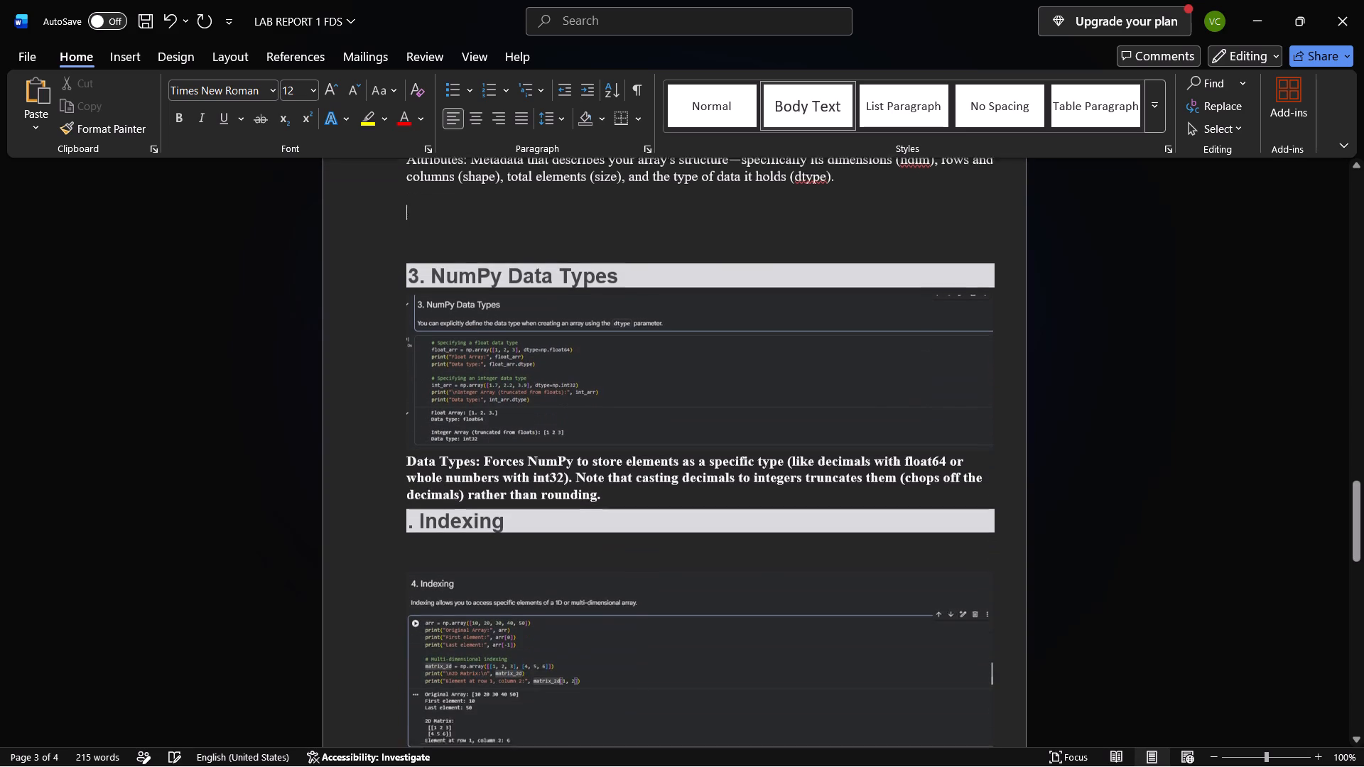
Insert three empty lines between the Data Types paragraph and the Indexing heading.
scroll(465, 619, down, 1)
click(644, 414)
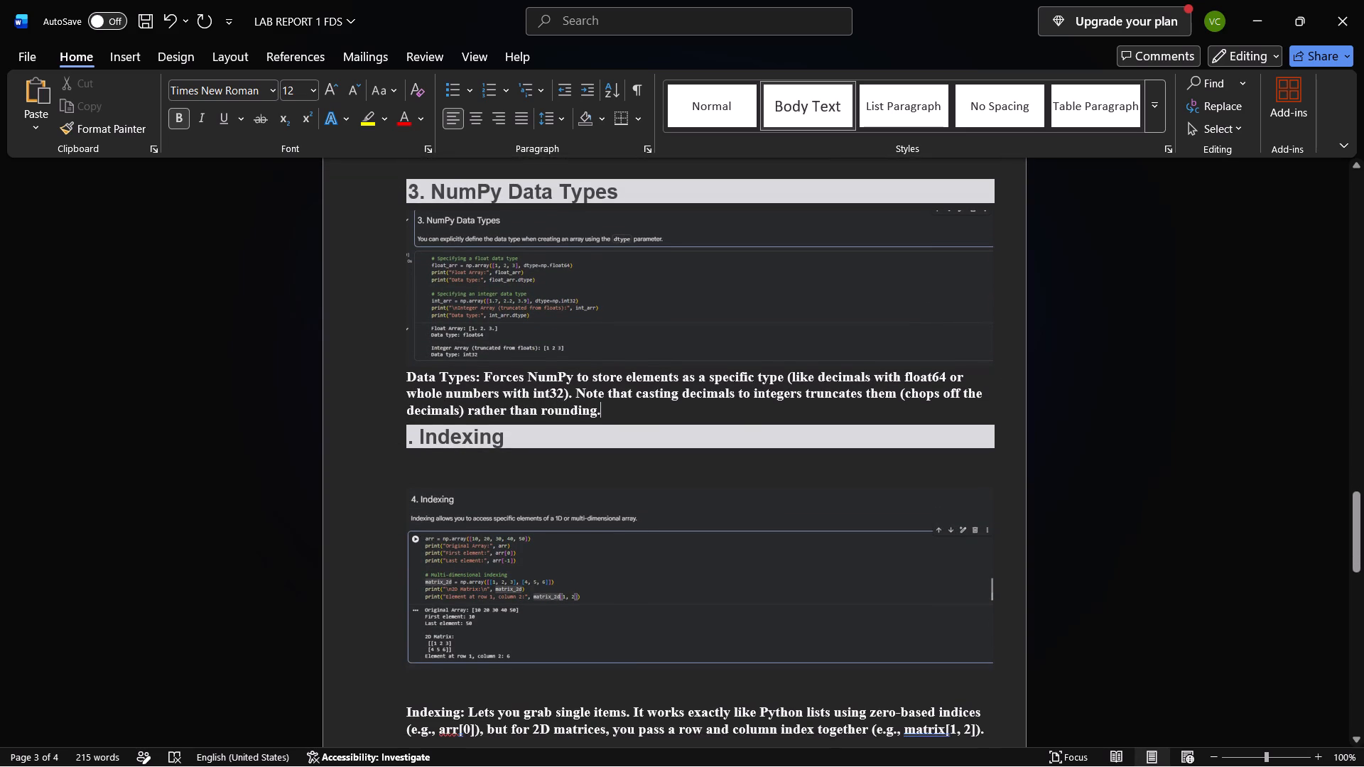
key(Return)
key(Return)
key(Return)
Delete the surplus empty lines above the "5. Slicing" heading.
scroll(677, 424, down, 2)
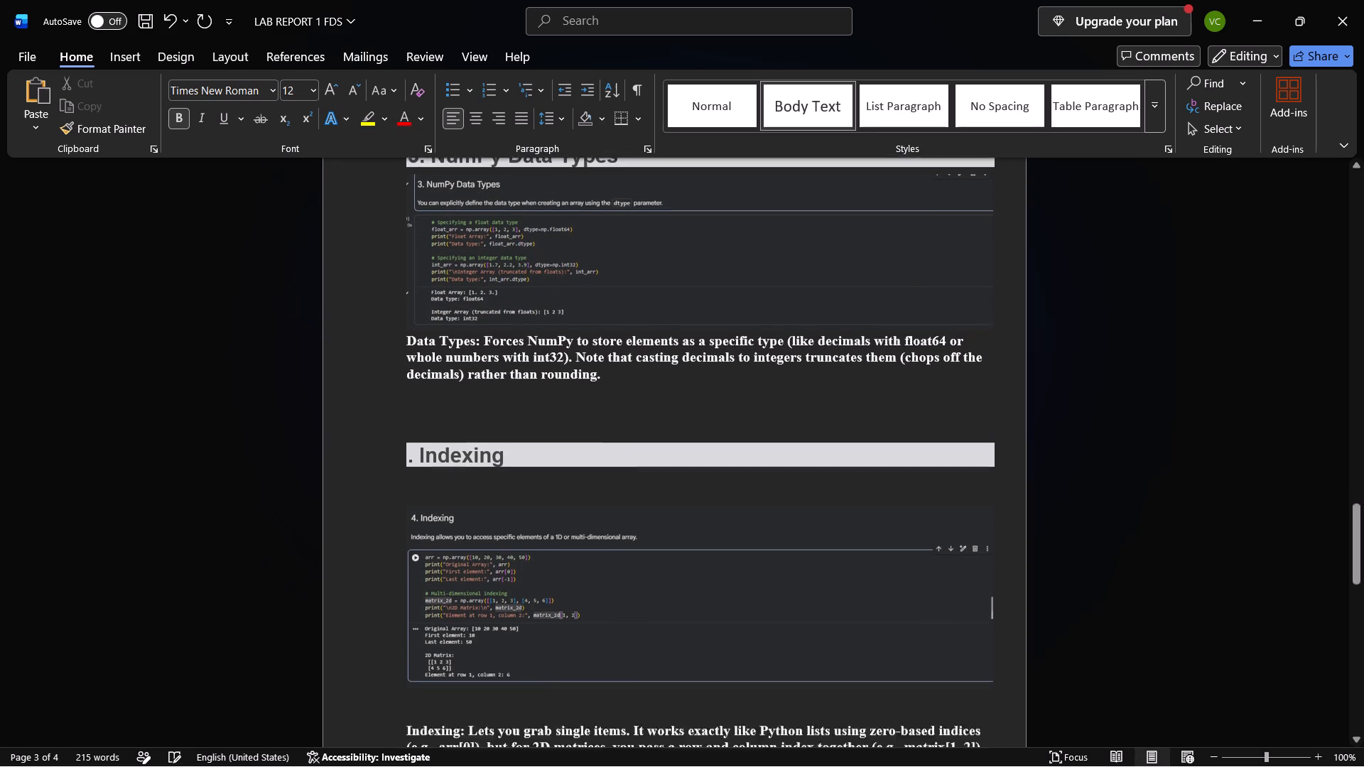
scroll(677, 424, down, 11)
scroll(678, 425, up, 1)
scroll(678, 425, down, 2)
click(411, 575)
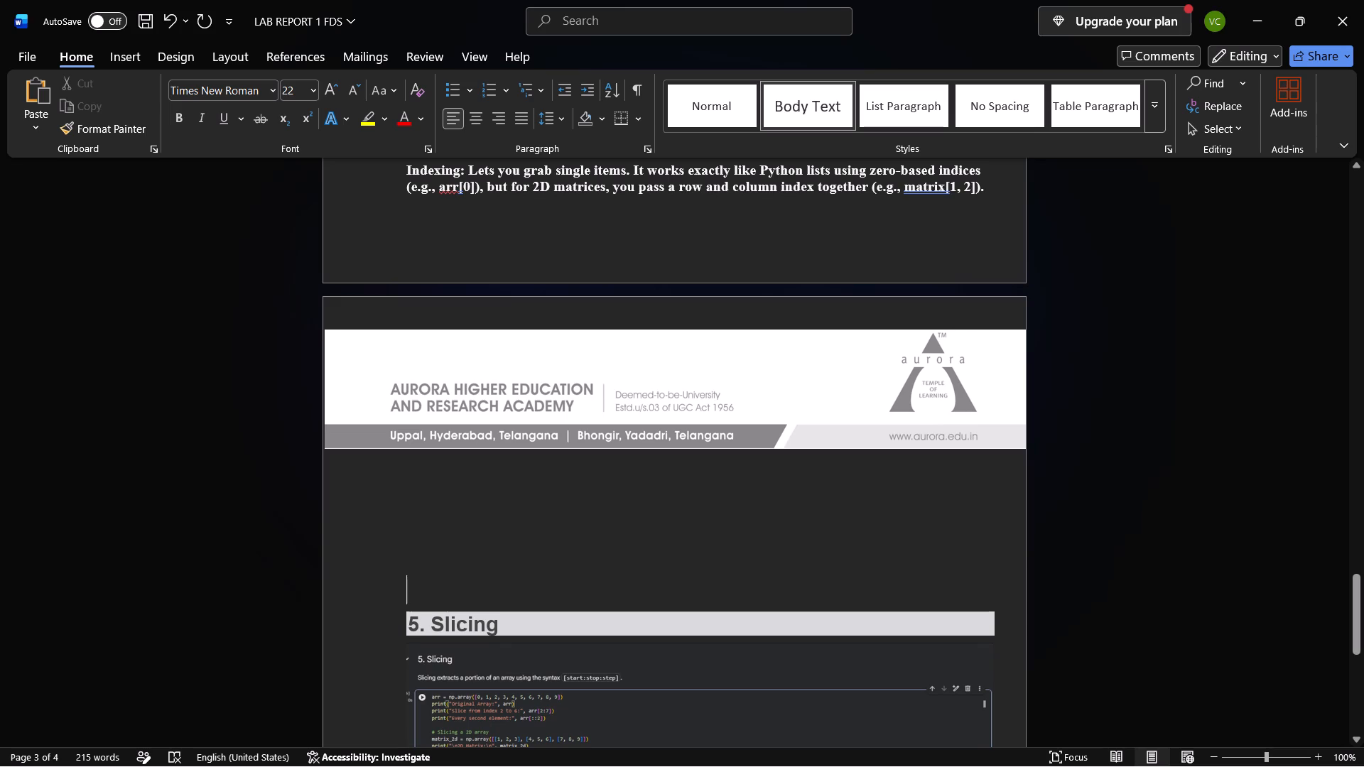
key(BackSpace)
key(BackSpace)
key(BackSpace)
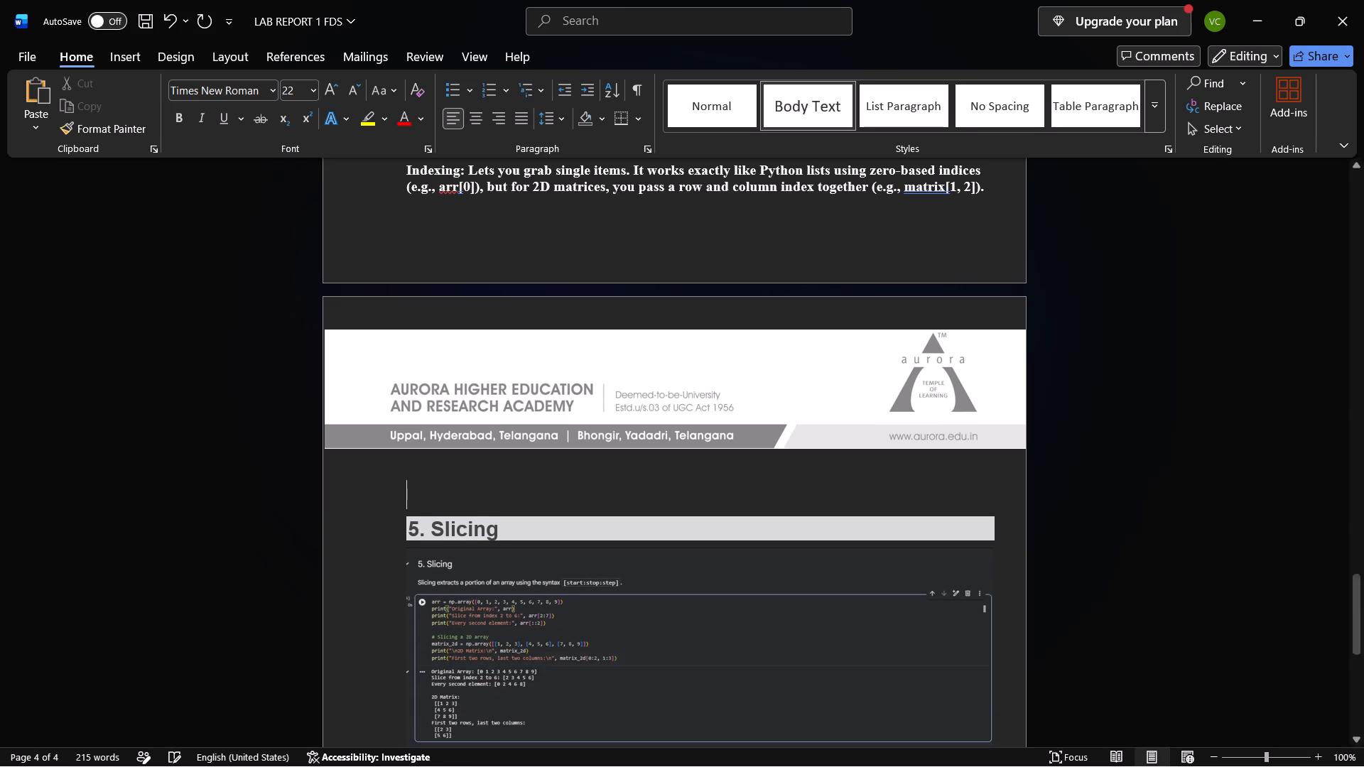
key(BackSpace)
Insert one empty line between the Slicing code screenshot and the Slicing paragraph.
scroll(434, 570, down, 3)
scroll(435, 570, up, 2)
scroll(436, 570, down, 6)
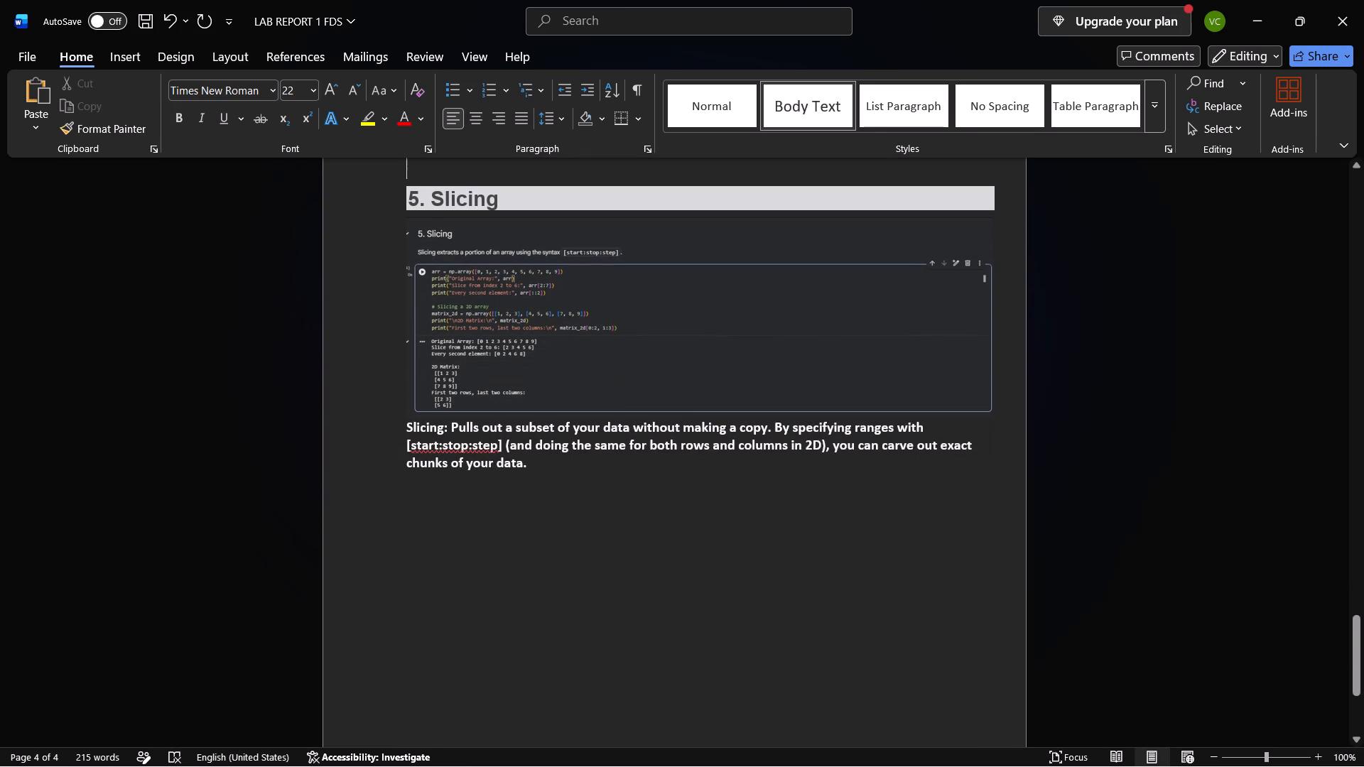
click(1011, 404)
key(Return)
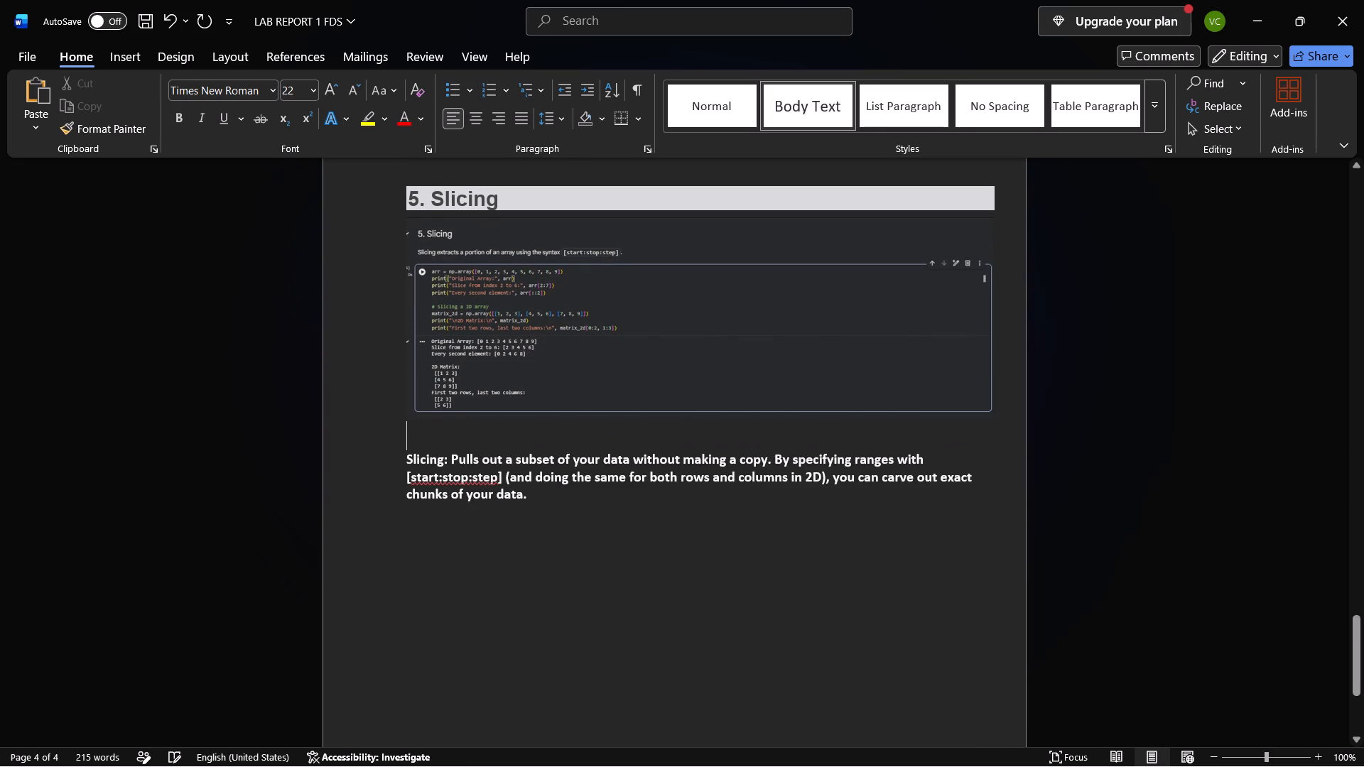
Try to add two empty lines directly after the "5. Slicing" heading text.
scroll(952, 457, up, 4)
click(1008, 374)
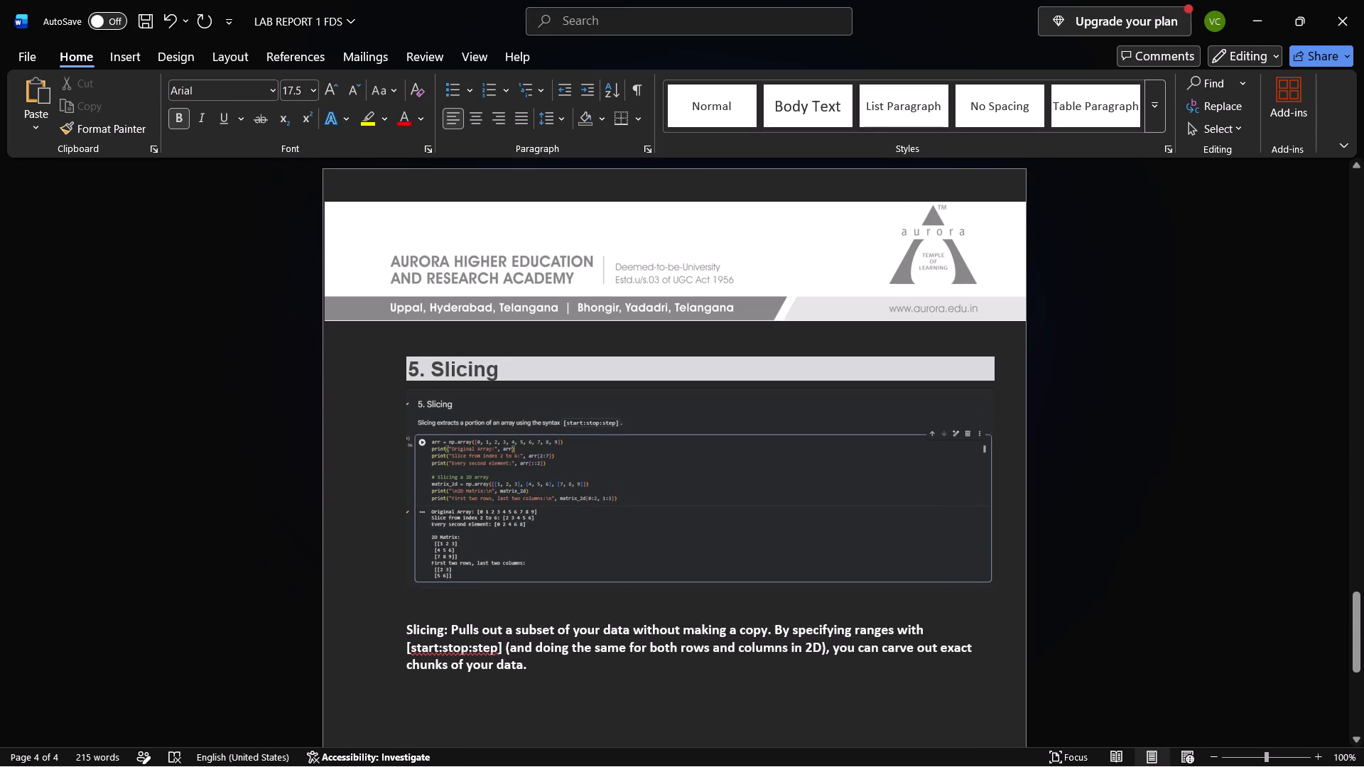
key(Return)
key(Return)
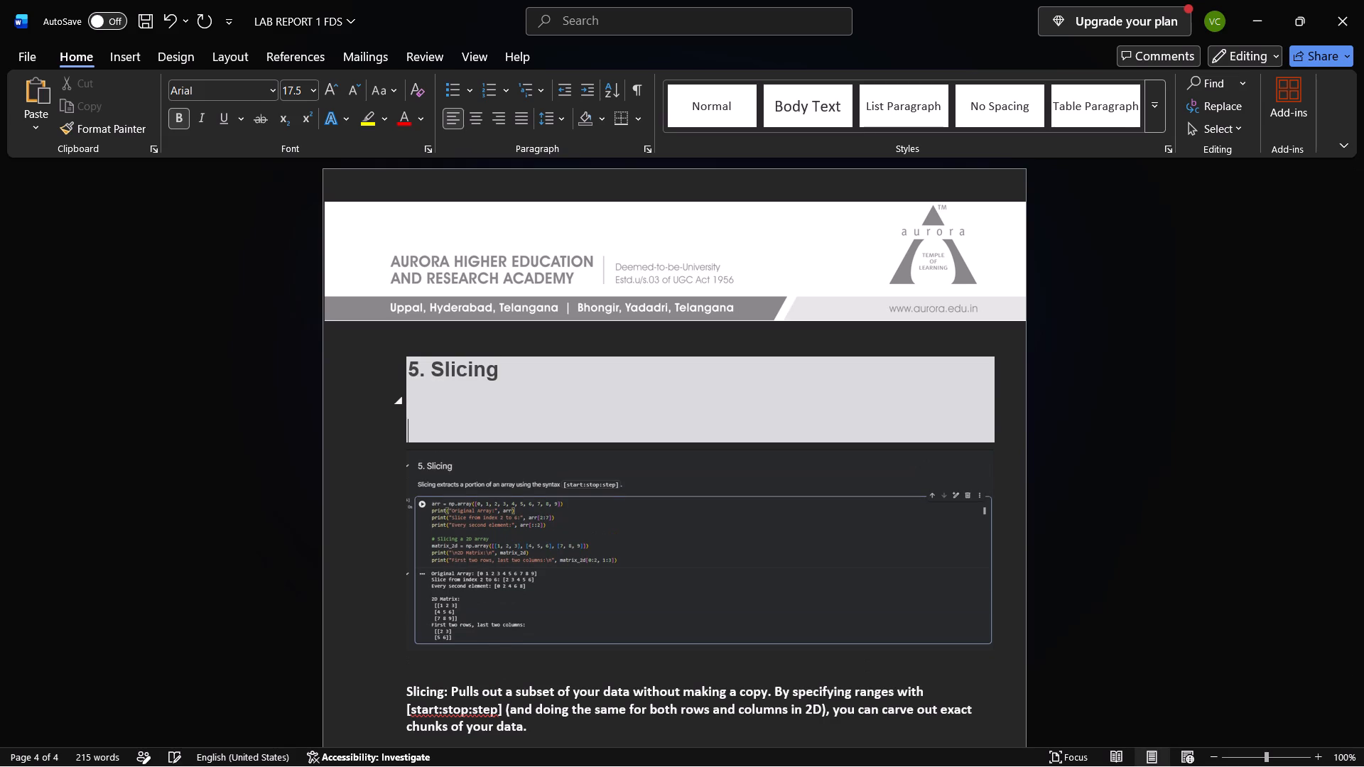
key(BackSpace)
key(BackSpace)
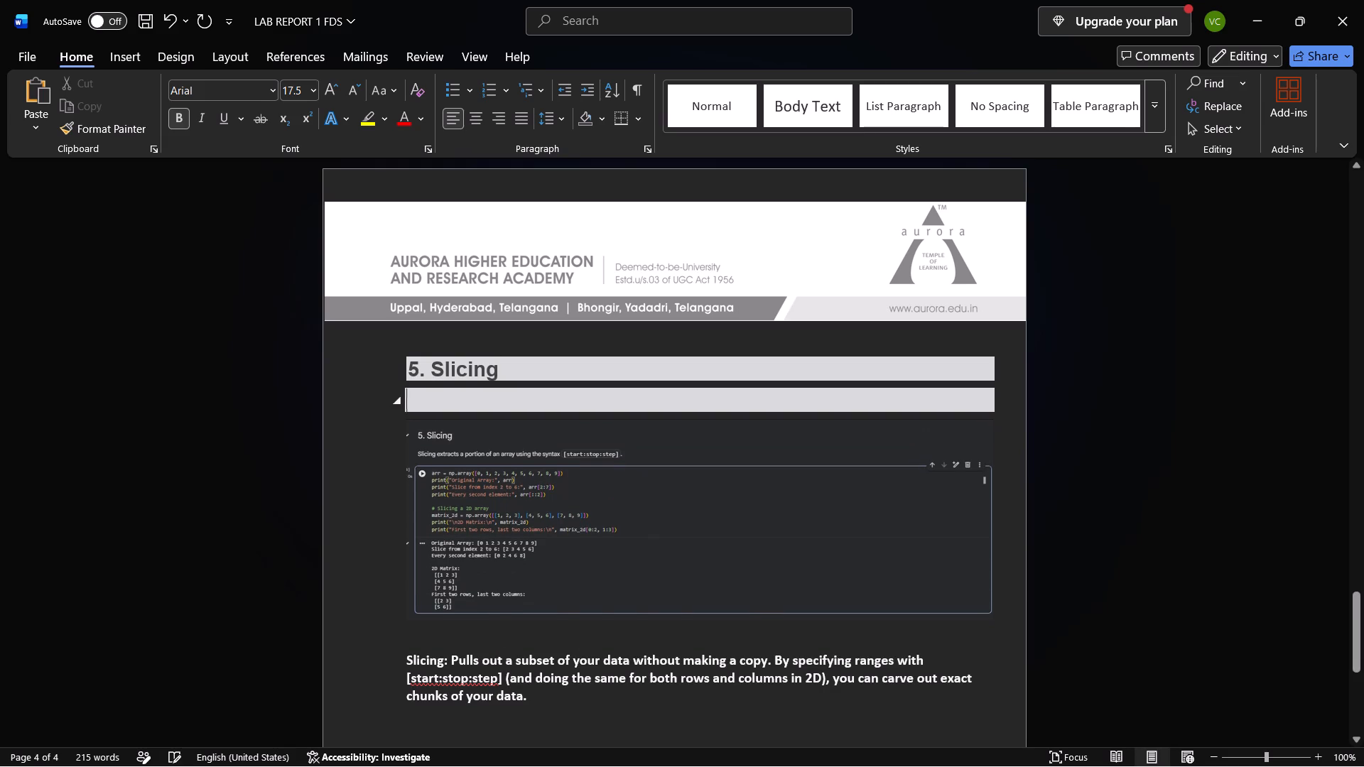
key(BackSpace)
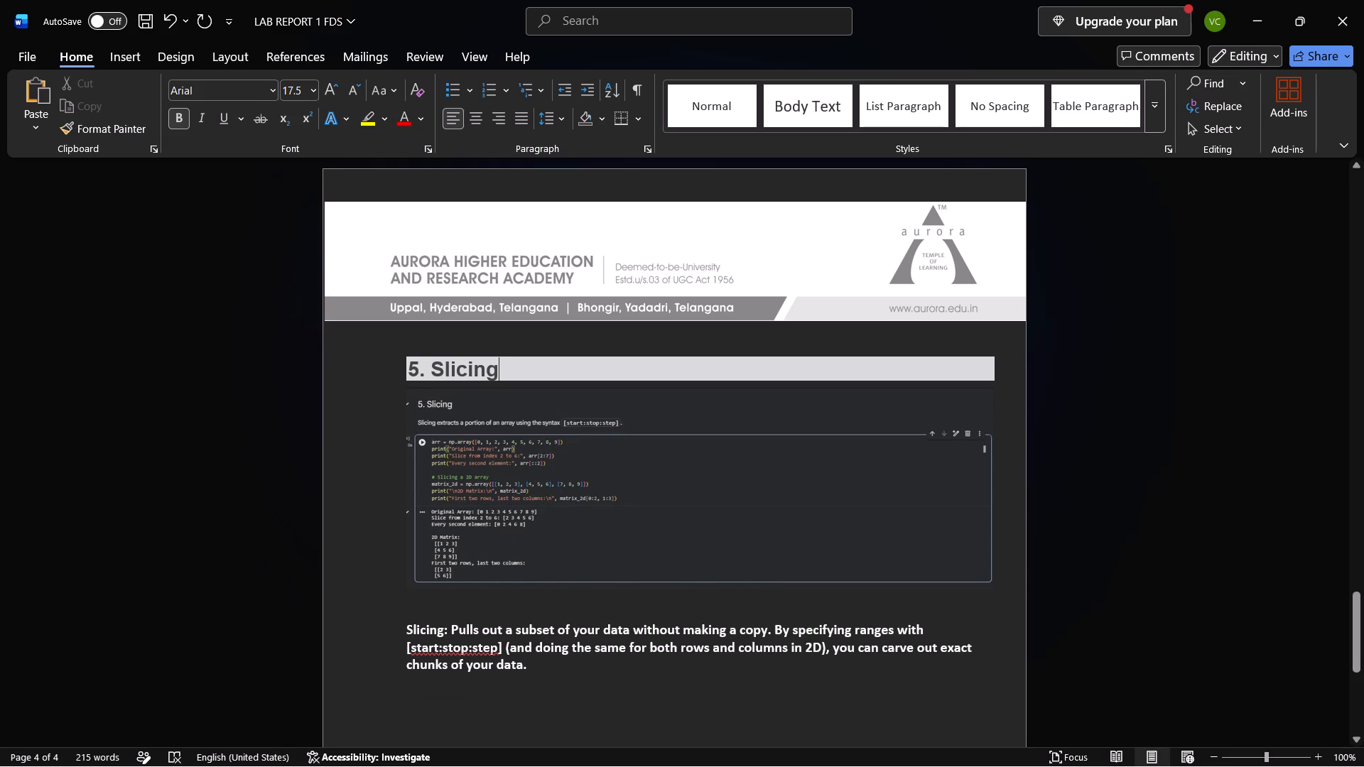
Insert one empty line between the "5. Slicing" heading and its code screenshot, in front of the image.
click(391, 409)
click(404, 415)
click(399, 414)
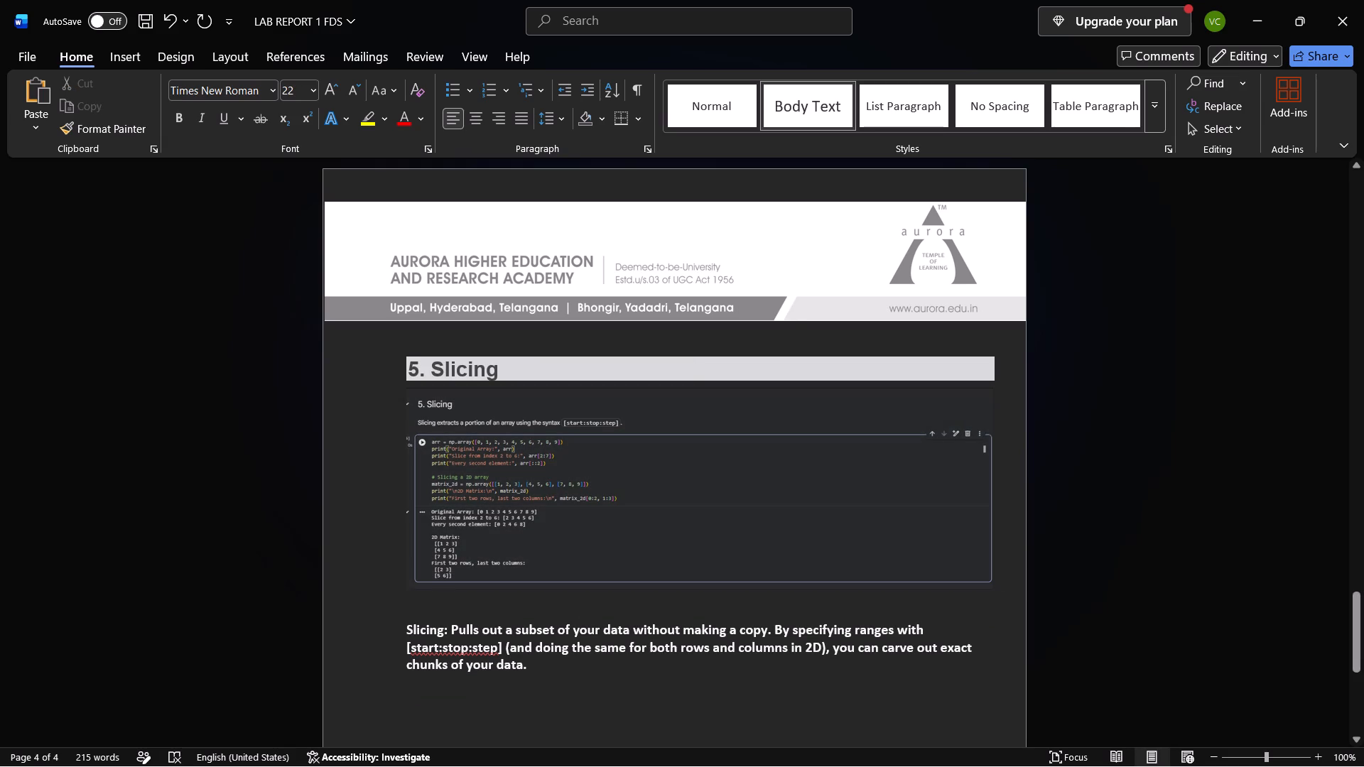
key(Return)
Insert one empty line between the "3. NumPy Data Types" heading and its code screenshot.
scroll(464, 430, down, 1)
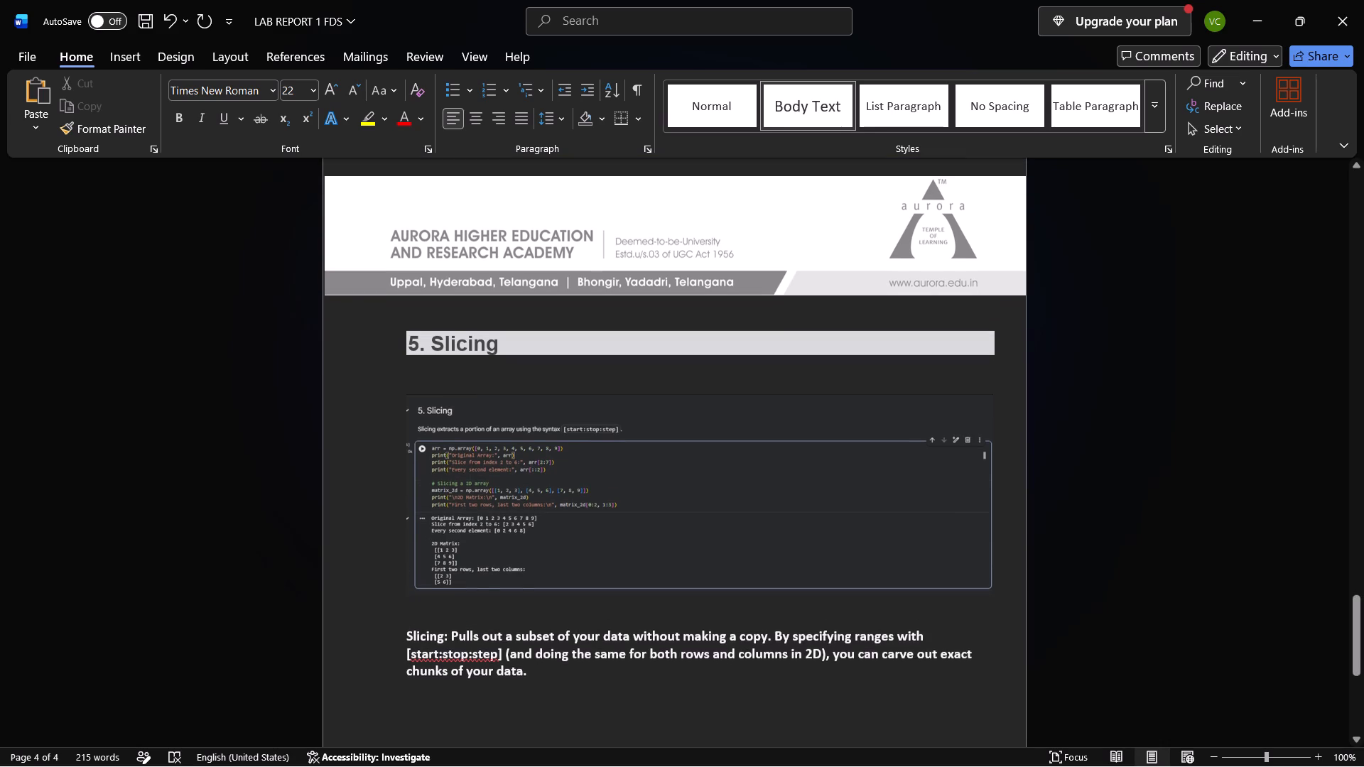
click(1067, 461)
scroll(824, 476, down, 10)
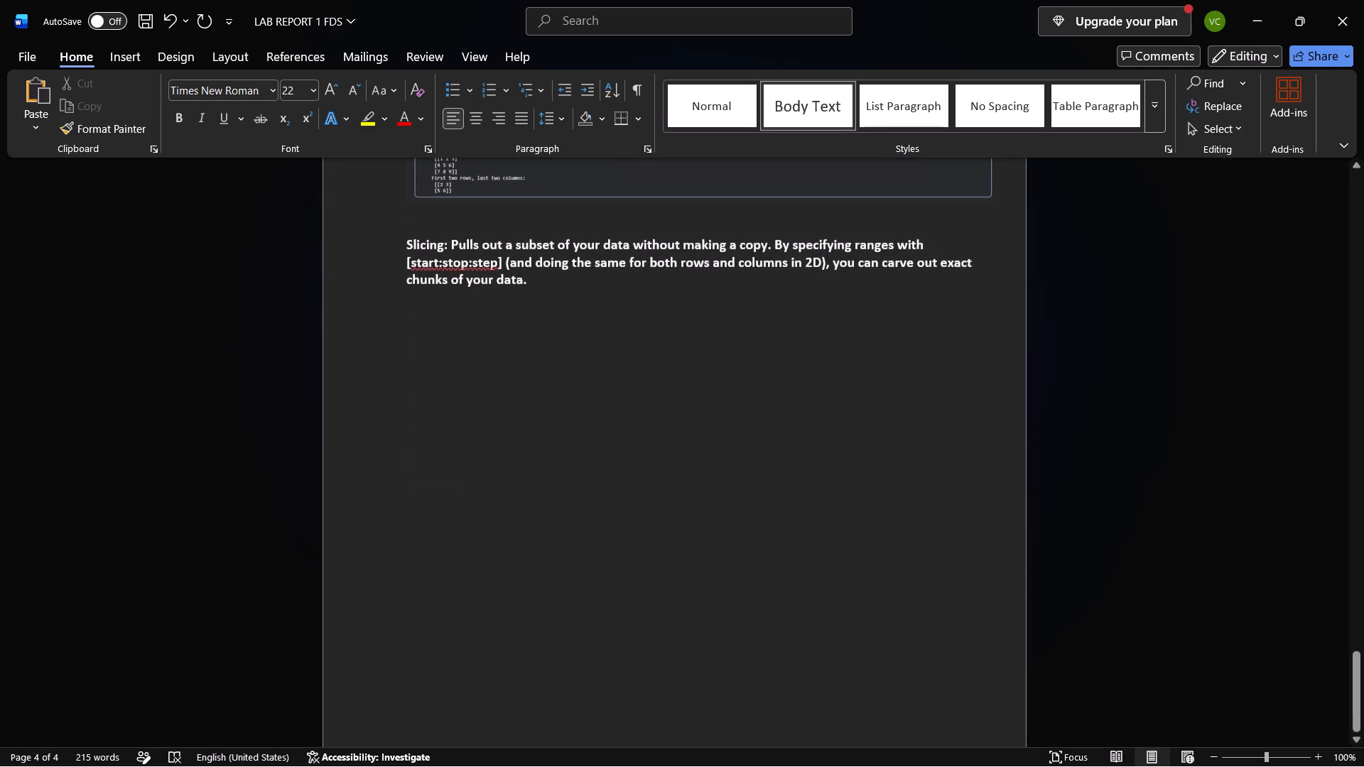
scroll(827, 474, down, 7)
scroll(830, 474, up, 5)
scroll(830, 474, down, 1)
scroll(830, 474, up, 17)
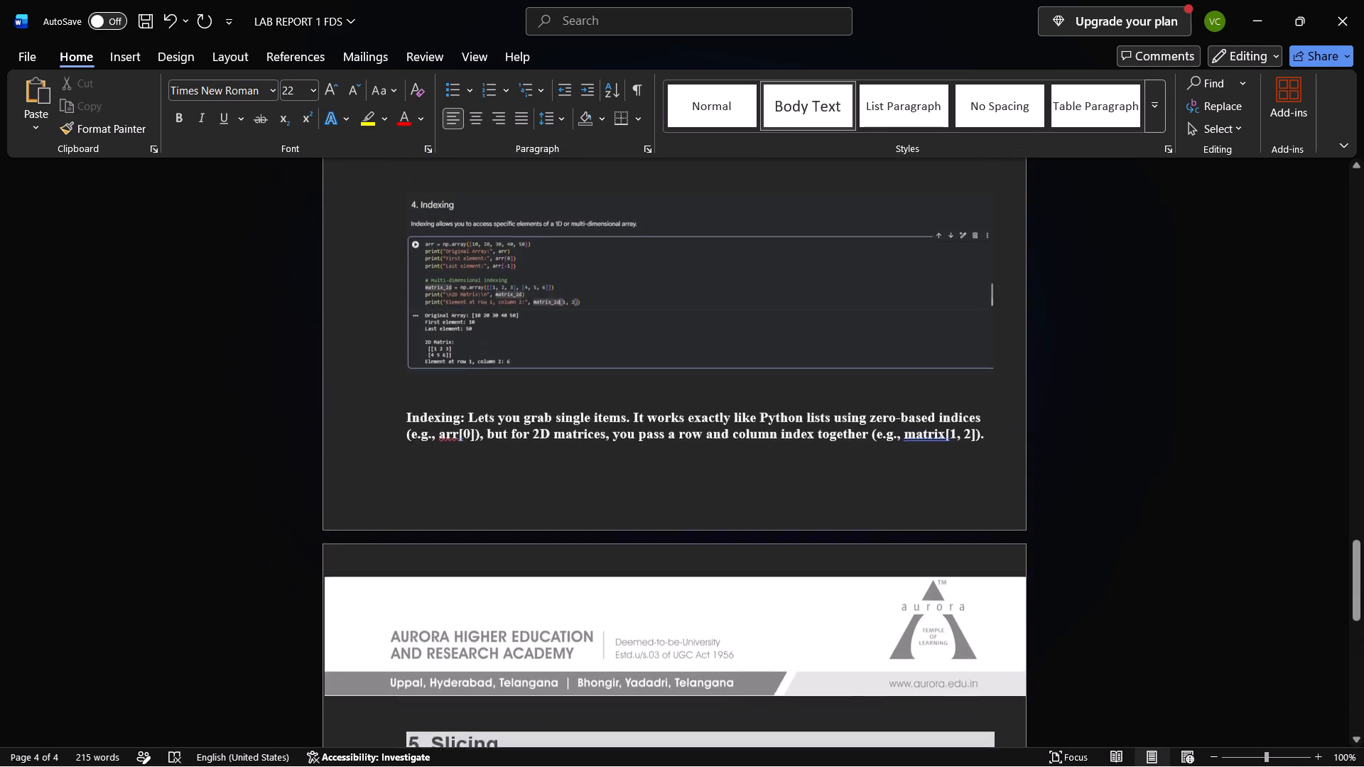
scroll(833, 475, up, 10)
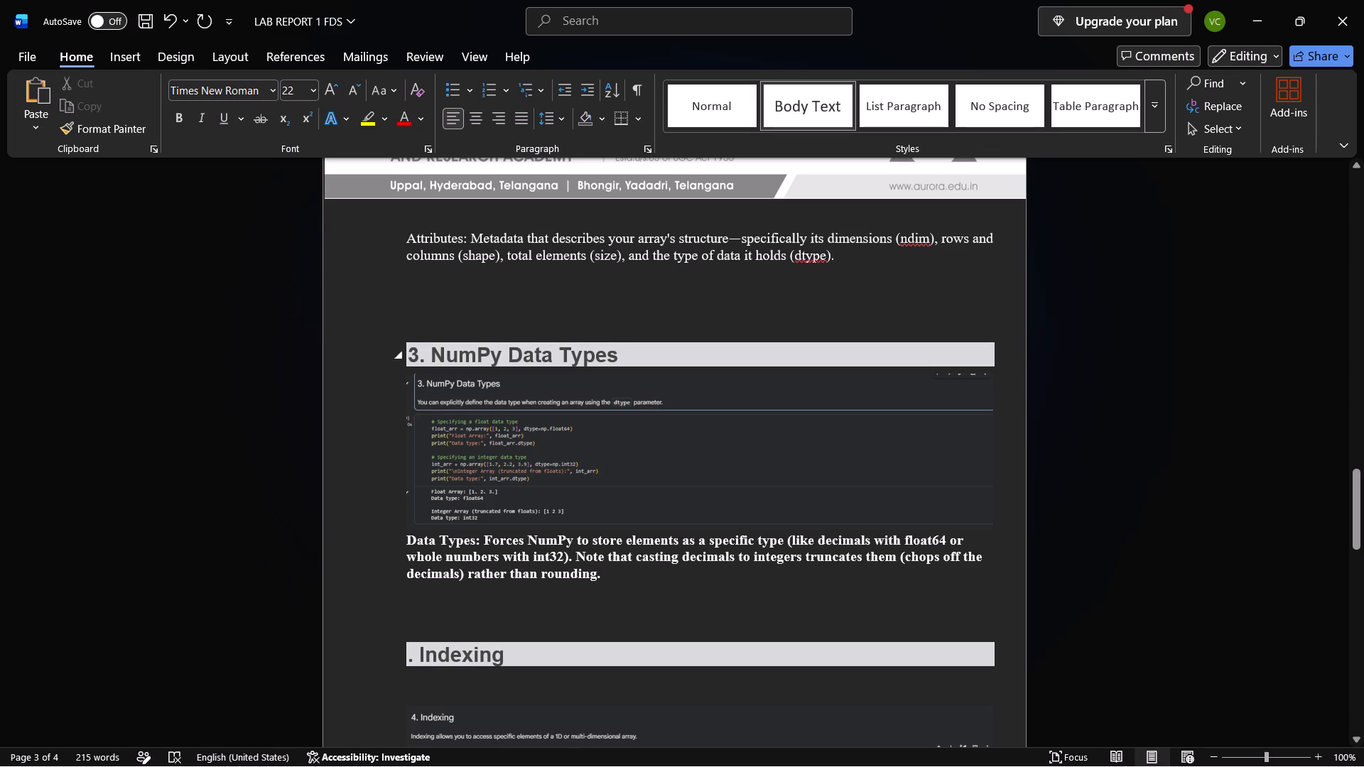
click(398, 402)
key(Return)
Delete the empty line above the "5. Slicing" heading at the start of the last page.
scroll(418, 404, down, 3)
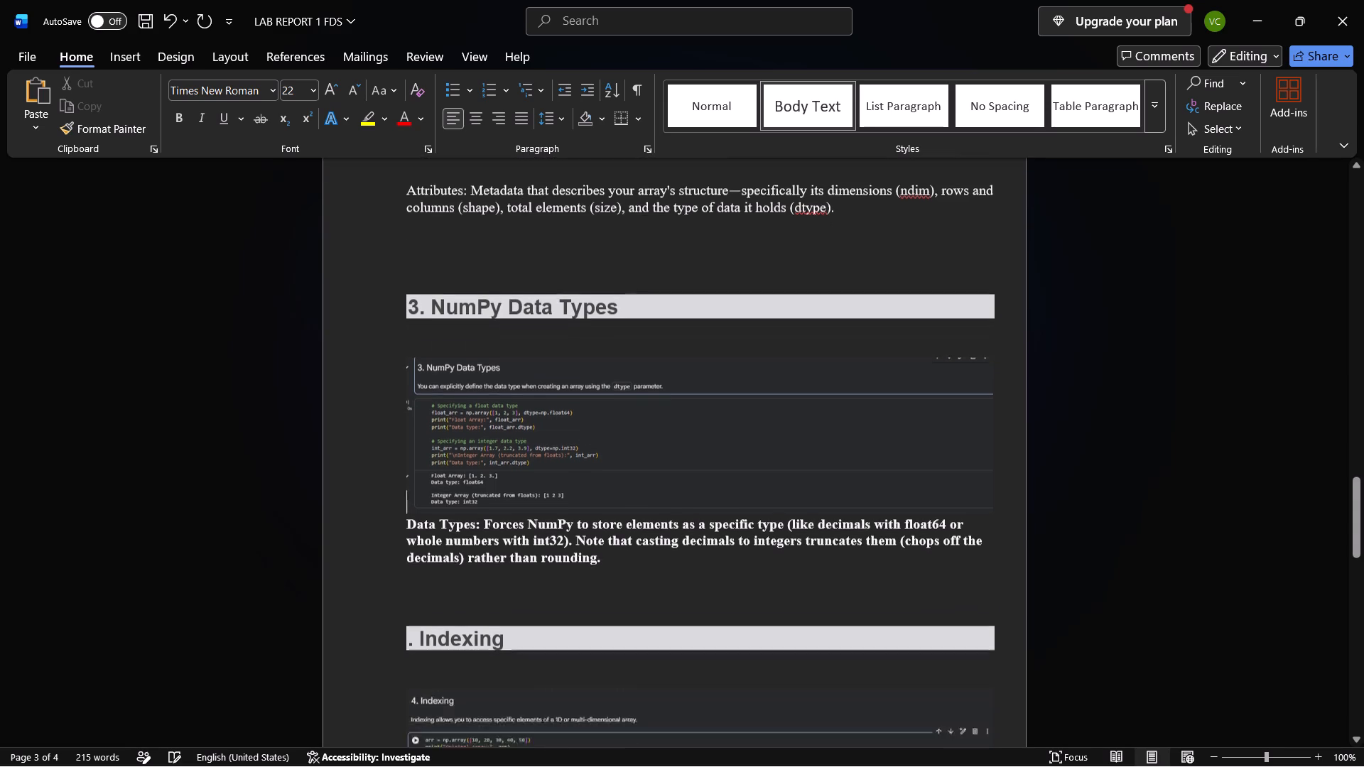
scroll(420, 405, up, 1)
scroll(474, 400, down, 12)
scroll(623, 447, down, 5)
scroll(623, 447, up, 1)
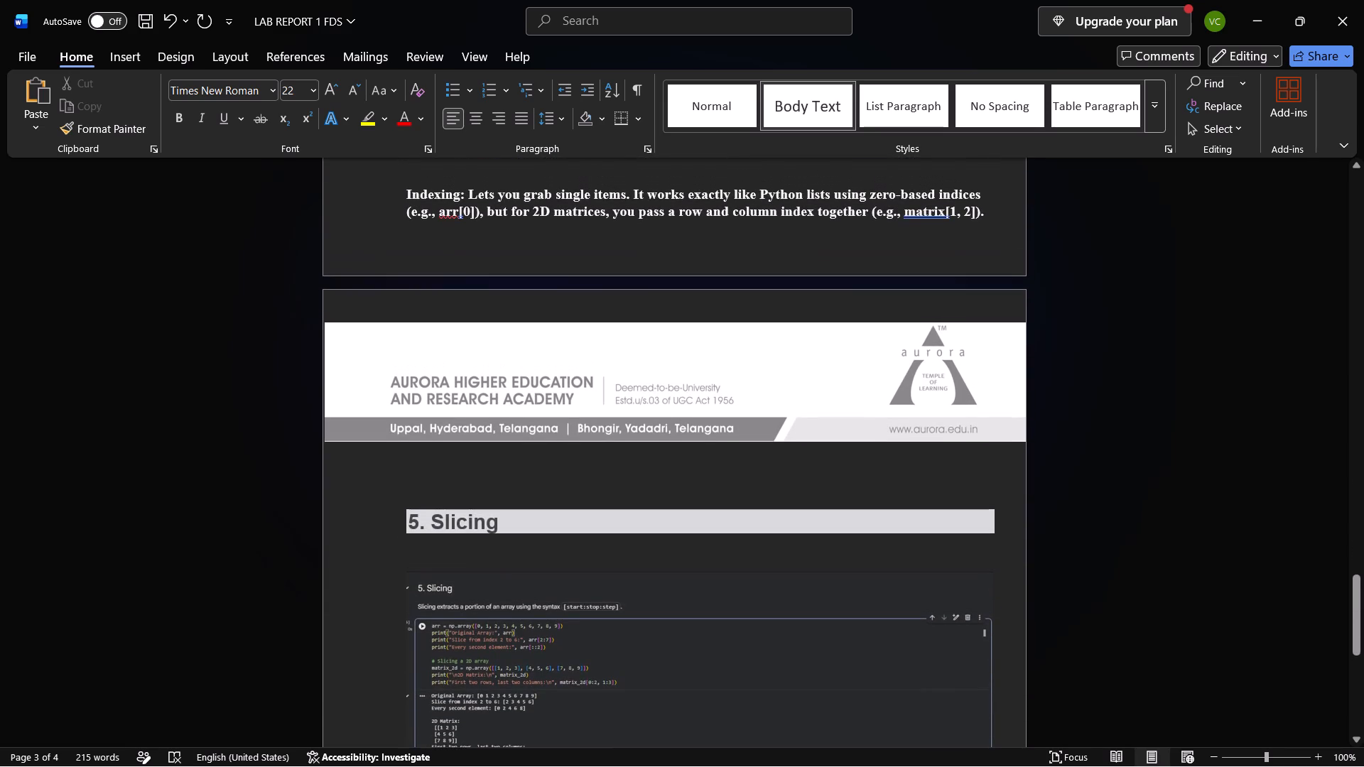
click(396, 494)
key(BackSpace)
Review the whole report, from the cover page tables to the Slicing section, checking layout and spacing.
scroll(417, 496, up, 9)
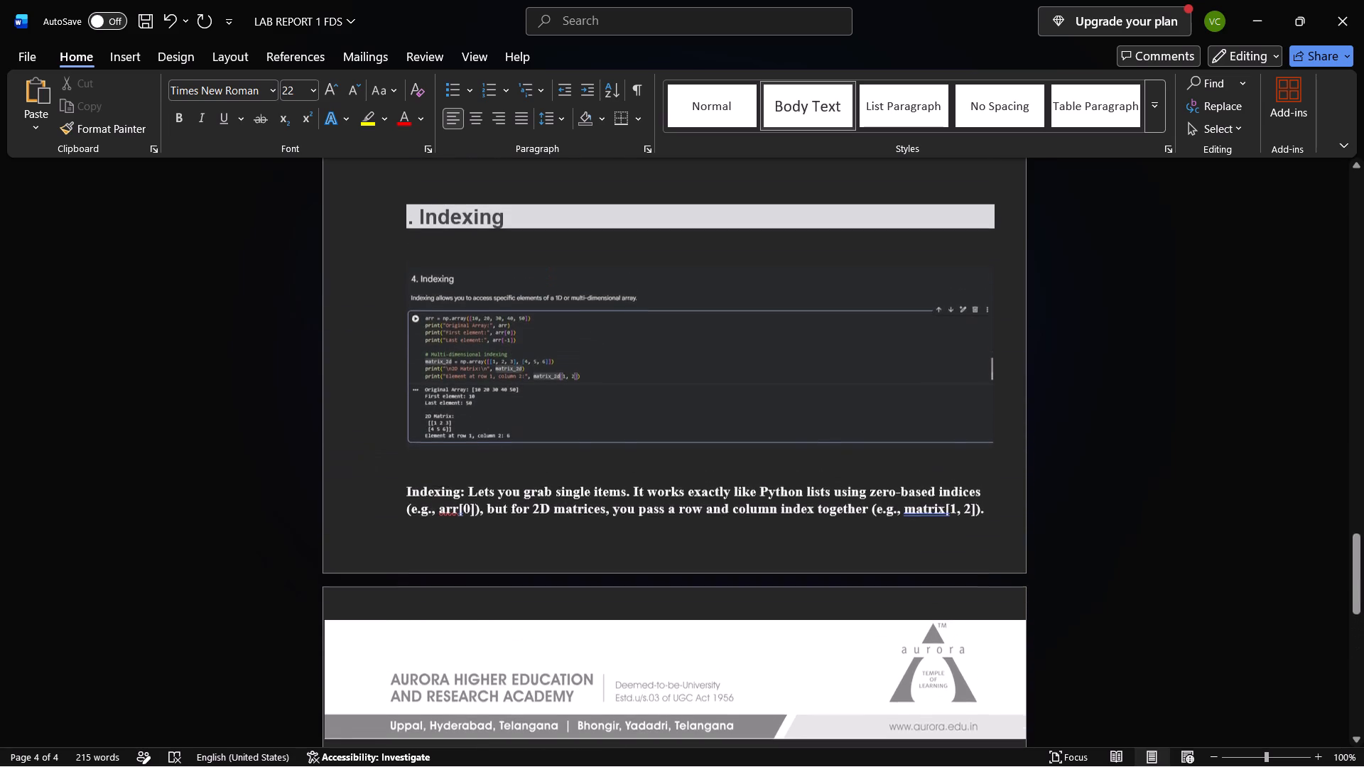
scroll(529, 494, up, 6)
scroll(536, 489, down, 1)
scroll(536, 489, up, 15)
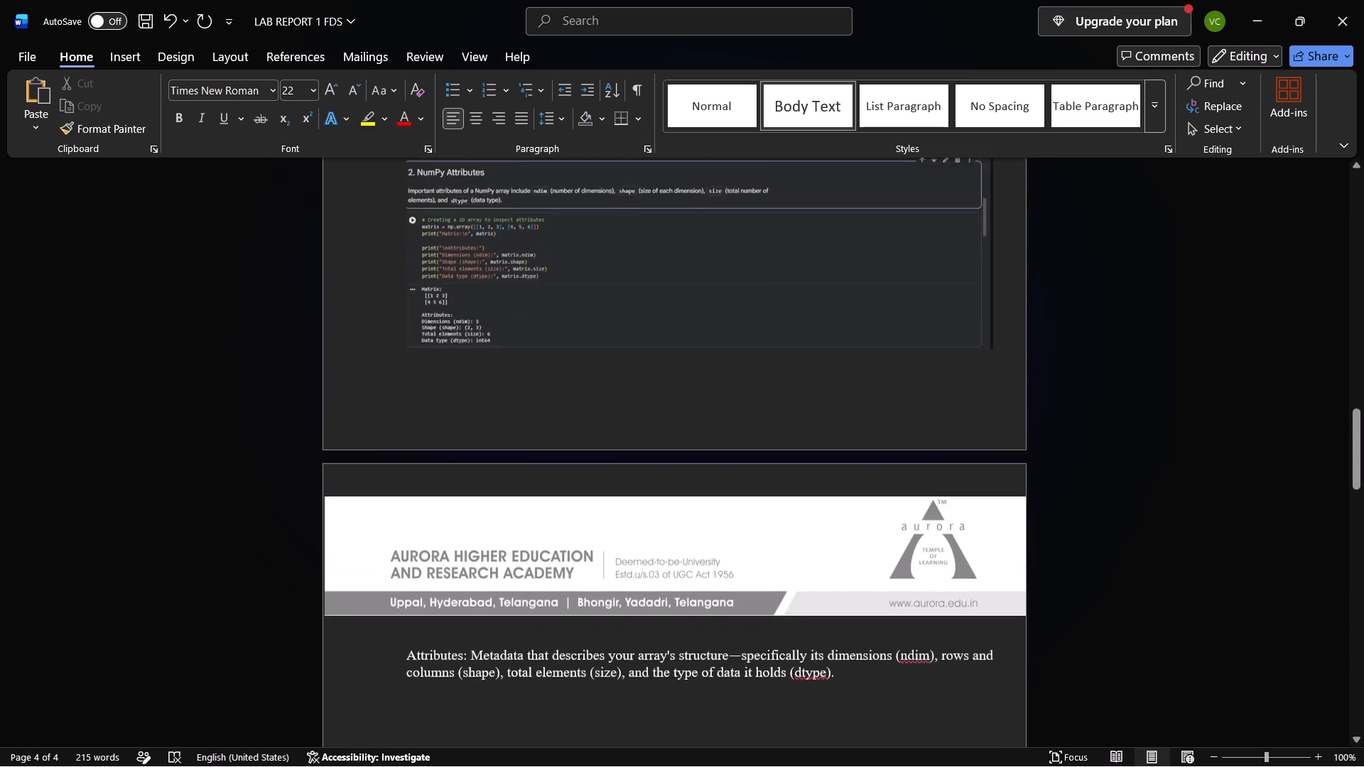
scroll(546, 485, up, 15)
scroll(554, 484, down, 1)
scroll(554, 484, up, 5)
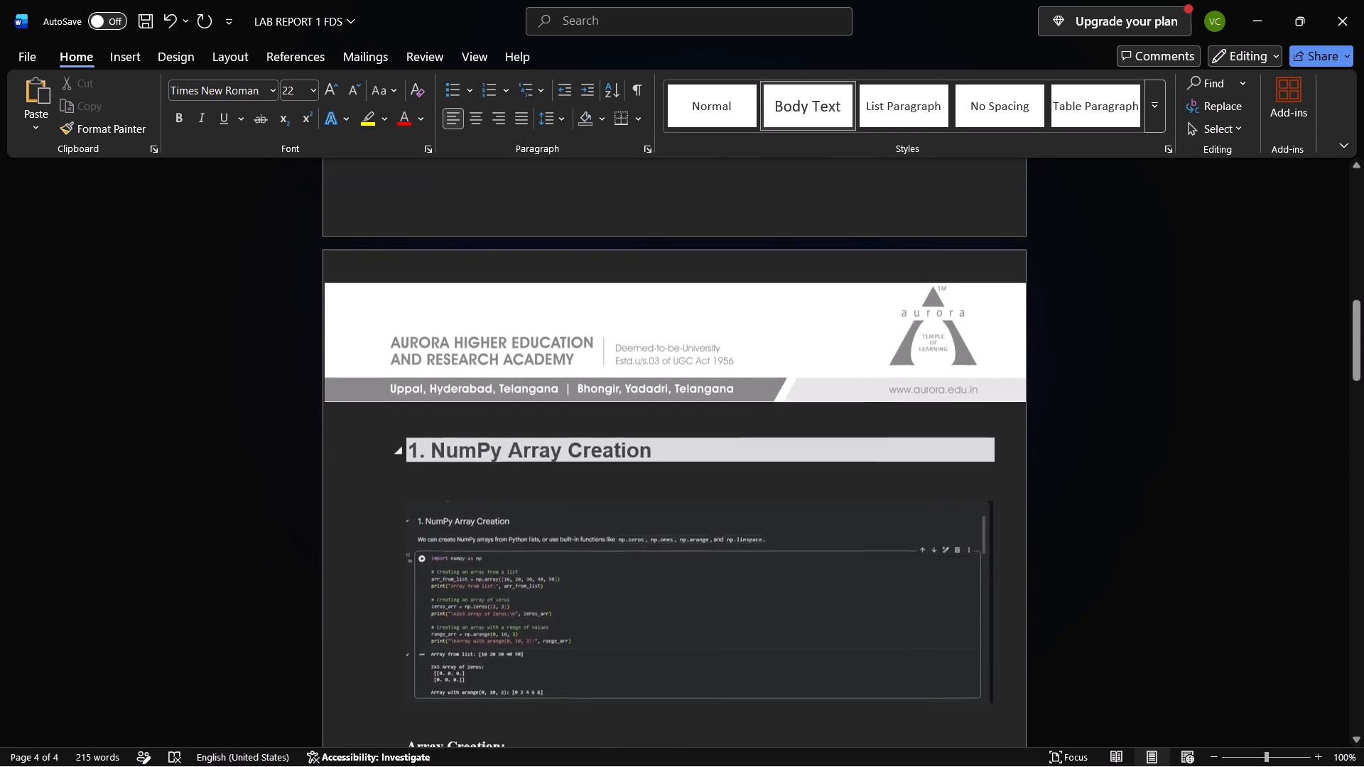
scroll(554, 484, up, 7)
drag(1353, 280, 1350, 330)
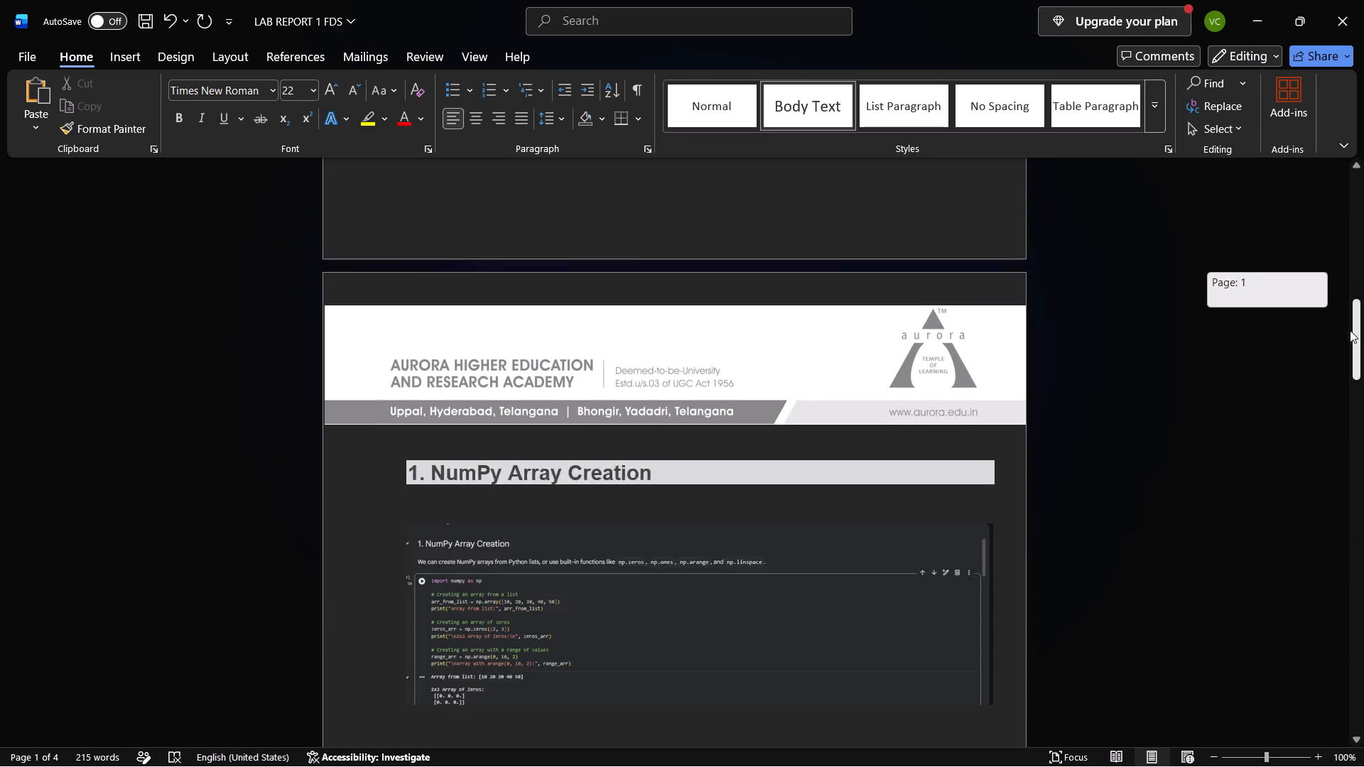
drag(1350, 330, 1328, 660)
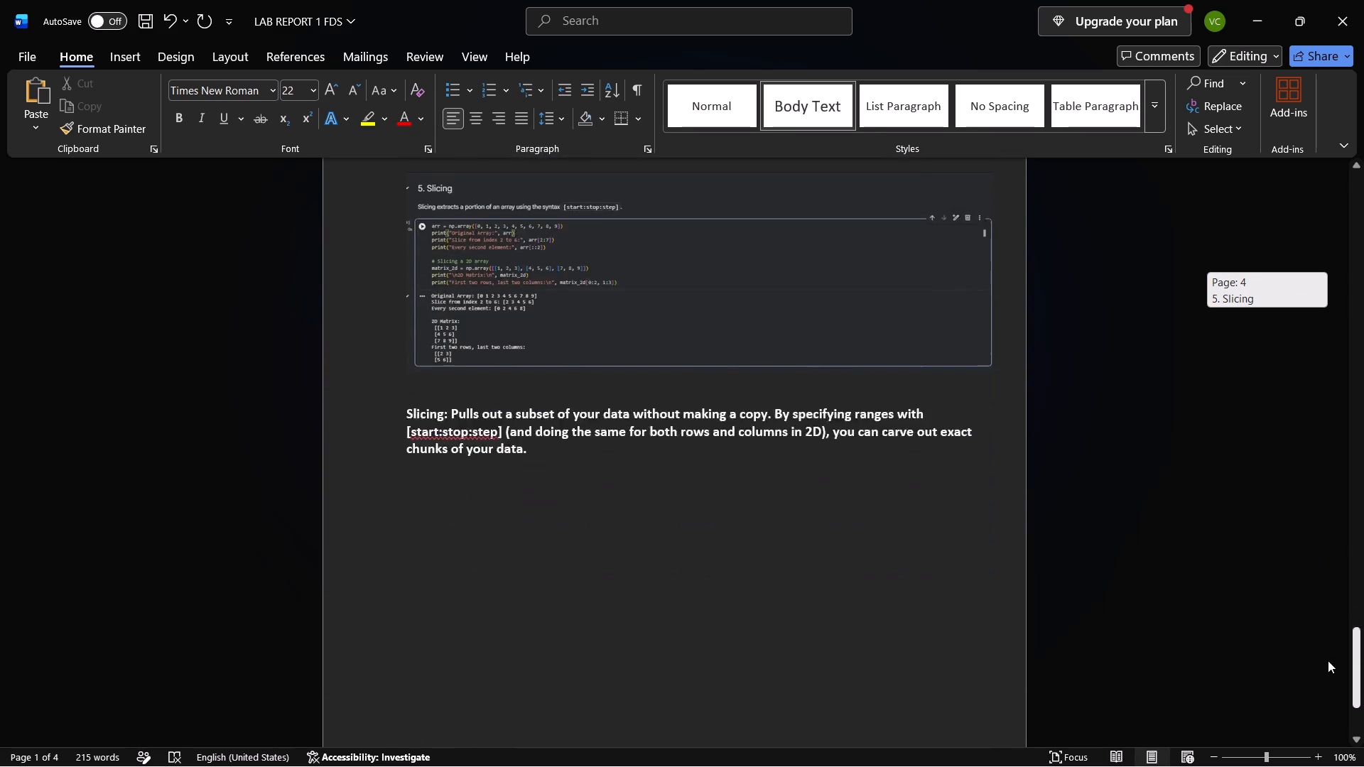
drag(1328, 660, 1298, 230)
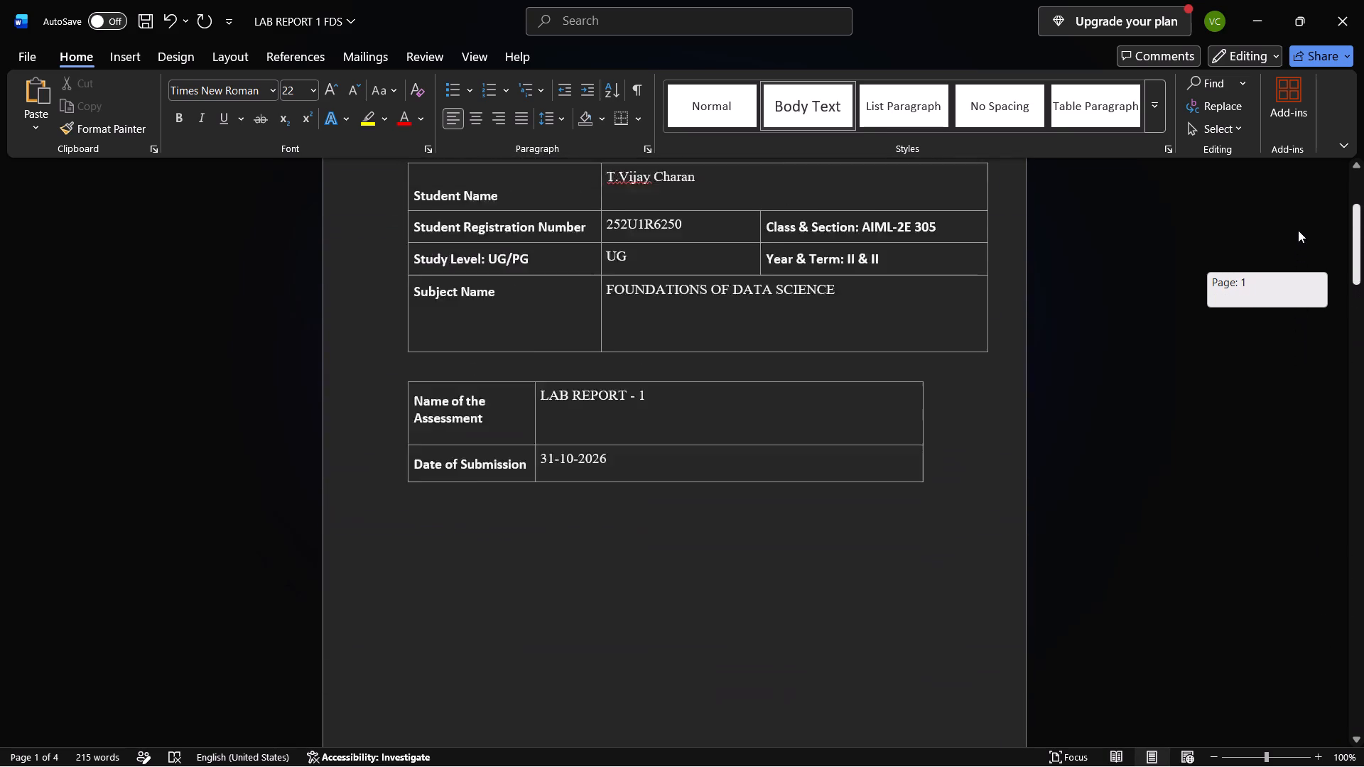
drag(1298, 230, 1309, 167)
scroll(735, 490, down, 16)
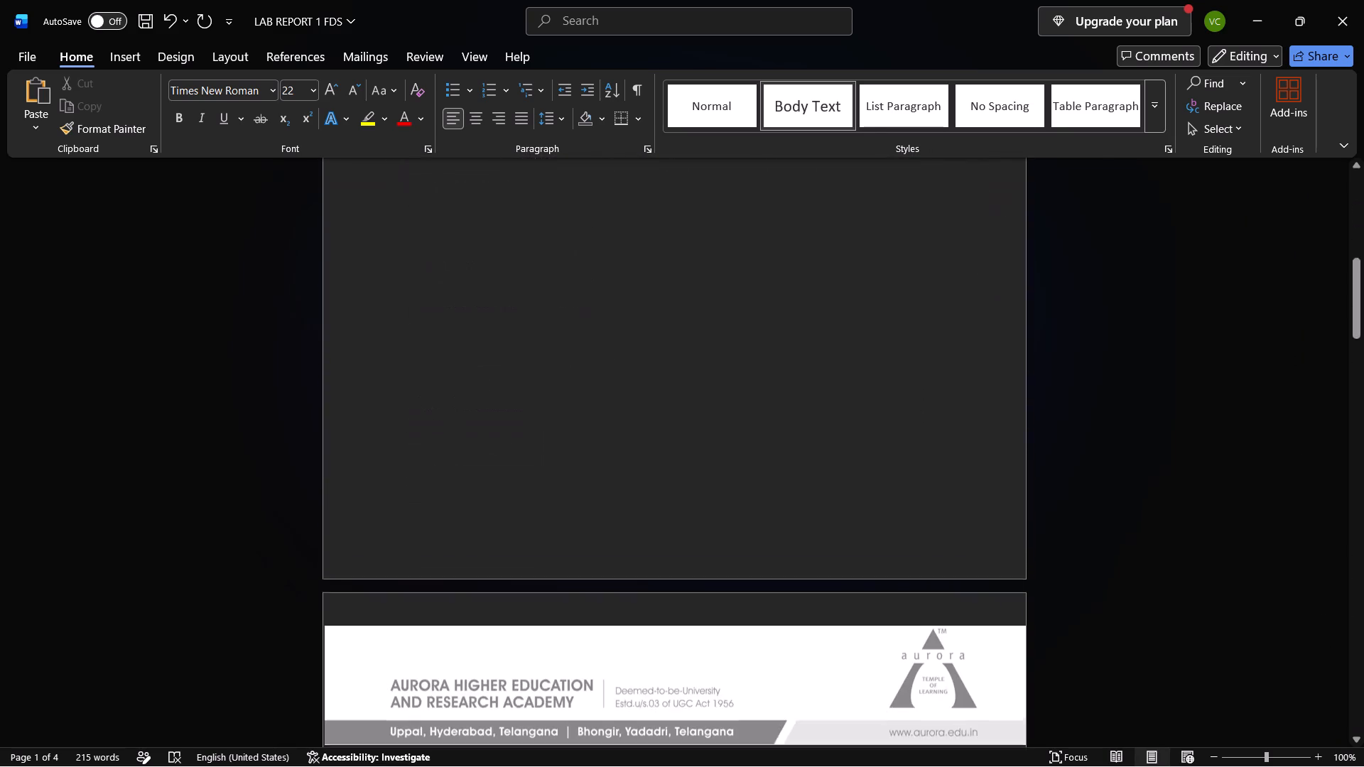
scroll(745, 499, down, 11)
scroll(745, 499, up, 6)
scroll(747, 499, down, 1)
scroll(747, 499, up, 8)
scroll(753, 494, down, 1)
scroll(753, 494, up, 2)
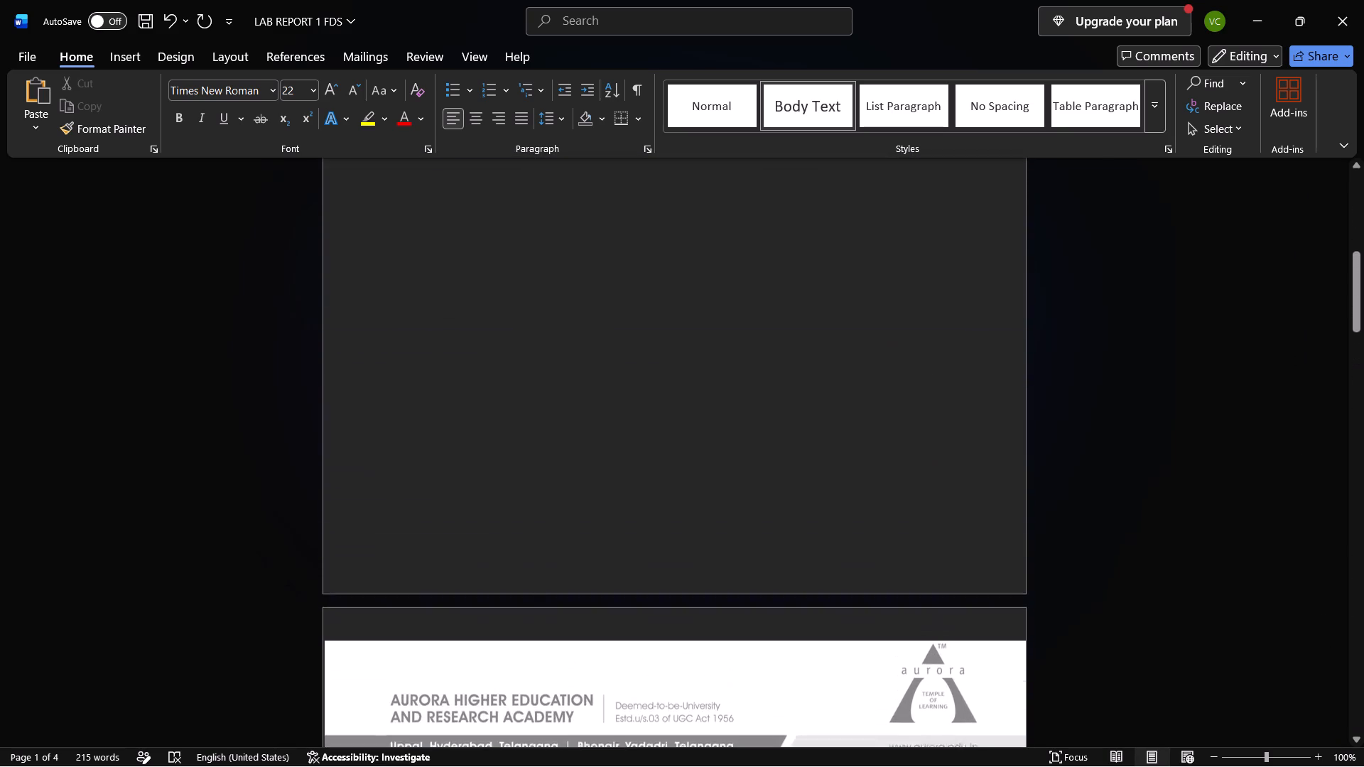
scroll(753, 494, up, 7)
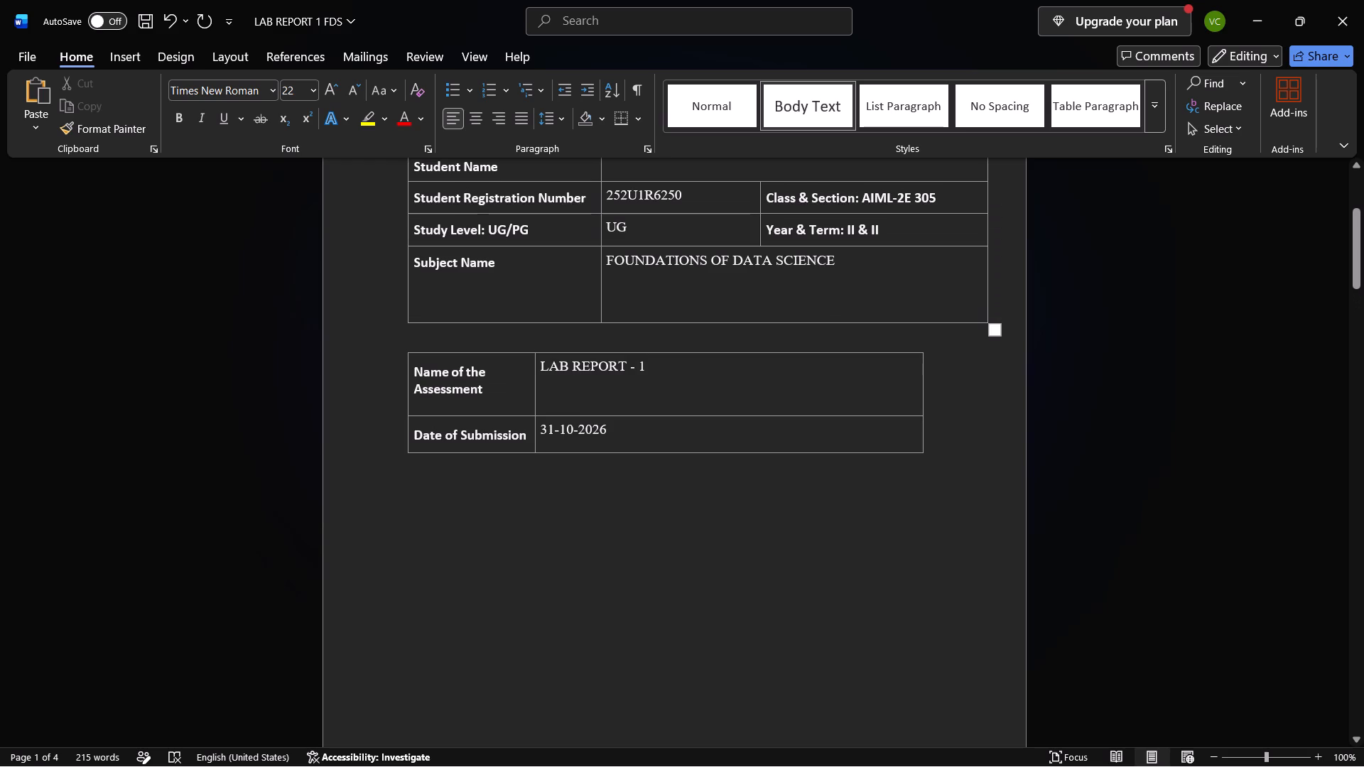
scroll(759, 462, up, 2)
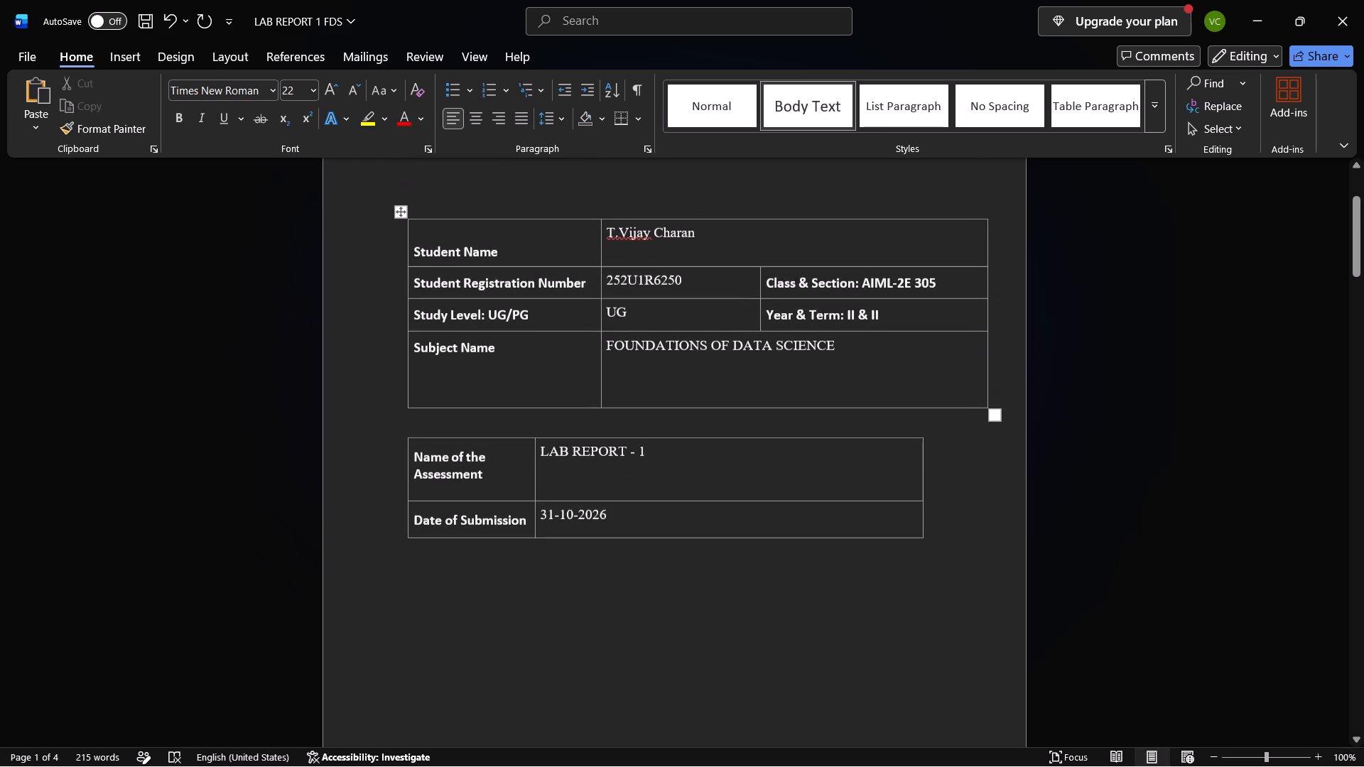
scroll(759, 462, up, 11)
scroll(765, 462, down, 1)
scroll(765, 462, up, 2)
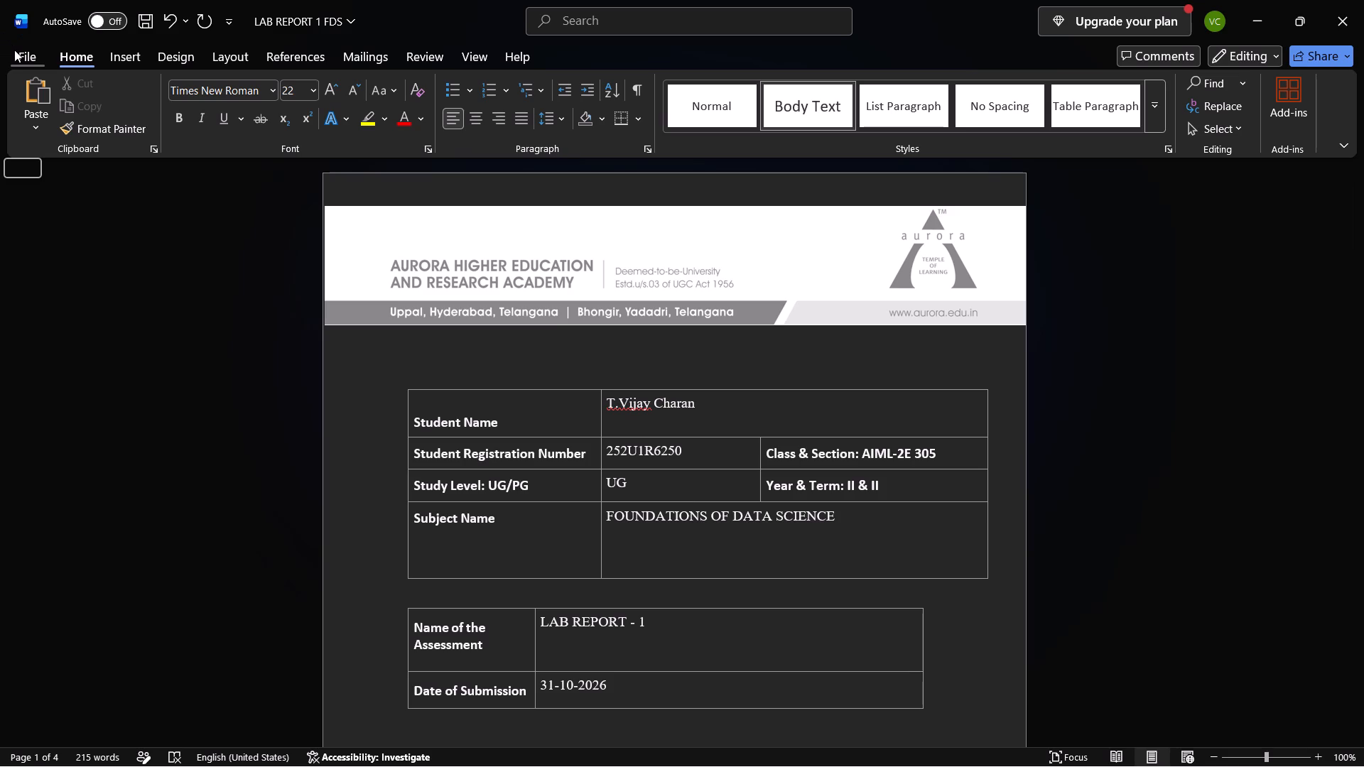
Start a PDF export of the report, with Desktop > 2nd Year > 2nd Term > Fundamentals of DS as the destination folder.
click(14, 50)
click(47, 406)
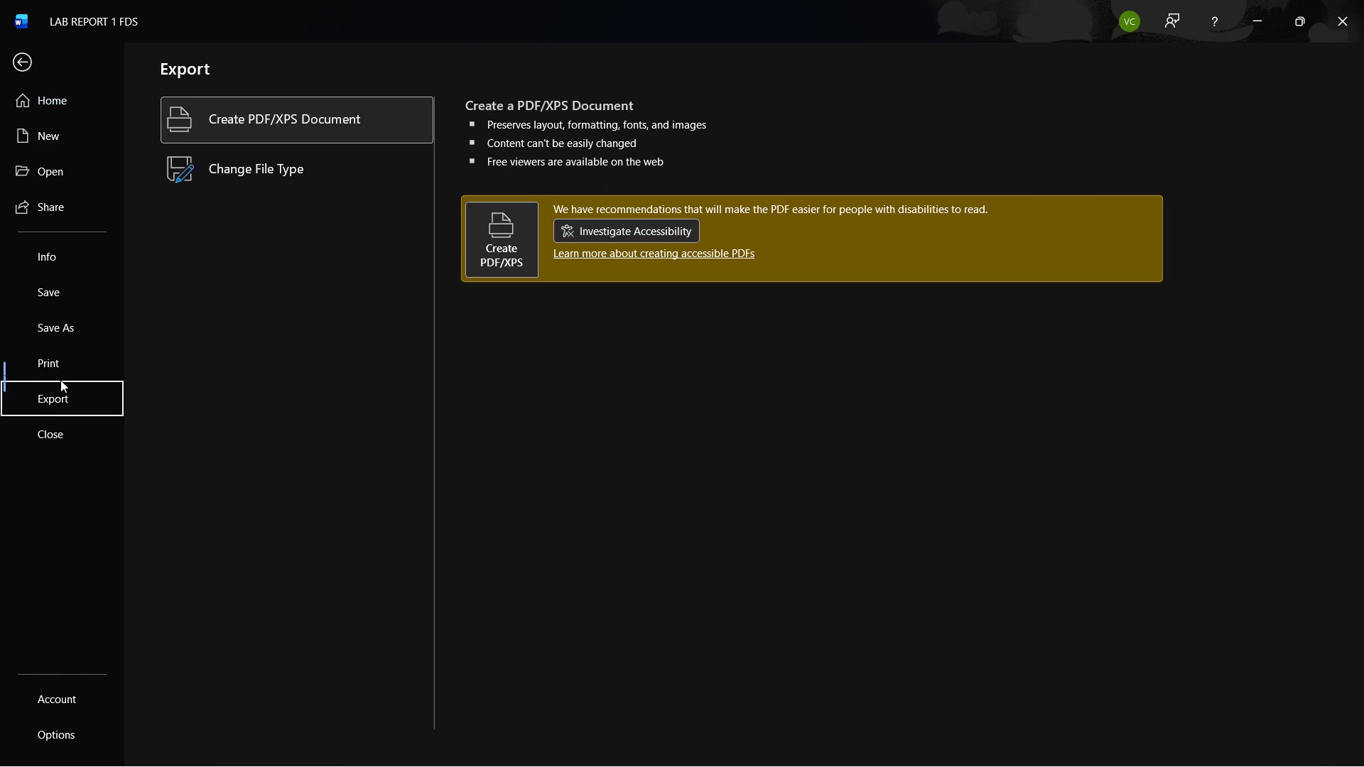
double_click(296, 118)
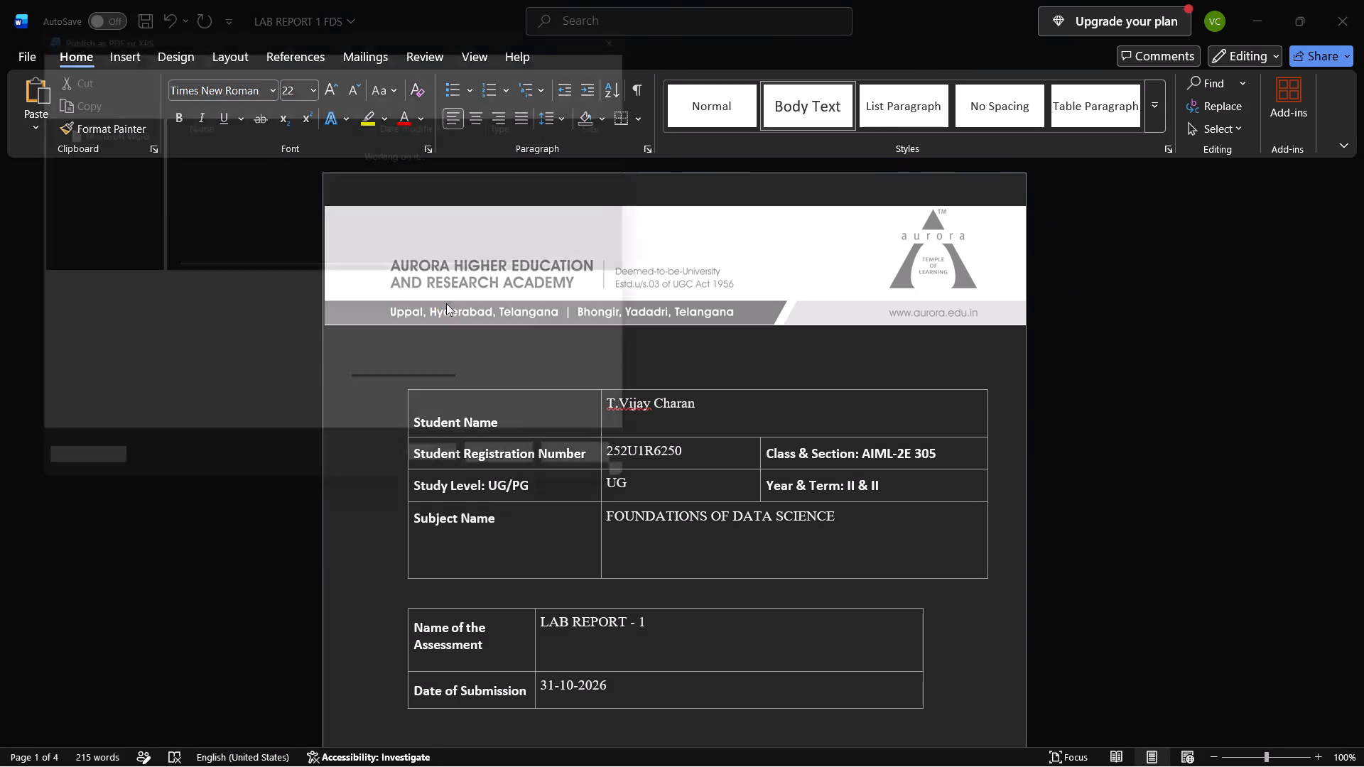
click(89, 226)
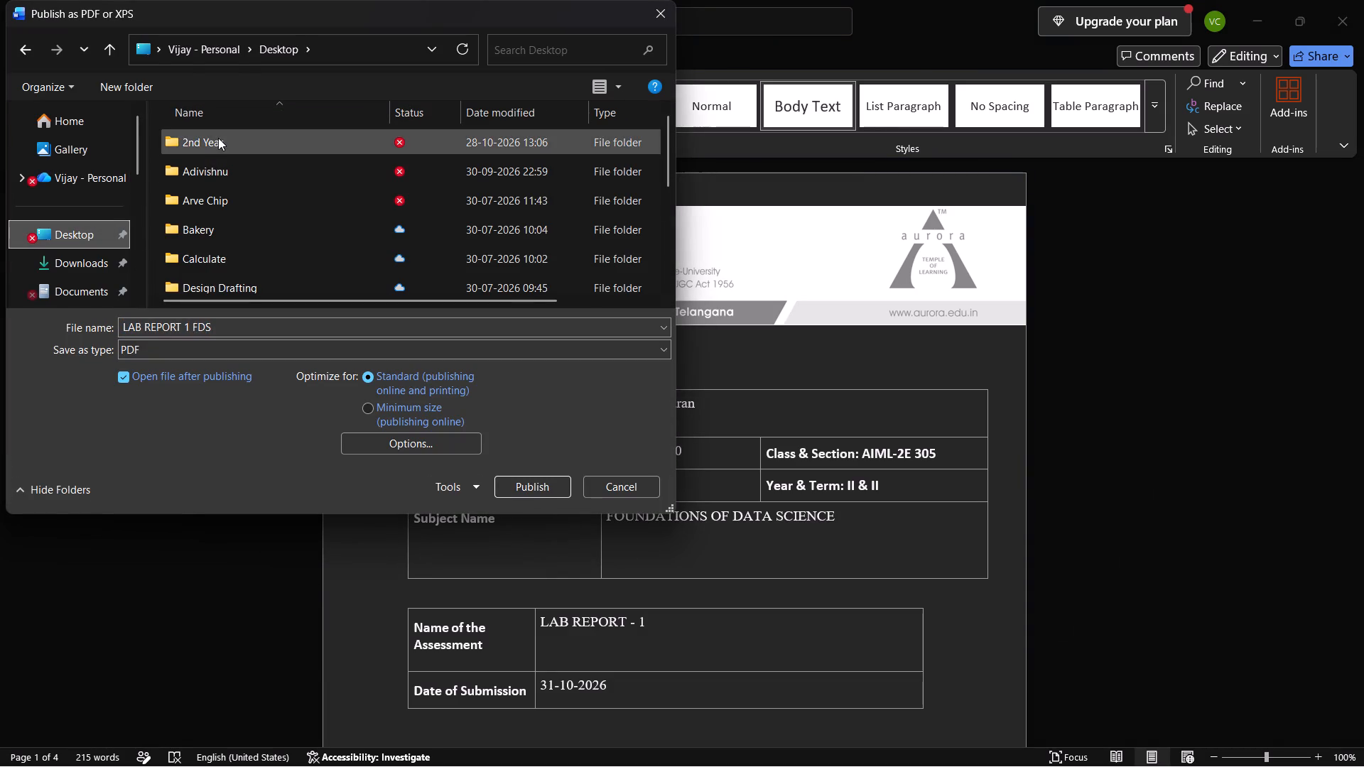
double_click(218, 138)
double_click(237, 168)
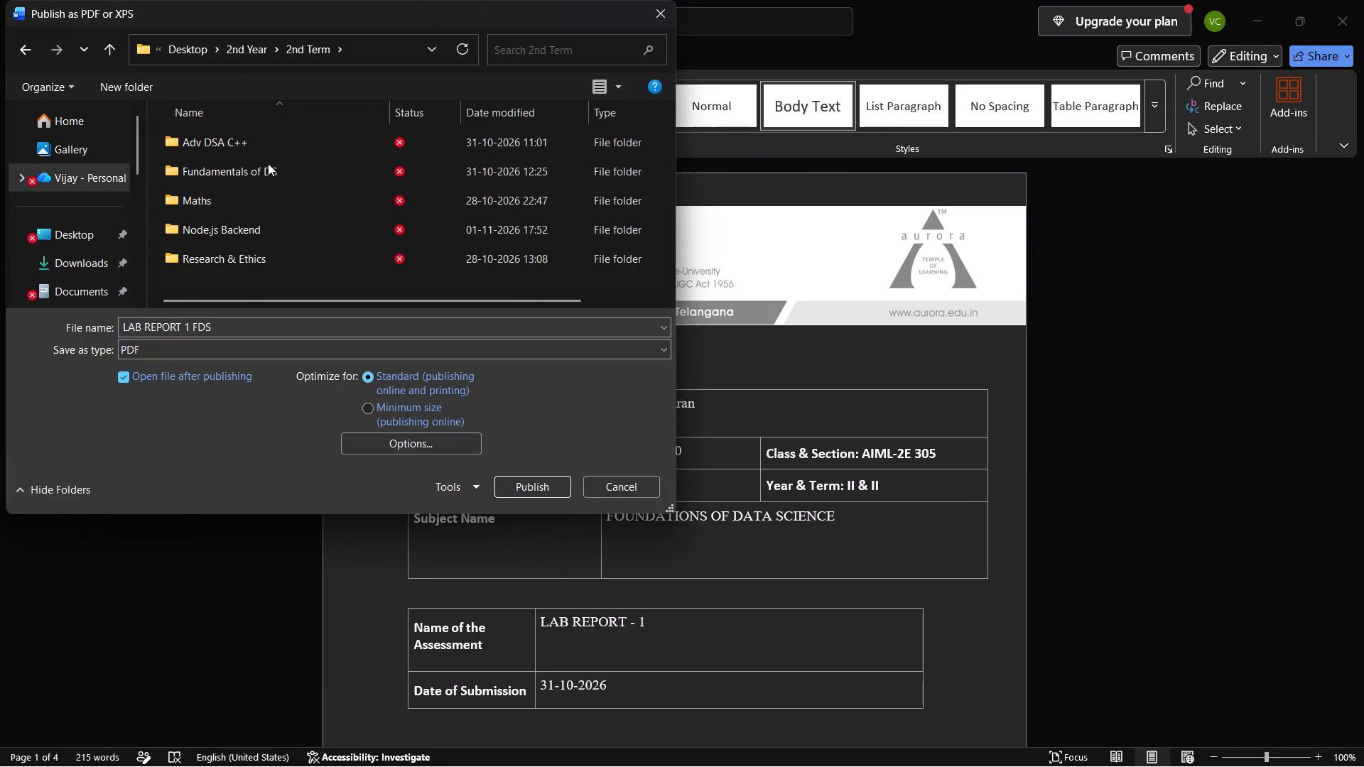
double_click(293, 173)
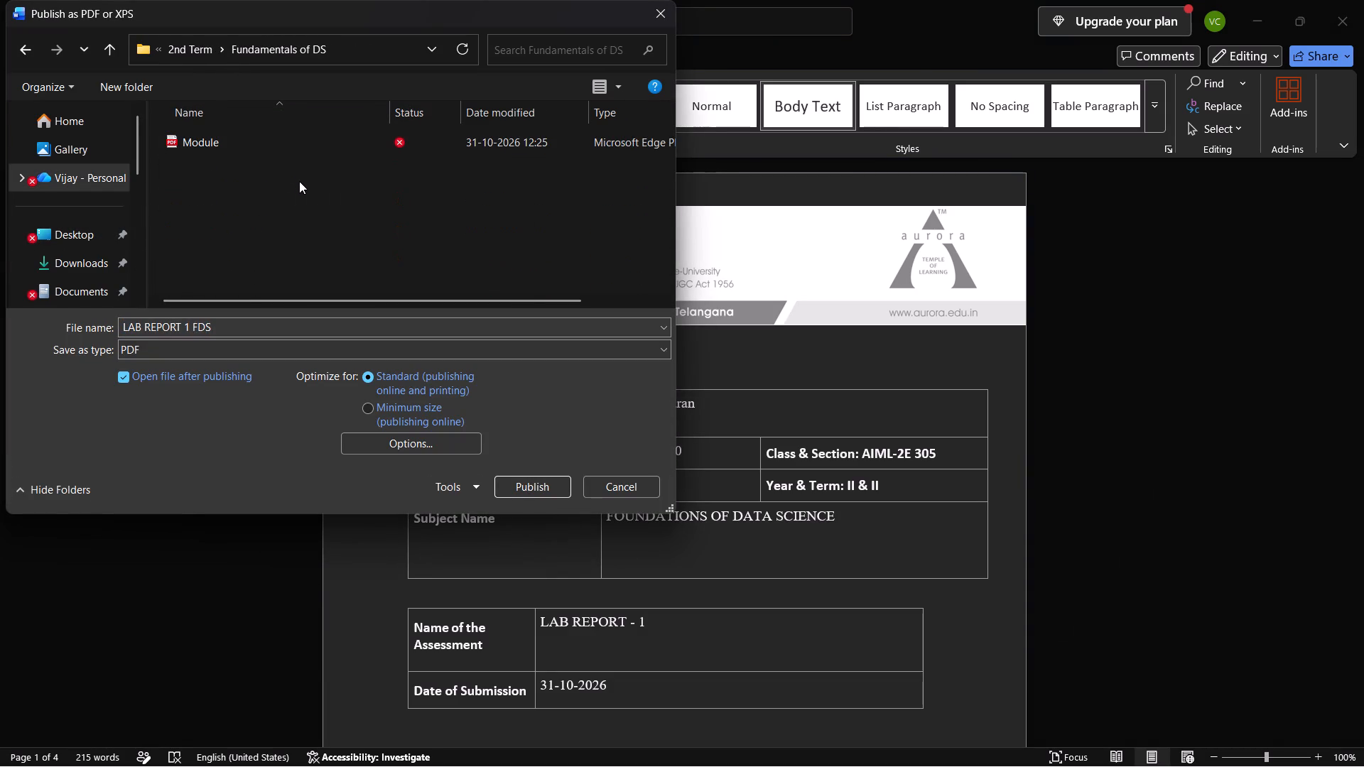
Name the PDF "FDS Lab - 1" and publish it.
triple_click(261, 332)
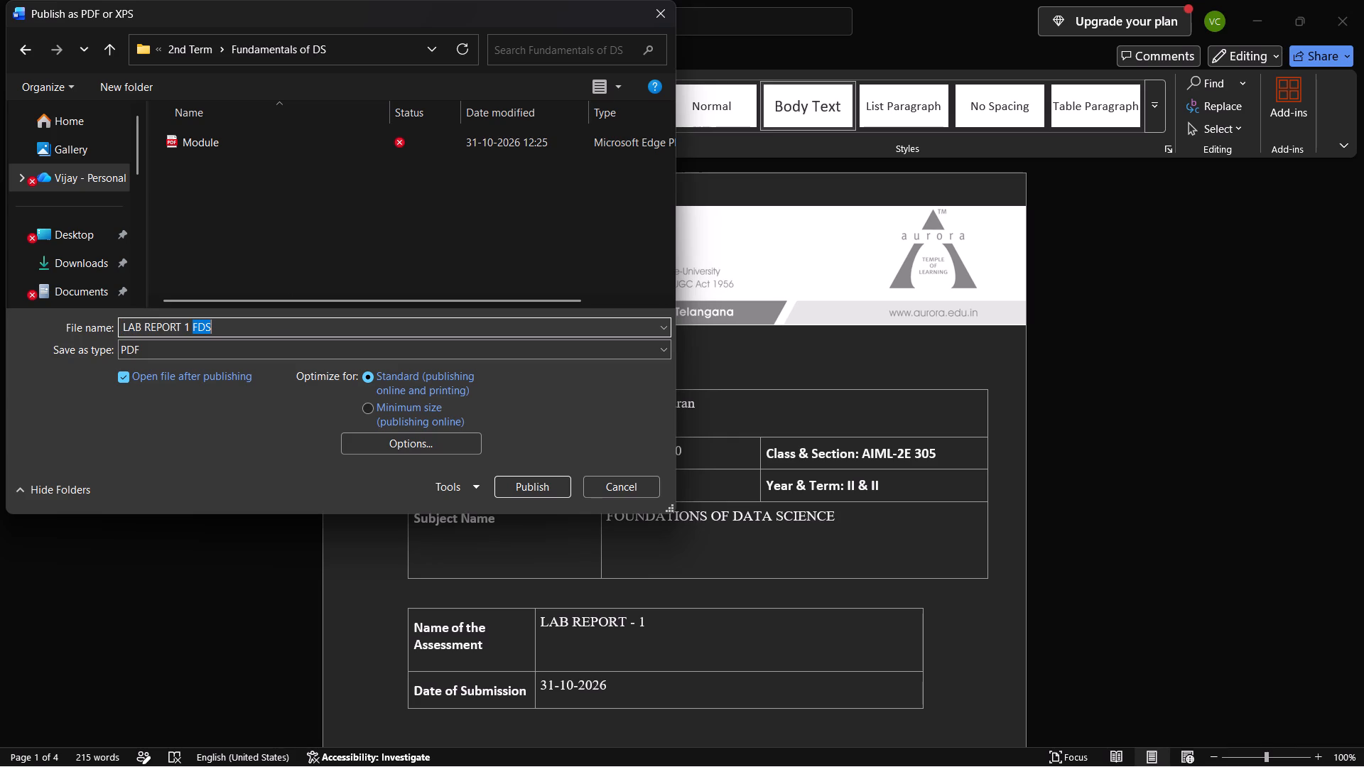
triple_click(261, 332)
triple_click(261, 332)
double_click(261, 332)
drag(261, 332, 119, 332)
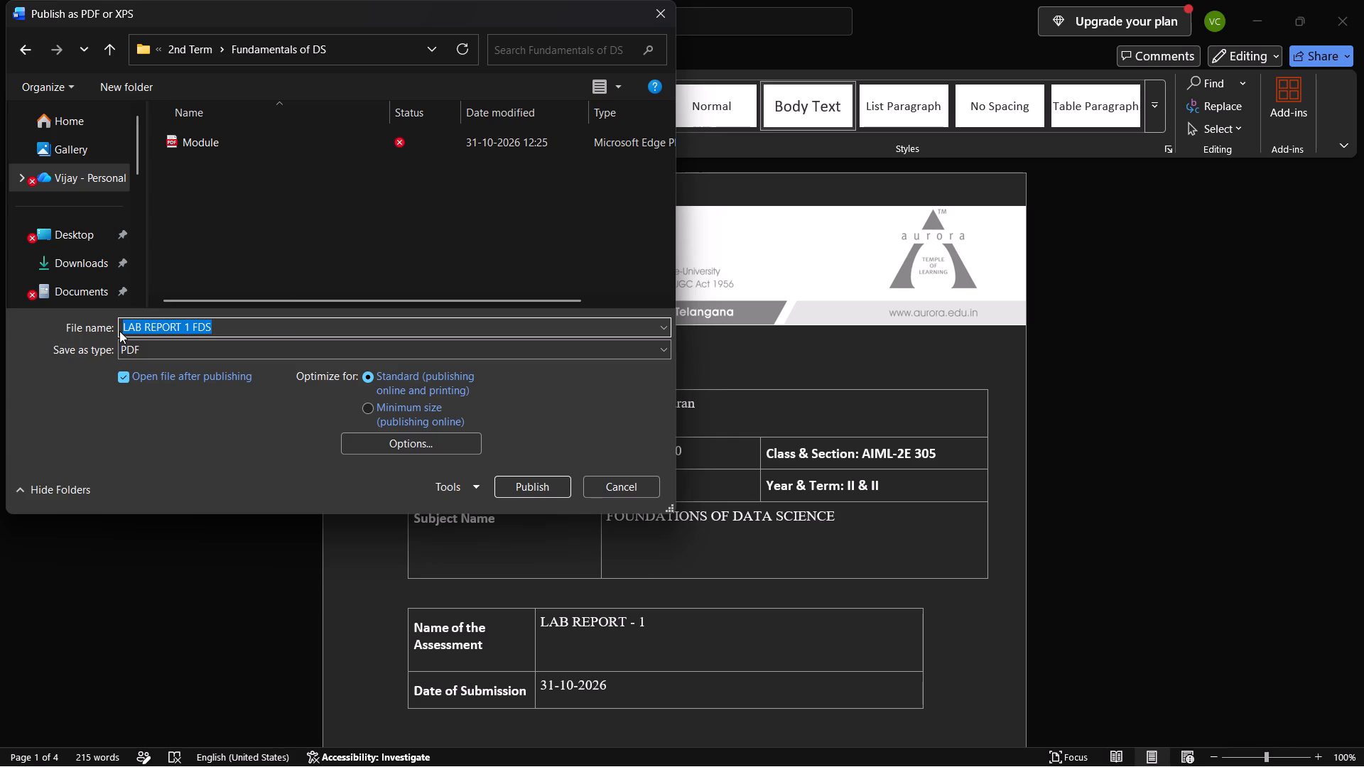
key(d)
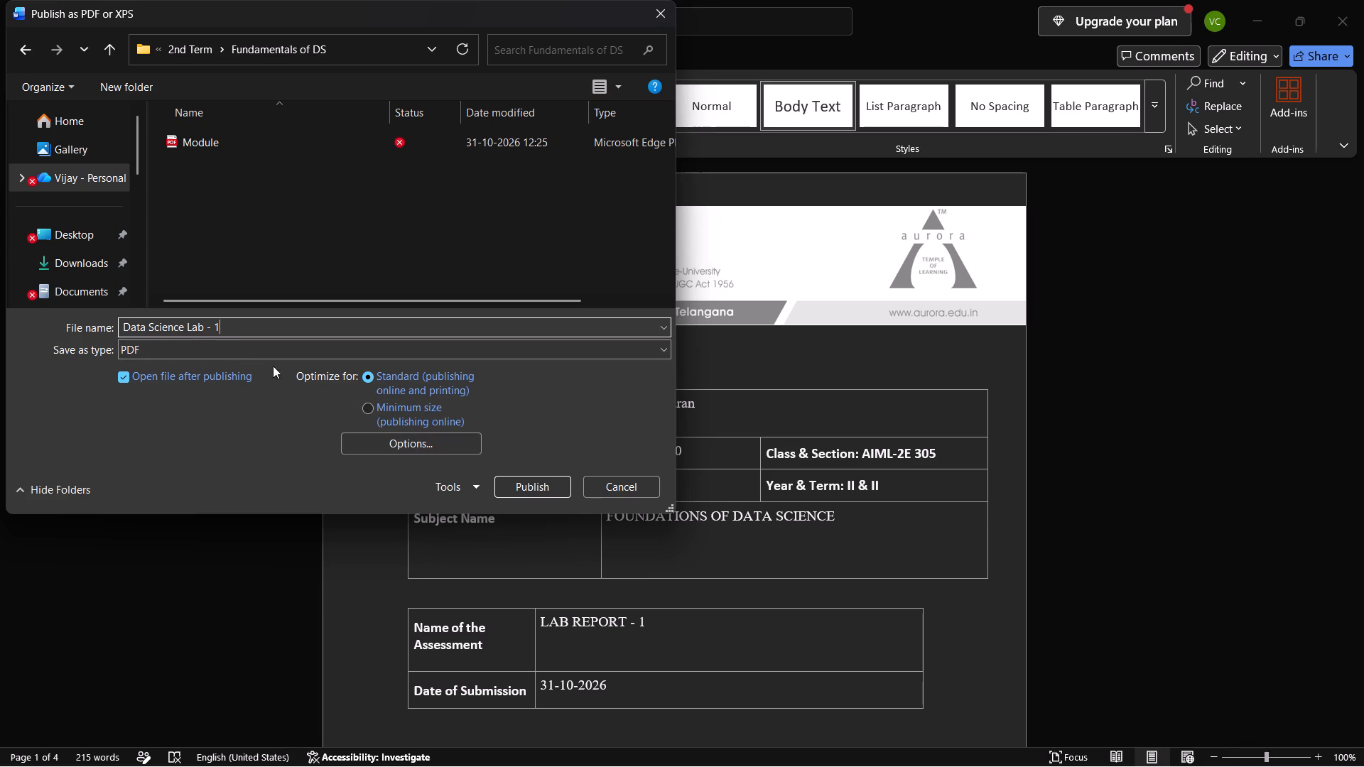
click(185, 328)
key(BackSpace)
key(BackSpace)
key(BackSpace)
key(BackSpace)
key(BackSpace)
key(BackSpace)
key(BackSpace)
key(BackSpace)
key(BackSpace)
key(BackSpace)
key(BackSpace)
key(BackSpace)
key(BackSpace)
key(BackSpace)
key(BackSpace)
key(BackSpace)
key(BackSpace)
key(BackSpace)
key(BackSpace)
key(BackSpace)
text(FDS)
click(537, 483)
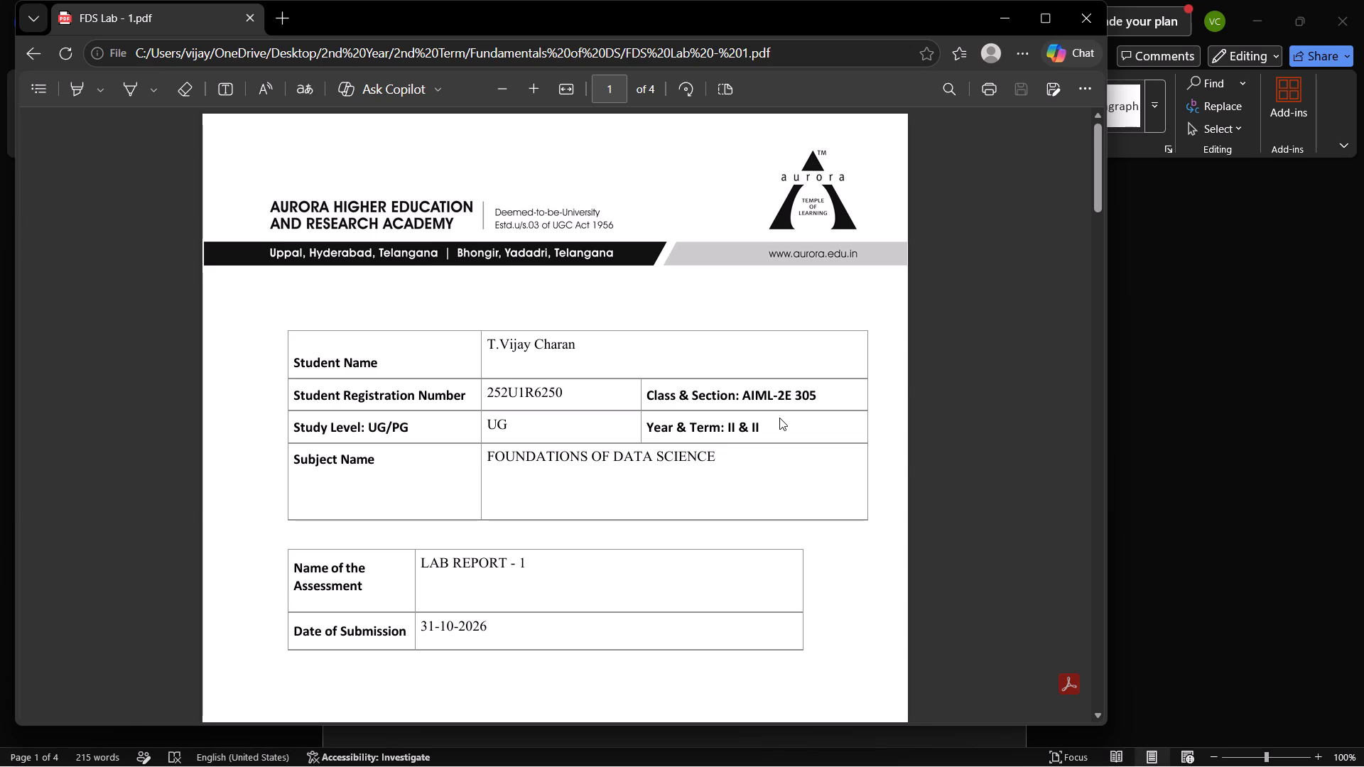
Check the exported PDF from the cover page through the Slicing section, examining headings and layout, and return to the report.
scroll(779, 418, down, 5)
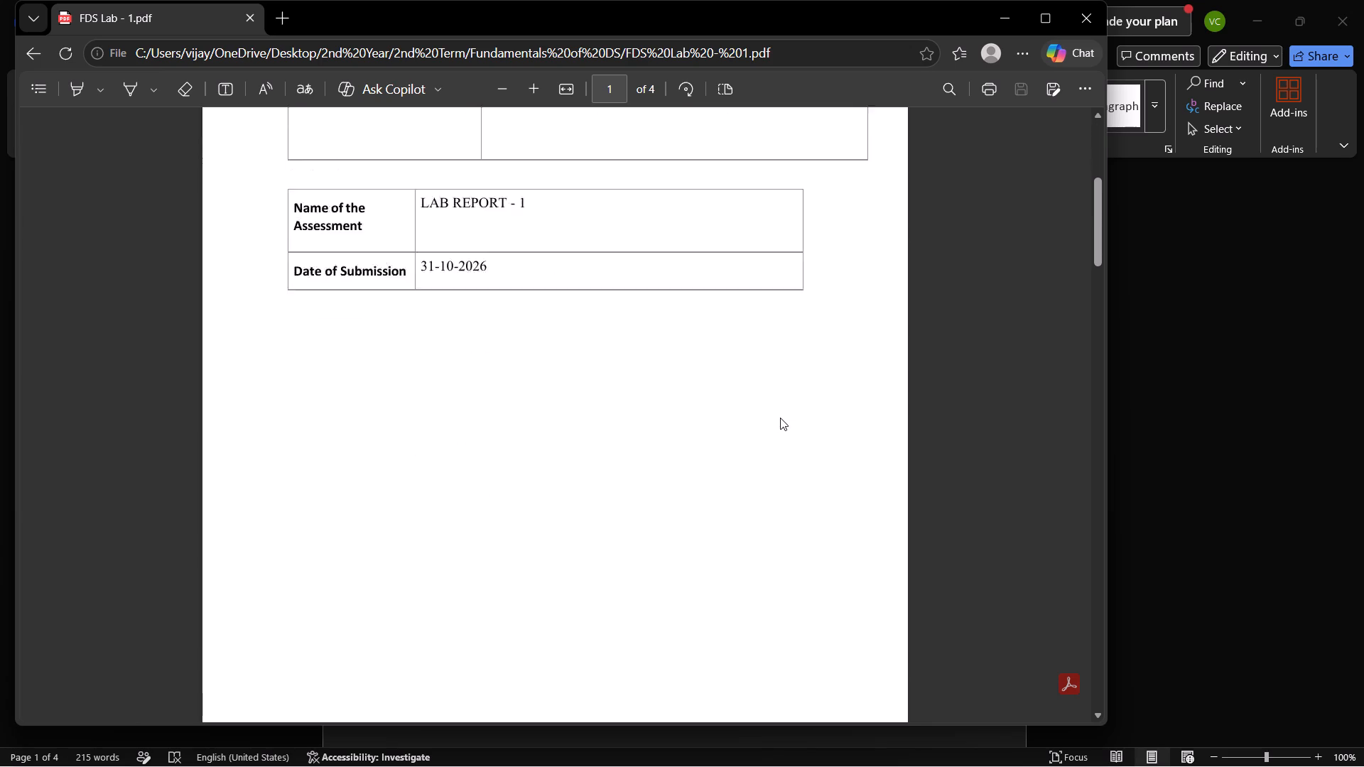
scroll(780, 418, down, 13)
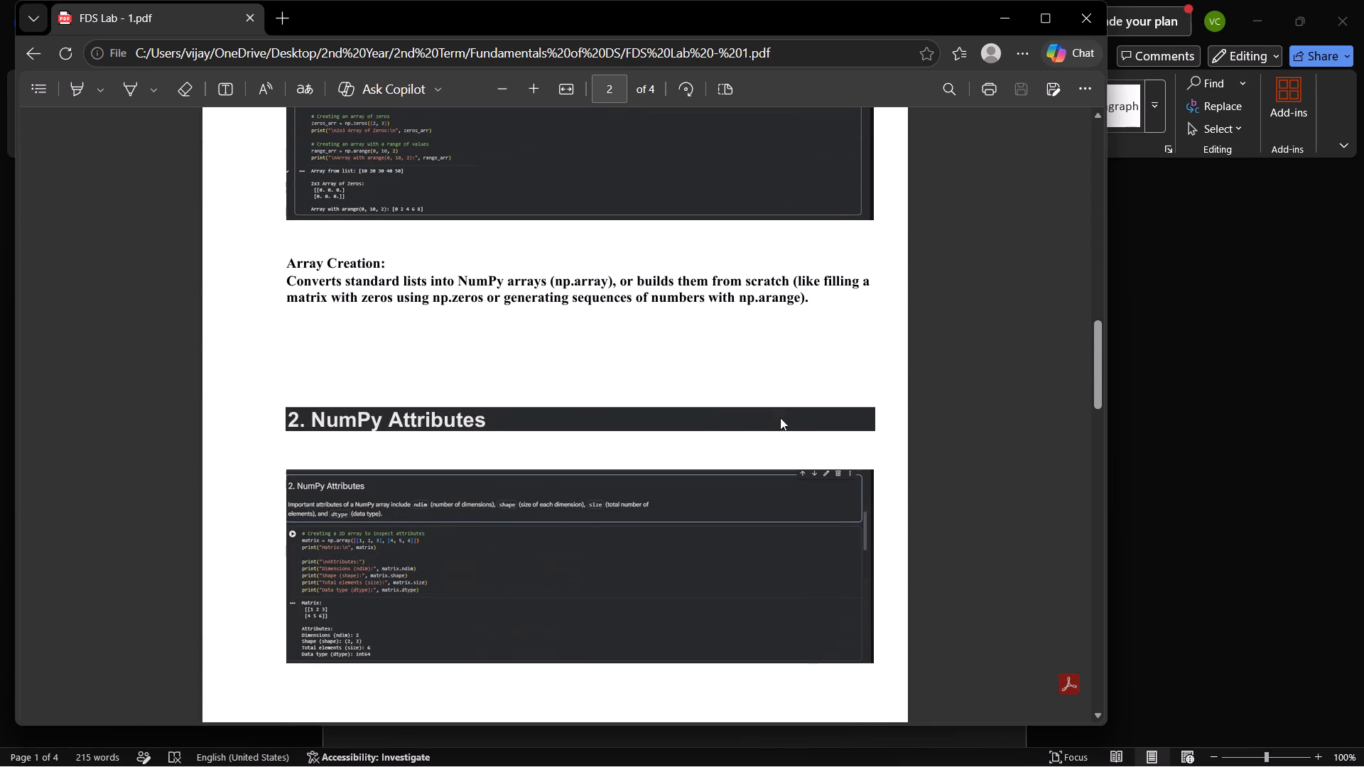
scroll(780, 418, down, 13)
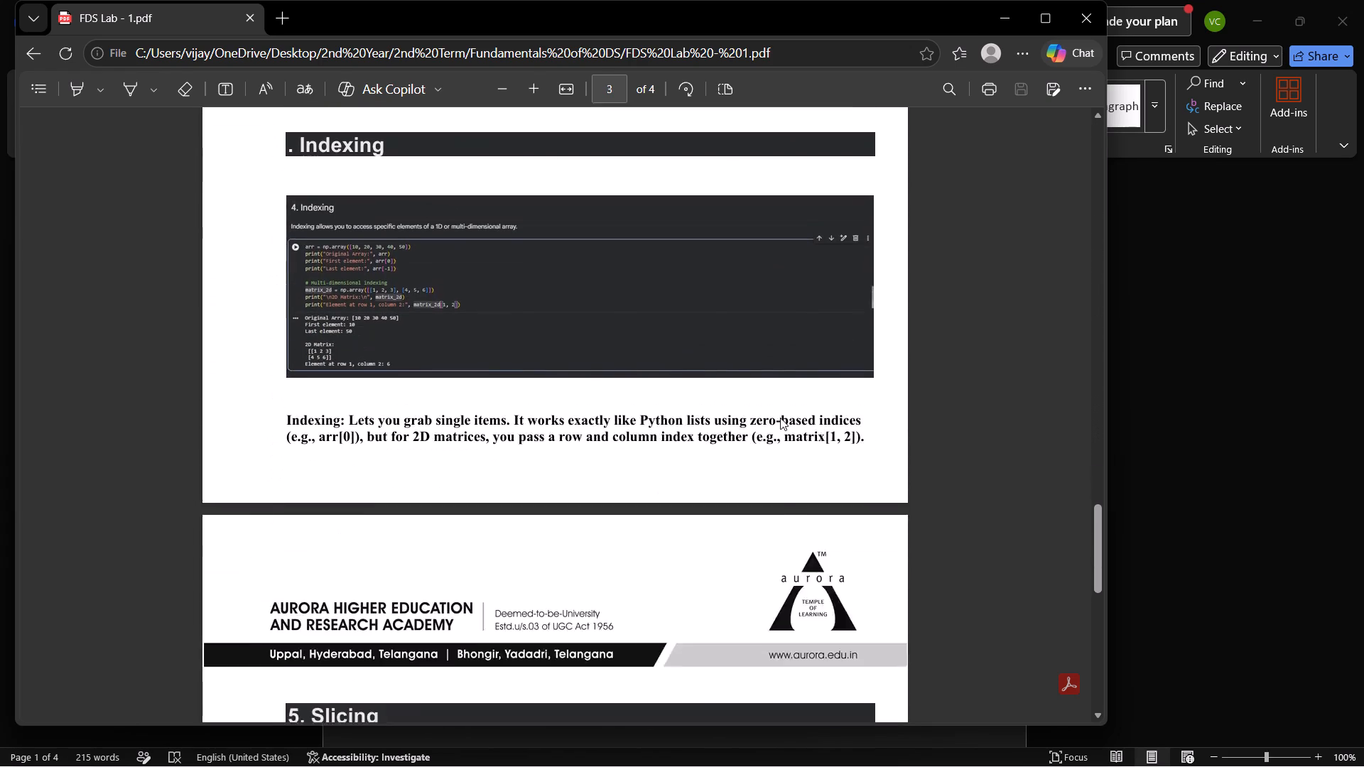
scroll(780, 418, down, 1)
scroll(780, 418, up, 4)
scroll(780, 418, down, 6)
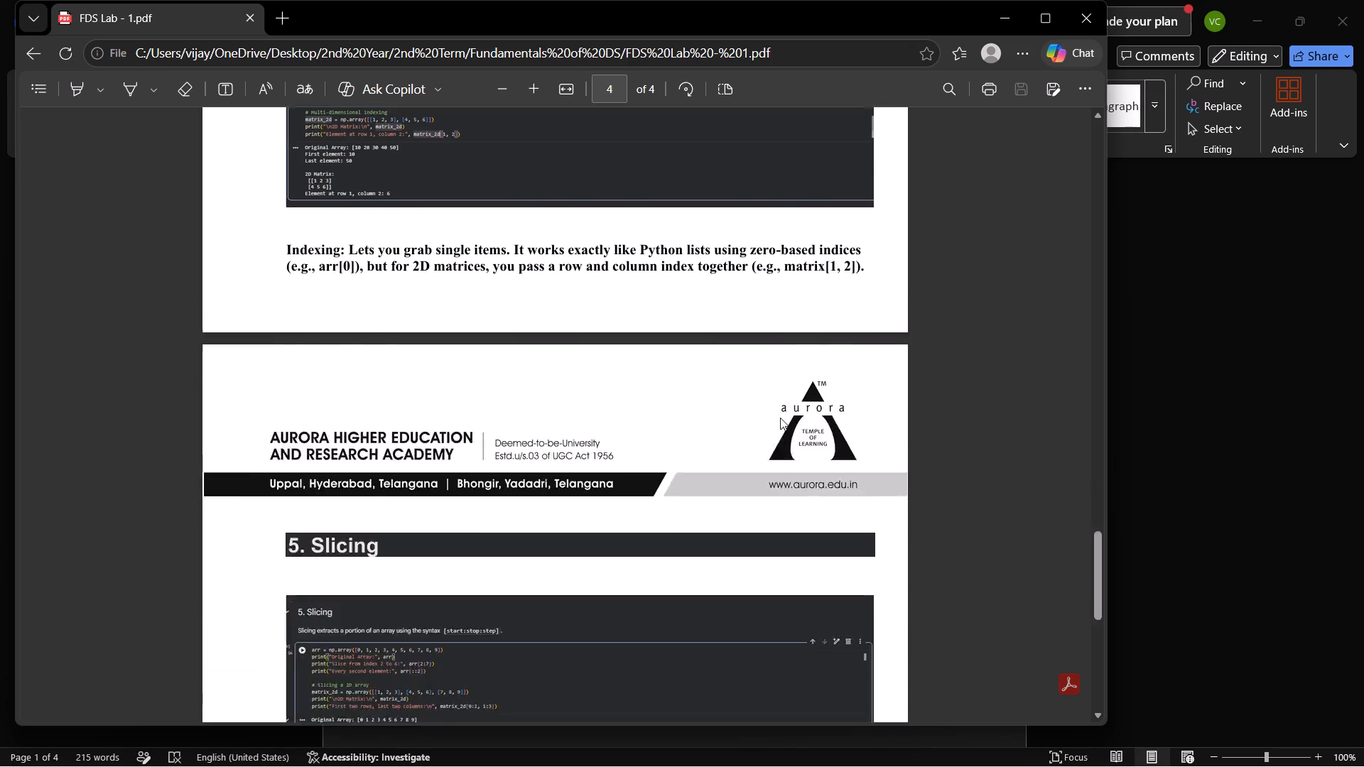
scroll(780, 418, down, 9)
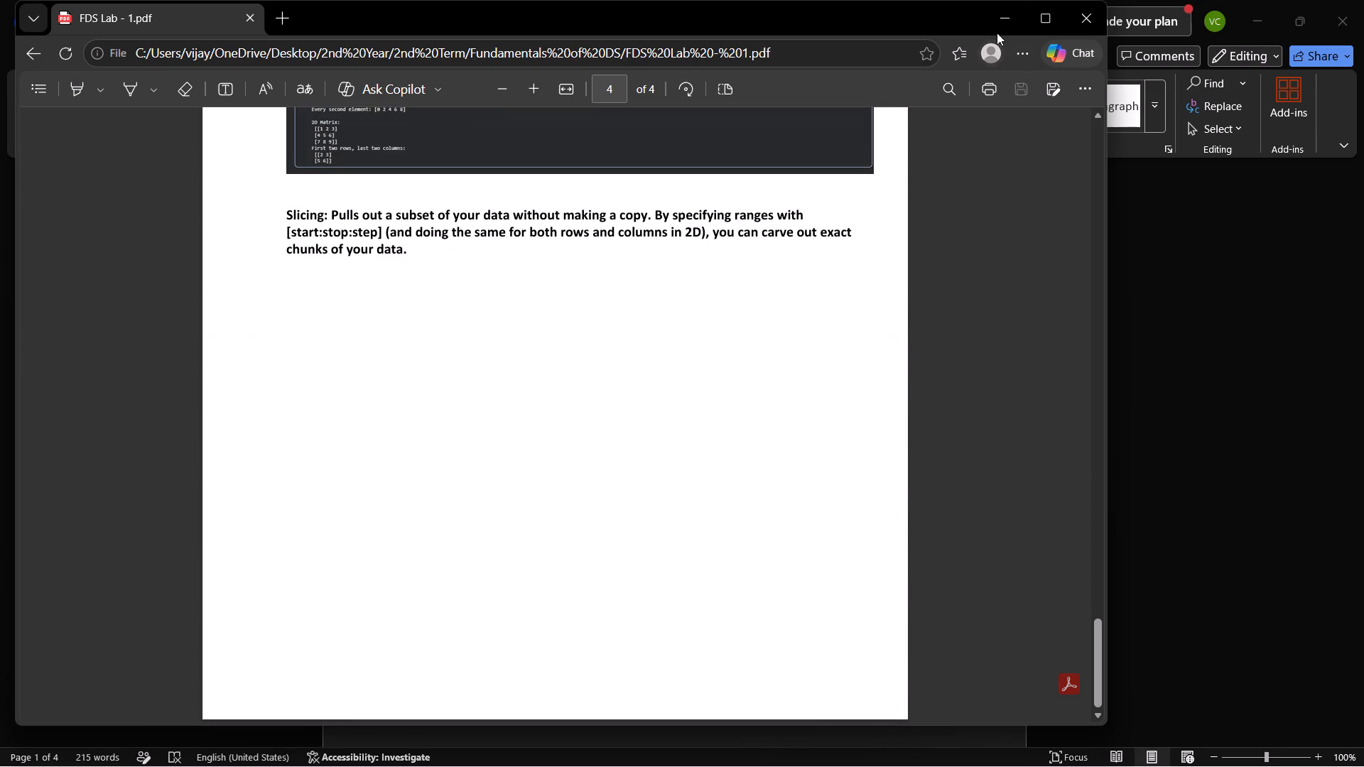
click(1001, 13)
Insert the missing number 4 in front of the ". Indexing" heading in the report.
scroll(665, 543, up, 2)
scroll(665, 543, down, 5)
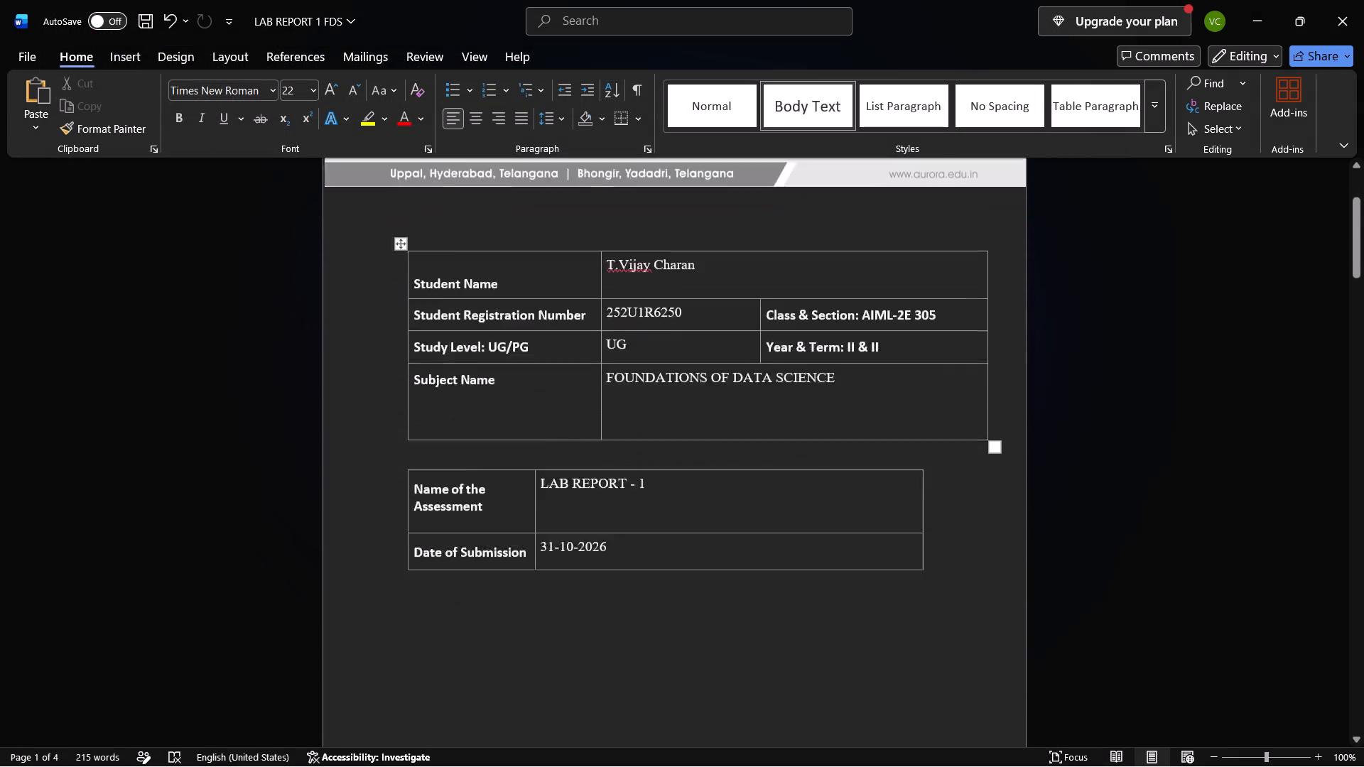
scroll(671, 534, down, 9)
scroll(671, 531, up, 1)
scroll(671, 531, down, 5)
scroll(671, 528, up, 1)
scroll(671, 528, down, 10)
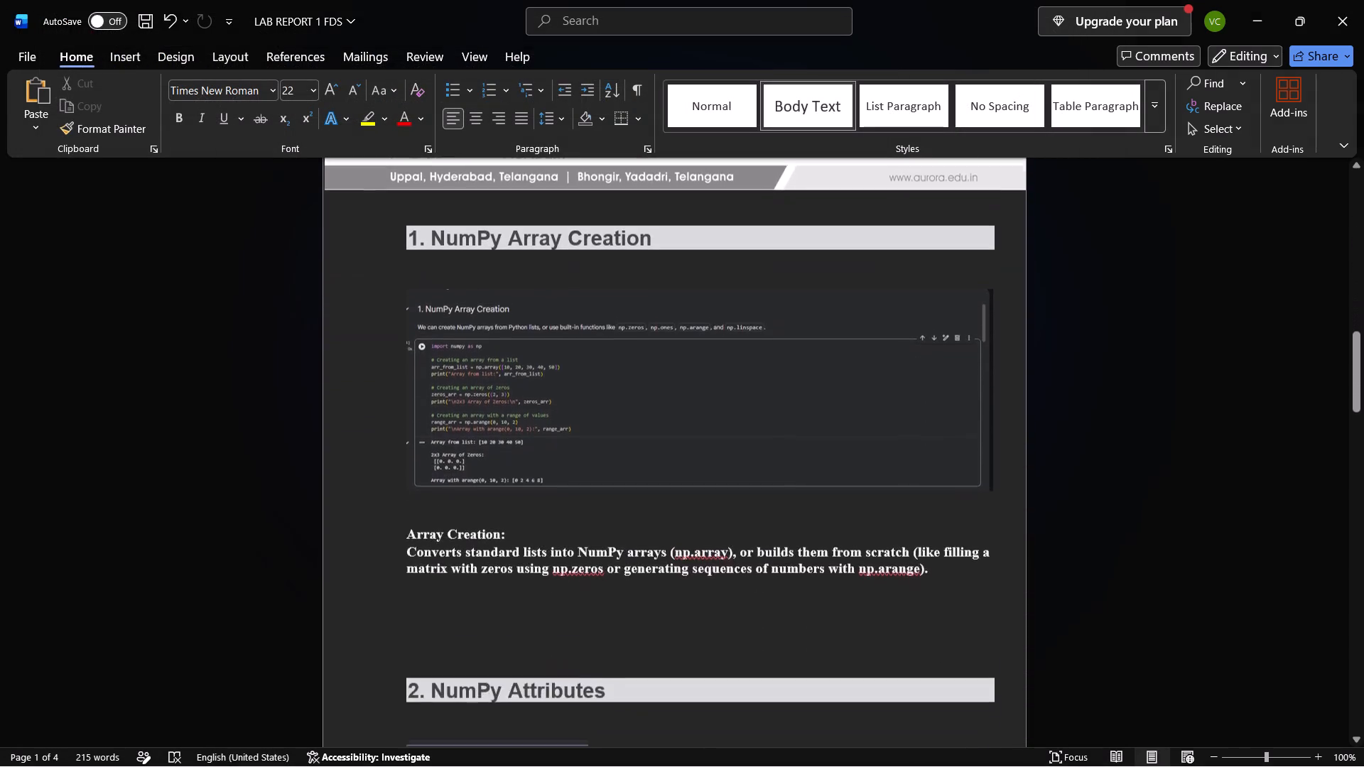
scroll(678, 519, down, 2)
scroll(678, 519, up, 1)
scroll(678, 519, down, 14)
scroll(678, 518, up, 1)
scroll(678, 518, down, 6)
scroll(678, 518, up, 1)
scroll(678, 518, down, 5)
scroll(678, 518, up, 1)
scroll(678, 518, down, 1)
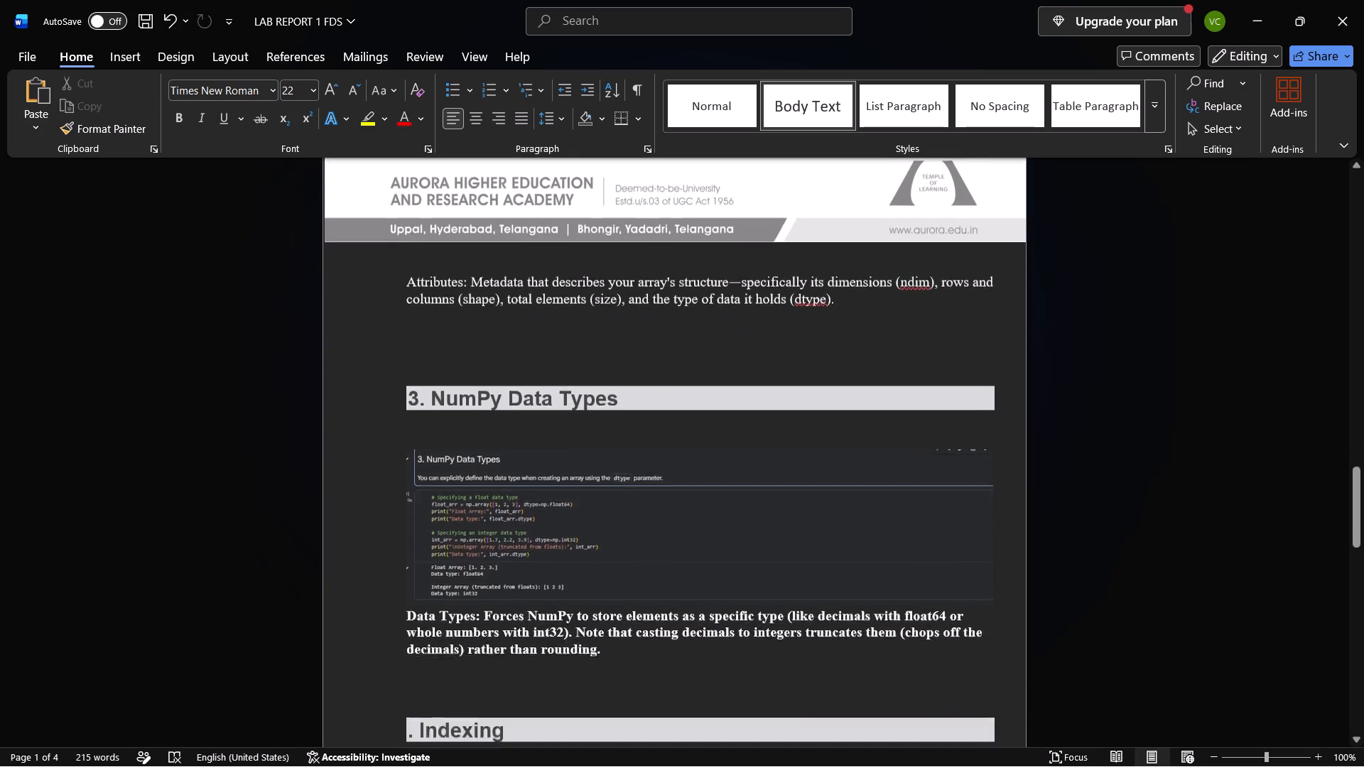
scroll(678, 518, down, 5)
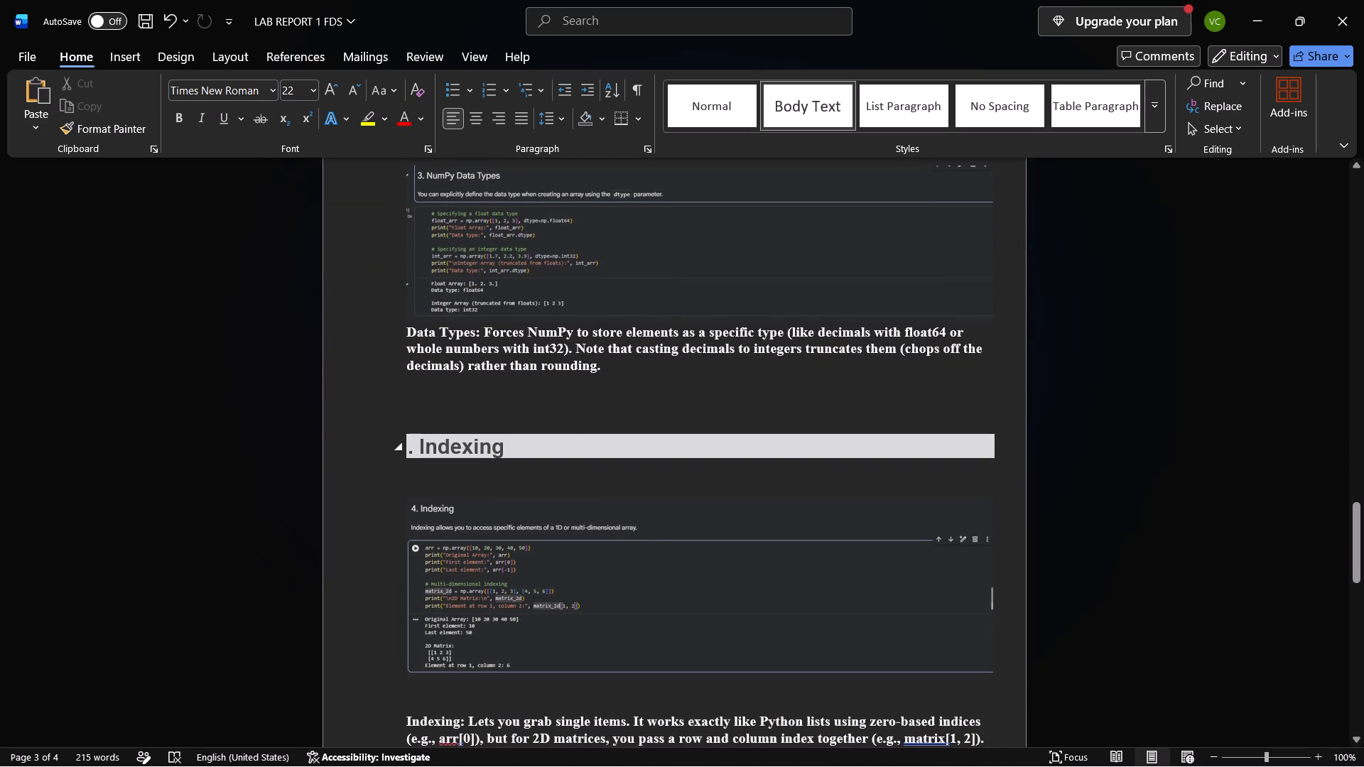
click(407, 451)
key(4)
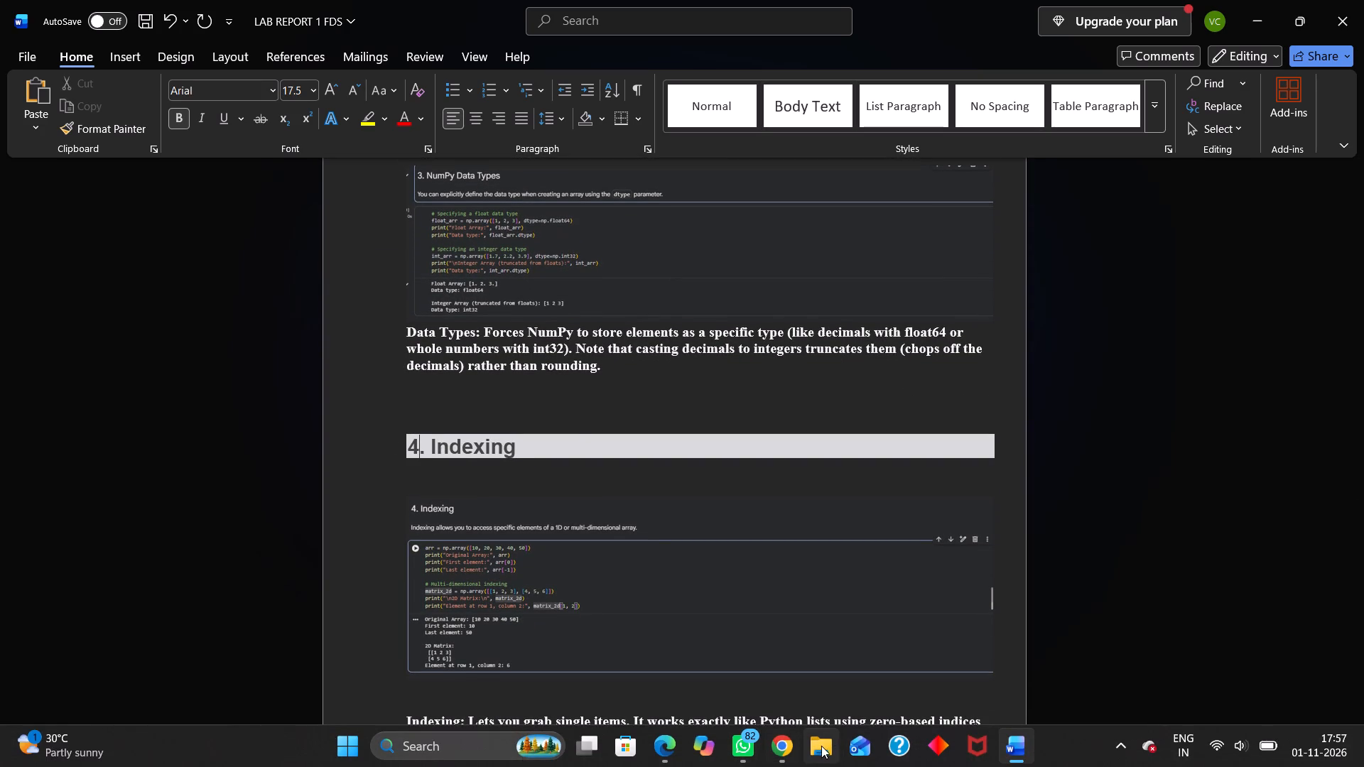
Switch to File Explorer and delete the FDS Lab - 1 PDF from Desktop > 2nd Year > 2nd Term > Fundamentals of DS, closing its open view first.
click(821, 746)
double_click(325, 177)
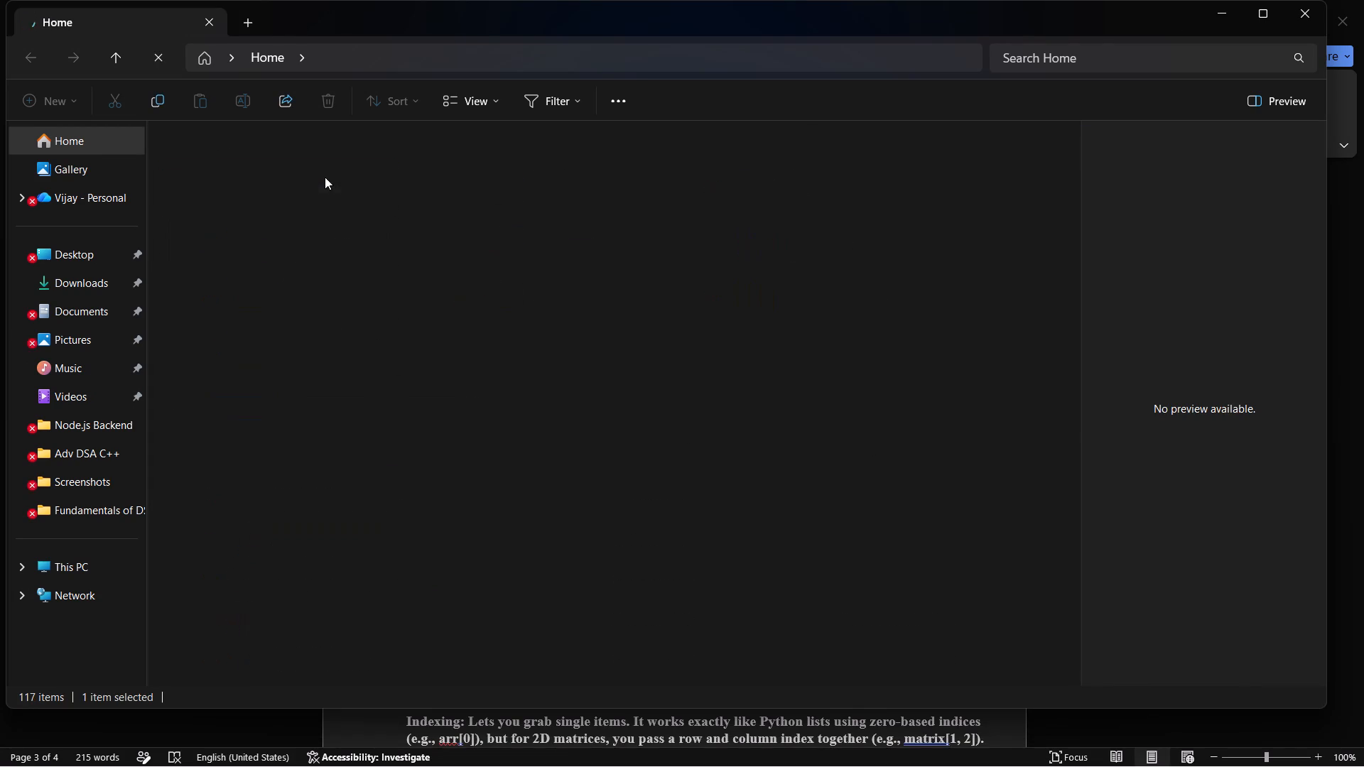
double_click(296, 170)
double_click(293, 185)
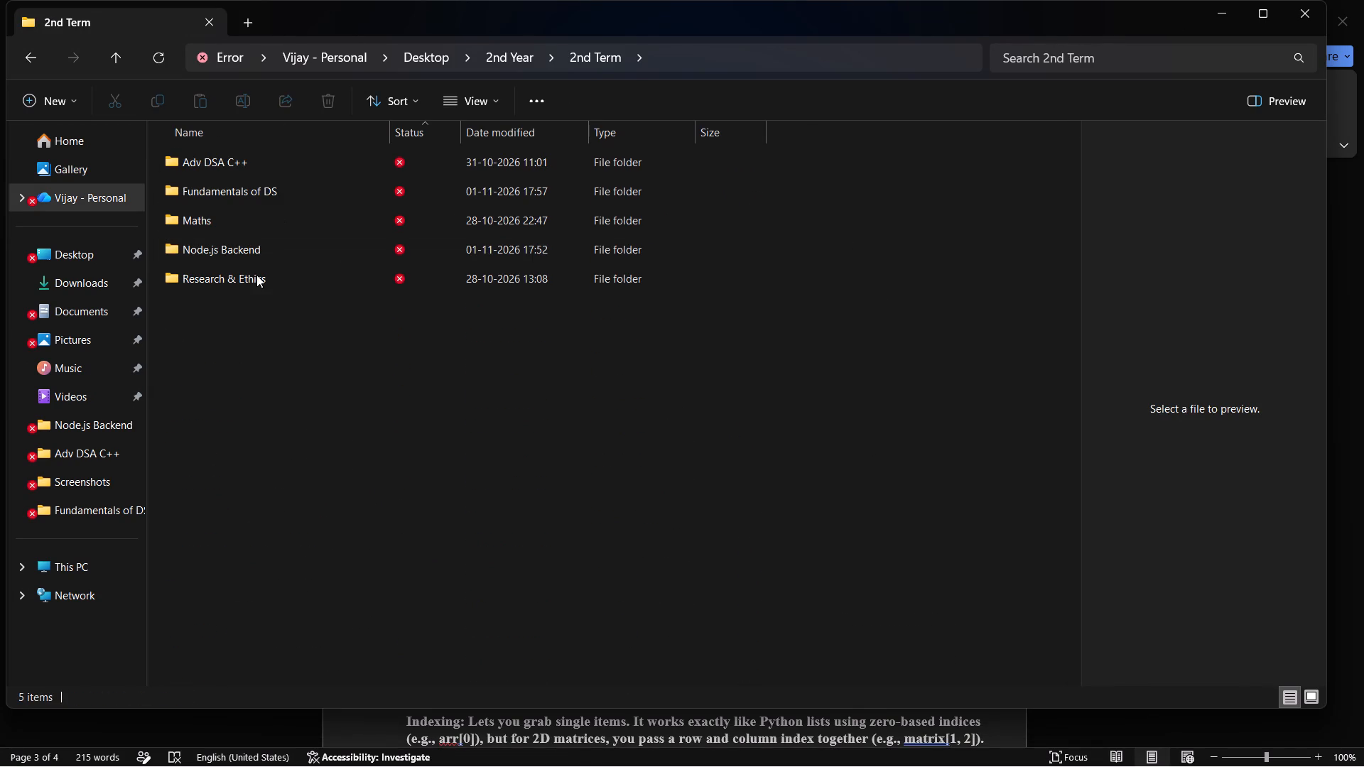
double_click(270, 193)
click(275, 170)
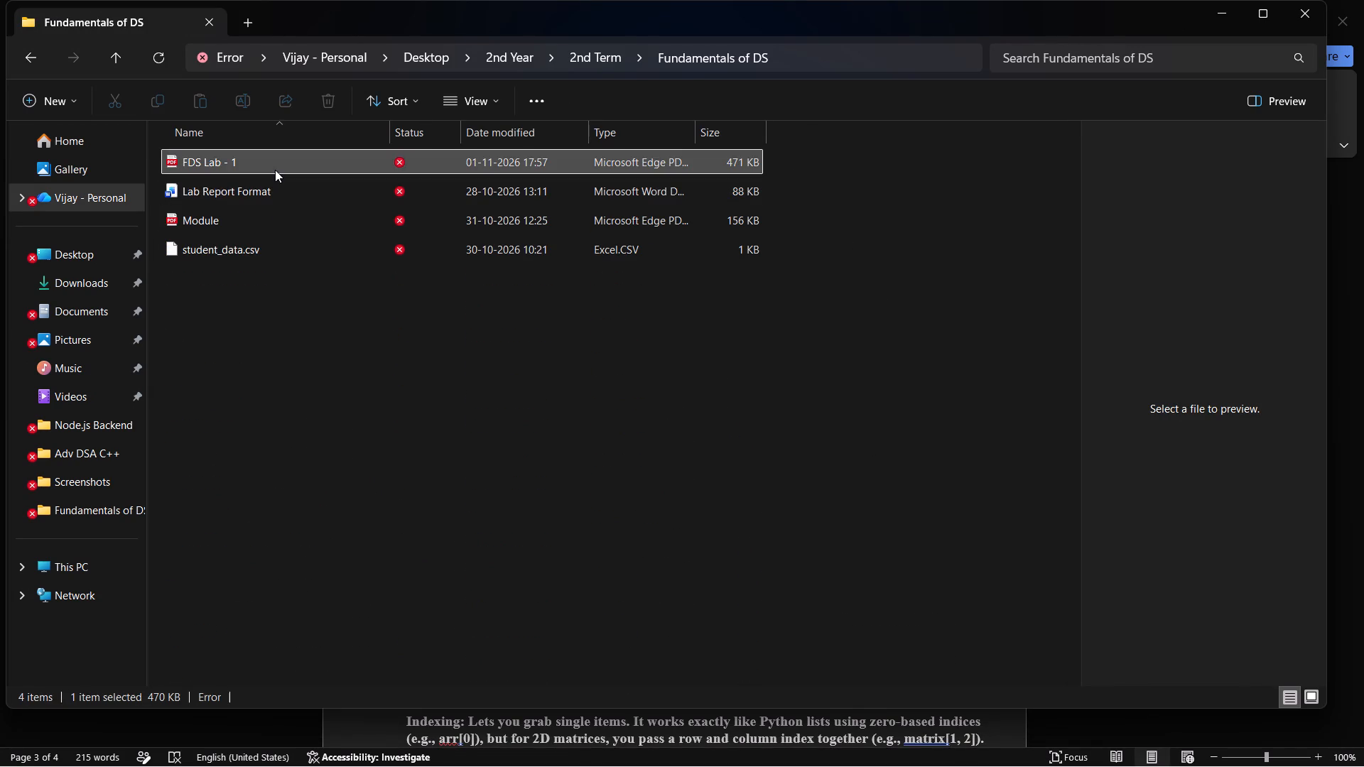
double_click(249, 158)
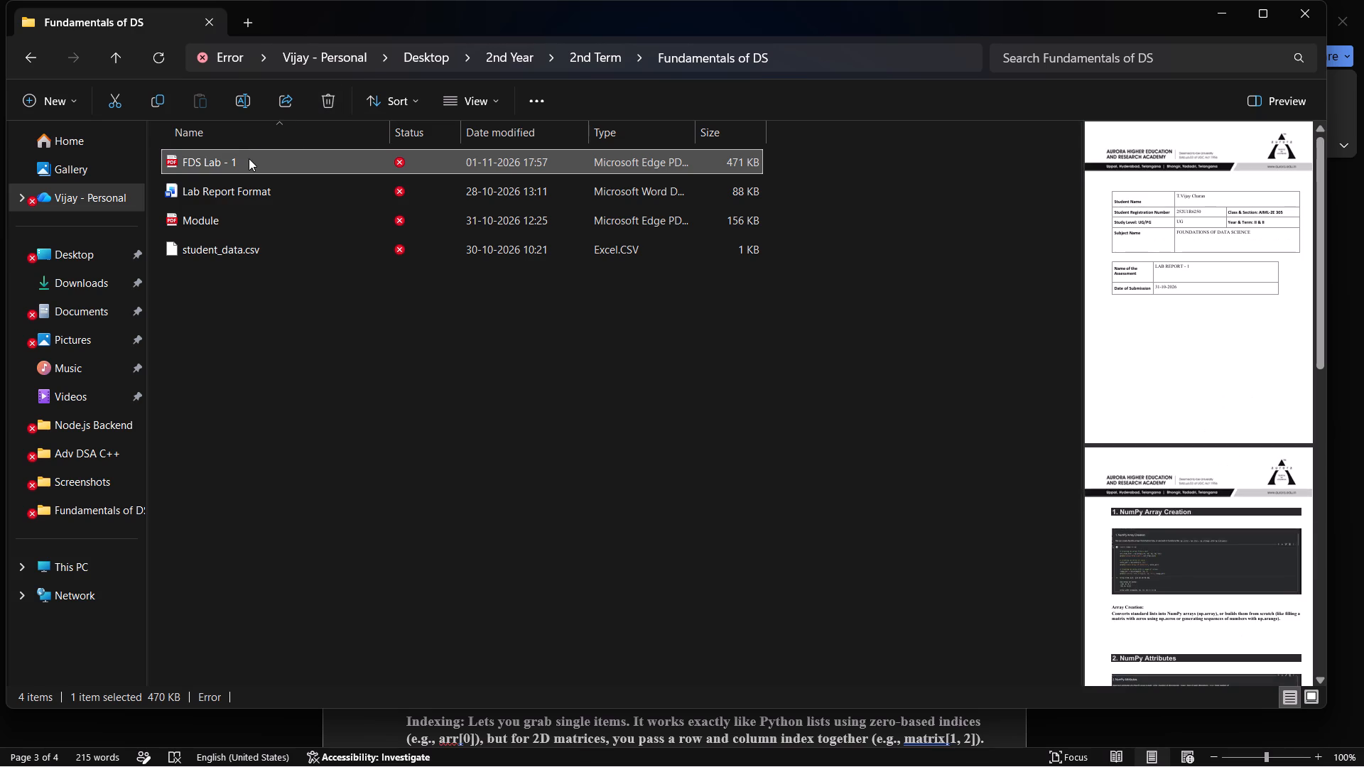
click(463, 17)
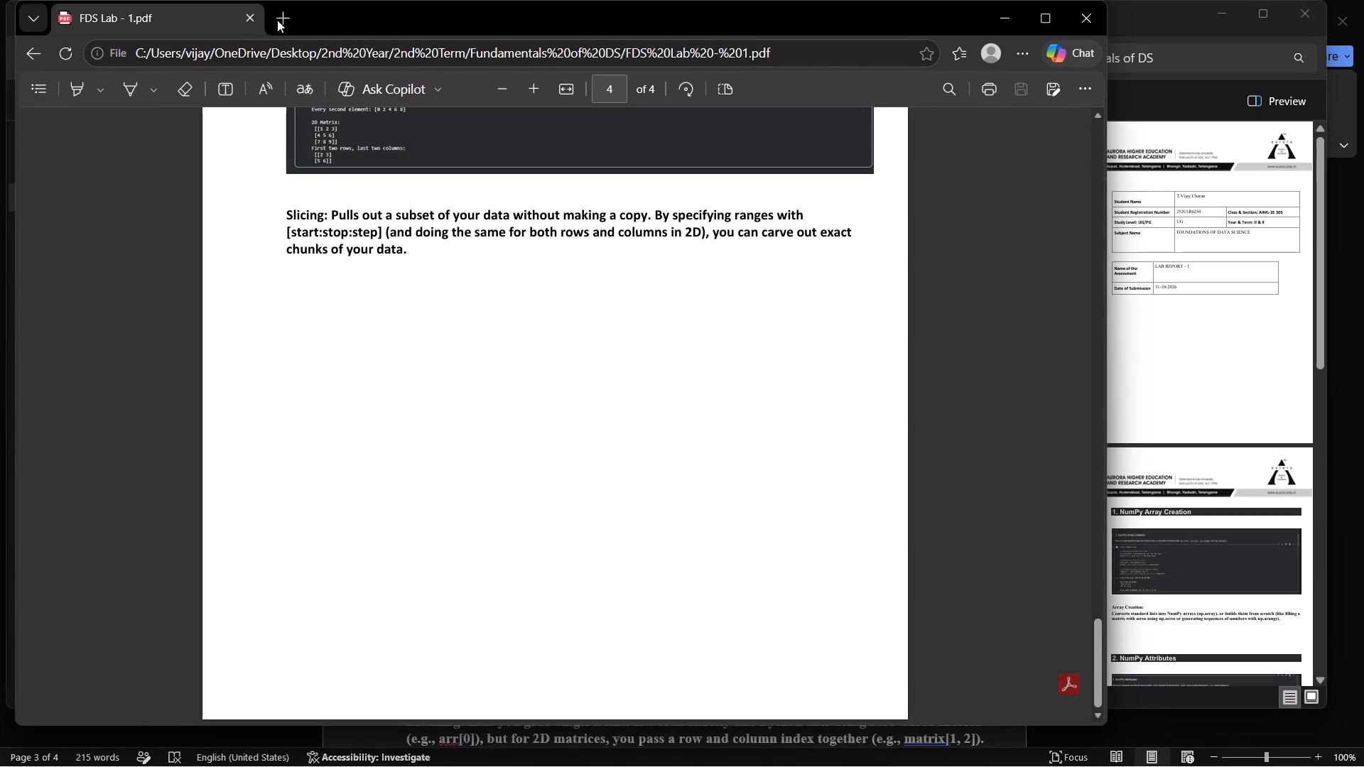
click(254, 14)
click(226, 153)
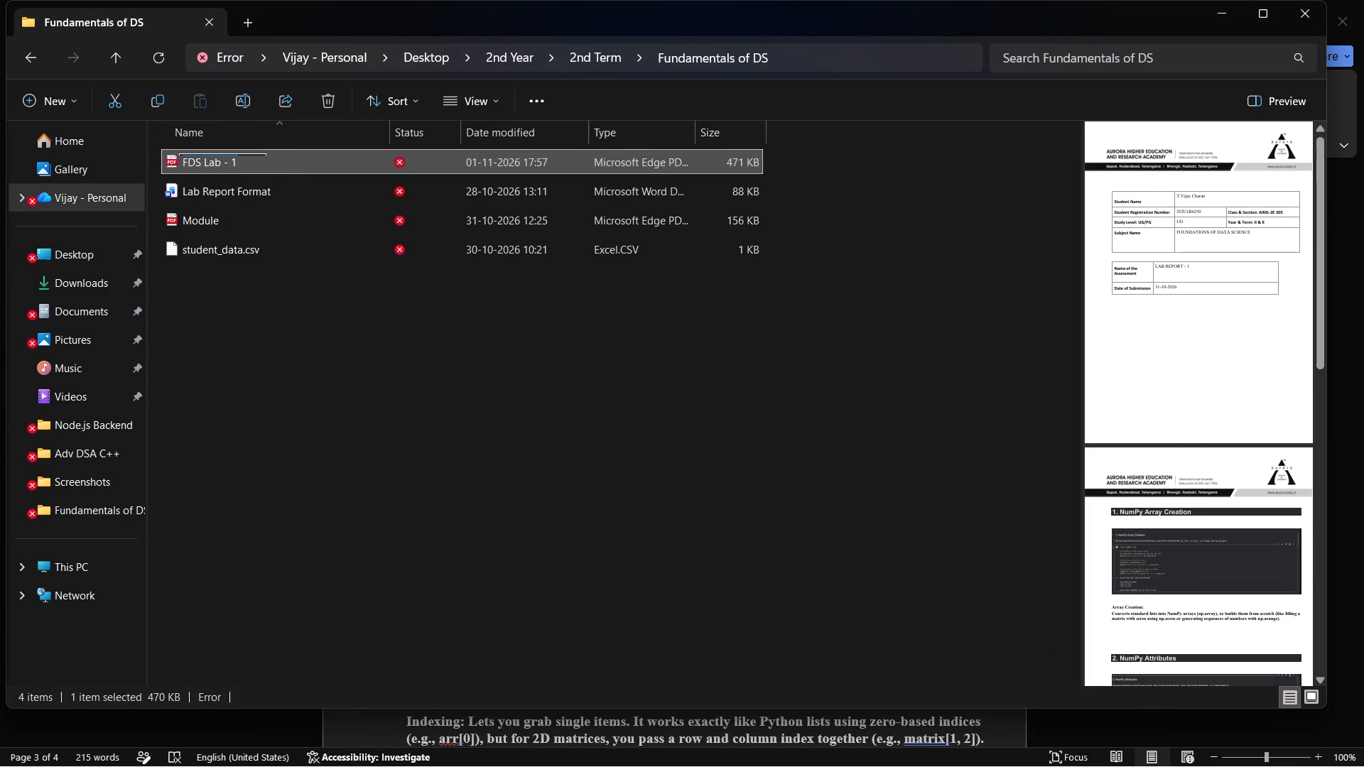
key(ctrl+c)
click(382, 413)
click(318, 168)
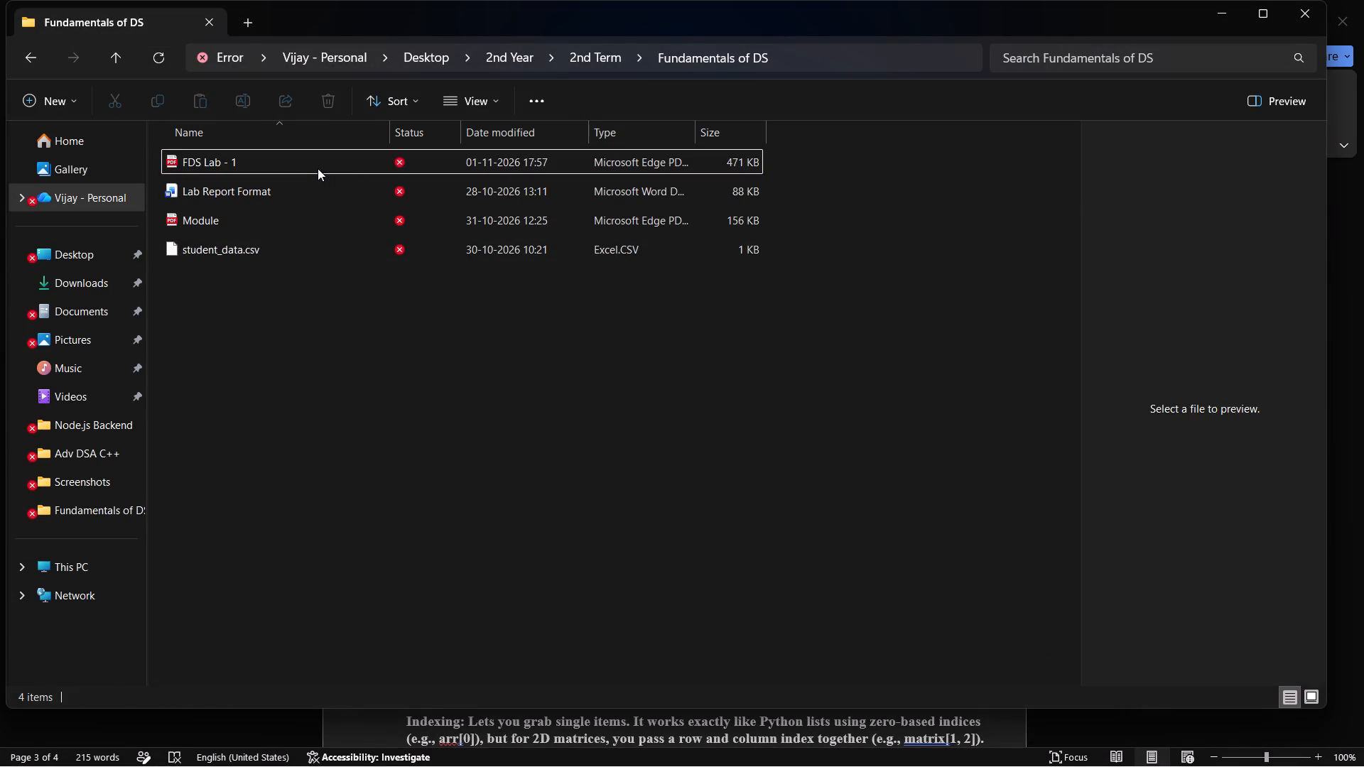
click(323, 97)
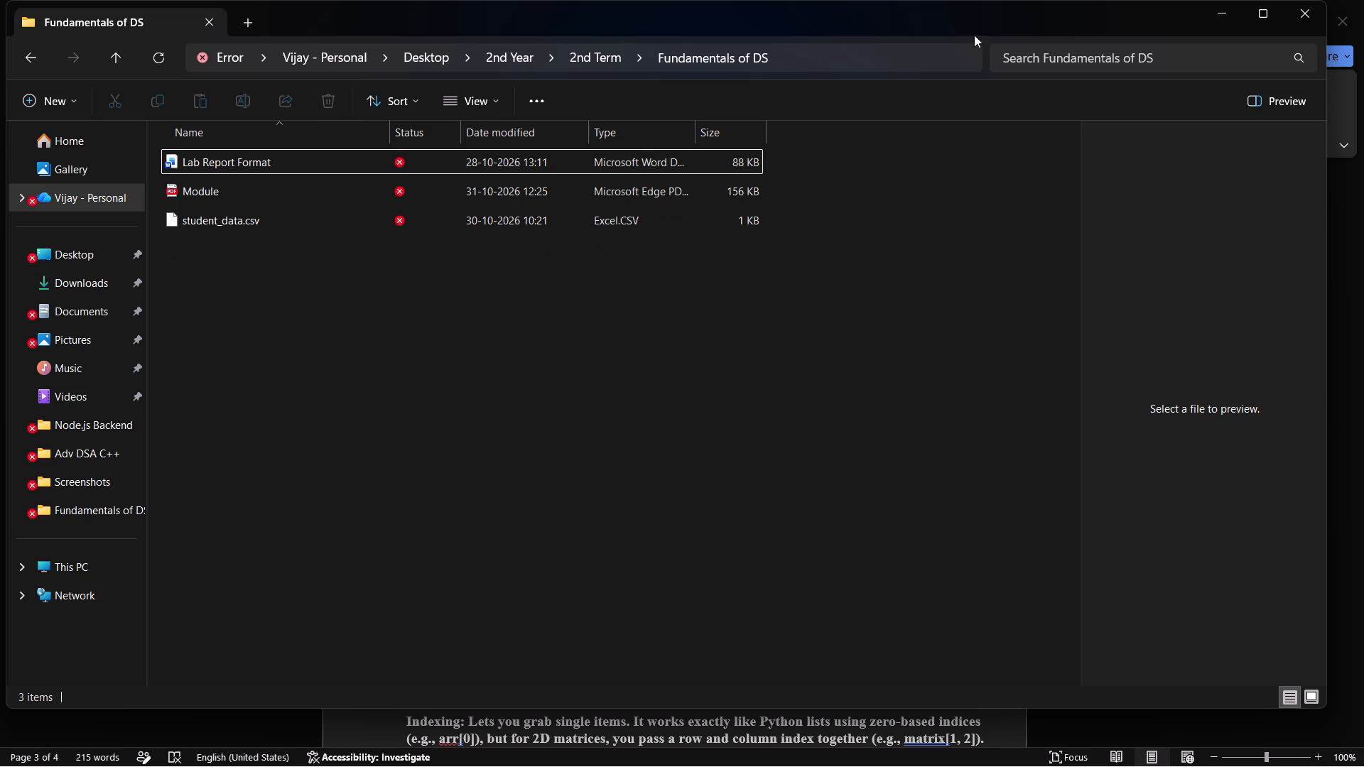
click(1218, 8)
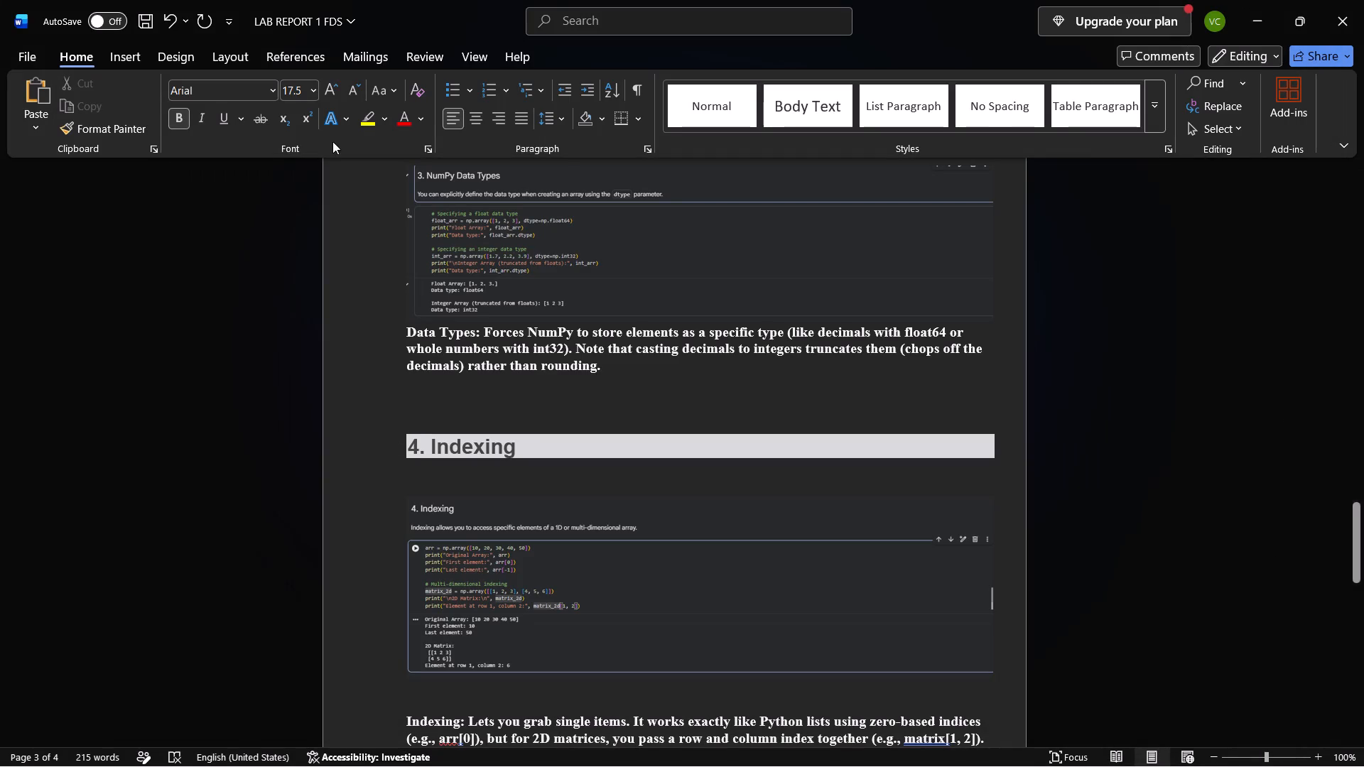
Start a PDF export of the report and set its destination to Desktop > 2nd Year > 2nd Term > Fundamentals of DS.
click(29, 52)
click(47, 400)
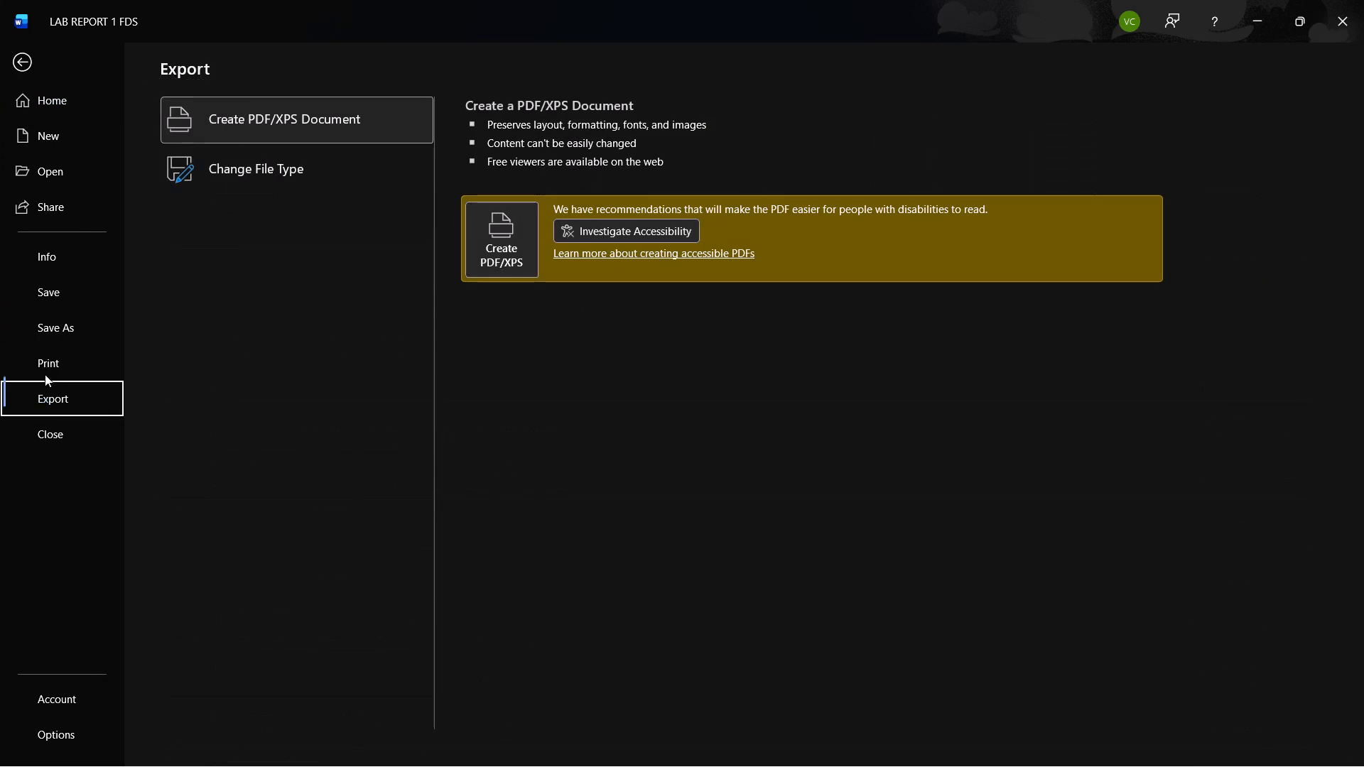
double_click(251, 102)
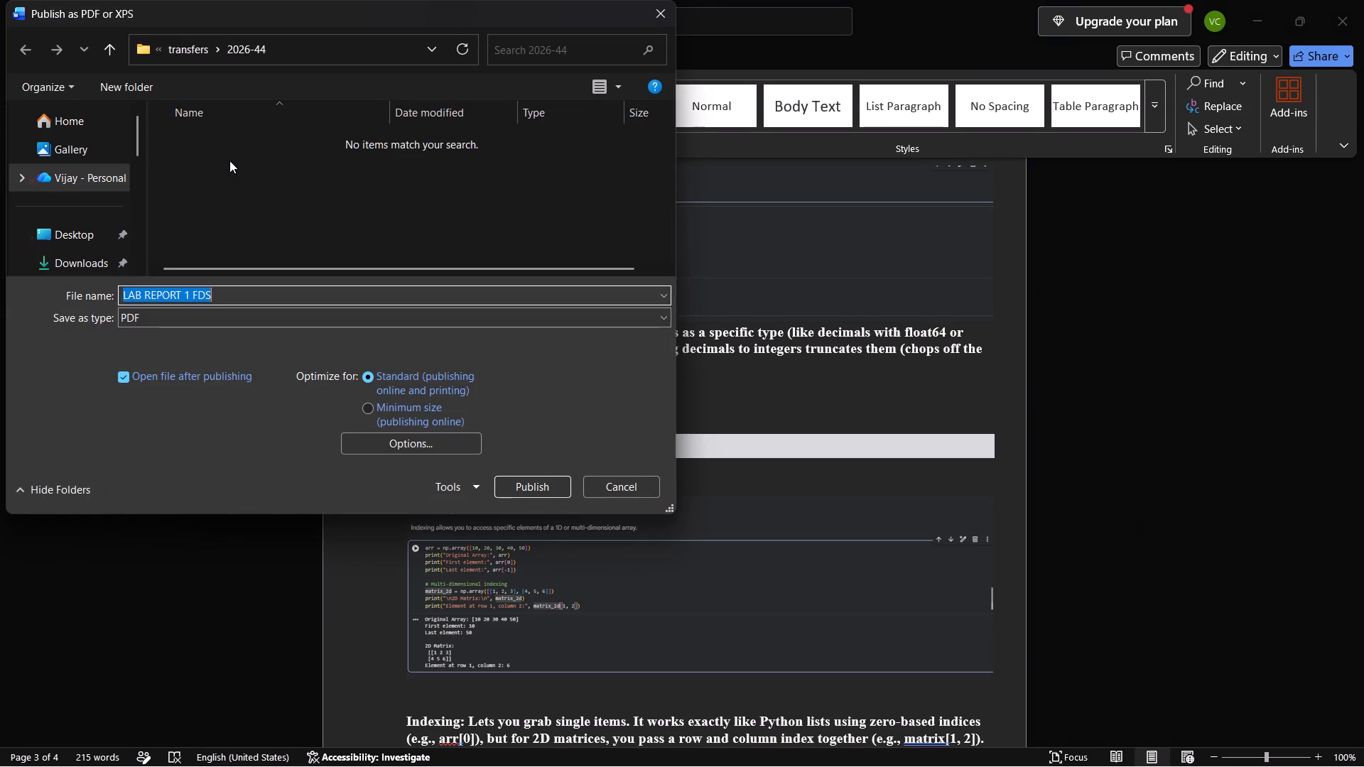
click(52, 228)
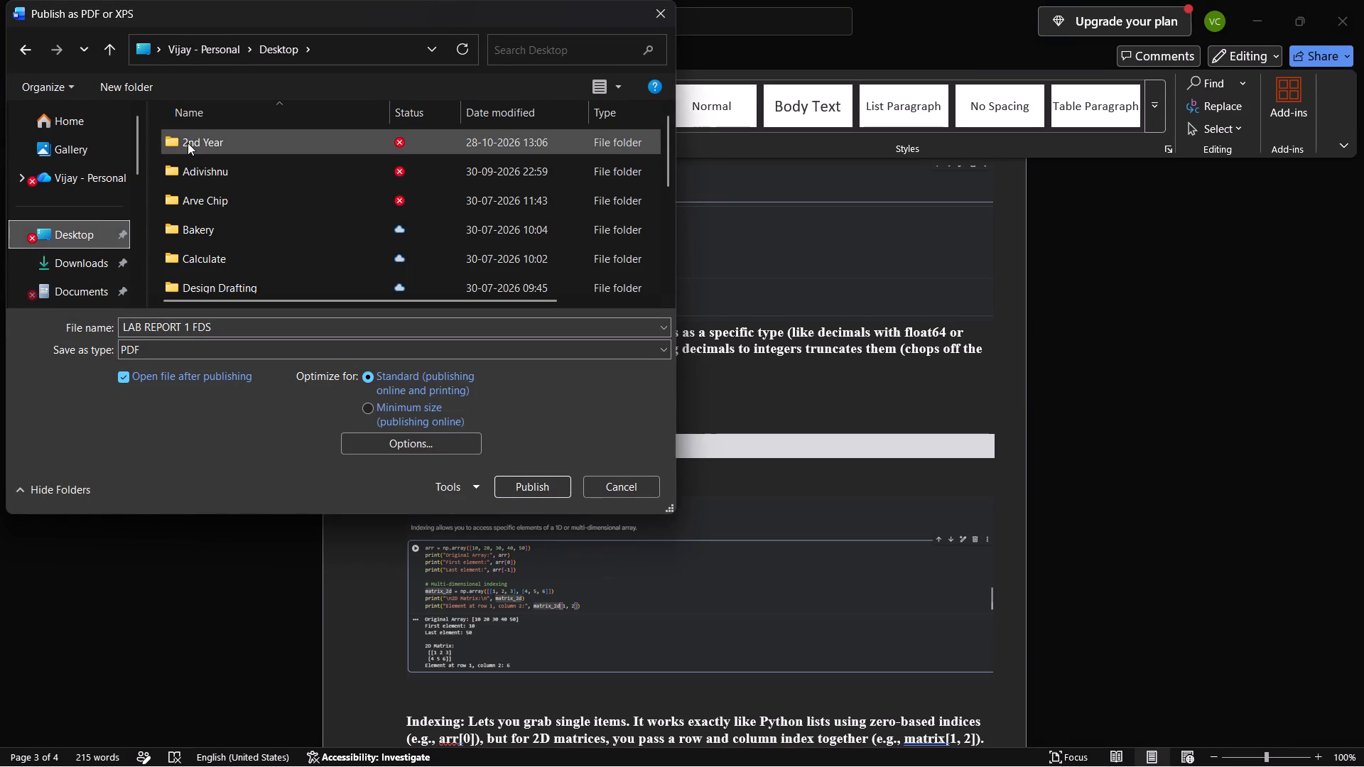
double_click(188, 143)
double_click(190, 173)
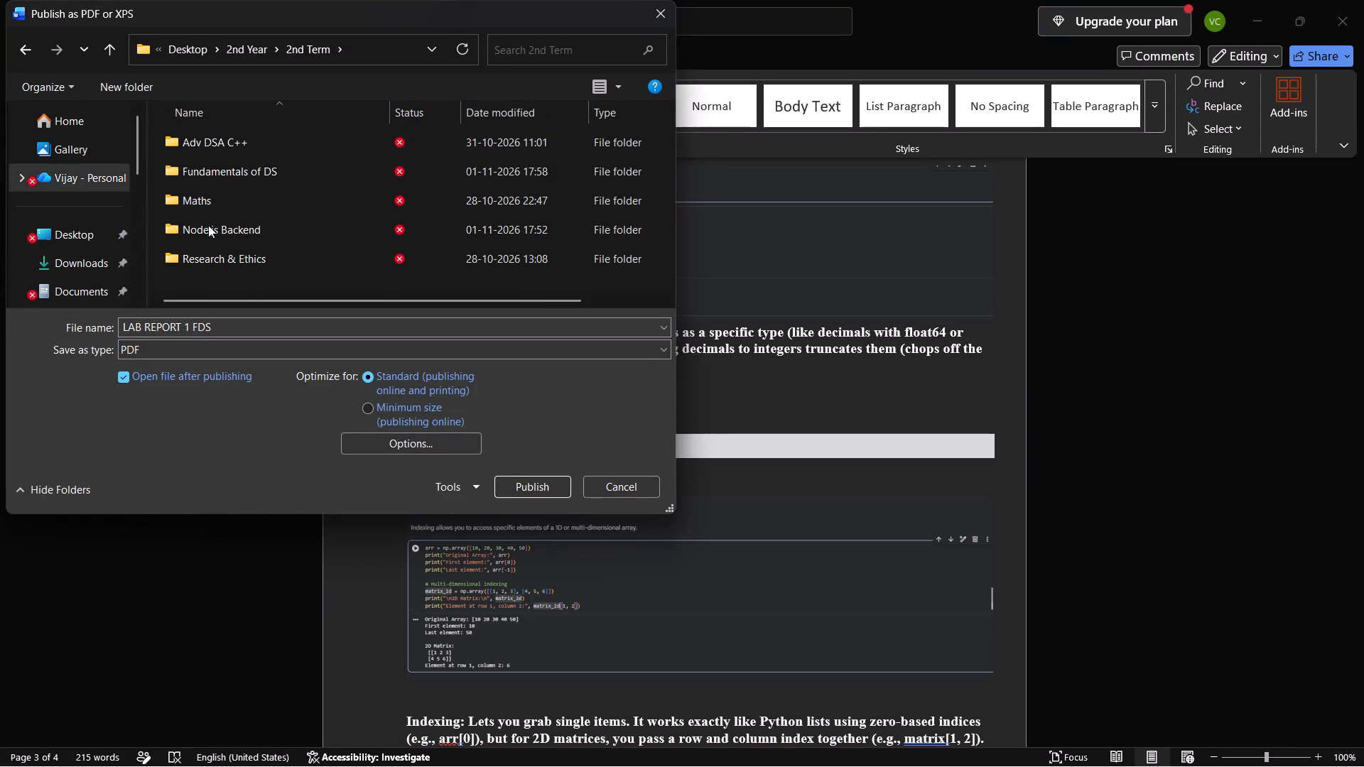
double_click(220, 177)
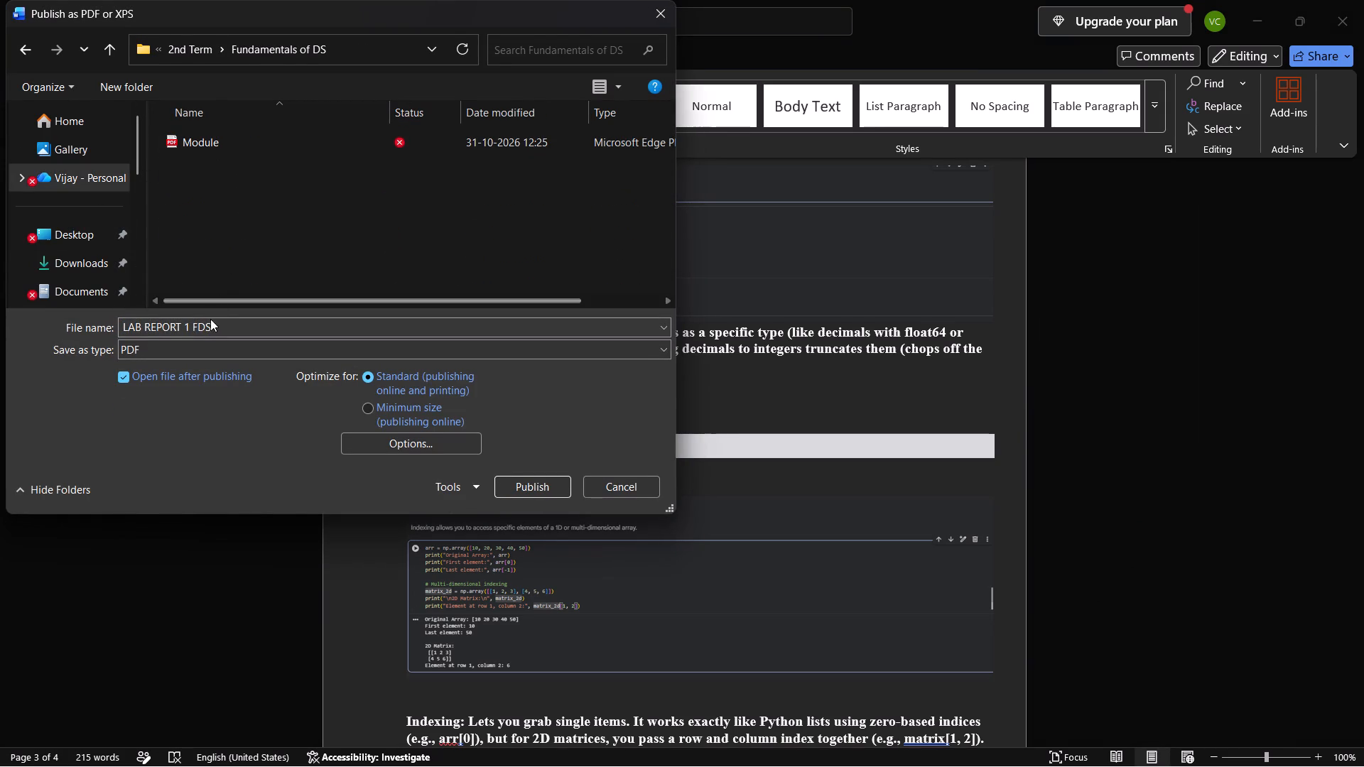
Name the PDF "FDS Lab - 1" and publish it.
triple_click(224, 326)
double_click(224, 327)
drag(224, 327, 131, 324)
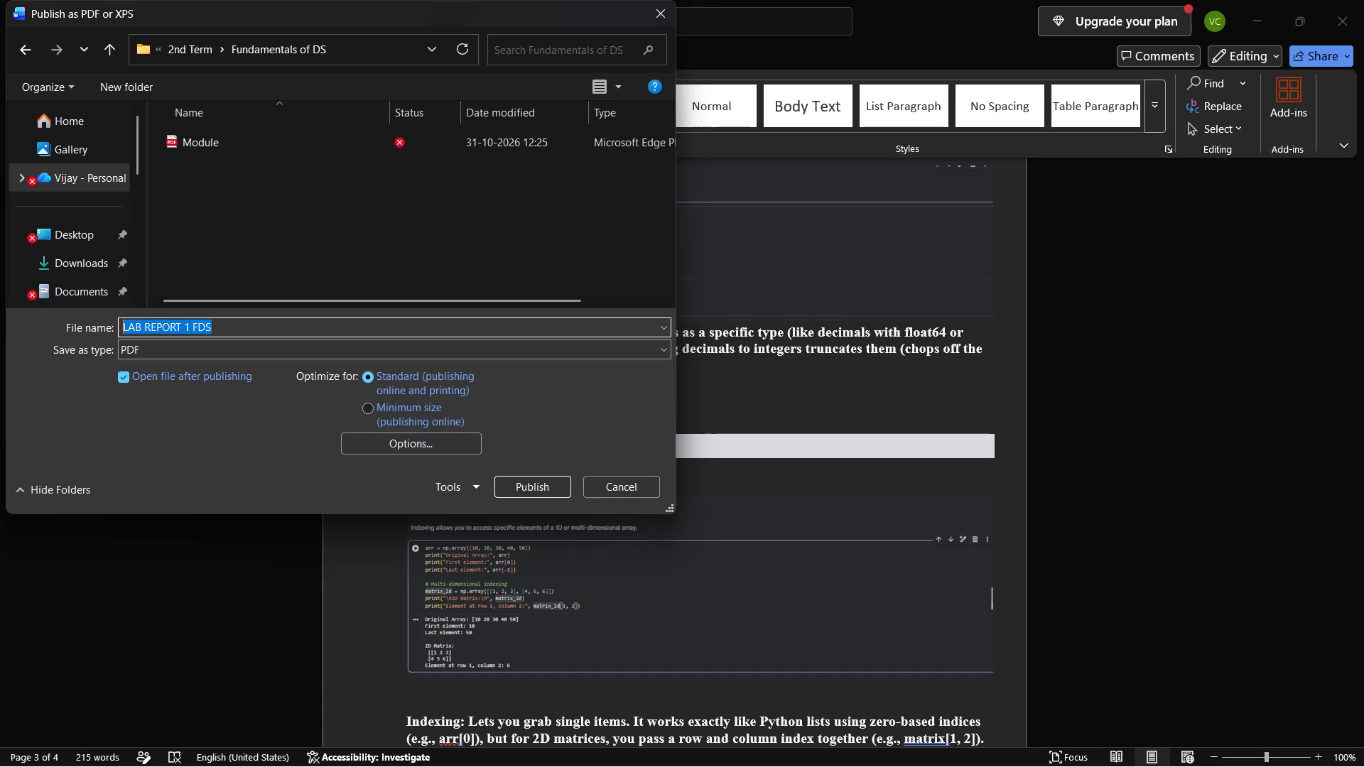
drag(131, 324, 119, 325)
key(ctrl+v)
click(536, 487)
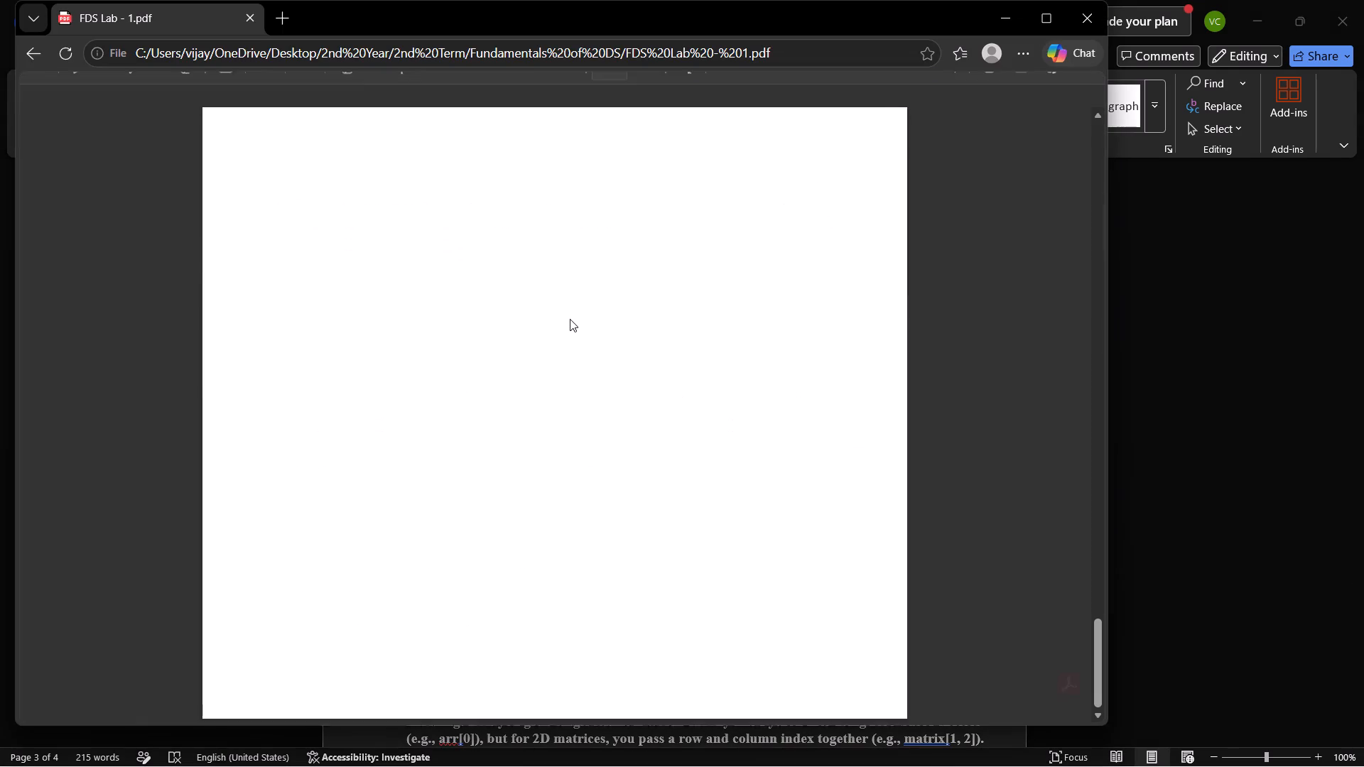
Check the exported PDF from the Slicing section back to the cover page, including the Indexing heading, and close it.
scroll(570, 317, down, 2)
scroll(570, 317, up, 2)
drag(1103, 648, 1103, 648)
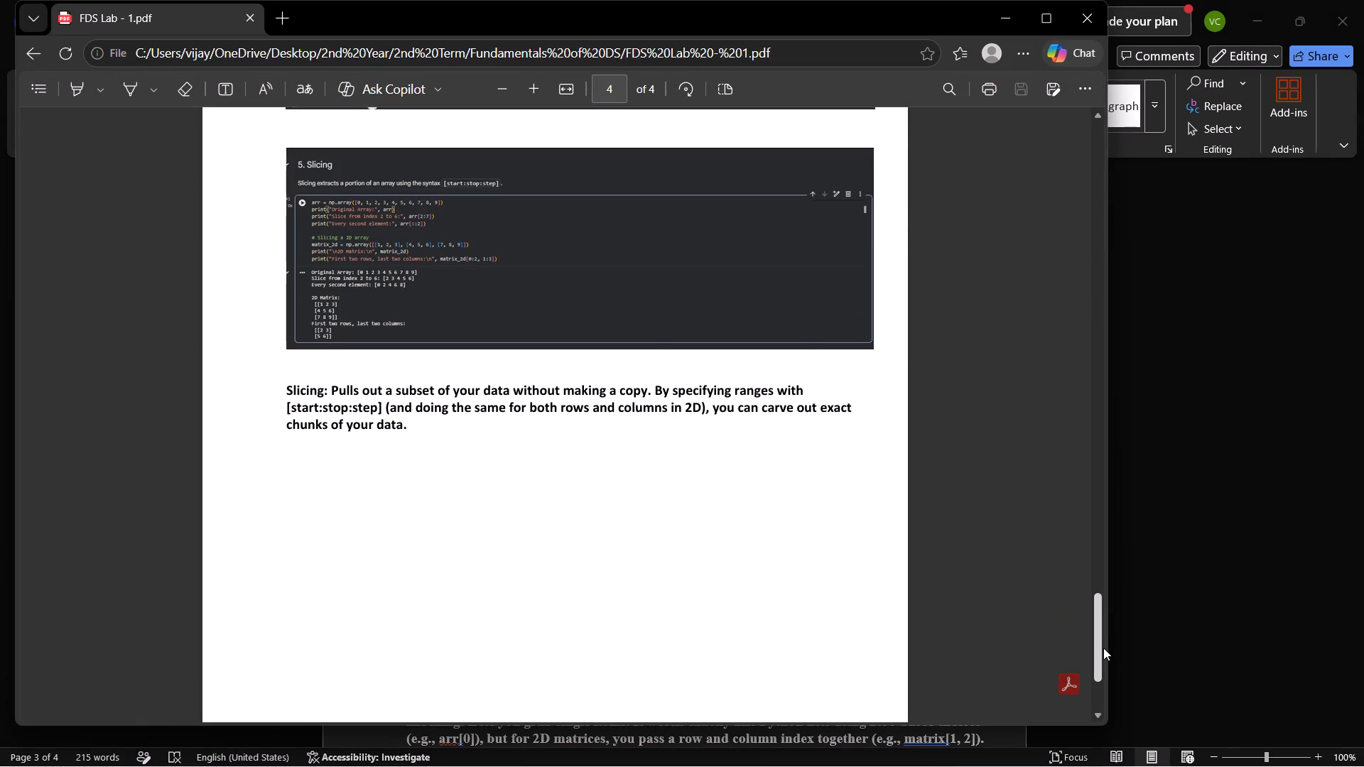
drag(1103, 648, 1088, 525)
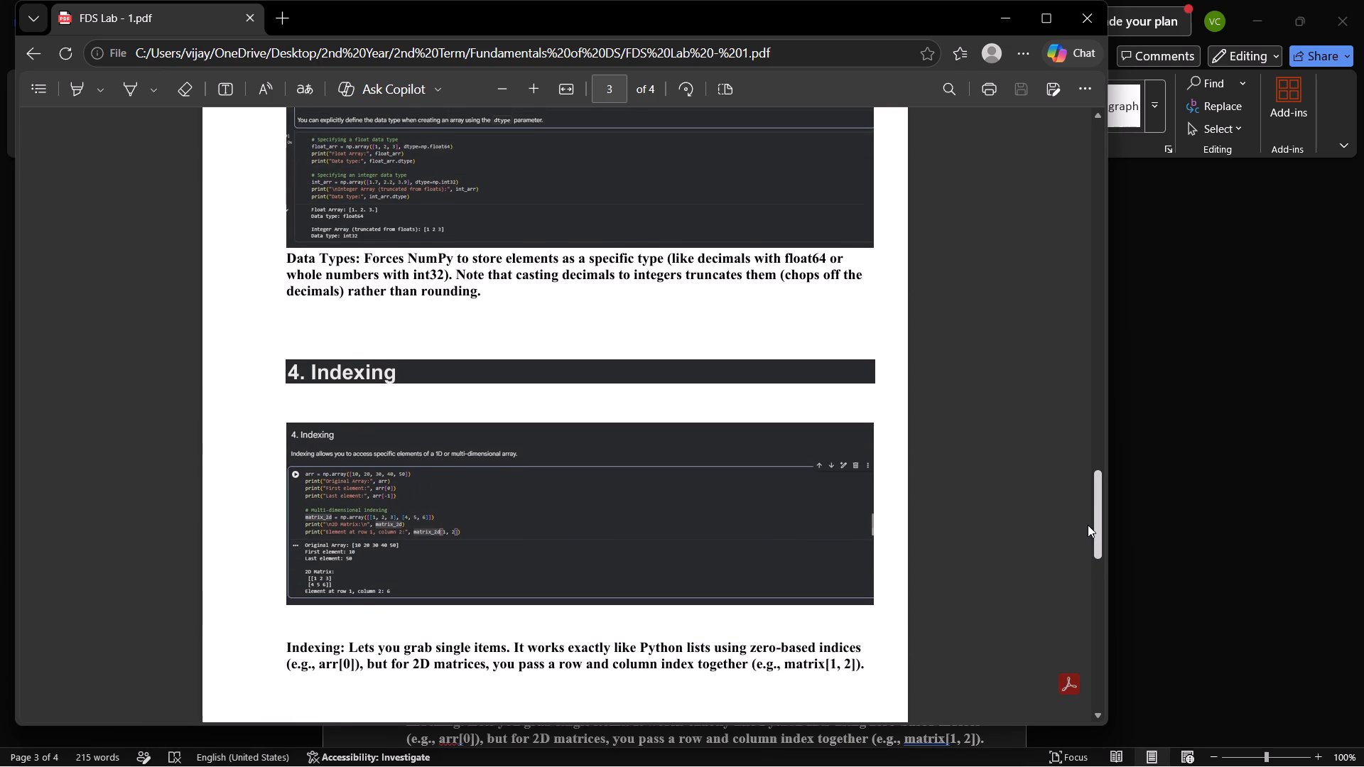
drag(1088, 525, 1053, 394)
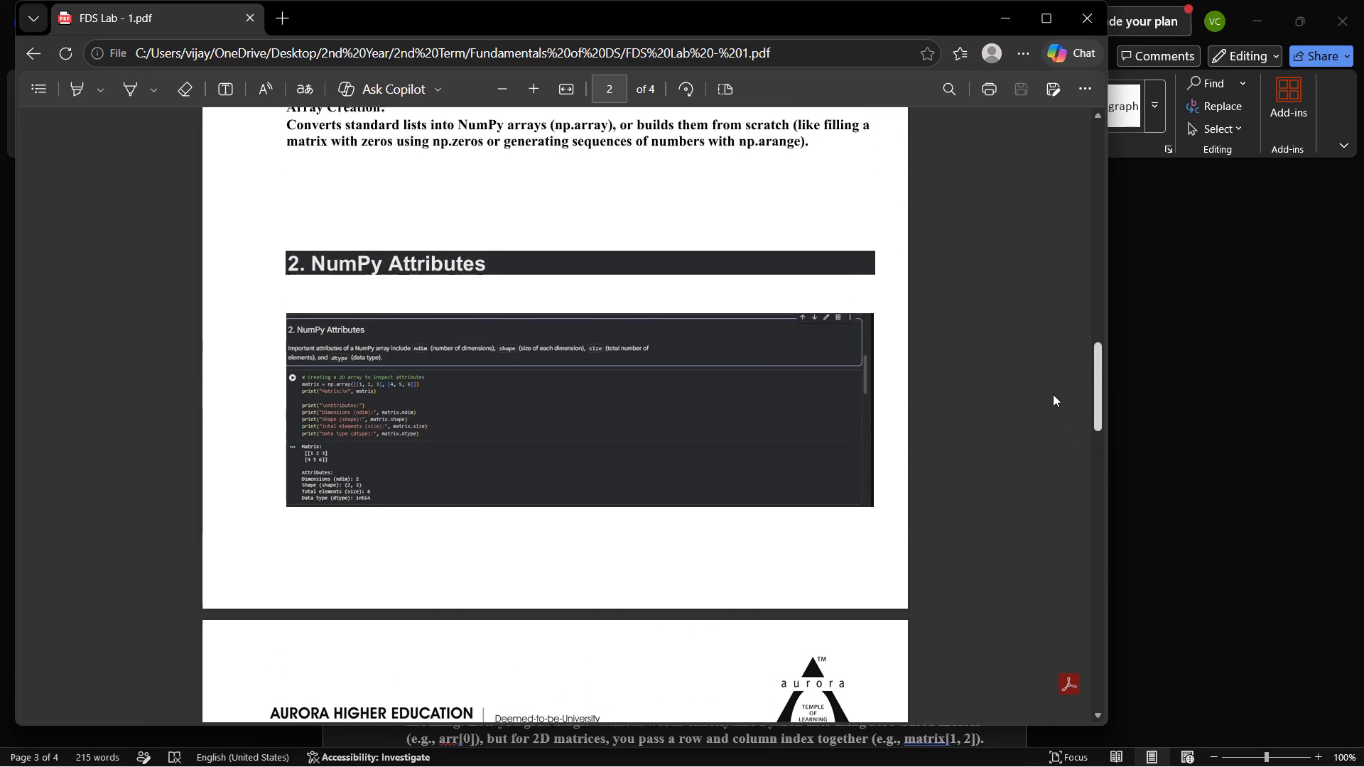
drag(1053, 394, 1014, 130)
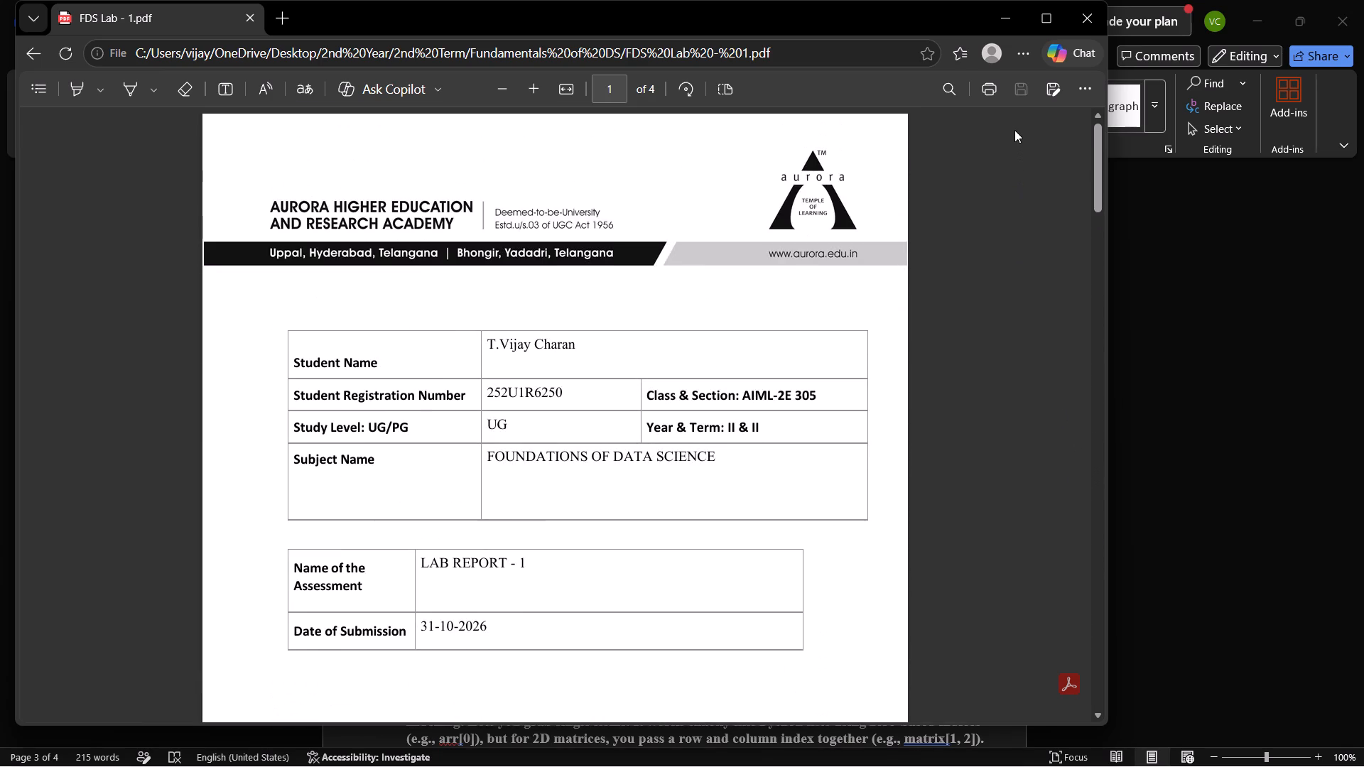
click(1082, 20)
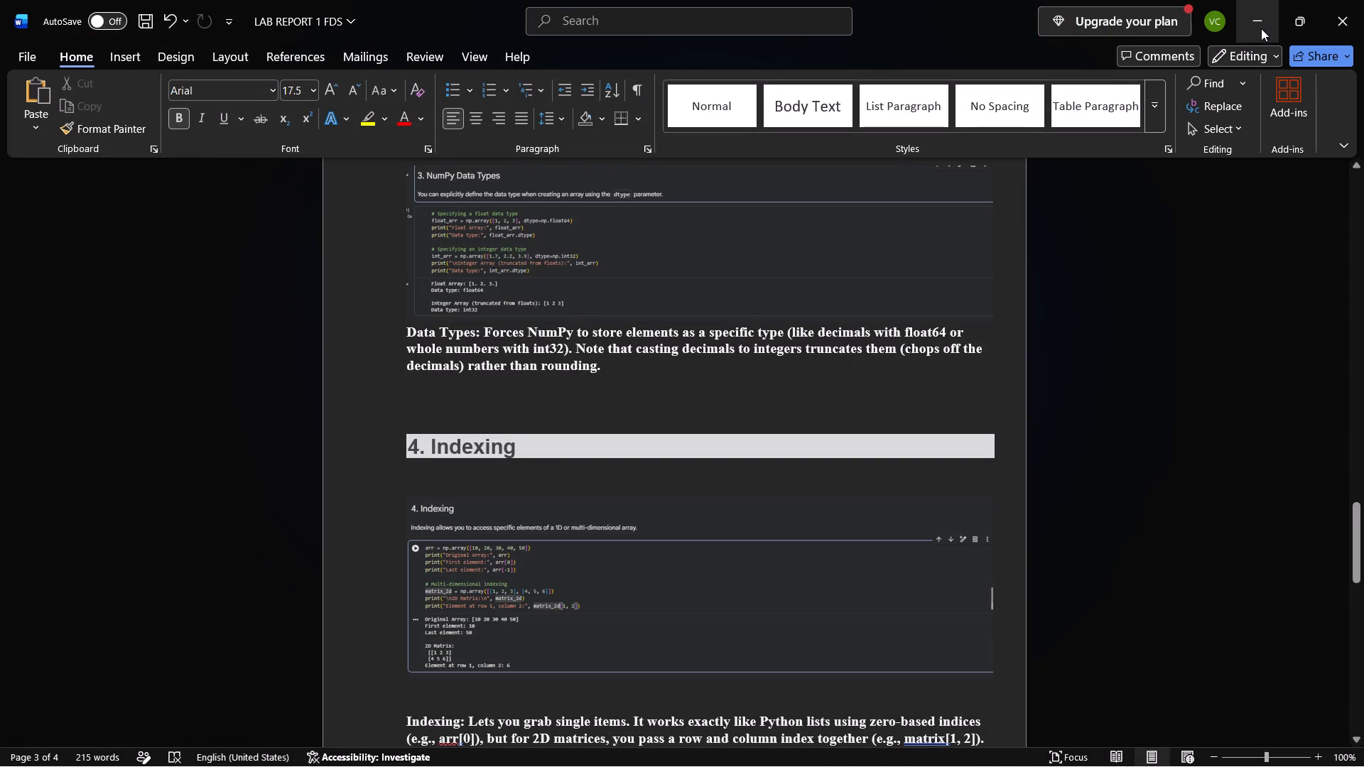
Close the report and browse the suggested folders for a location to save its changes.
click(1338, 12)
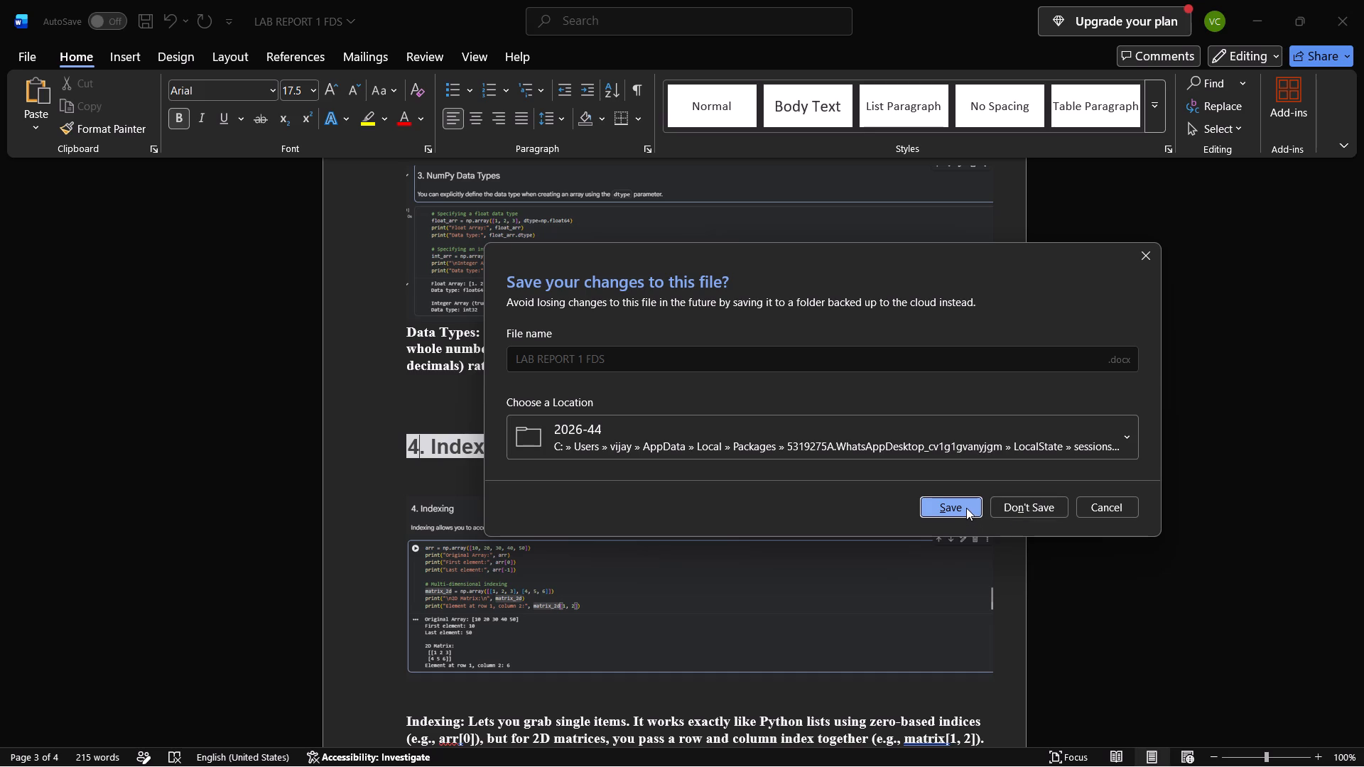
click(1126, 433)
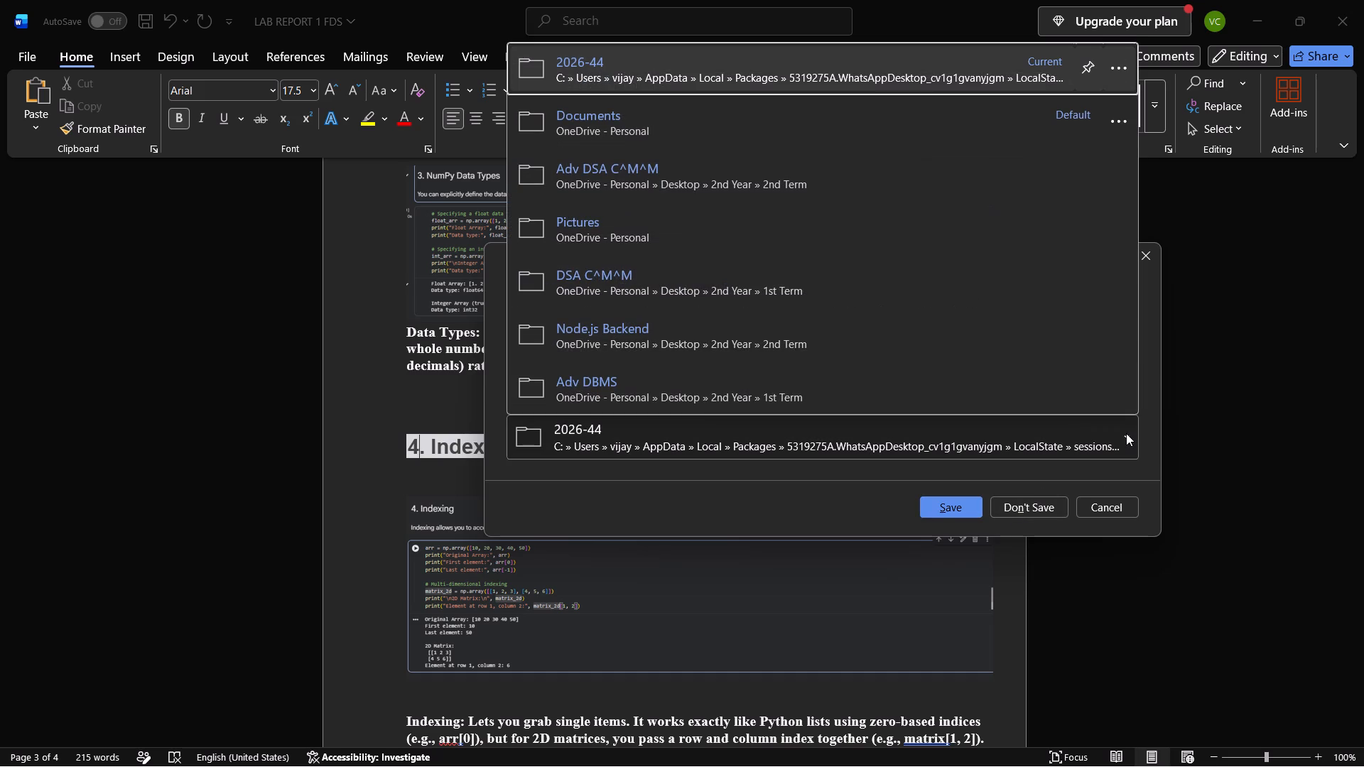
scroll(894, 342, down, 6)
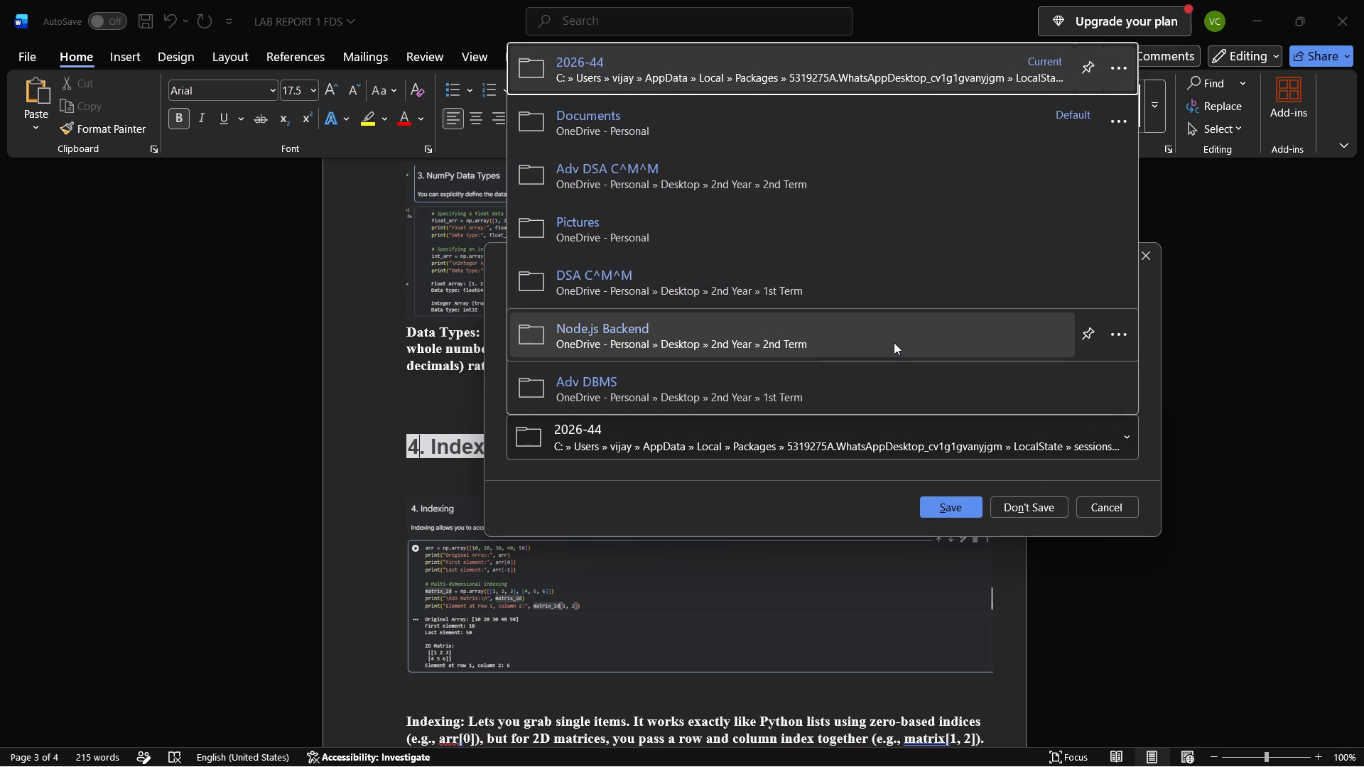
scroll(894, 343, up, 8)
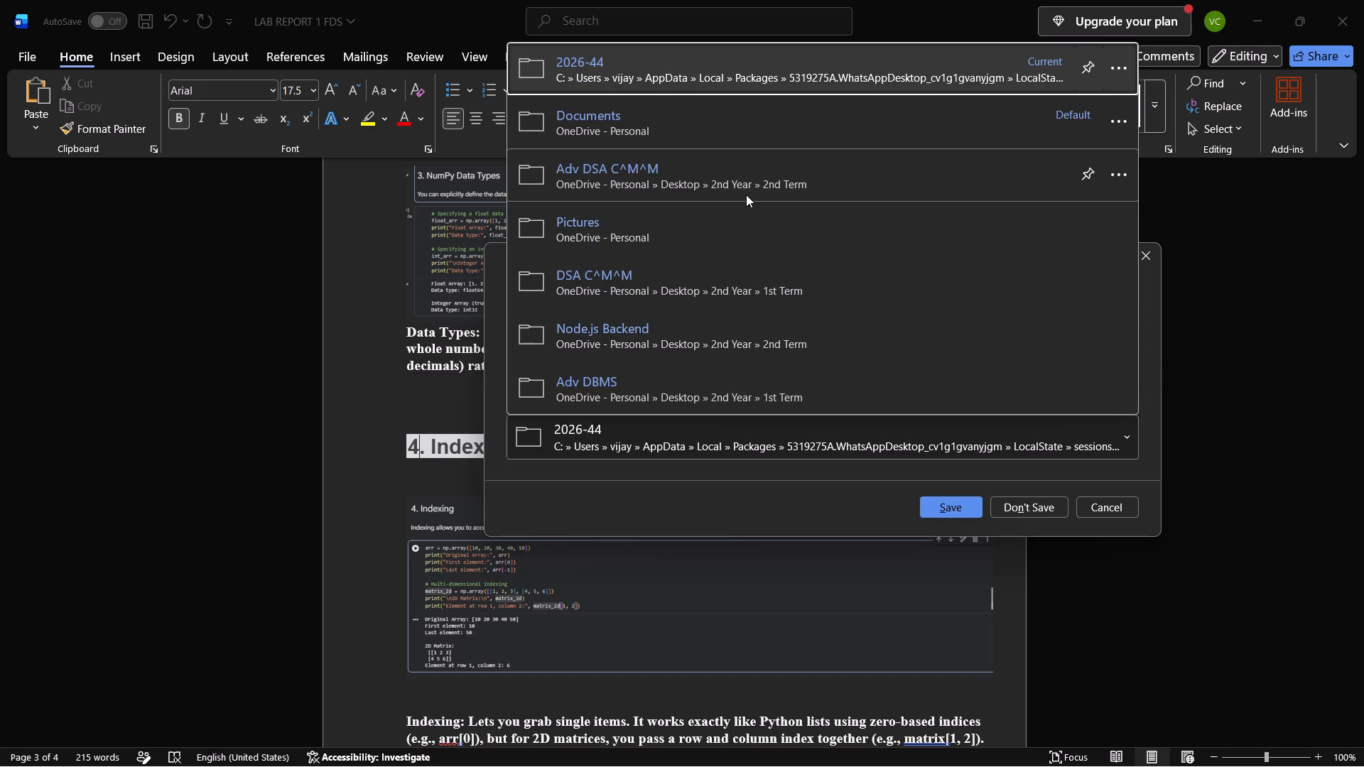
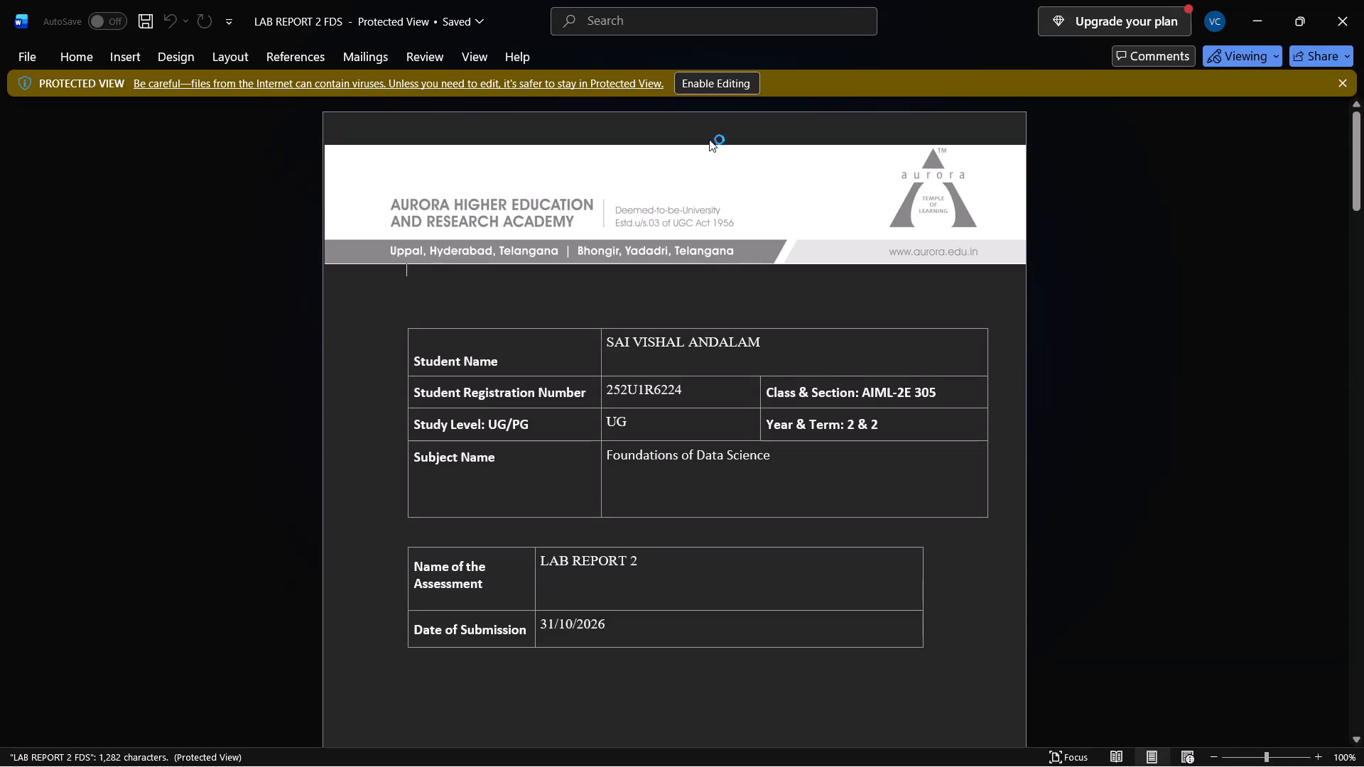
Enable editing in LAB REPORT 2 FDS and replace the student name on the cover page with the new student's name.
click(703, 90)
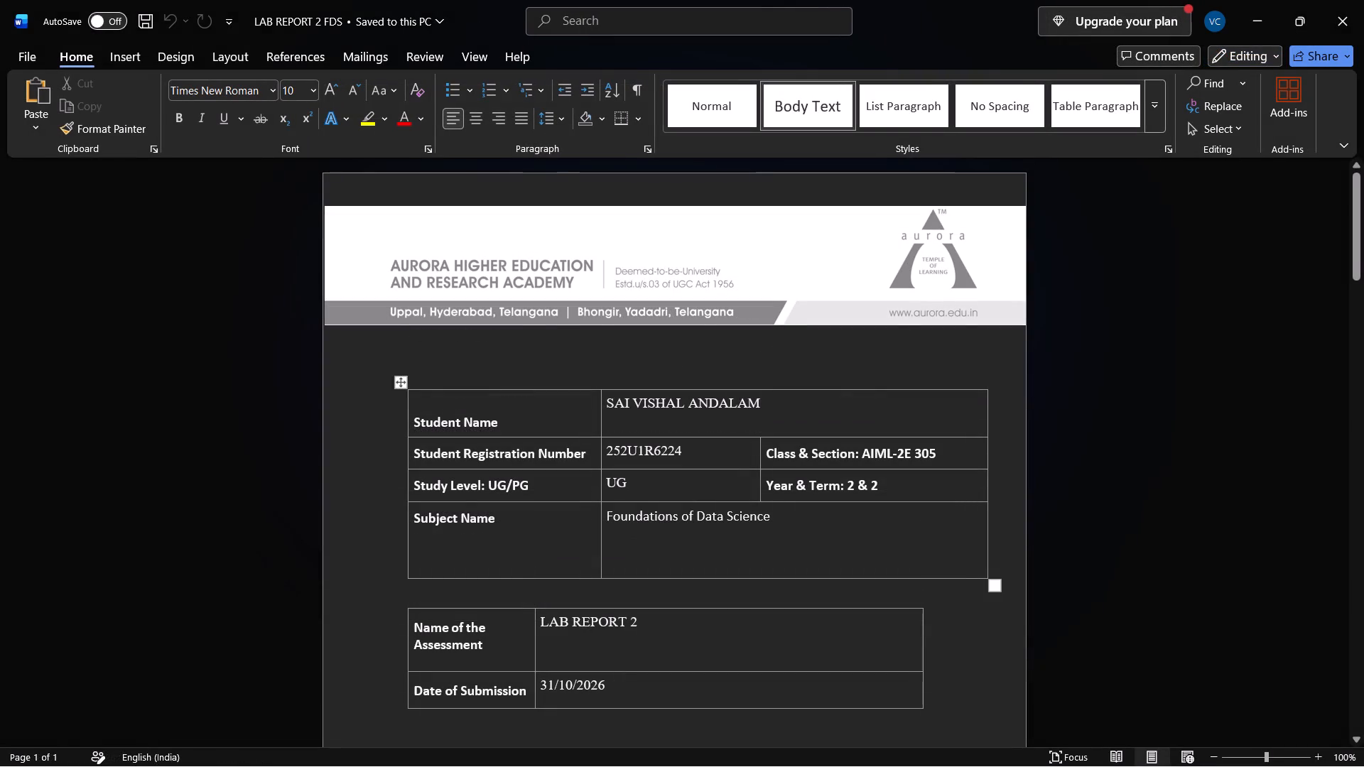
drag(765, 408, 620, 418)
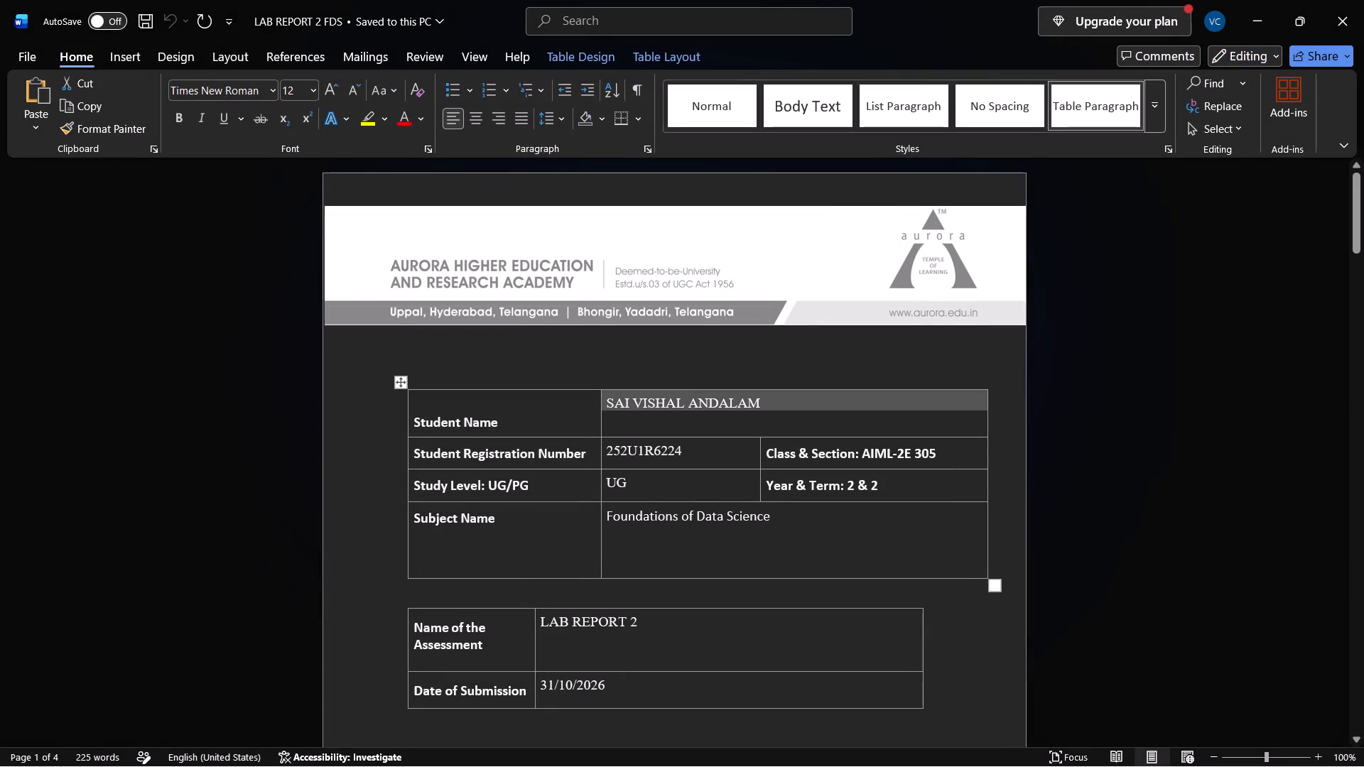
click(704, 451)
drag(769, 408, 625, 404)
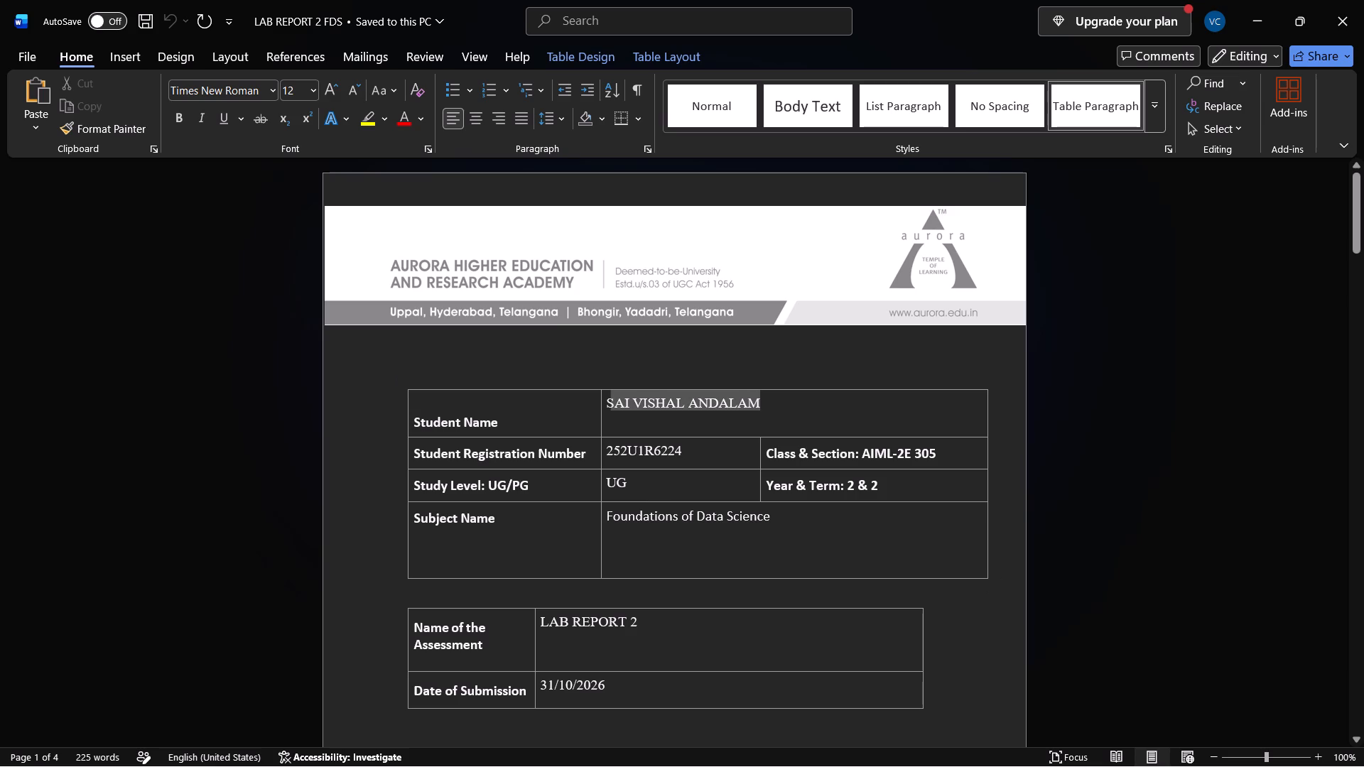
drag(625, 404, 622, 404)
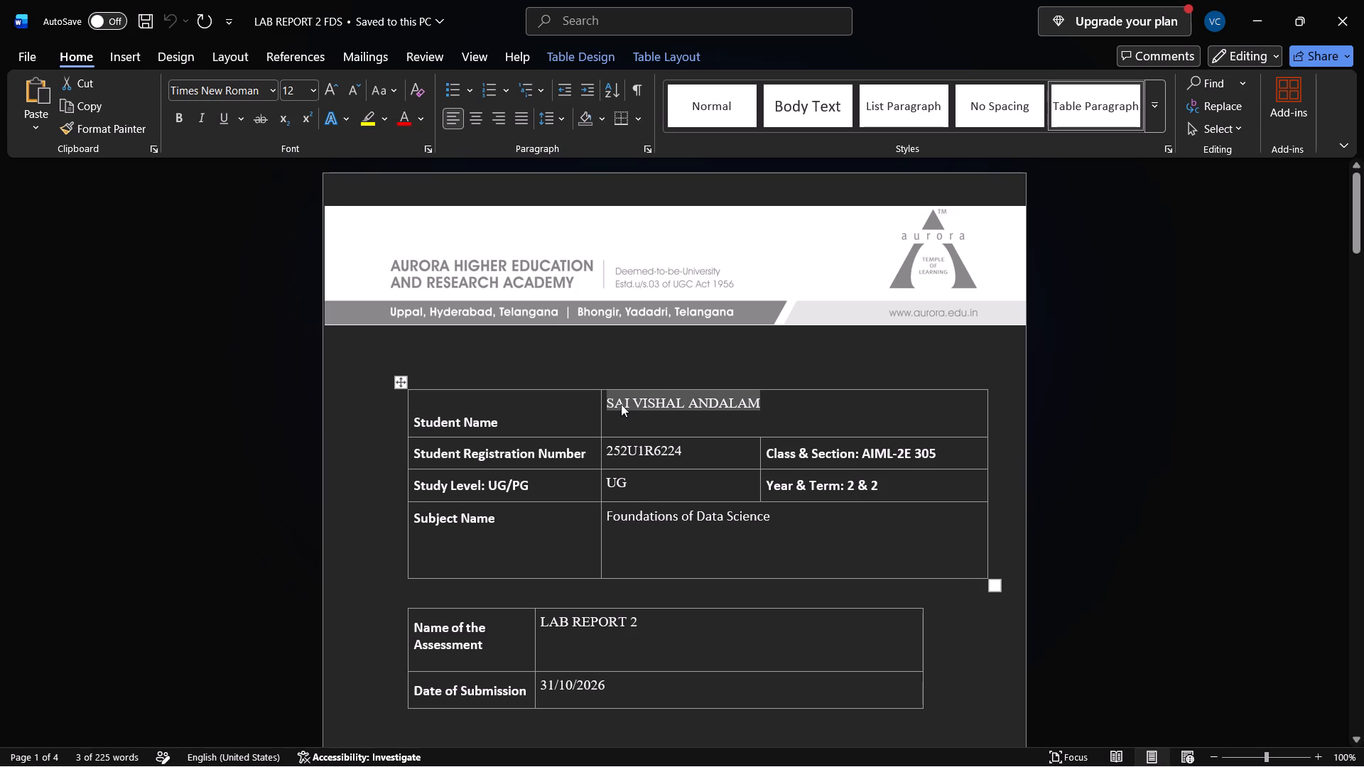
key(t)
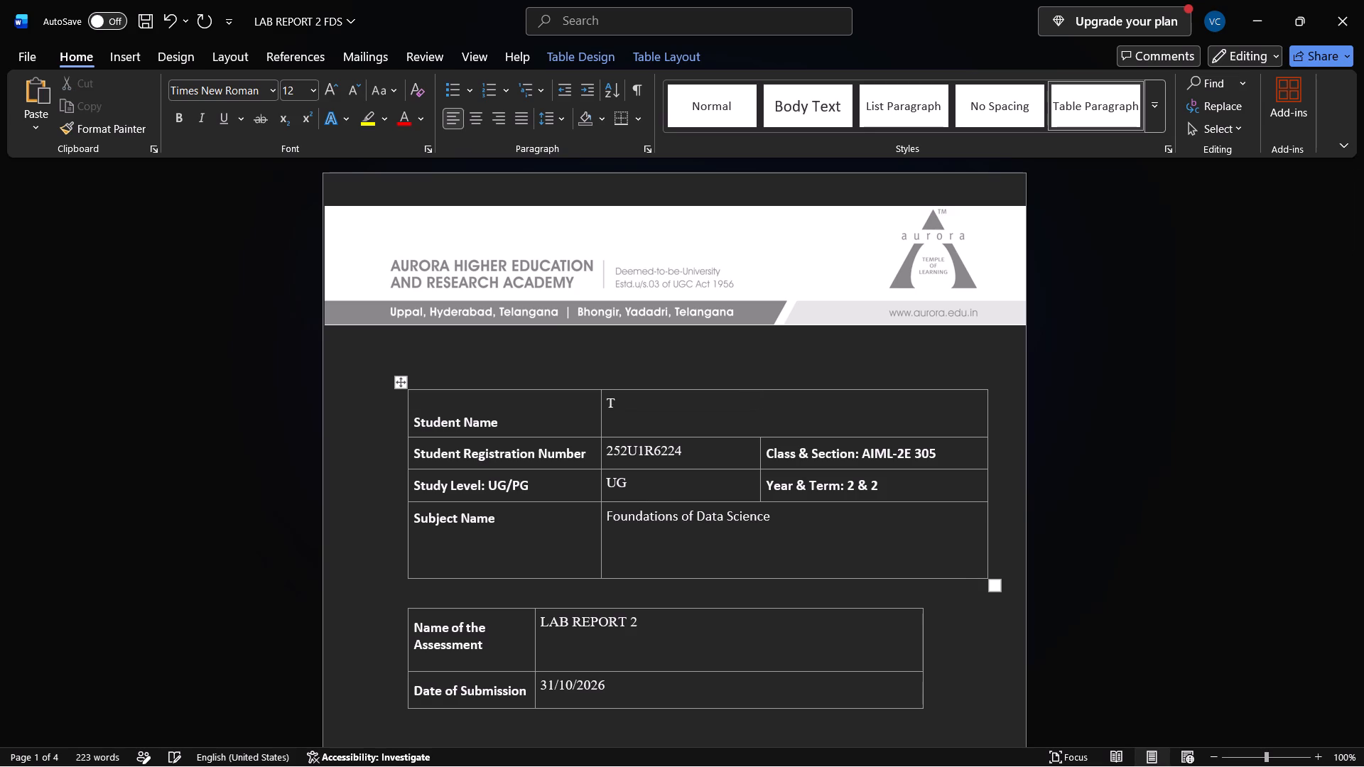
key(period)
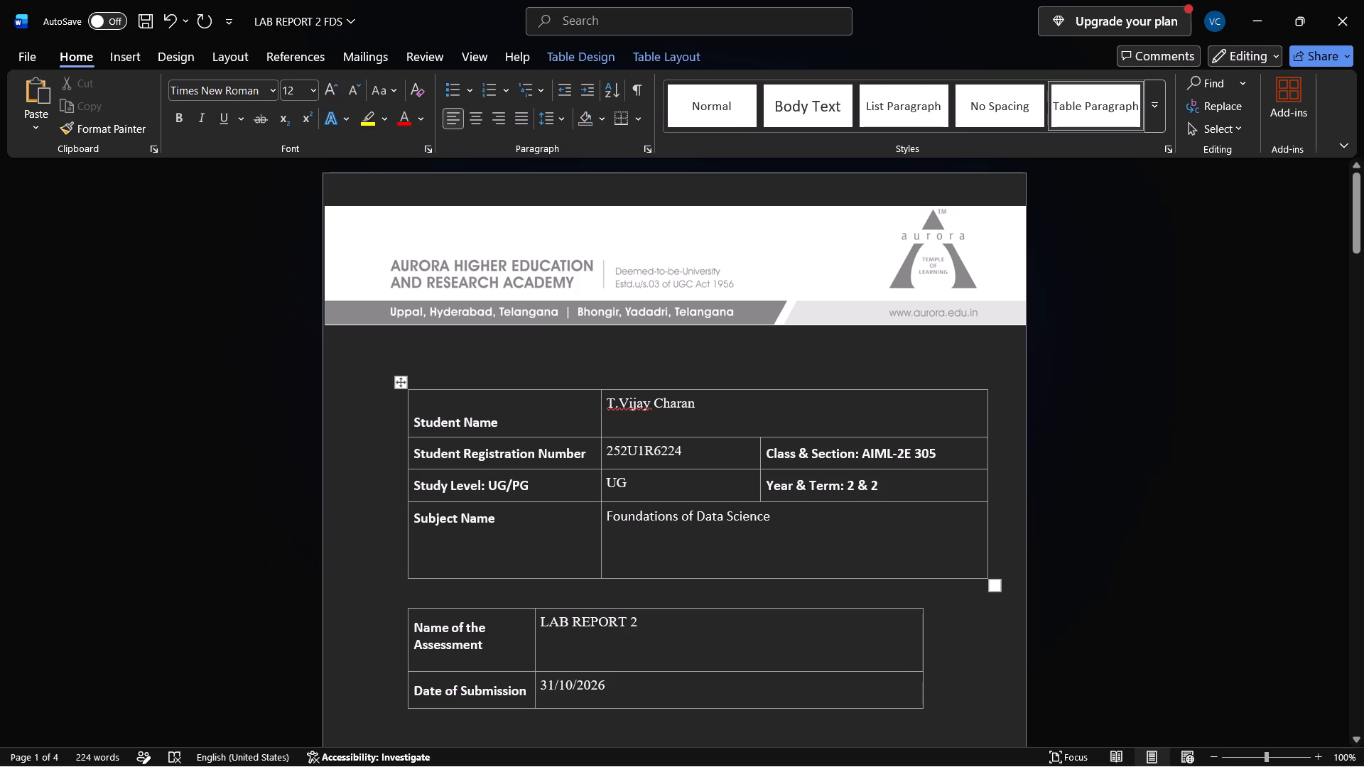
Replace the last two digits of the student registration number with the new student's digits.
click(698, 454)
key(BackSpace)
key(BackSpace)
text(50)
Change the Year & Term entry in the cover table to Roman numerals, II & II.
click(906, 488)
text(II)
key(Left)
key(Left)
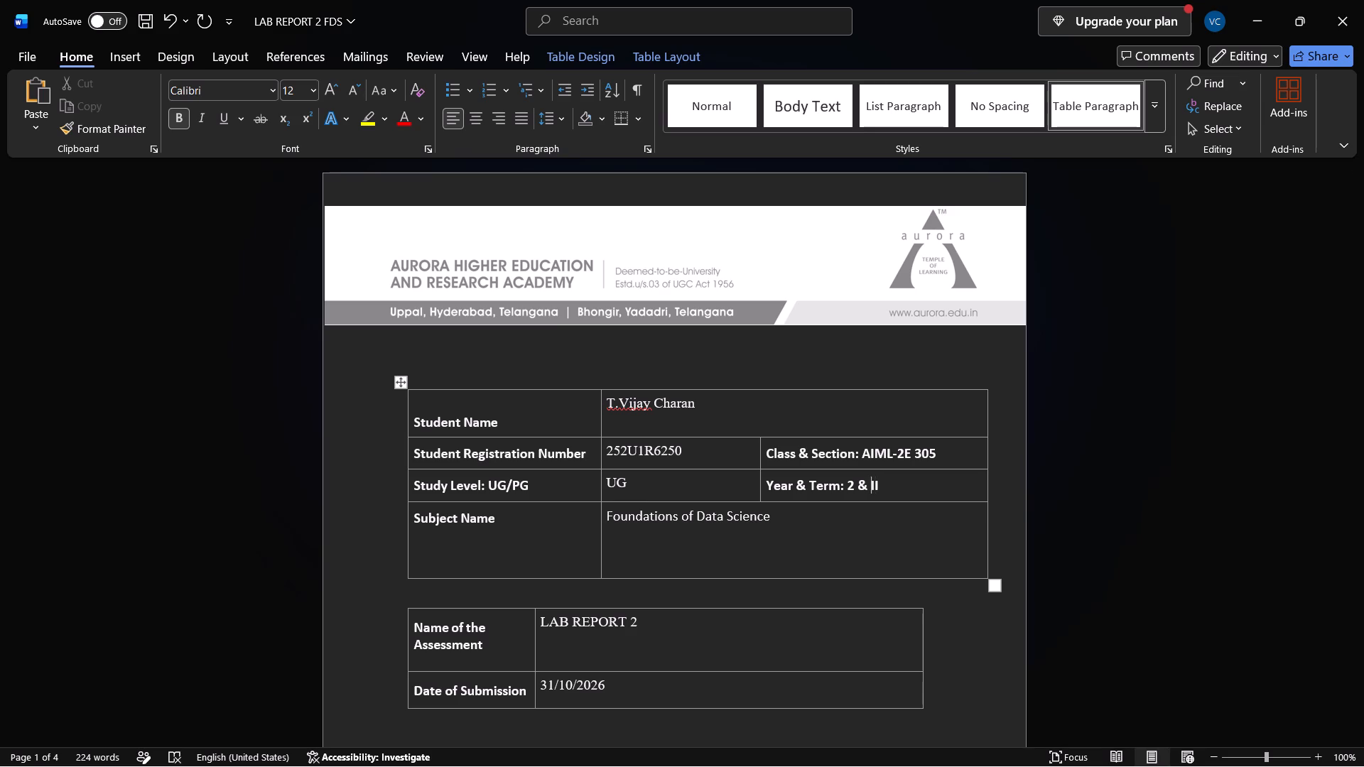
key(Left)
key(Left)
key(Left)
key(Left)
key(Right)
key(BackSpace)
text(II)
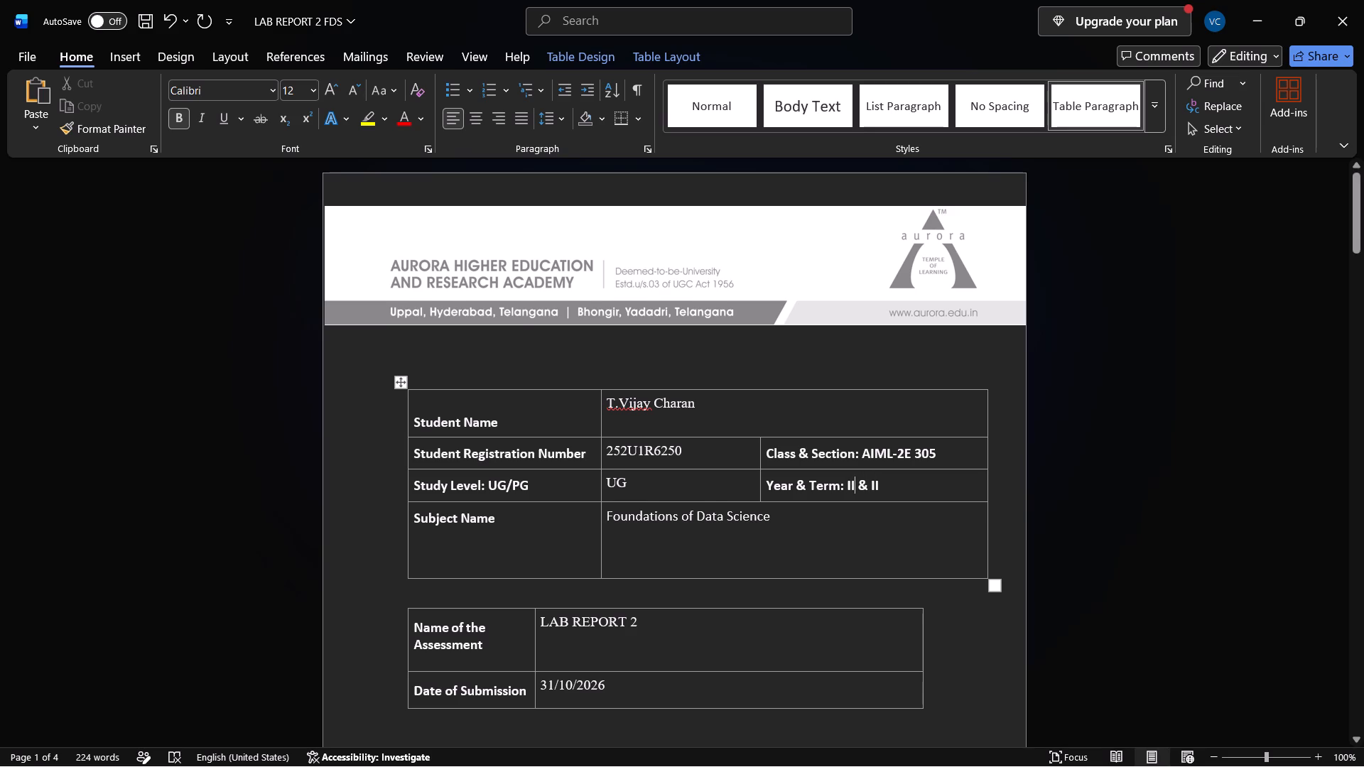
Add a hyphen to the assessment name so it reads "LAB REPORT - 2".
scroll(870, 528, down, 1)
scroll(936, 515, down, 2)
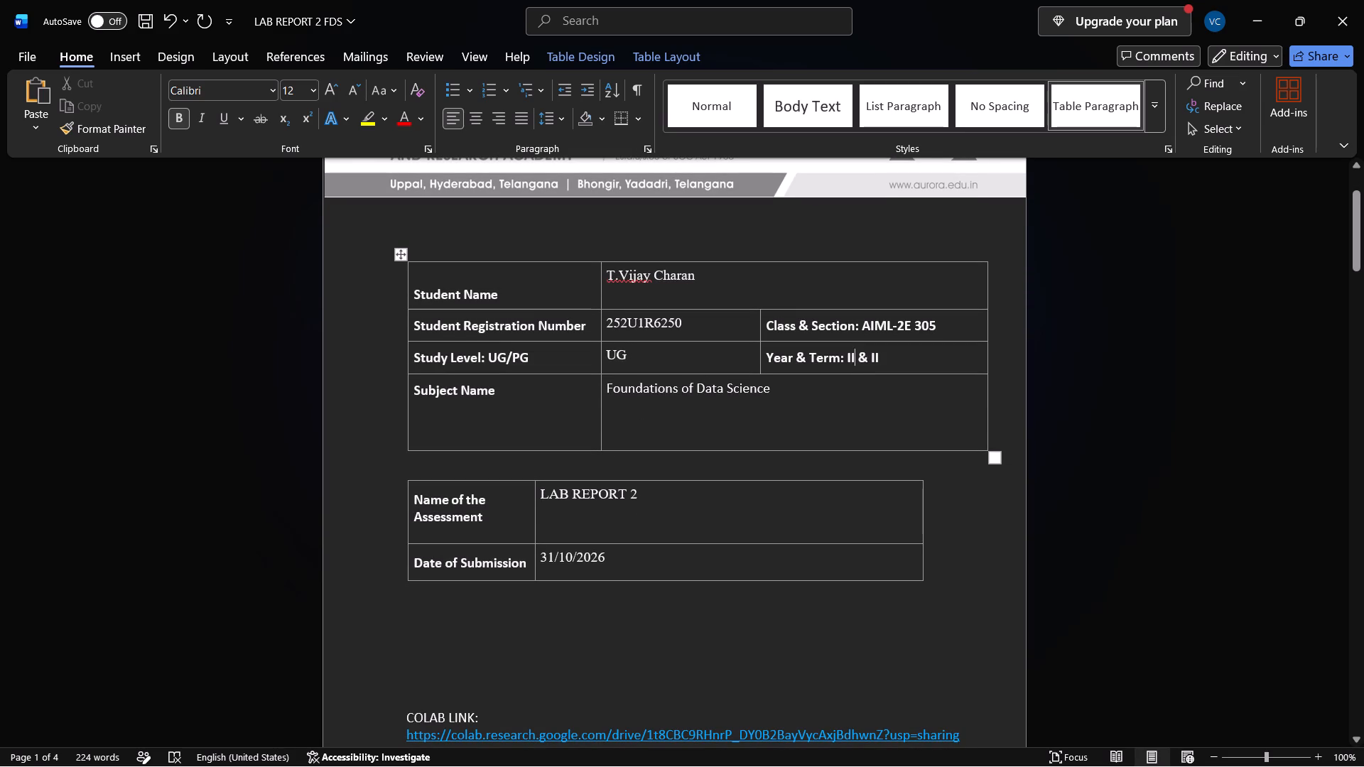
click(627, 500)
key(space)
key(minus)
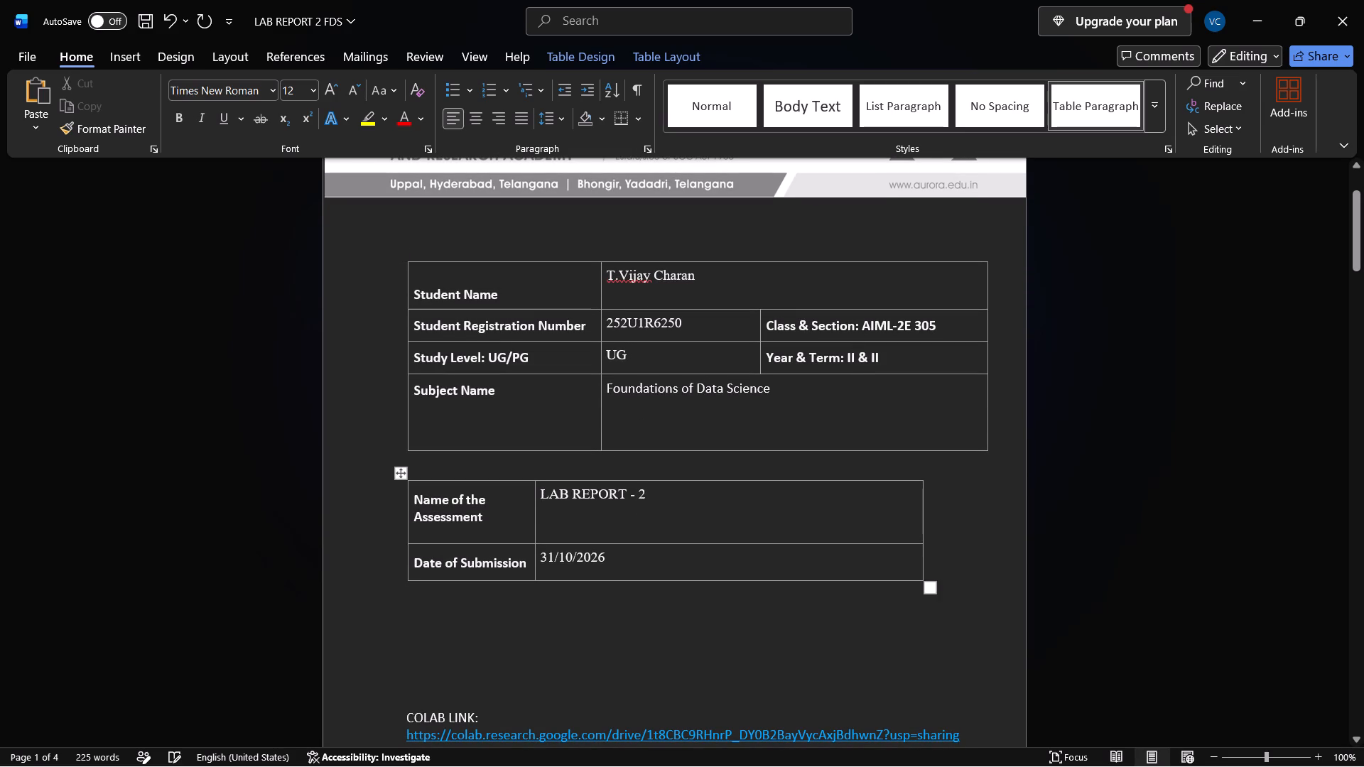
Replace the slashes in the date of submission with hyphens, giving 31-10-2026.
click(578, 557)
key(BackSpace)
key(minus)
click(562, 559)
key(Left)
key(BackSpace)
key(minus)
Resize the assessment table, widening it to match the student details table above and reducing its height slightly.
drag(930, 585, 987, 564)
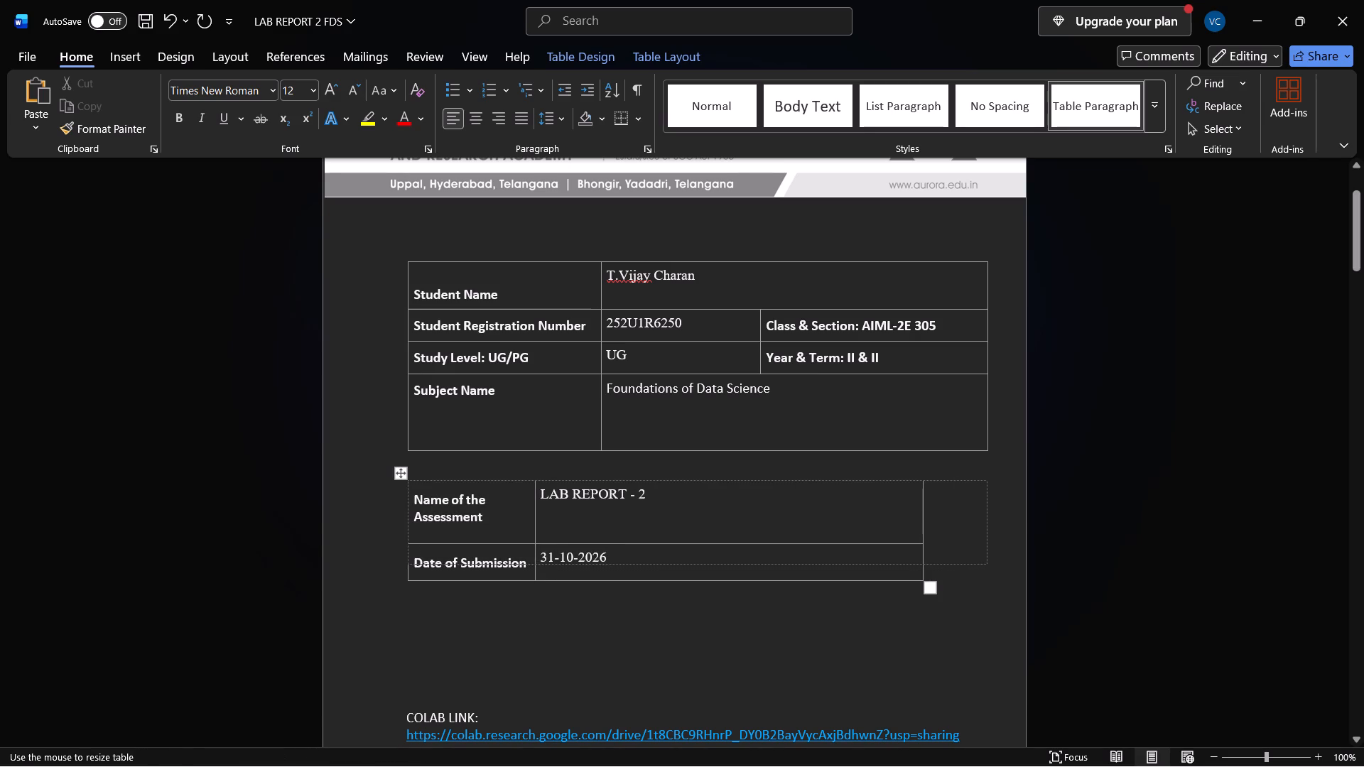
drag(987, 564, 988, 564)
Look through the report from the Colab link to the Reading Data screenshot and its explanation.
scroll(835, 581, down, 5)
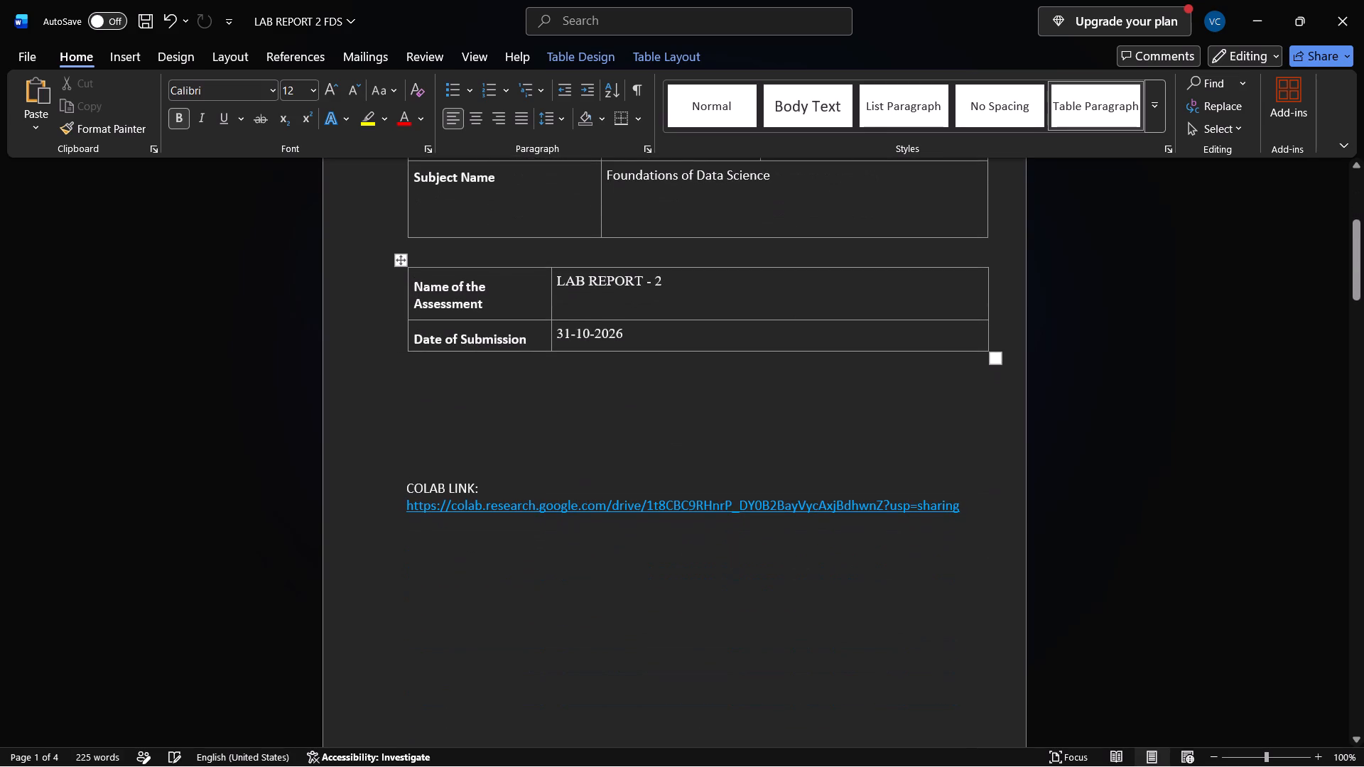
scroll(835, 580, down, 6)
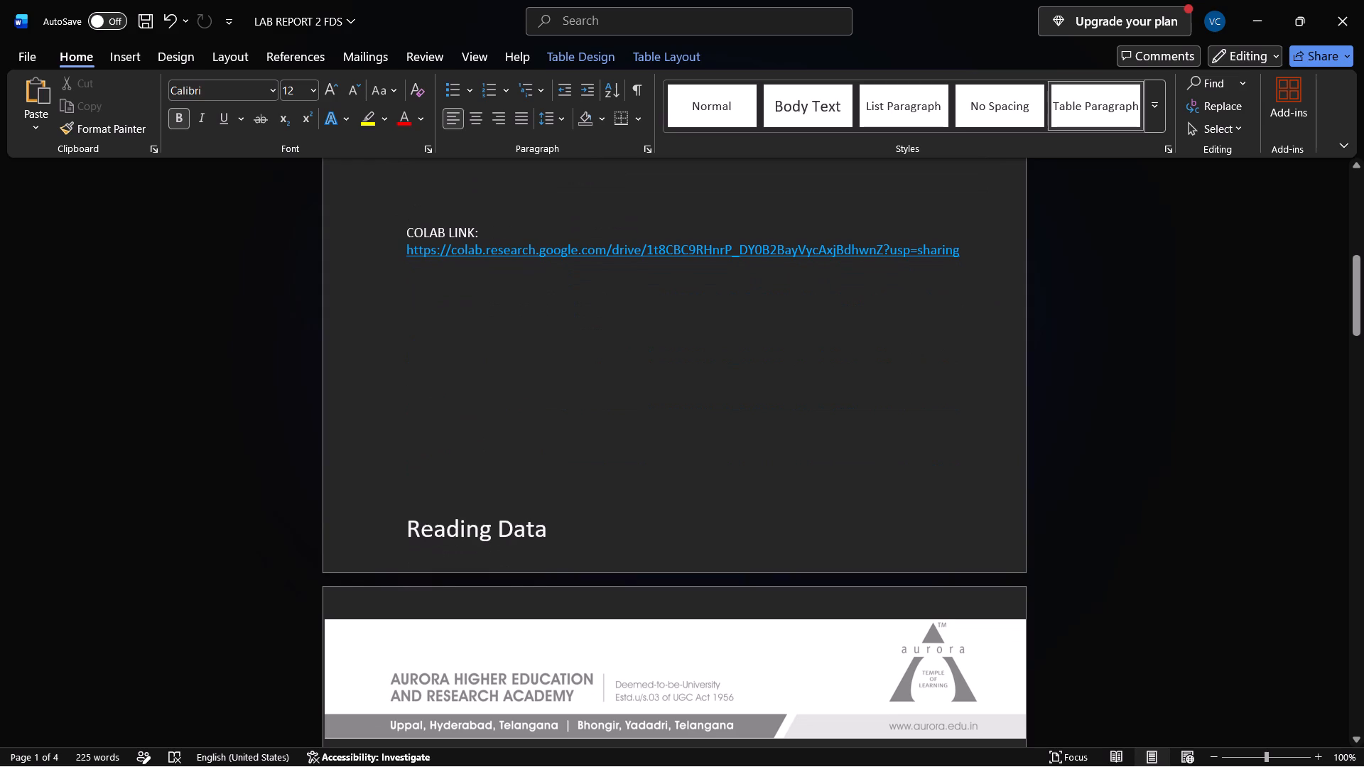
scroll(840, 576, down, 11)
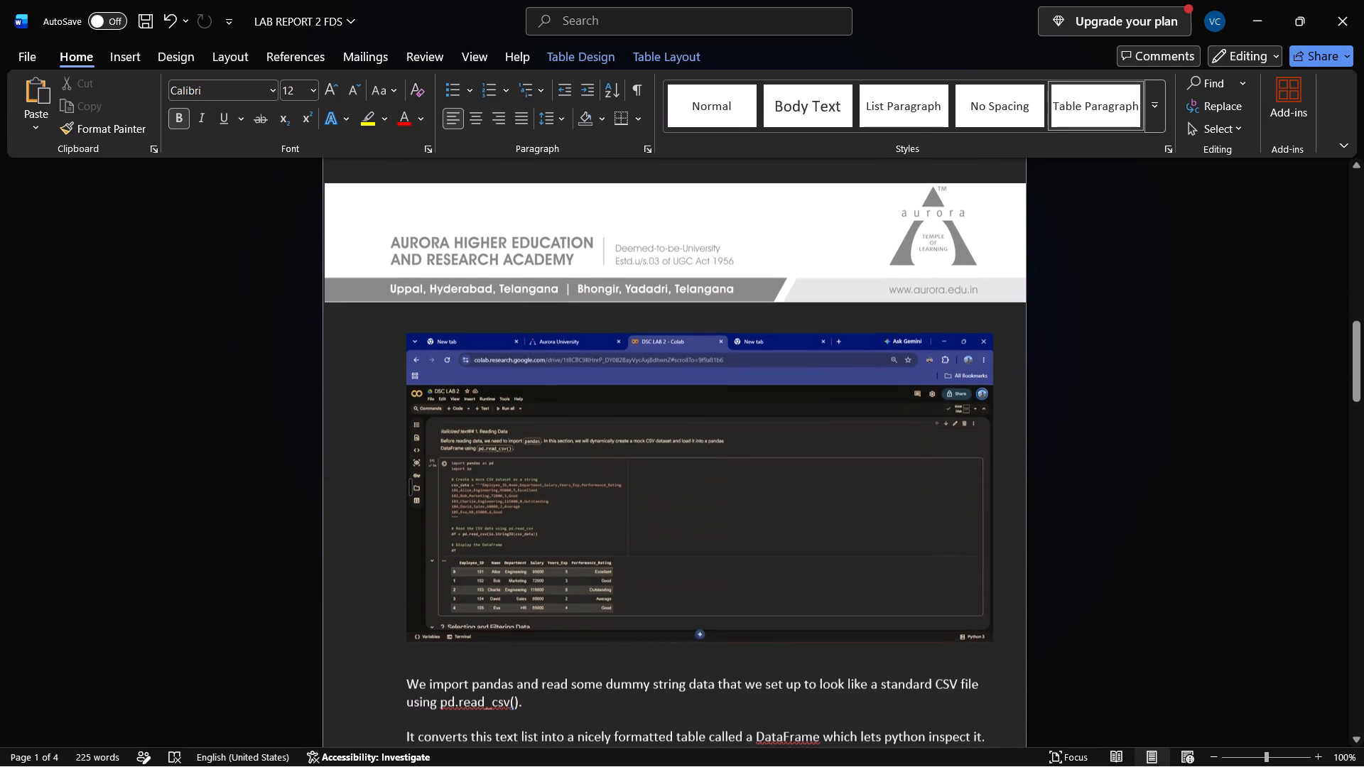
scroll(840, 576, down, 1)
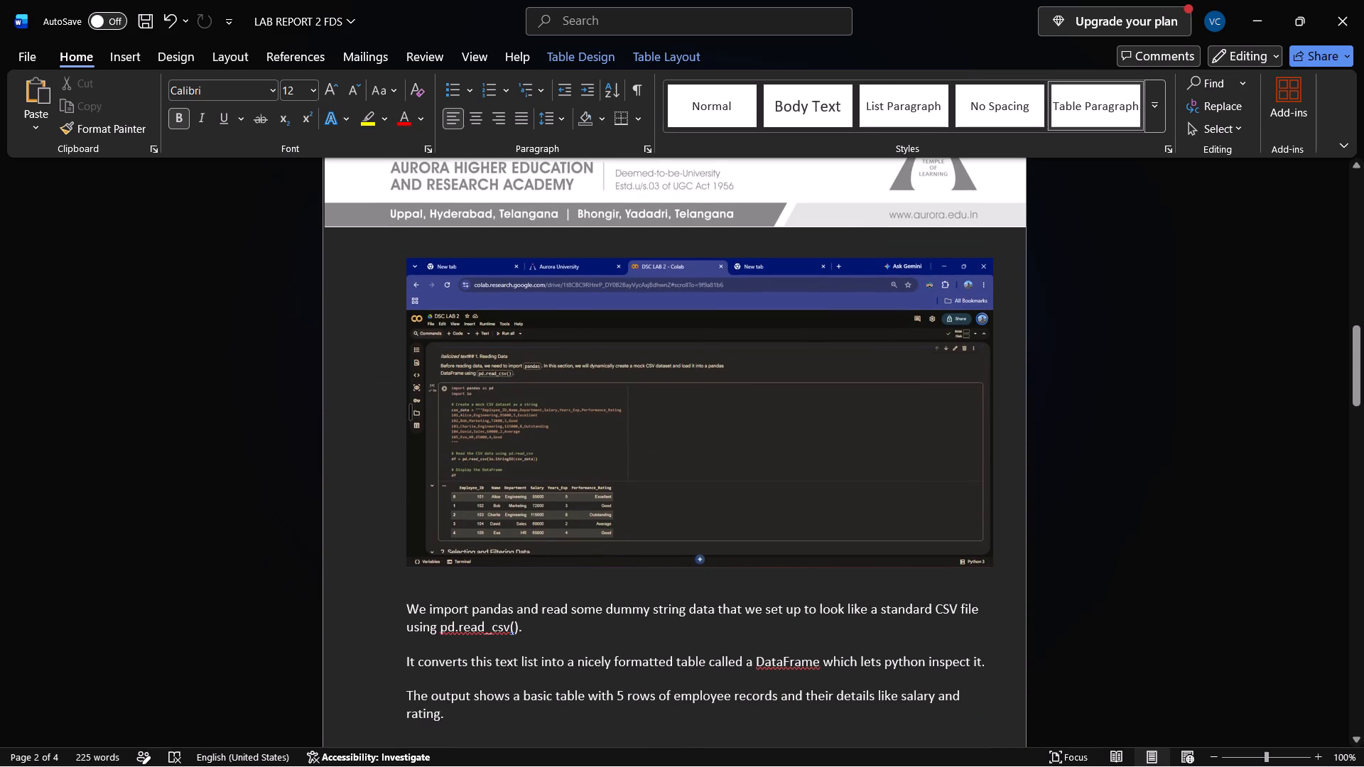
scroll(843, 566, down, 6)
scroll(847, 562, up, 4)
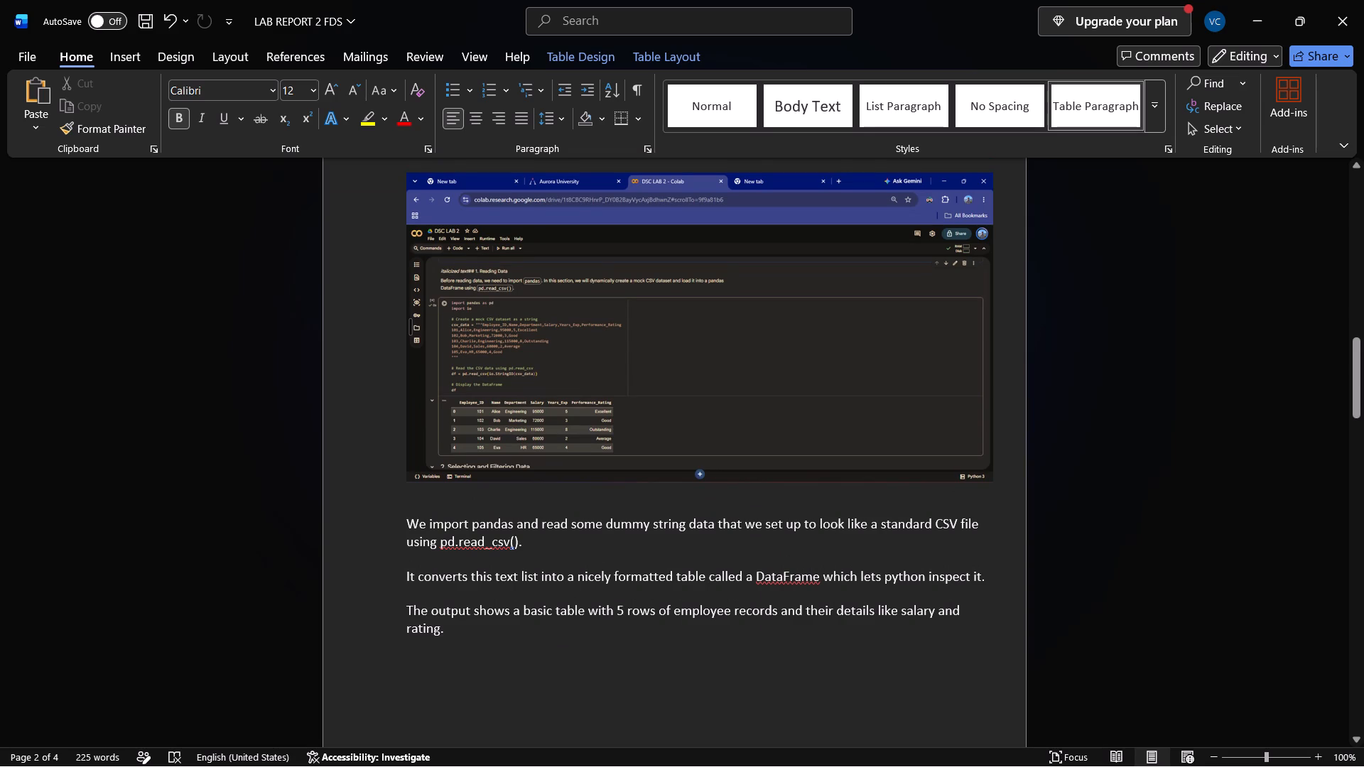
Examine the code and output table in the report's Reading Data screenshot up close.
scroll(621, 371, up, 2)
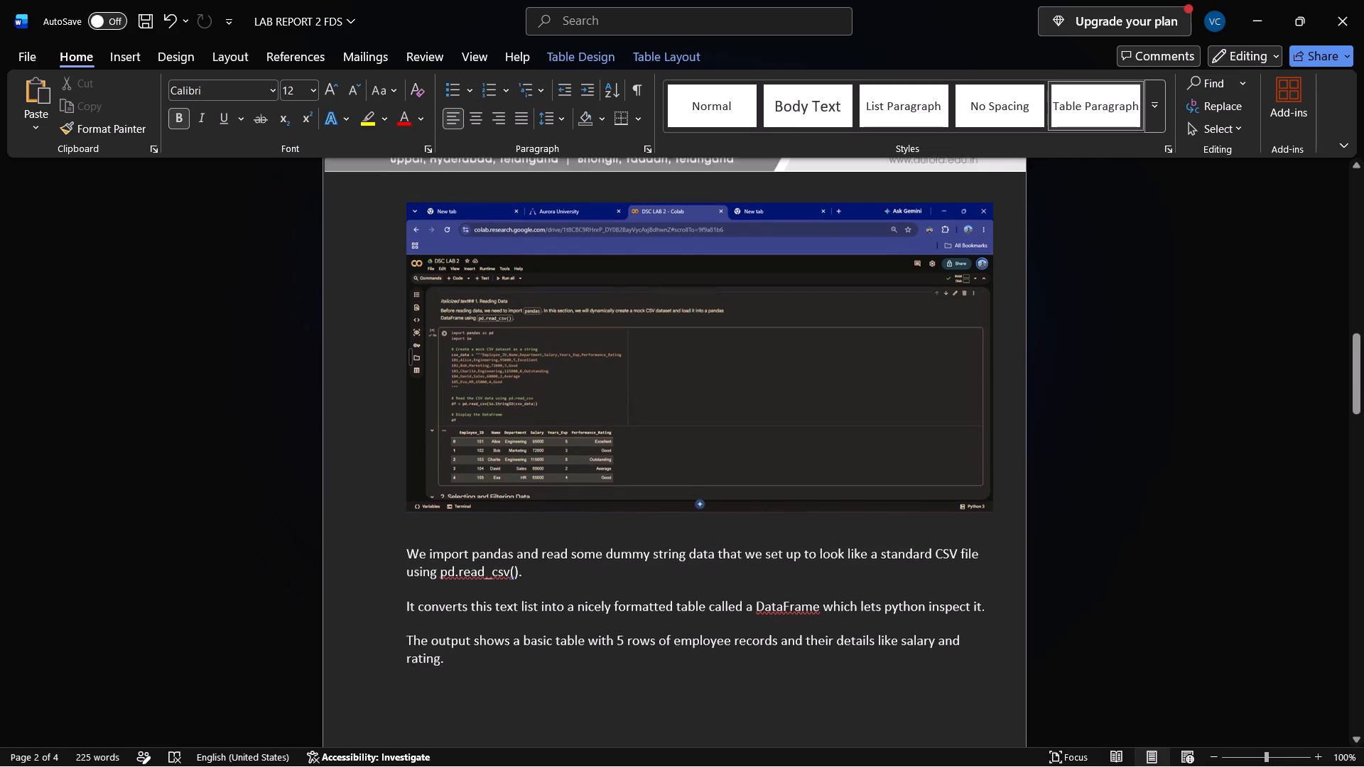
scroll(621, 371, up, 3)
scroll(526, 502, up, 5)
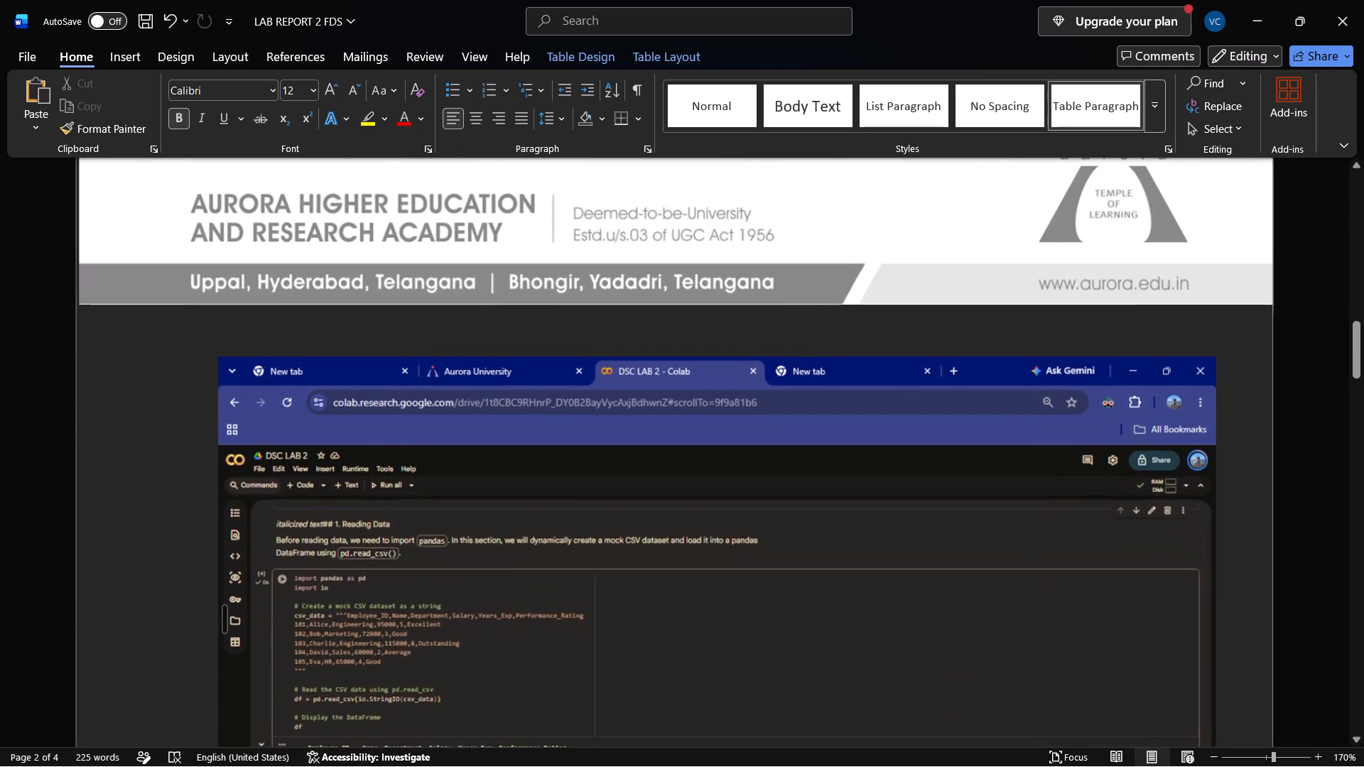
scroll(551, 489, down, 1)
scroll(551, 489, up, 1)
scroll(553, 489, down, 5)
scroll(561, 482, up, 2)
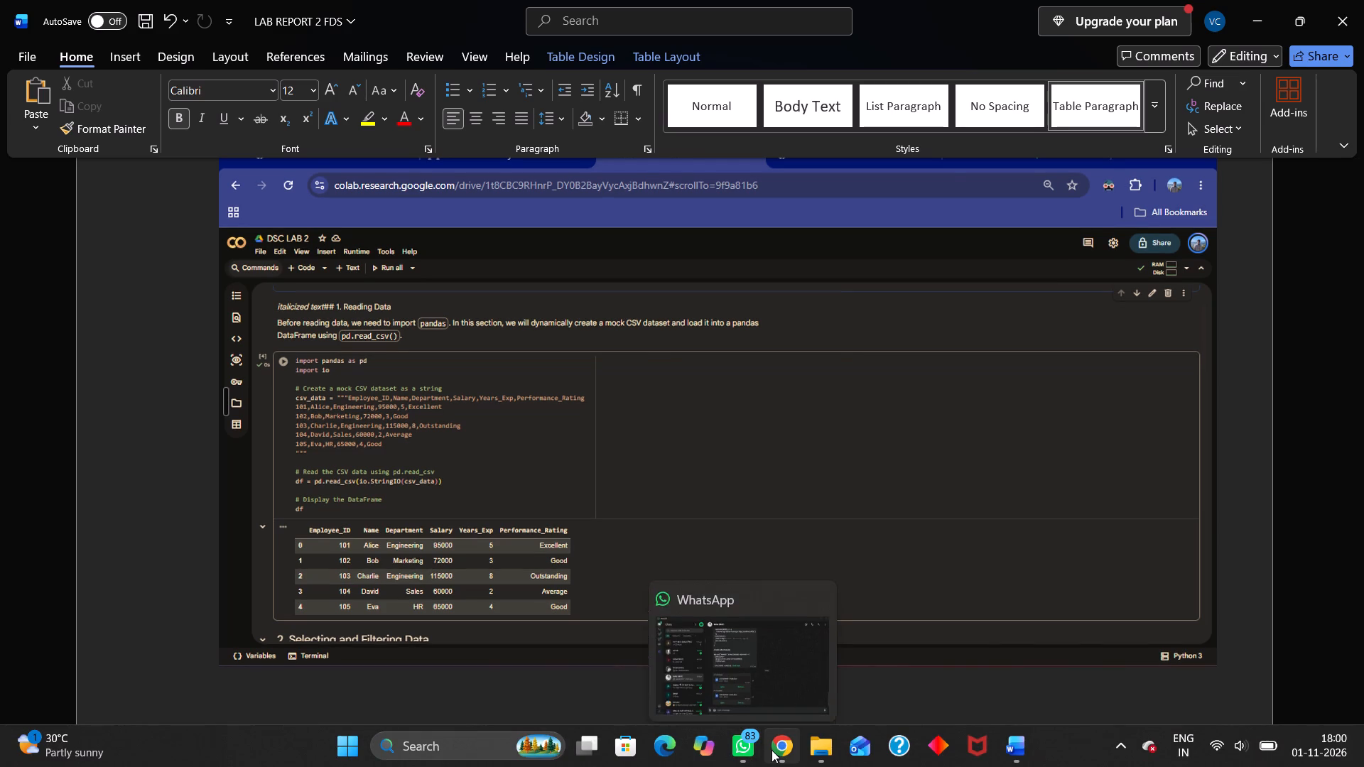
Switch to Chrome, search for "google collab" in a new tab and open the Google Colab site.
click(772, 750)
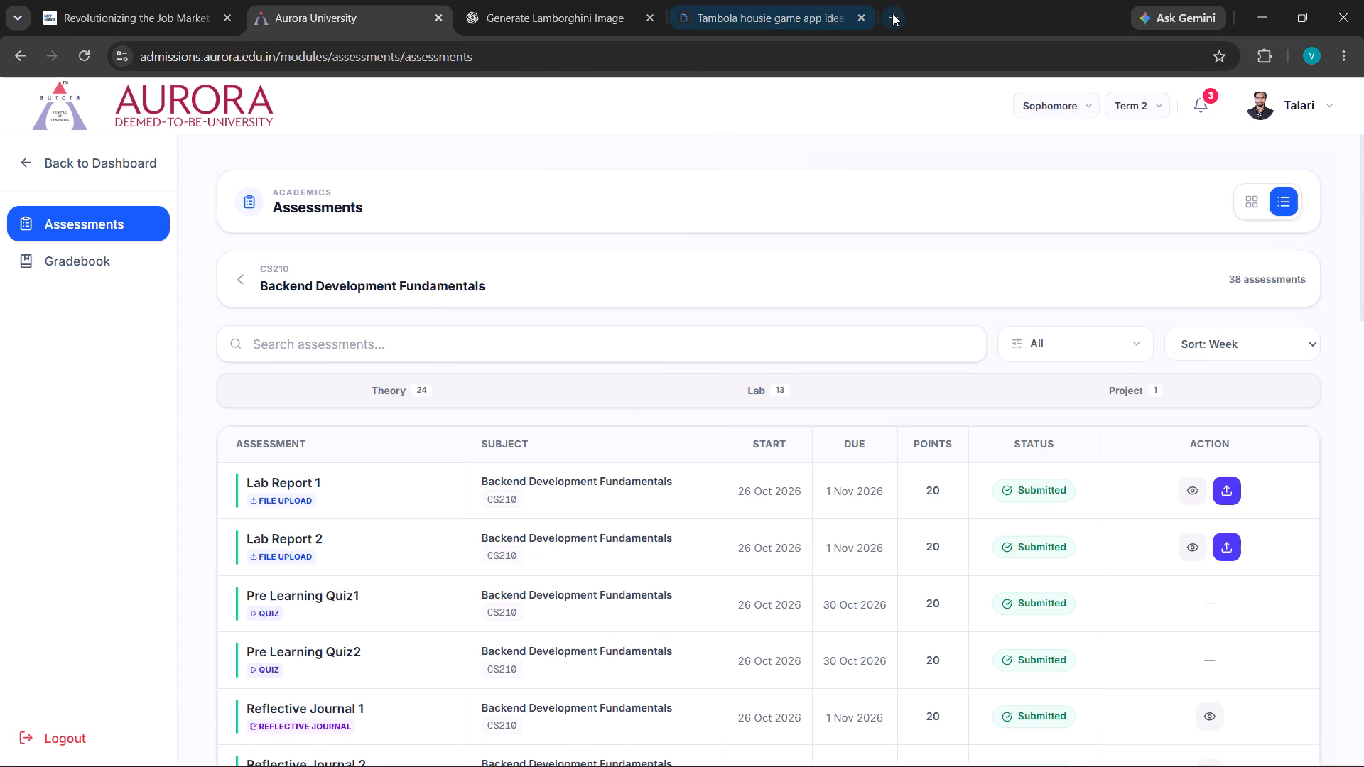
click(892, 13)
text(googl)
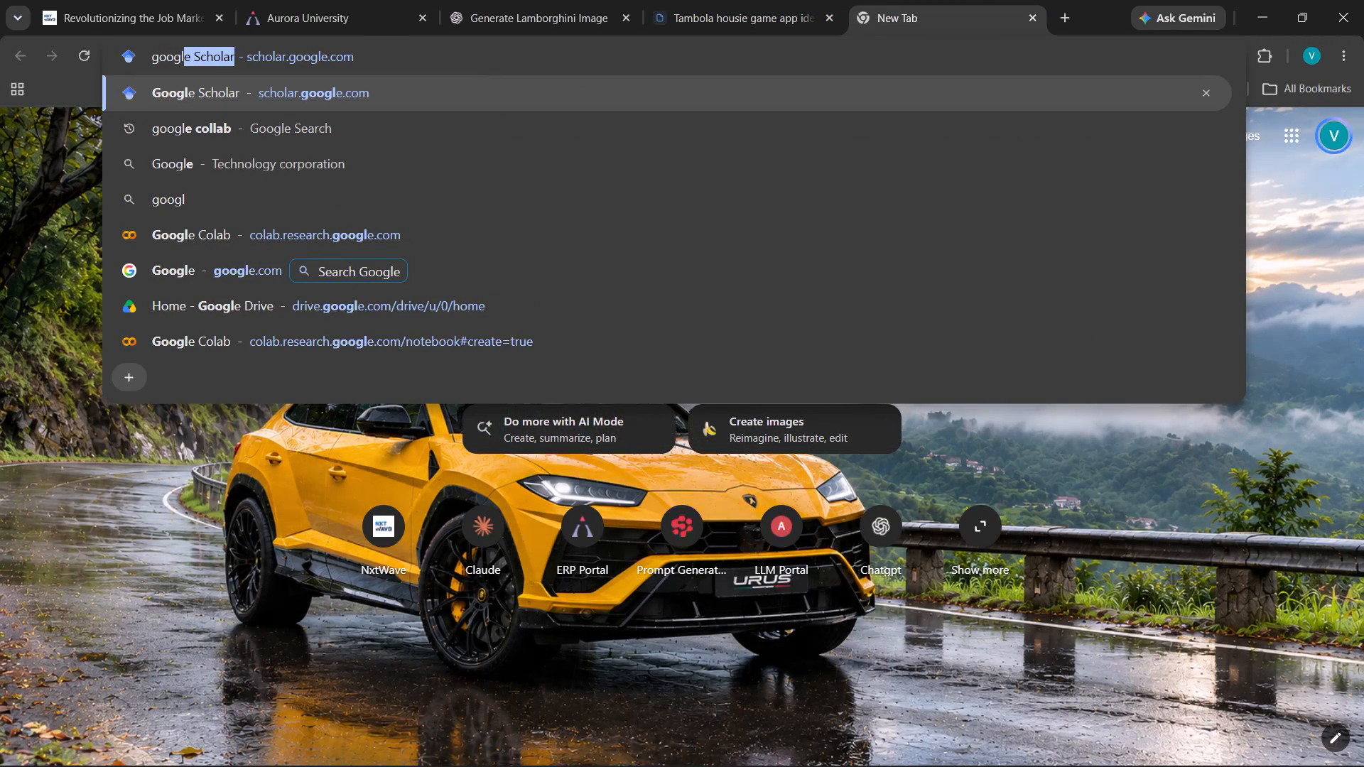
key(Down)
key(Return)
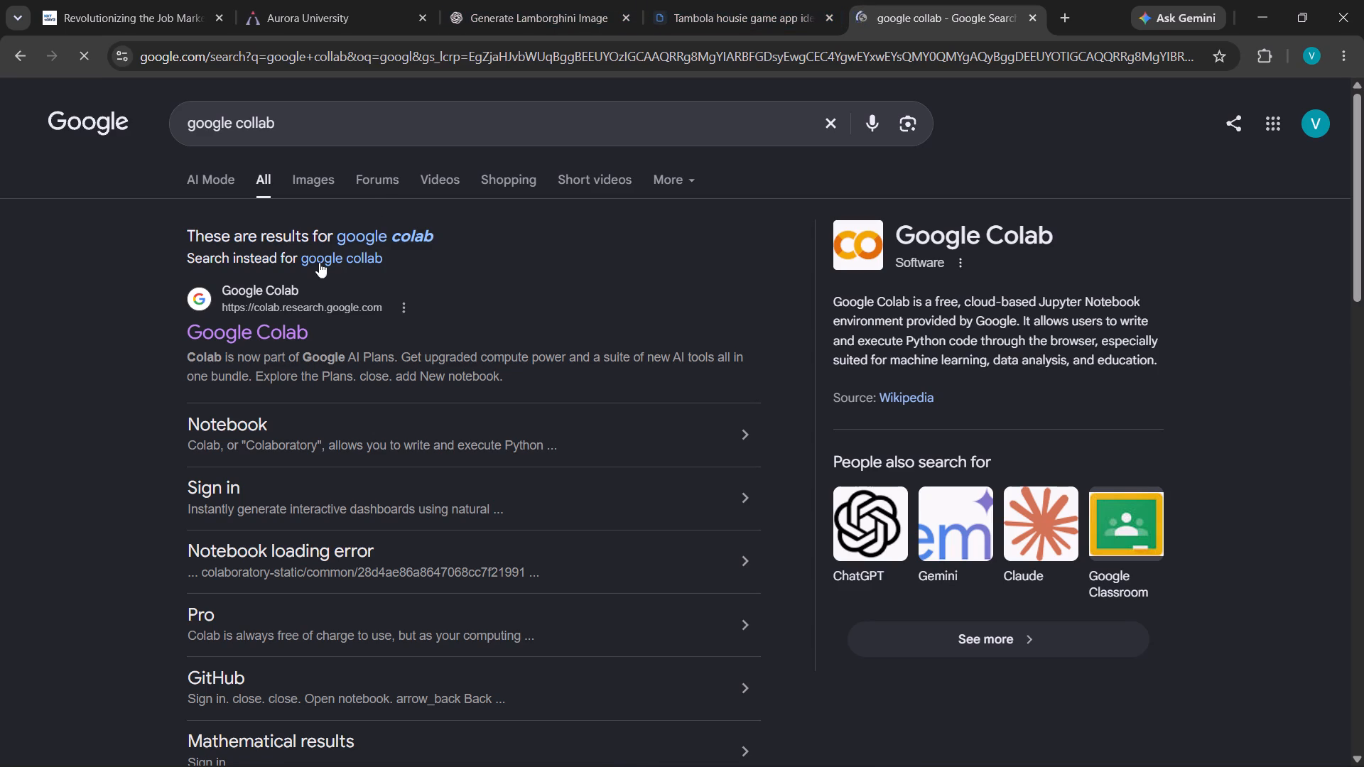
click(281, 319)
click(282, 331)
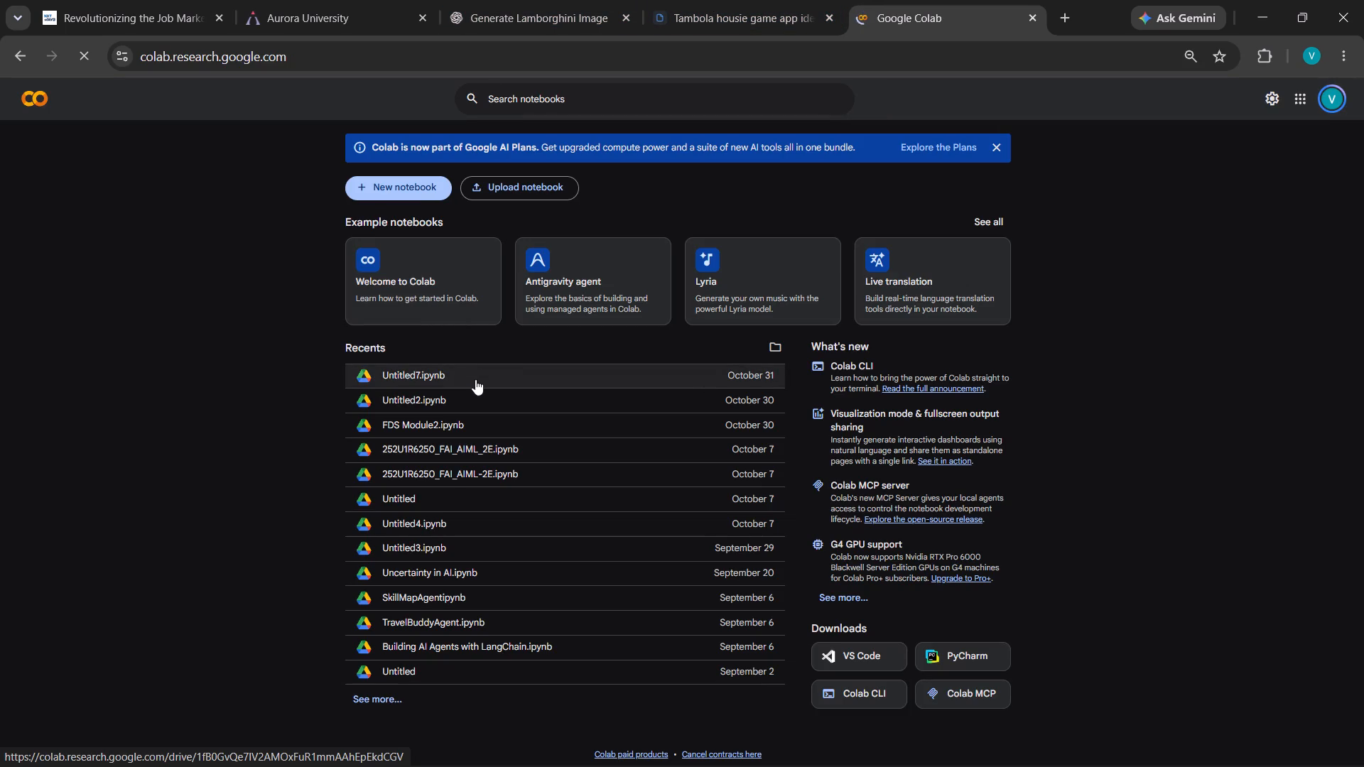
In Chrome, open the notebook Untitled7.ipynb from the recent Colab notebooks.
click(475, 375)
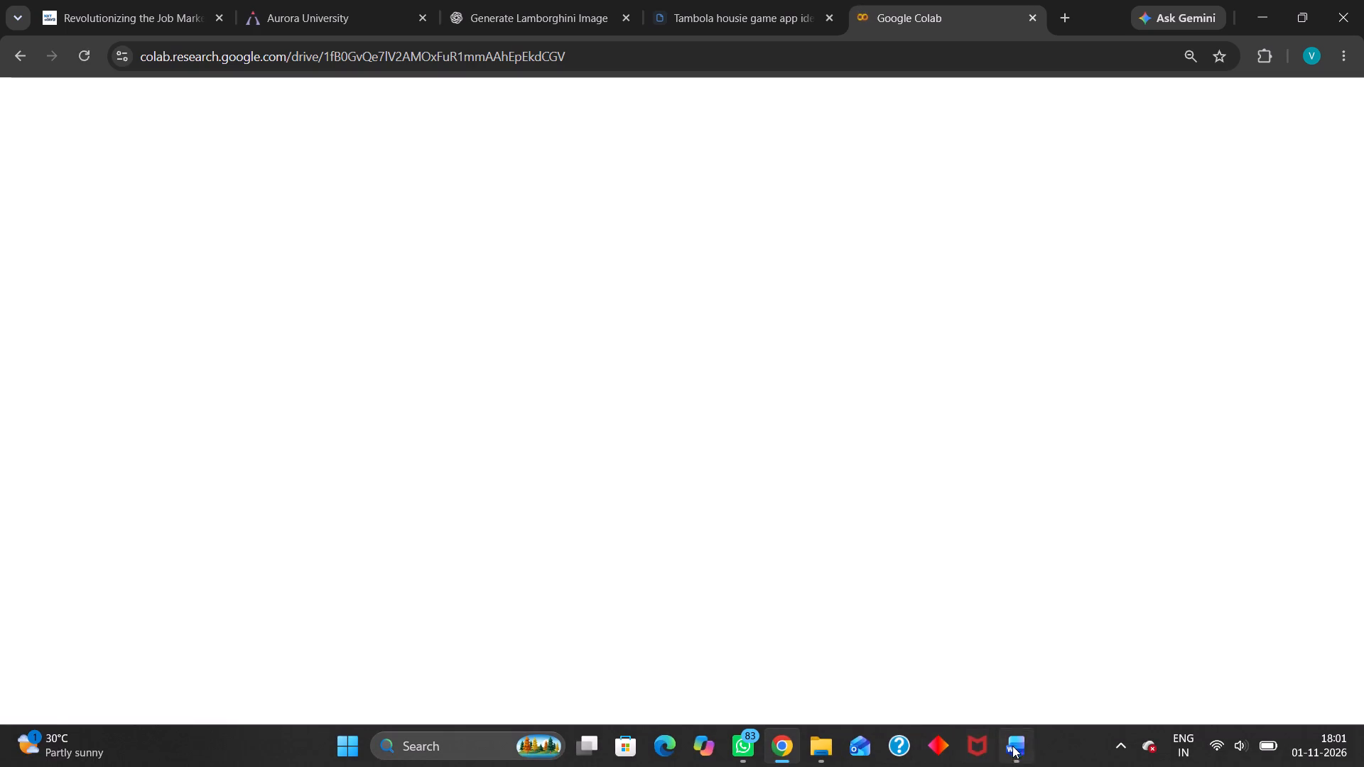
Return to the Word report and review the Selecting and Filtering and Manipulating Data sections through to the last page.
click(1015, 744)
scroll(848, 474, down, 16)
scroll(849, 472, up, 2)
scroll(850, 471, down, 2)
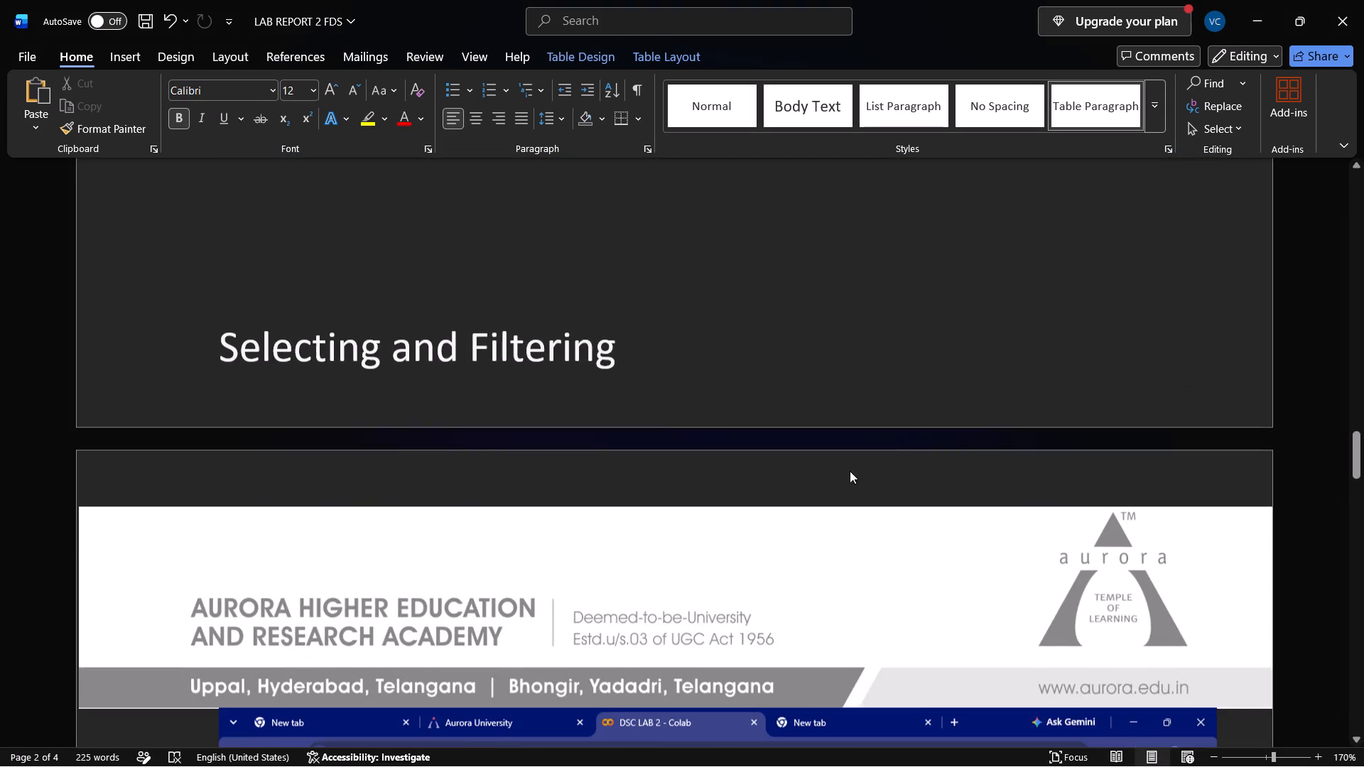
drag(1351, 444, 1355, 484)
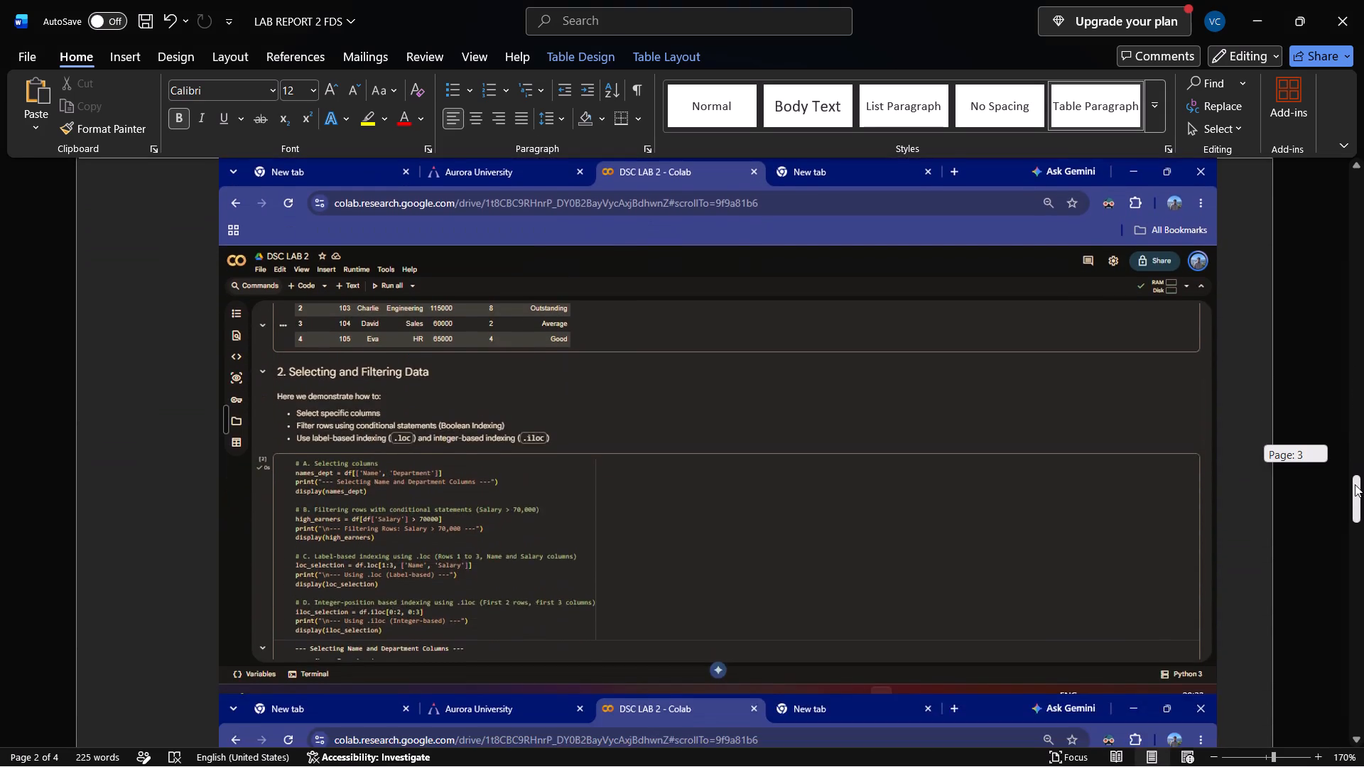
drag(1355, 484, 1363, 546)
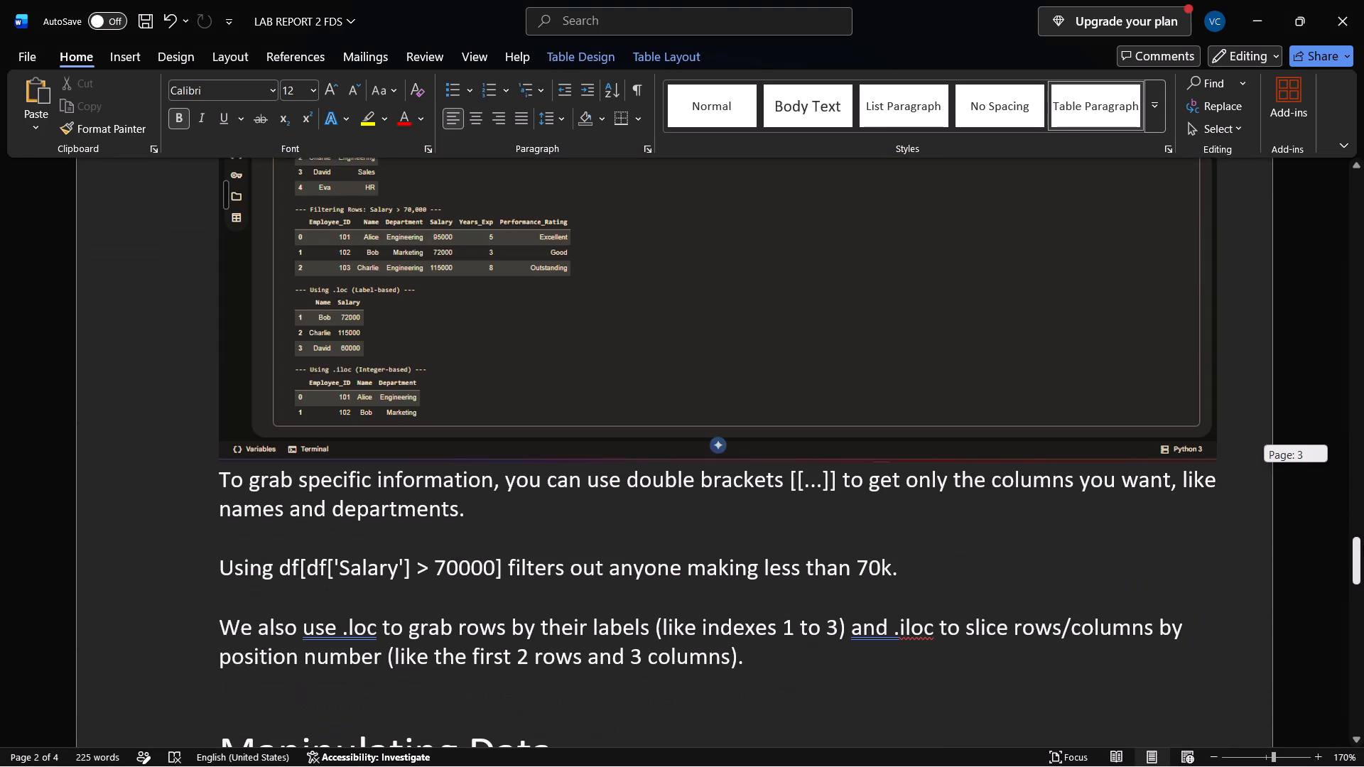
drag(1363, 546, 1361, 621)
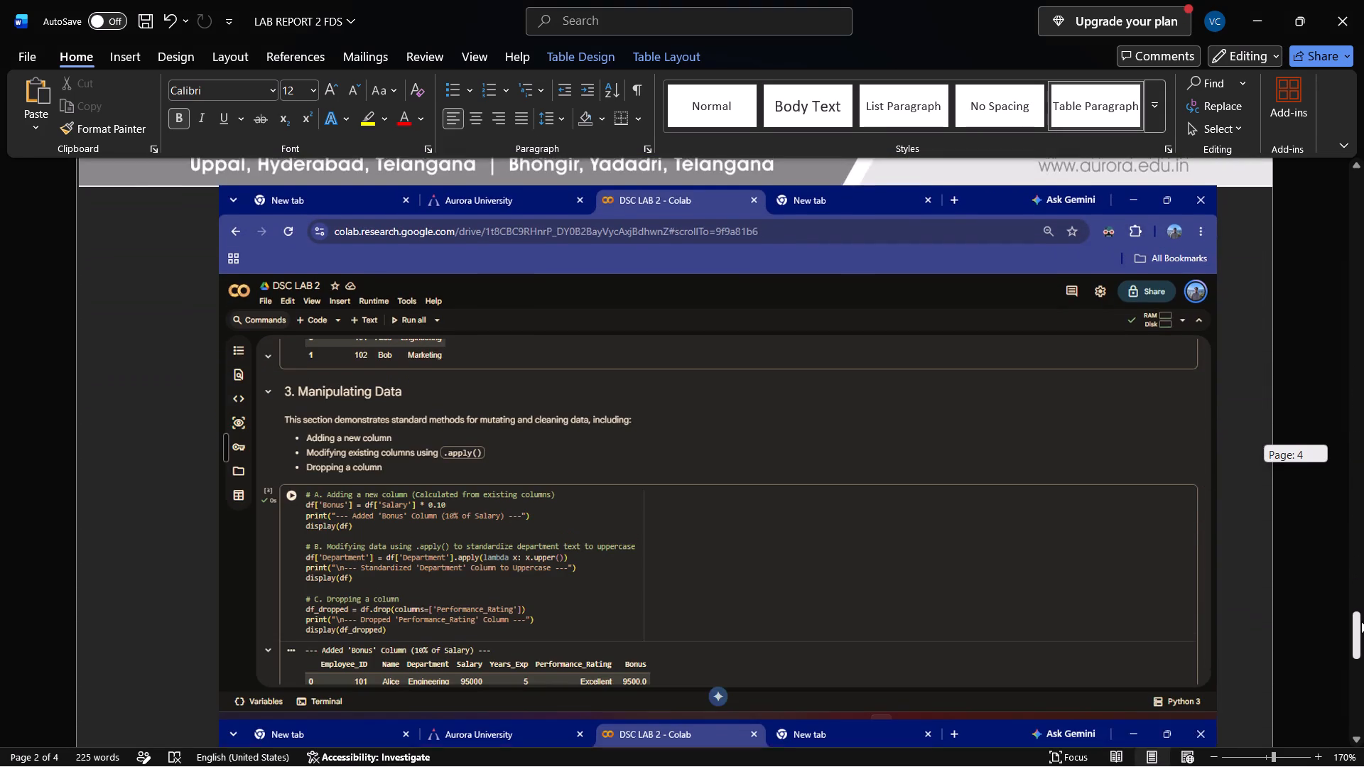
drag(1361, 621, 1361, 624)
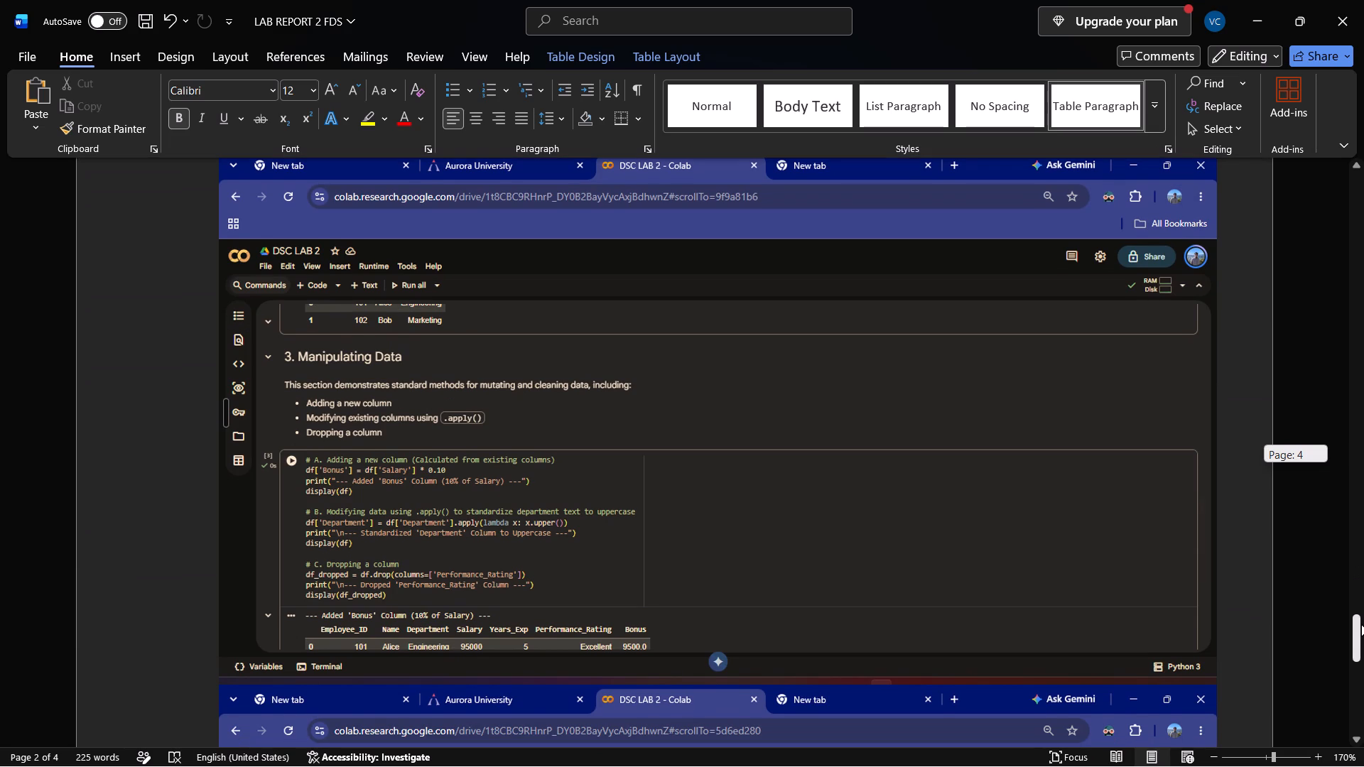
drag(1361, 624, 1363, 691)
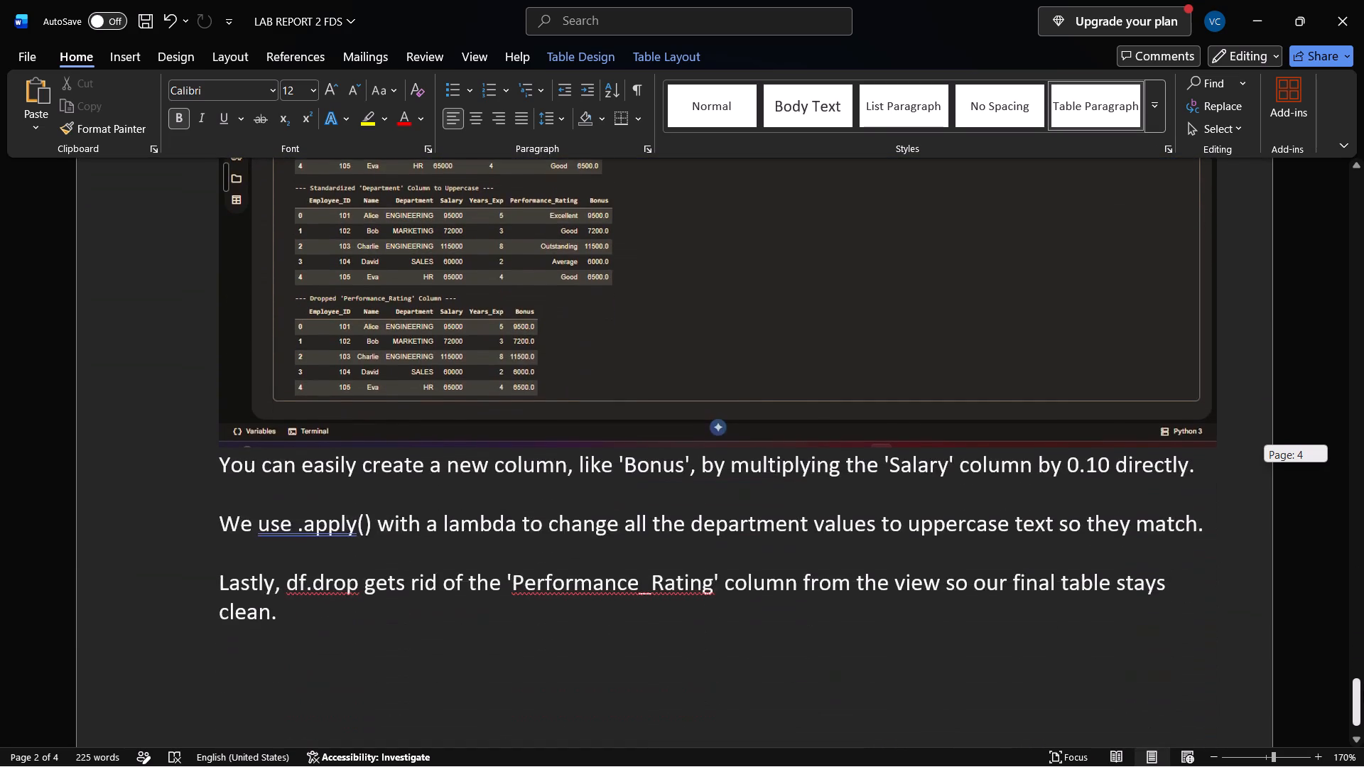
drag(1363, 691, 1363, 752)
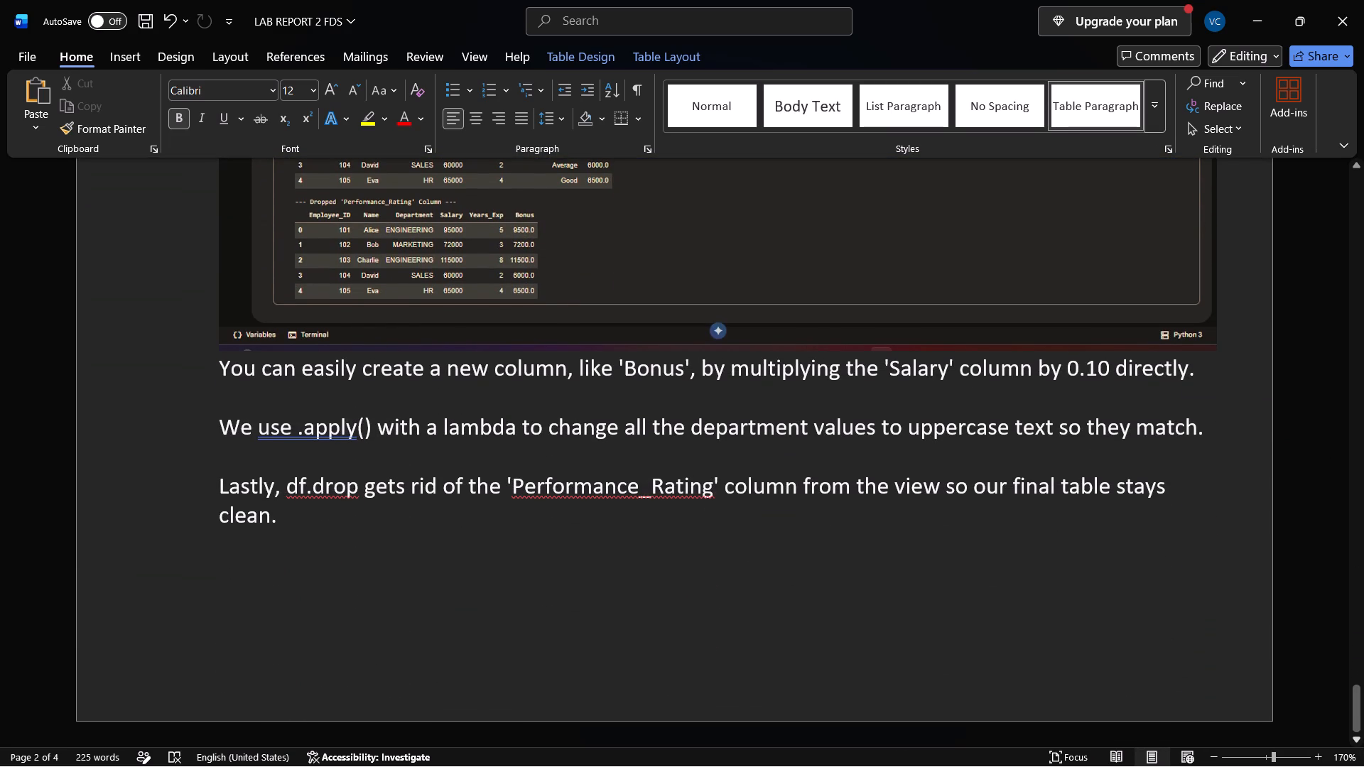
scroll(952, 486, up, 2)
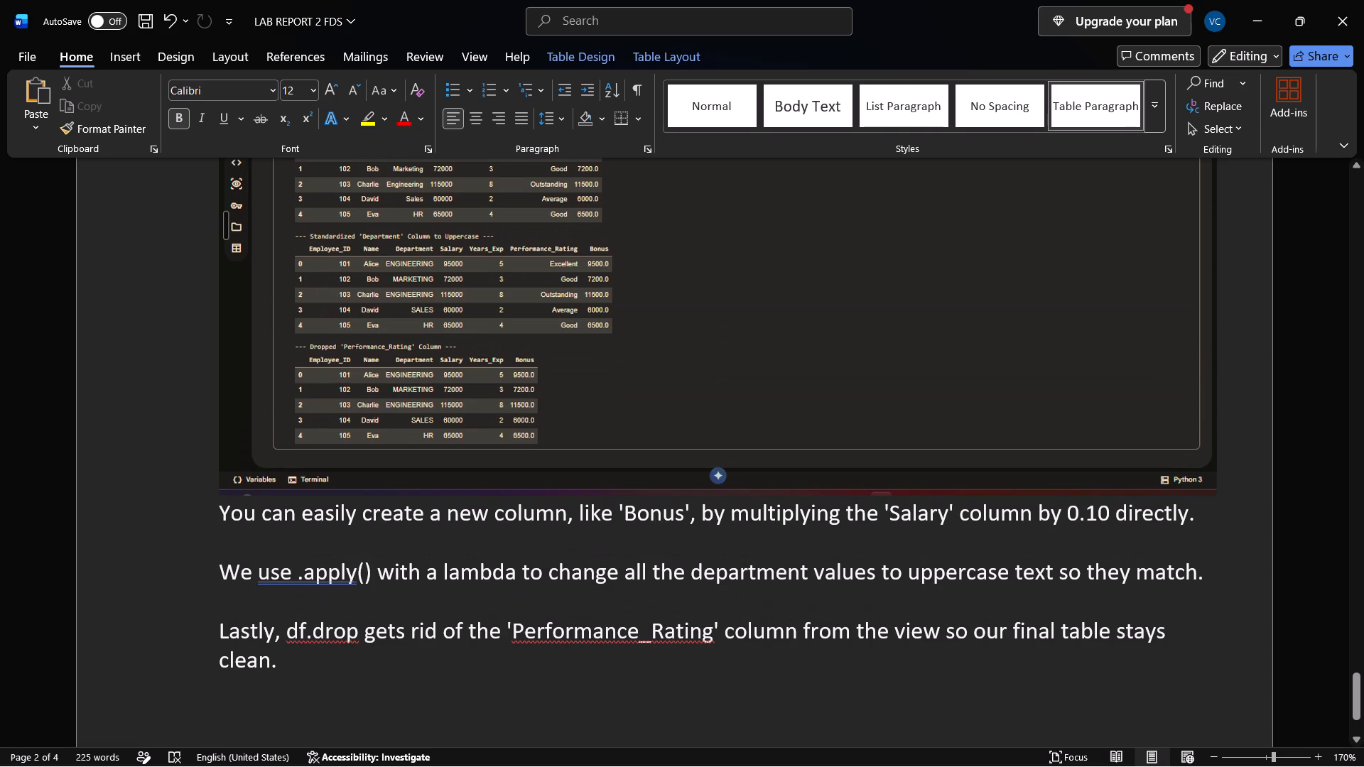
Switch to Chrome and examine the Untitled7.ipynb code cells and outputs, from the pandas import to the Dept bar chart.
click(783, 742)
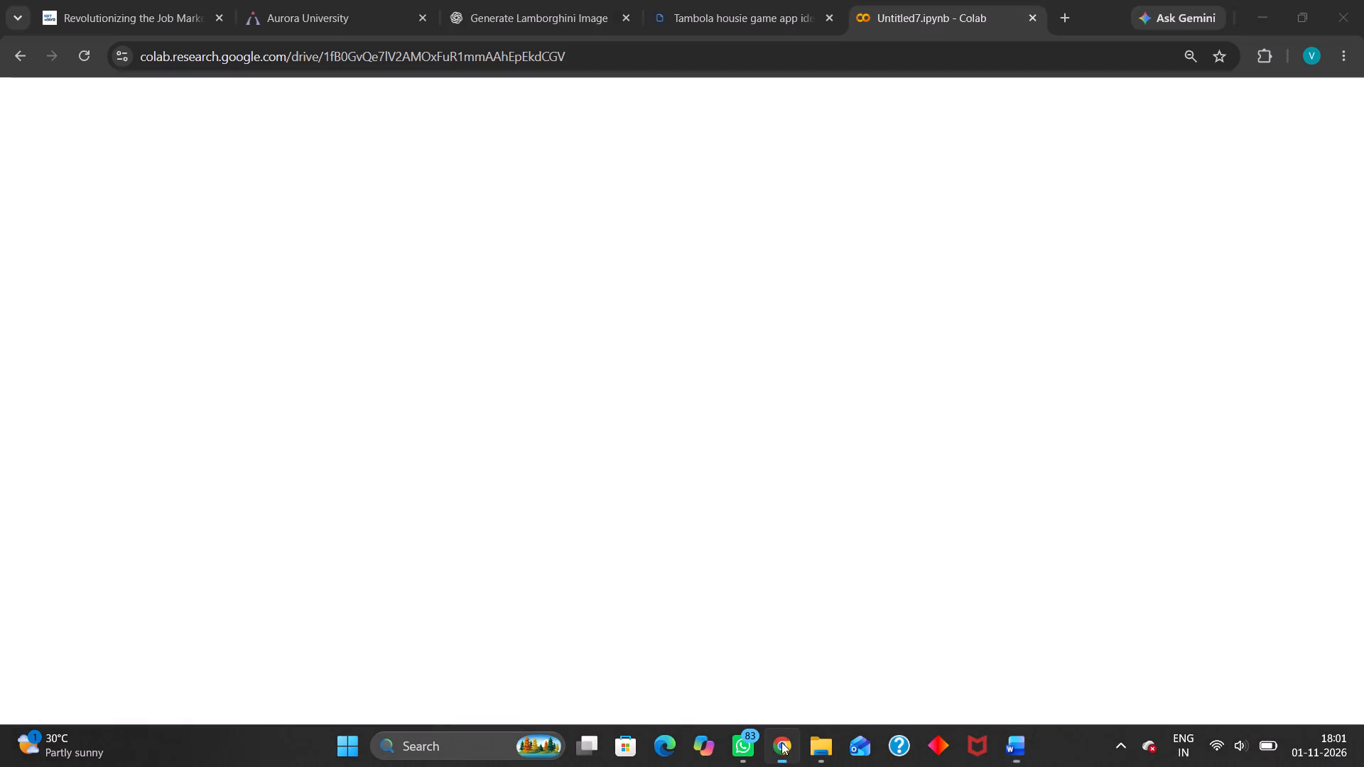
scroll(546, 474, down, 17)
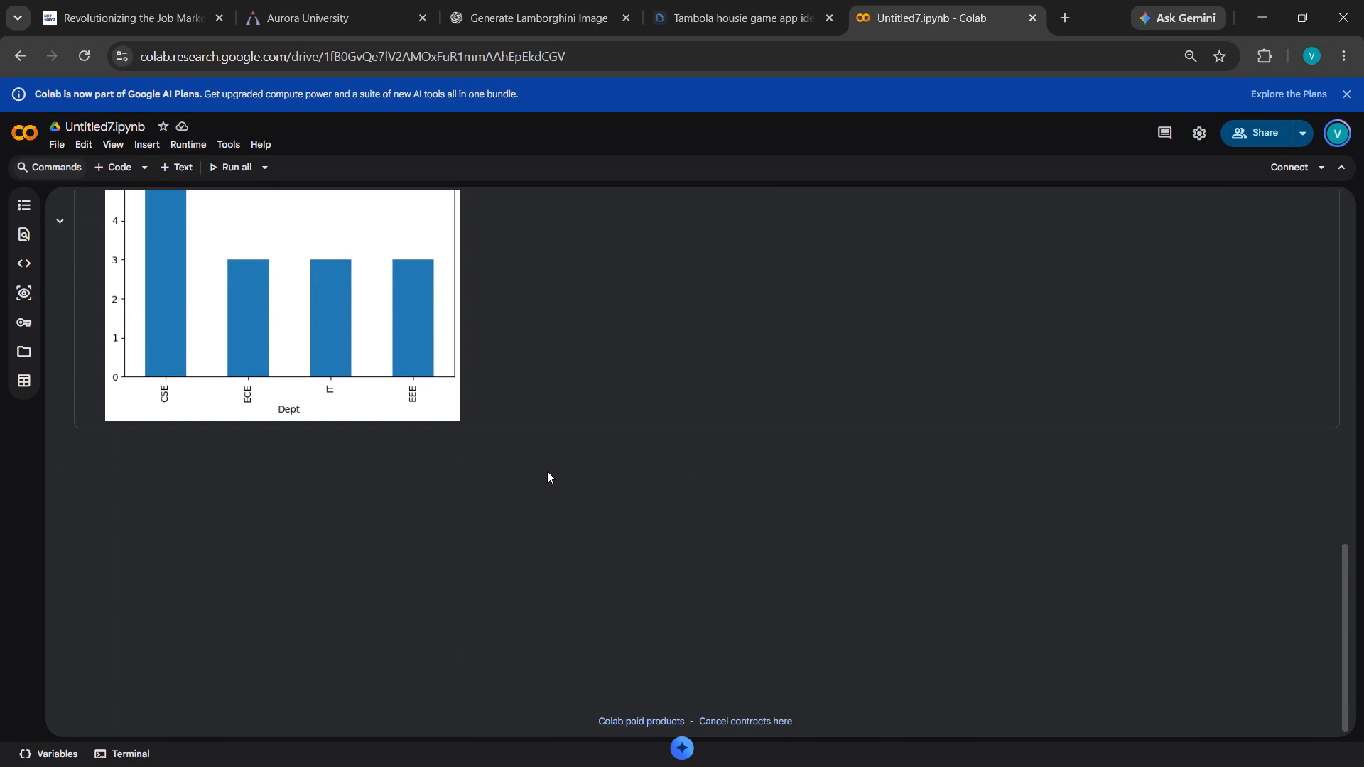
scroll(547, 471, down, 4)
scroll(547, 470, up, 1)
scroll(547, 470, down, 1)
scroll(547, 470, up, 6)
scroll(551, 460, down, 1)
scroll(551, 460, up, 14)
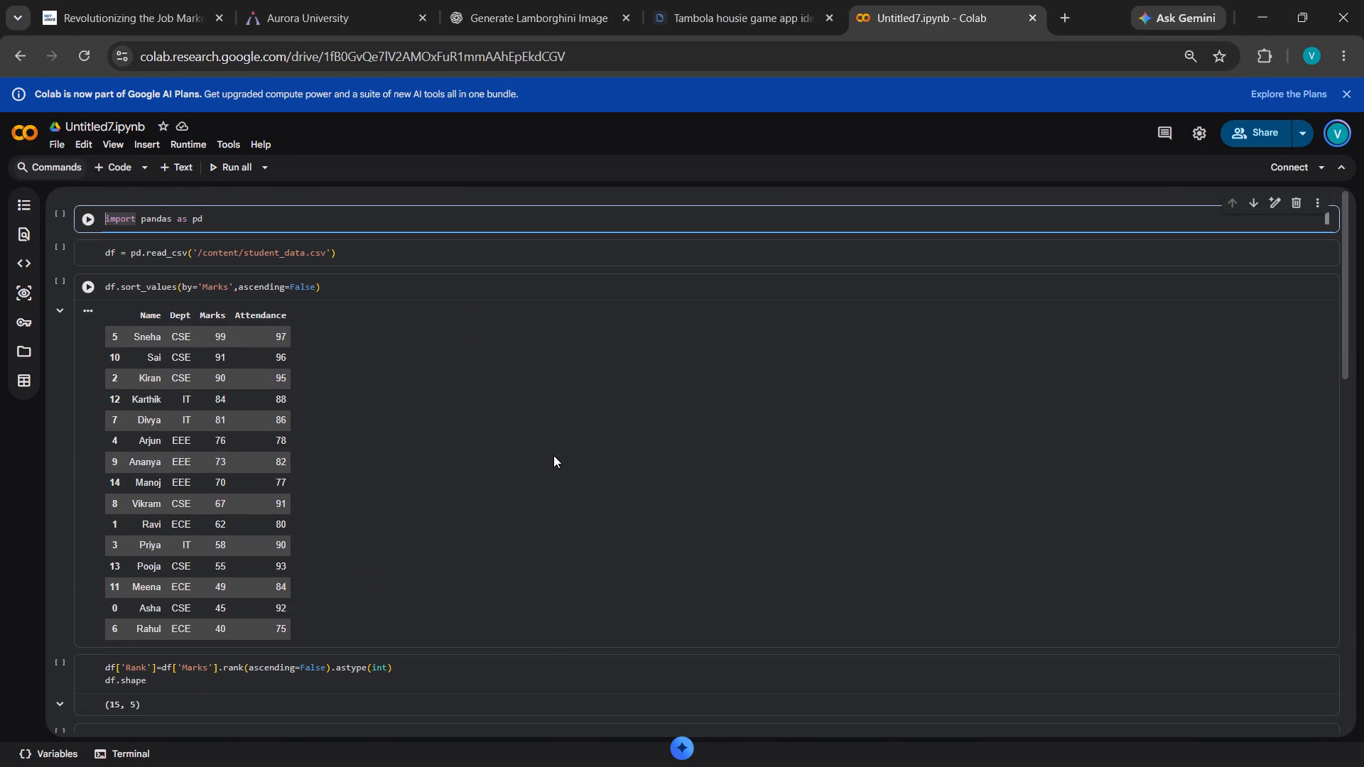
scroll(553, 451, down, 2)
scroll(553, 451, up, 1)
scroll(553, 451, down, 11)
scroll(553, 450, up, 3)
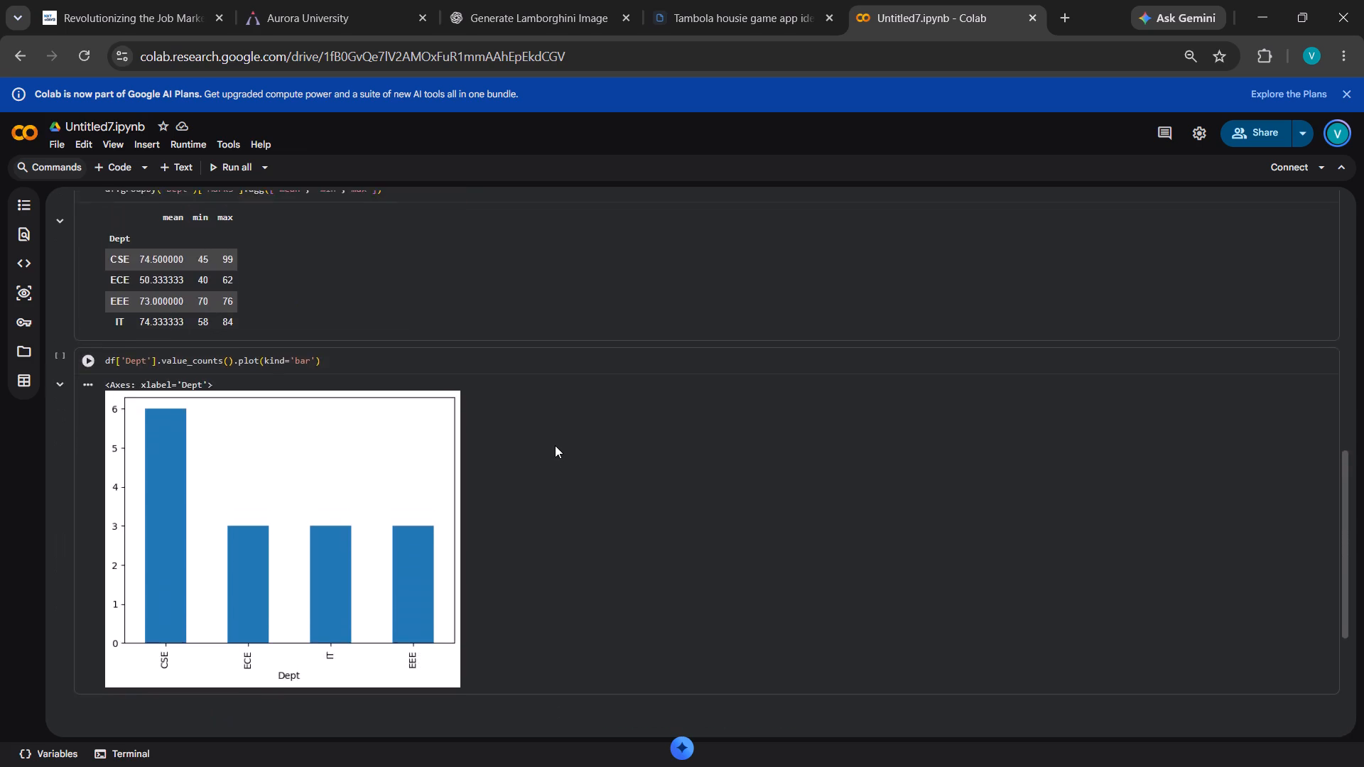
Return to the recent Colab notebooks, open Untitled2.ipynb and look through its cells from the imports to the Attendance vs Marks bar chart.
scroll(555, 445, up, 18)
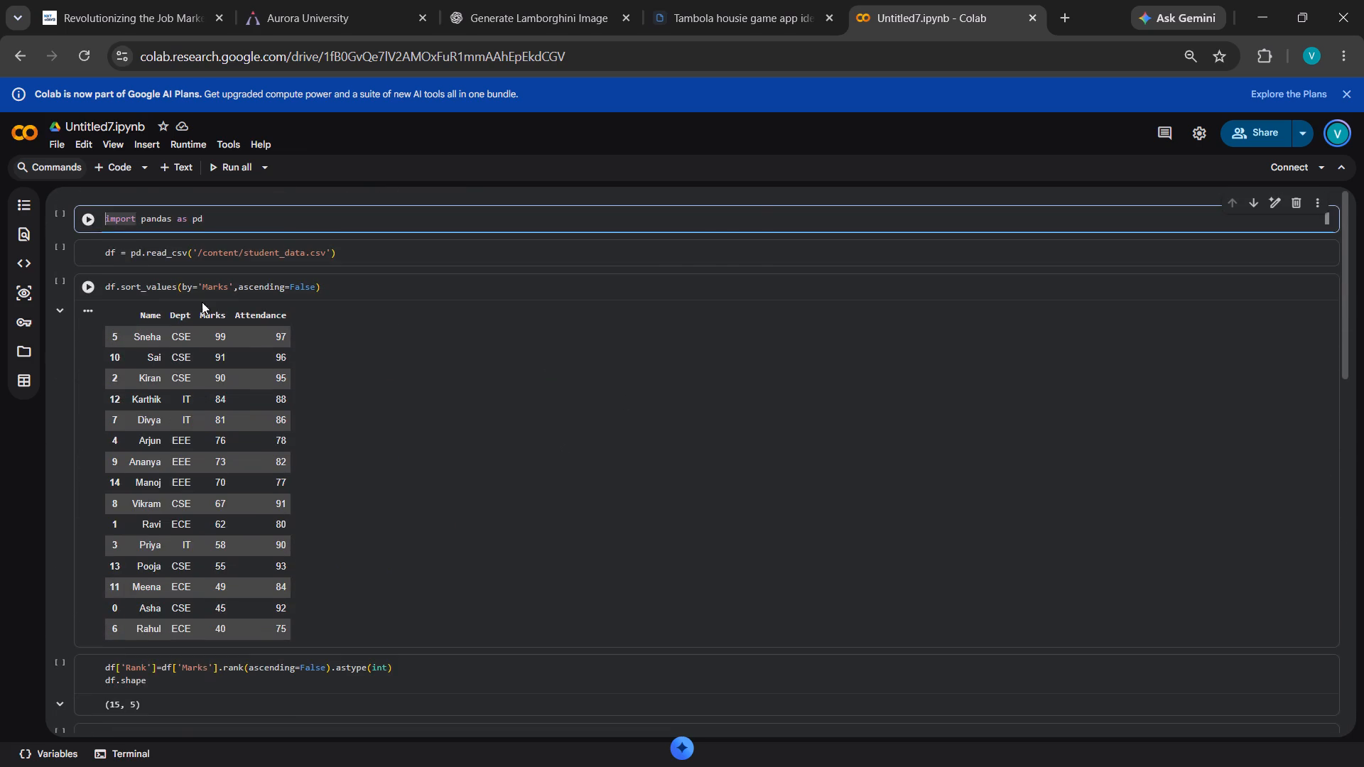
click(25, 55)
click(383, 396)
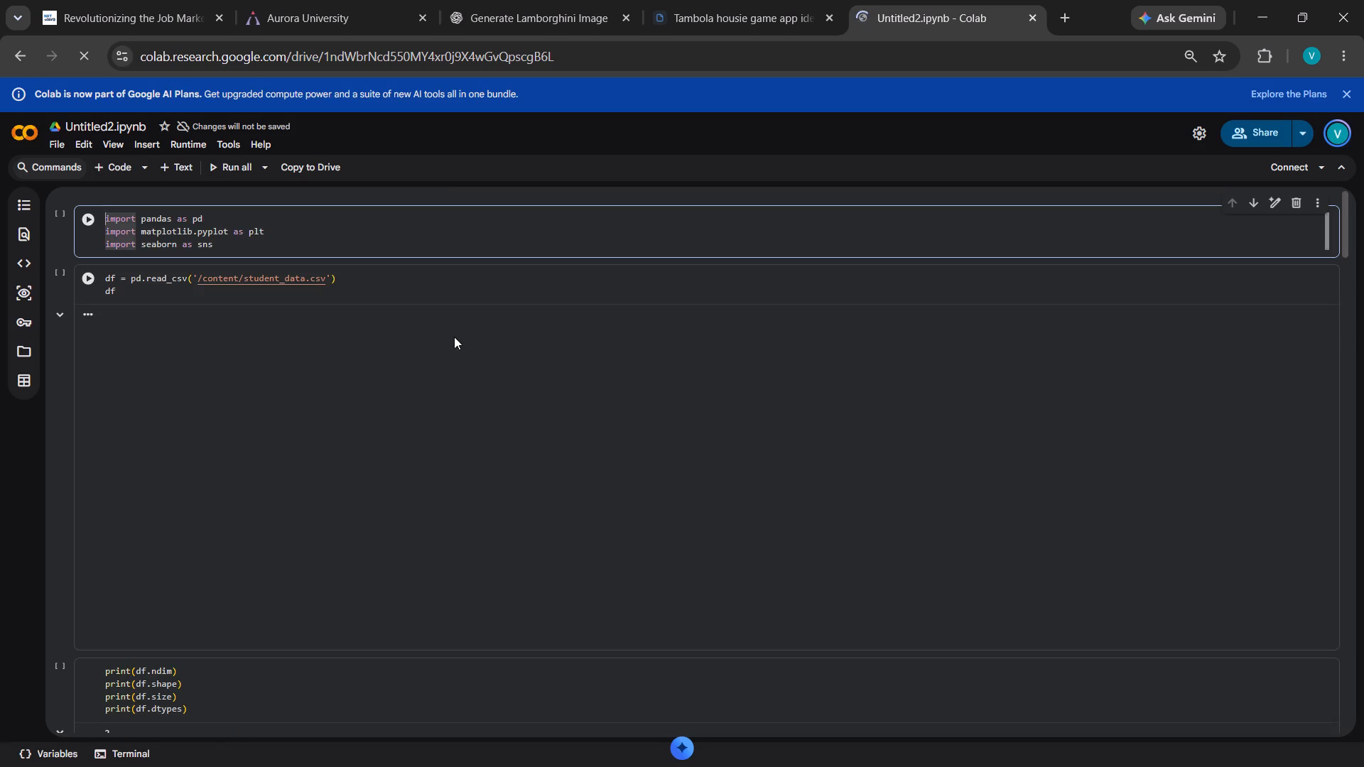
scroll(454, 337, down, 3)
scroll(455, 336, up, 1)
scroll(455, 336, down, 2)
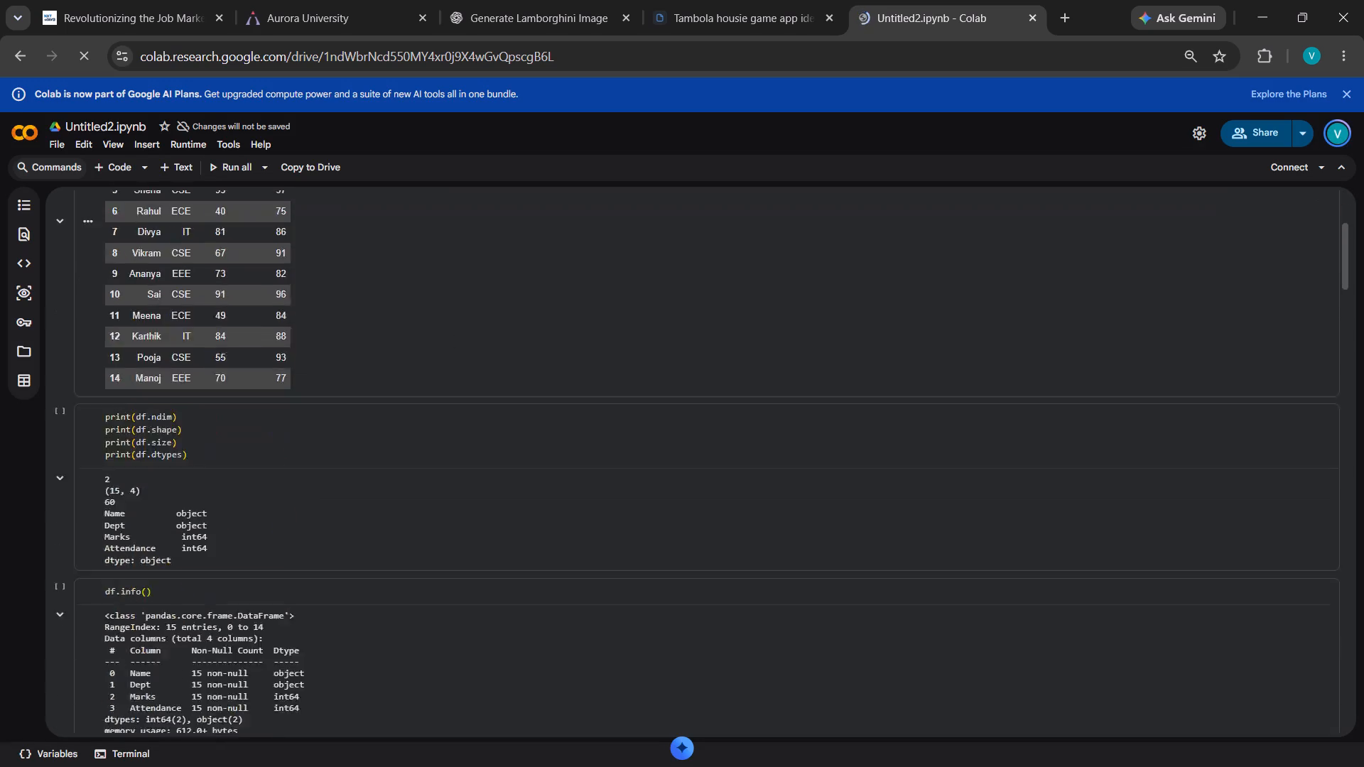
scroll(455, 336, down, 13)
scroll(455, 336, down, 11)
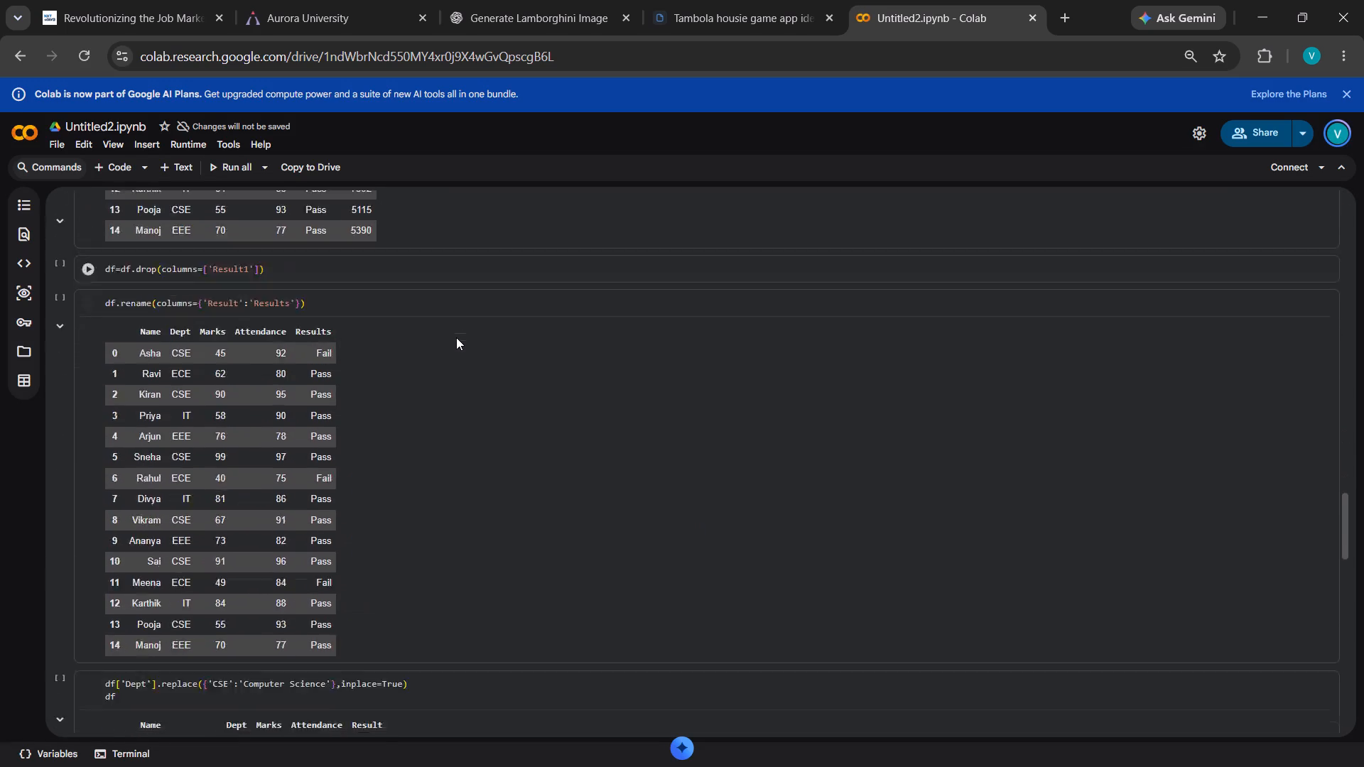
scroll(456, 337, down, 18)
scroll(457, 340, up, 7)
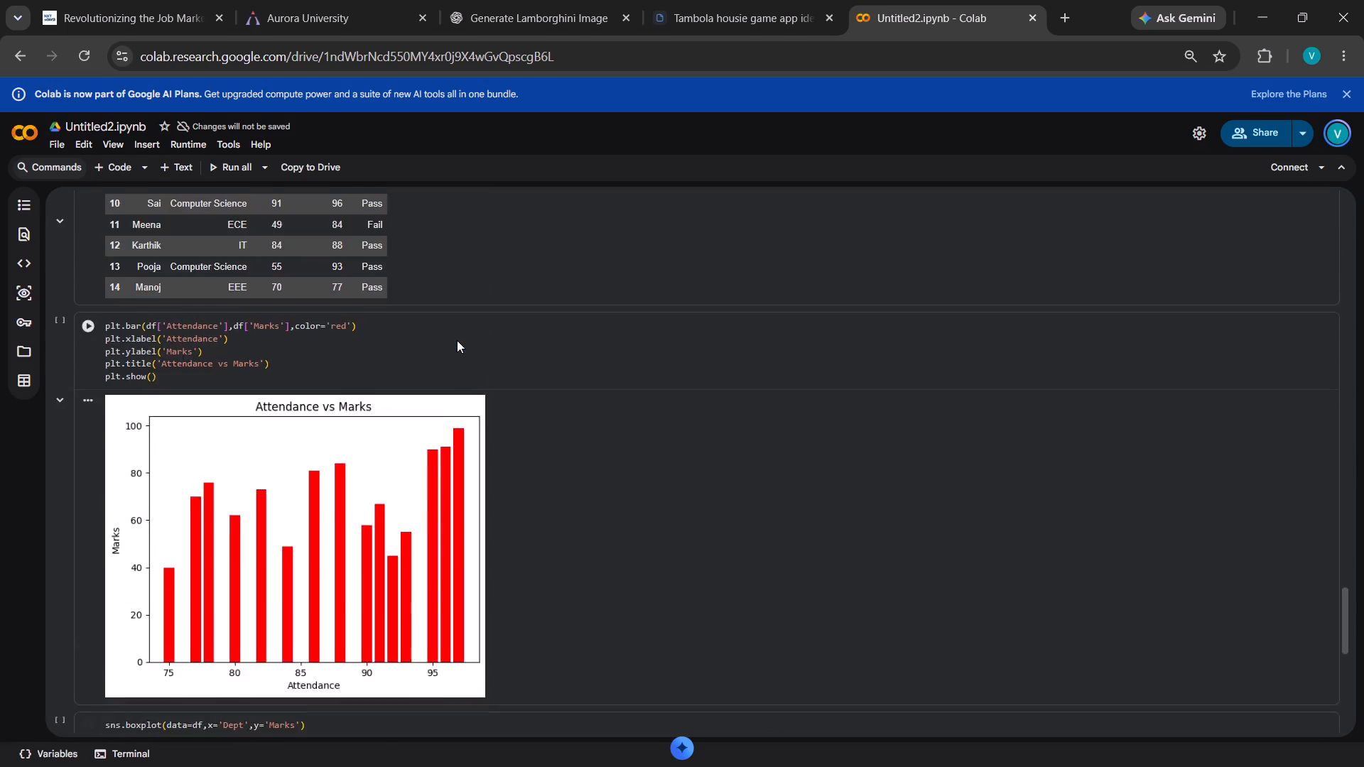
scroll(457, 340, up, 7)
Open FDS Module2.ipynb from the recent notebooks and examine its cells from the imports to beyond the Attendance vs Marks bar chart.
click(13, 53)
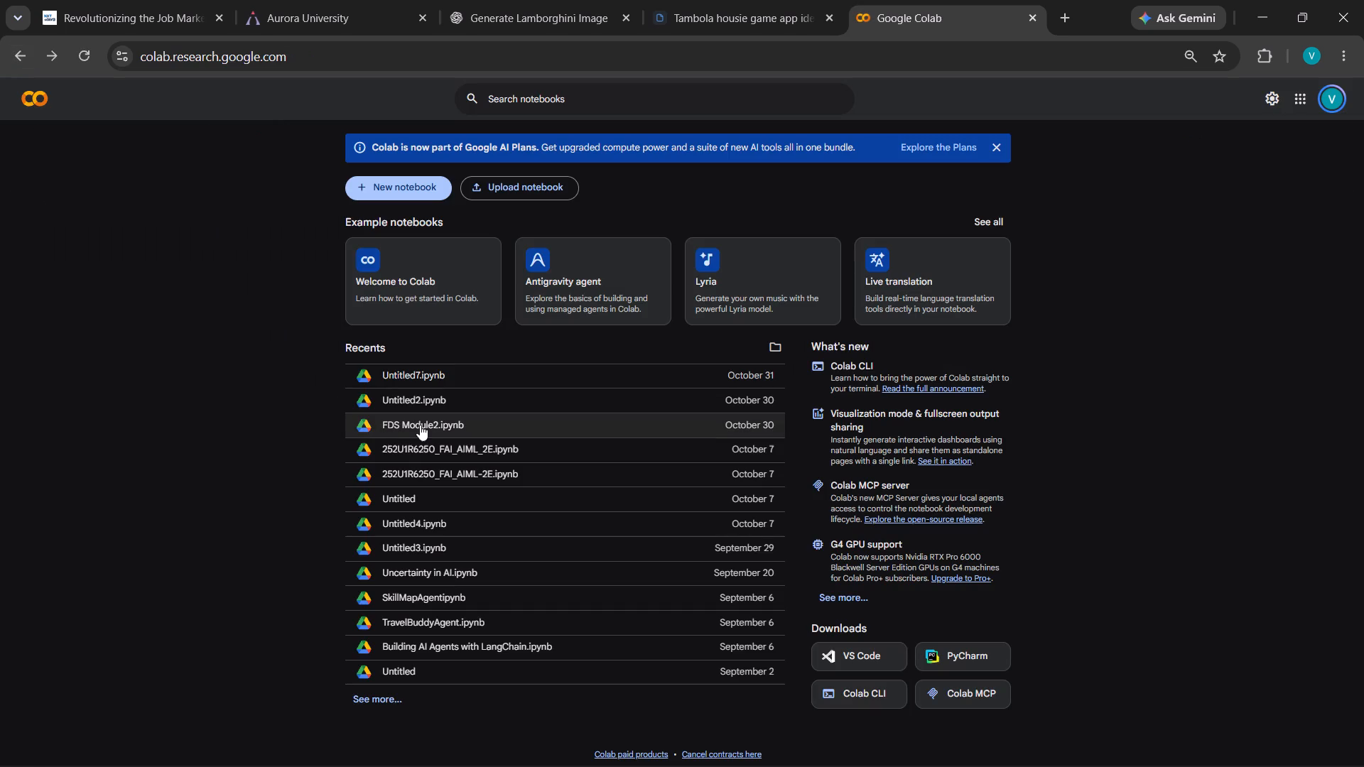
click(421, 425)
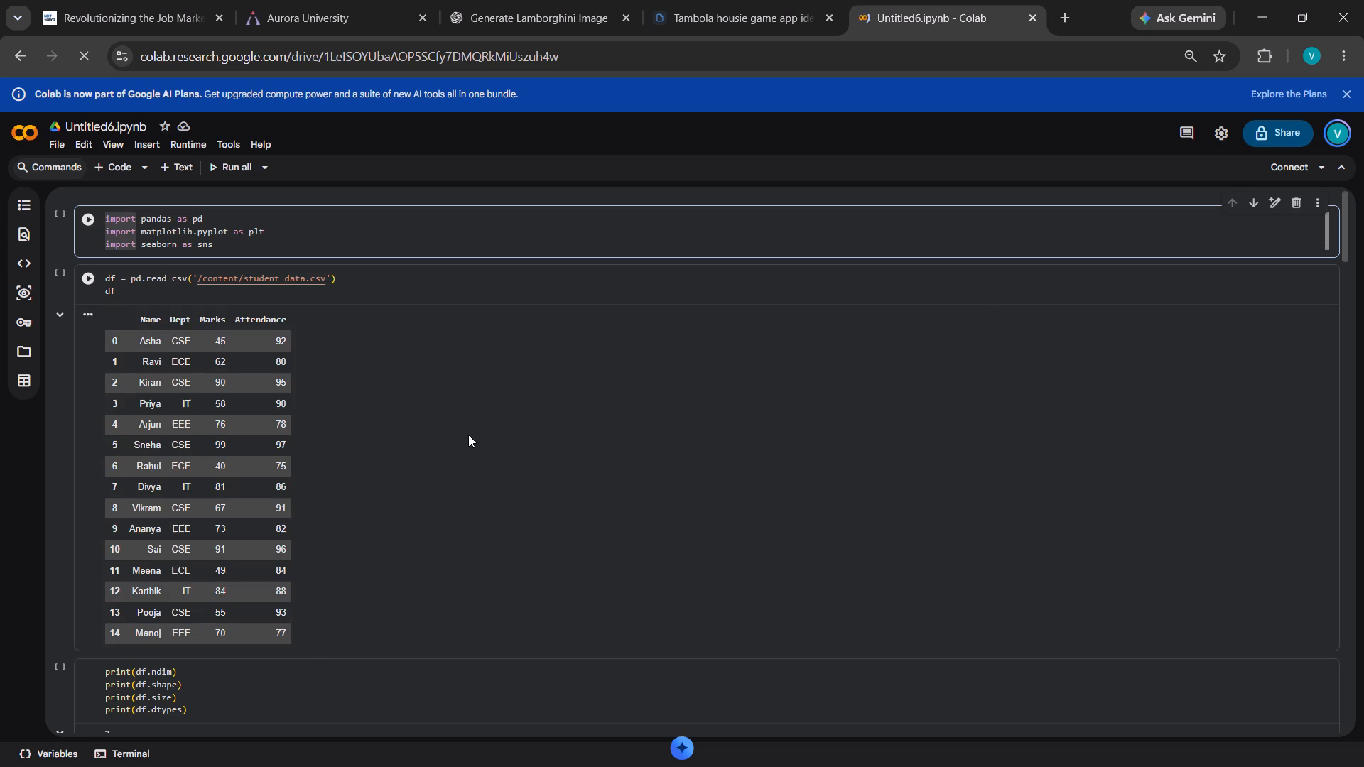
scroll(470, 435, down, 9)
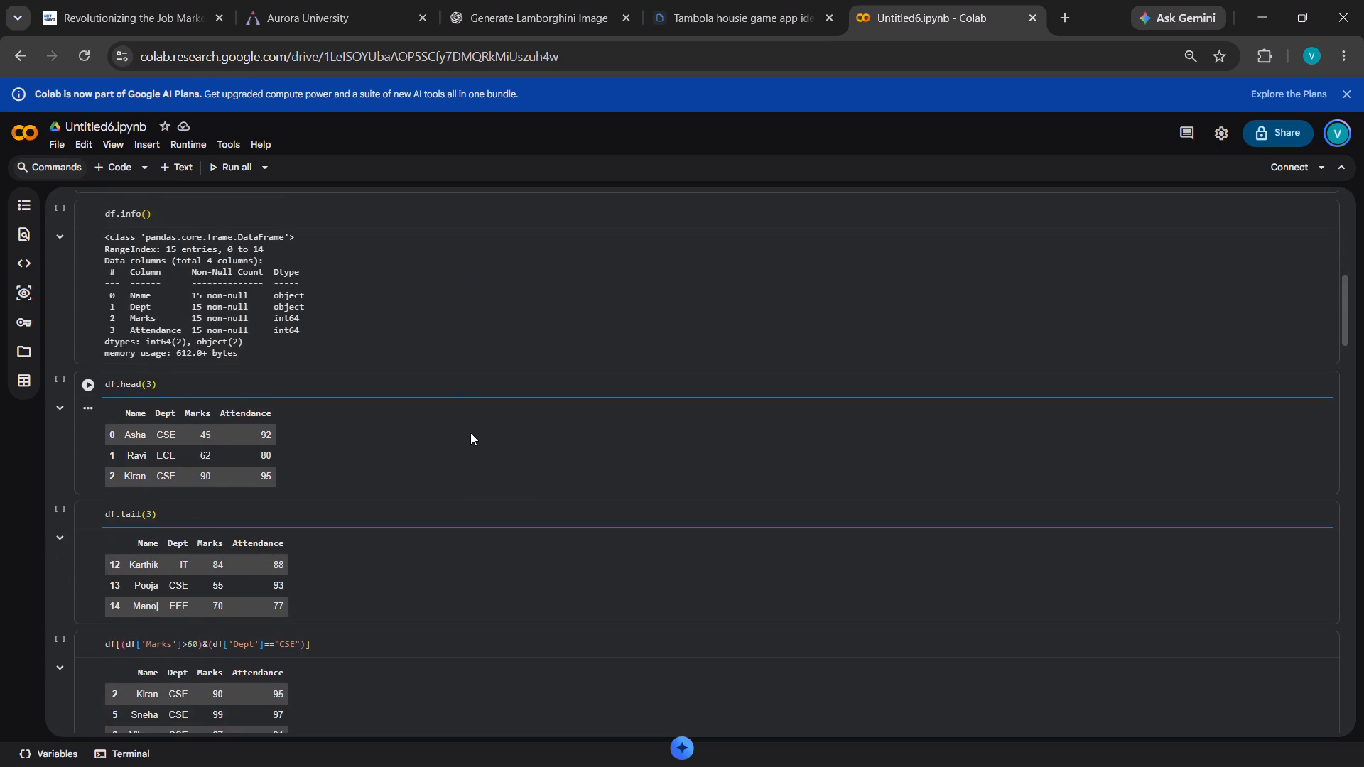
scroll(470, 433, down, 20)
scroll(472, 432, down, 4)
scroll(472, 432, up, 1)
scroll(472, 432, down, 1)
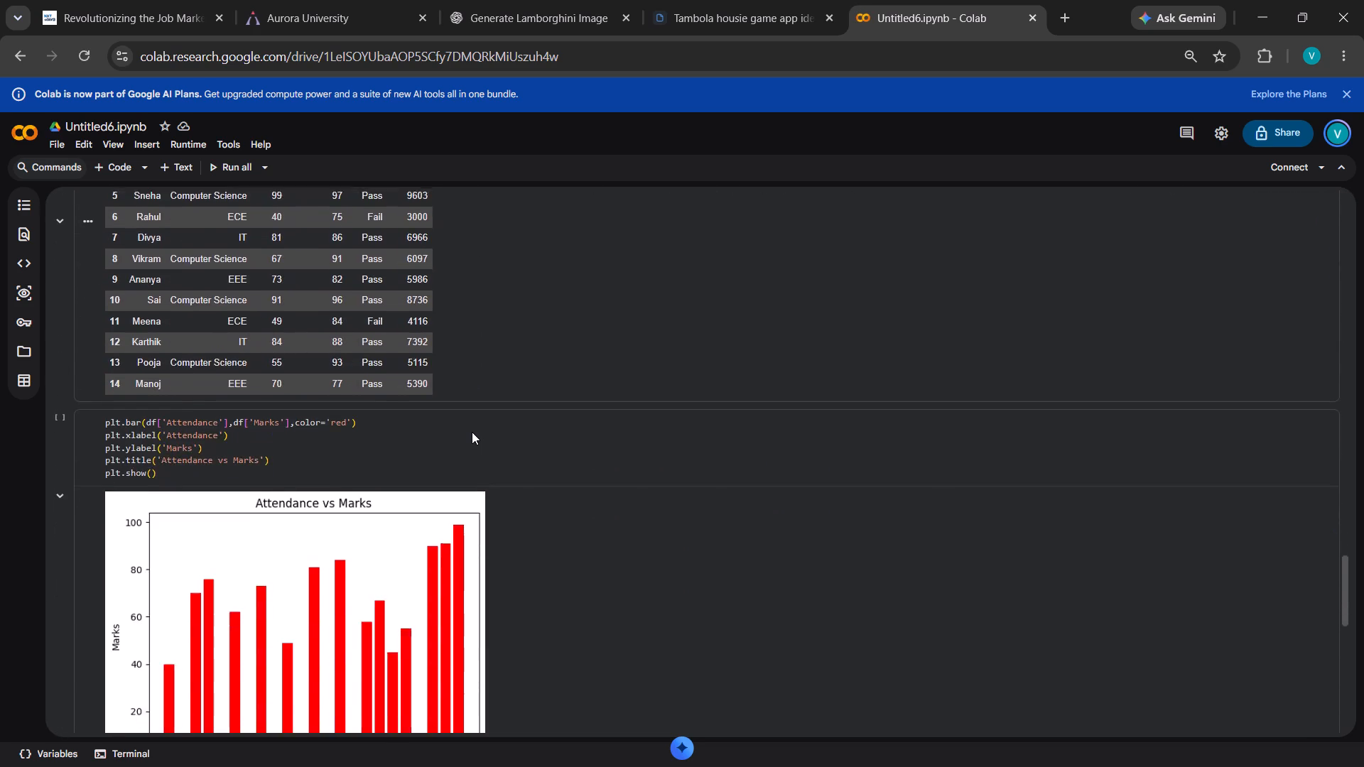
scroll(472, 432, down, 7)
scroll(472, 432, up, 1)
scroll(472, 432, down, 6)
scroll(472, 432, up, 1)
scroll(472, 432, down, 1)
Review the same notebook backwards, from the Dept replacement cell through the final_result function to the import cell.
scroll(472, 432, up, 11)
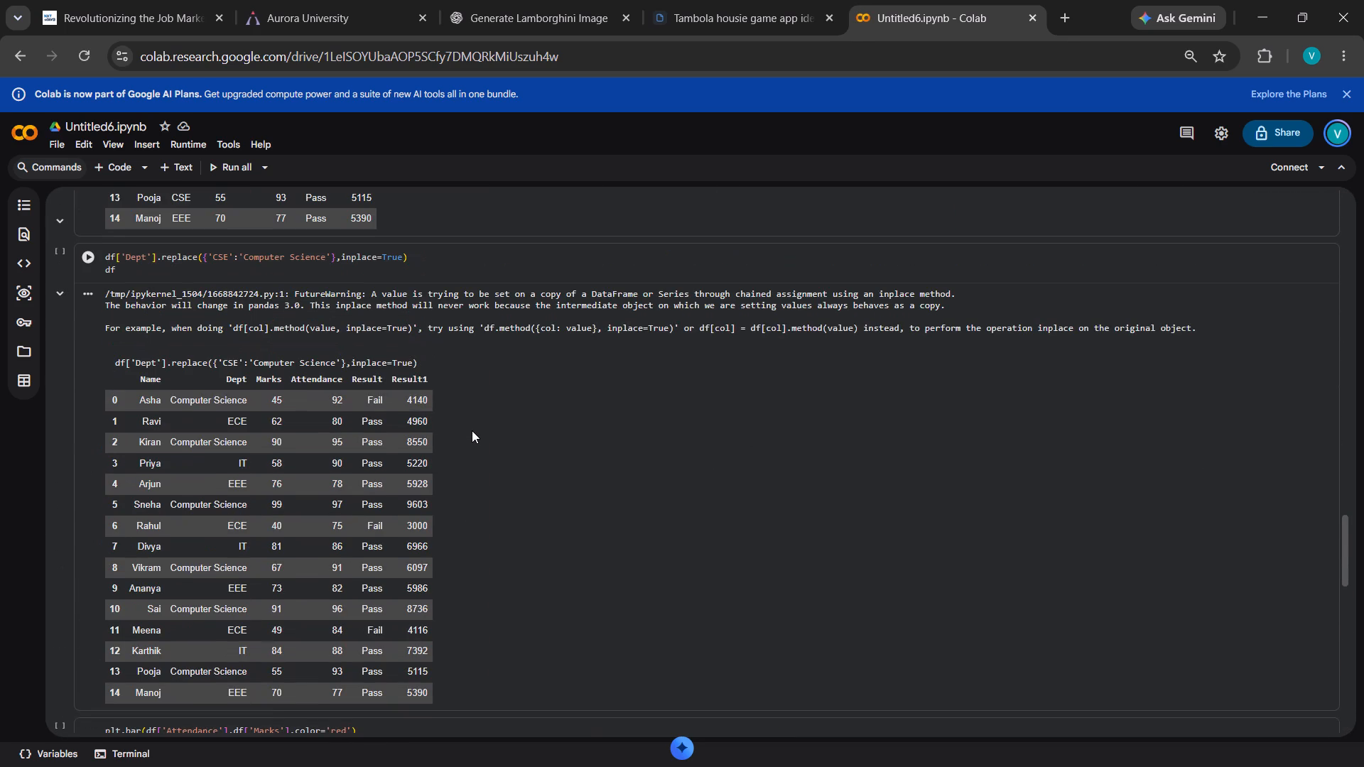
scroll(472, 430, up, 3)
scroll(472, 430, down, 1)
scroll(472, 430, up, 10)
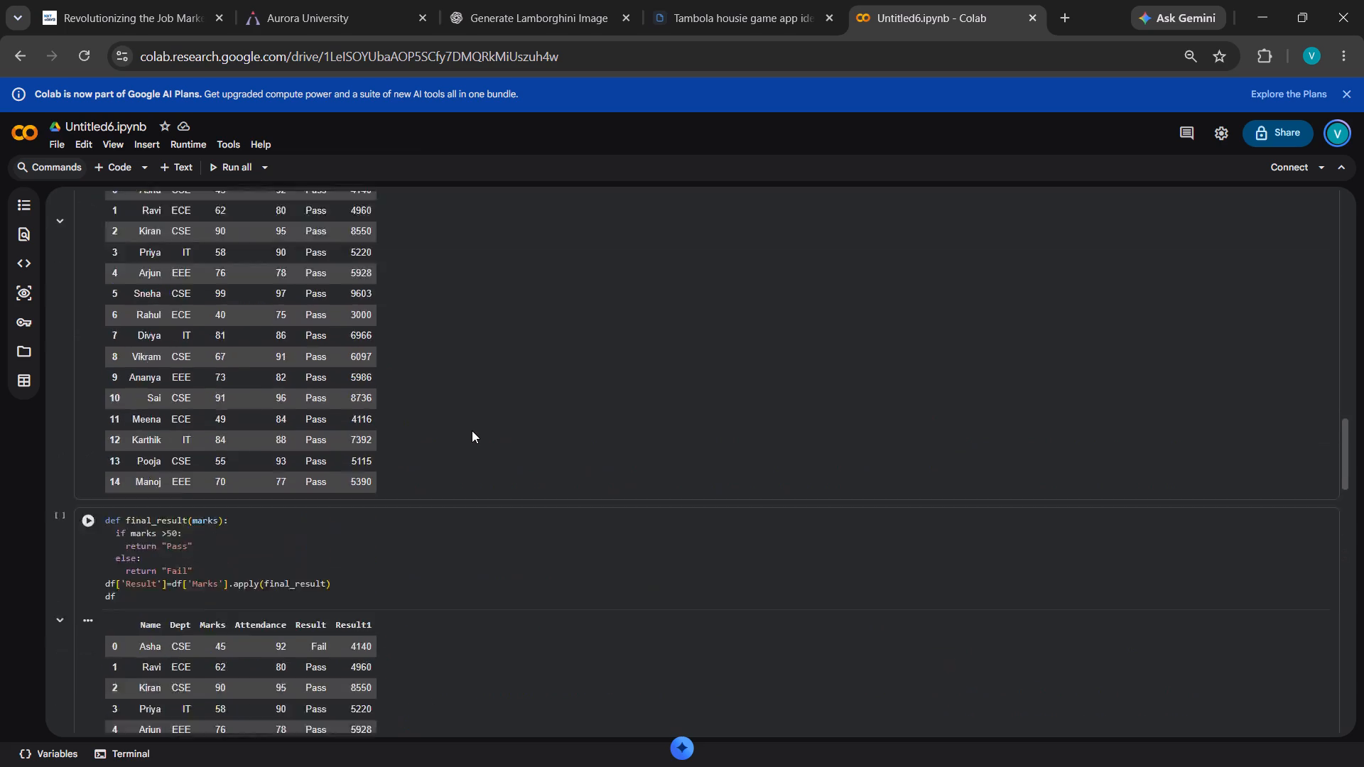
scroll(472, 430, up, 20)
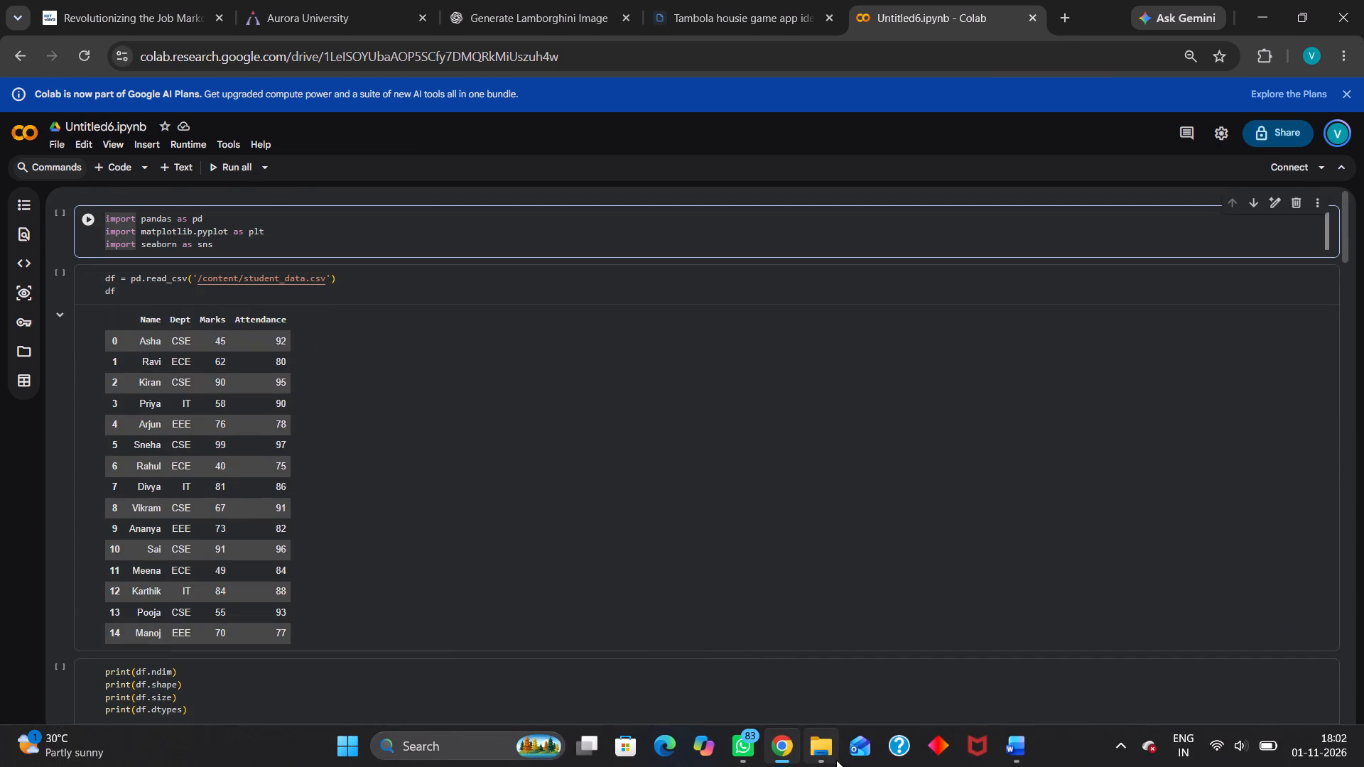
Switch to the Word report and review it from the cover page details to the Reading Data screenshot.
click(1017, 744)
scroll(693, 483, up, 4)
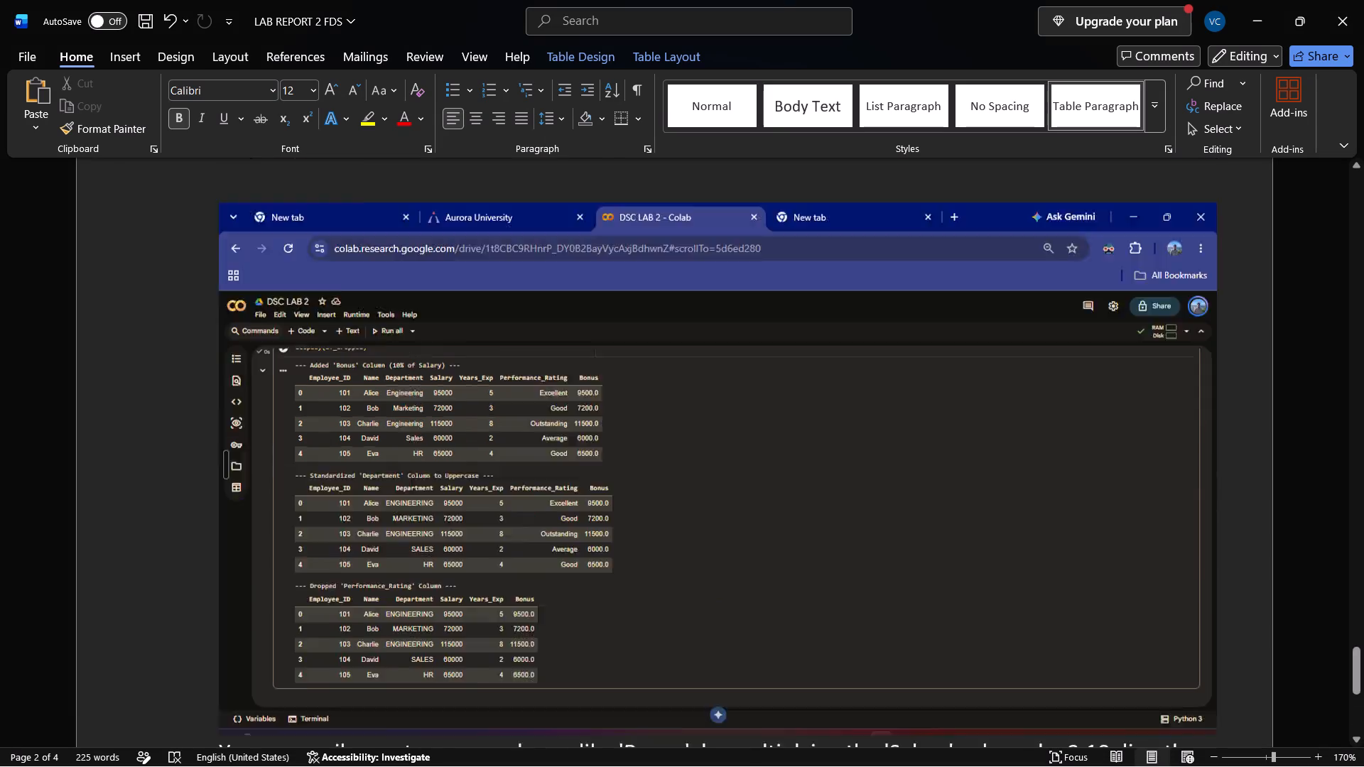
scroll(693, 483, up, 3)
scroll(722, 500, down, 4)
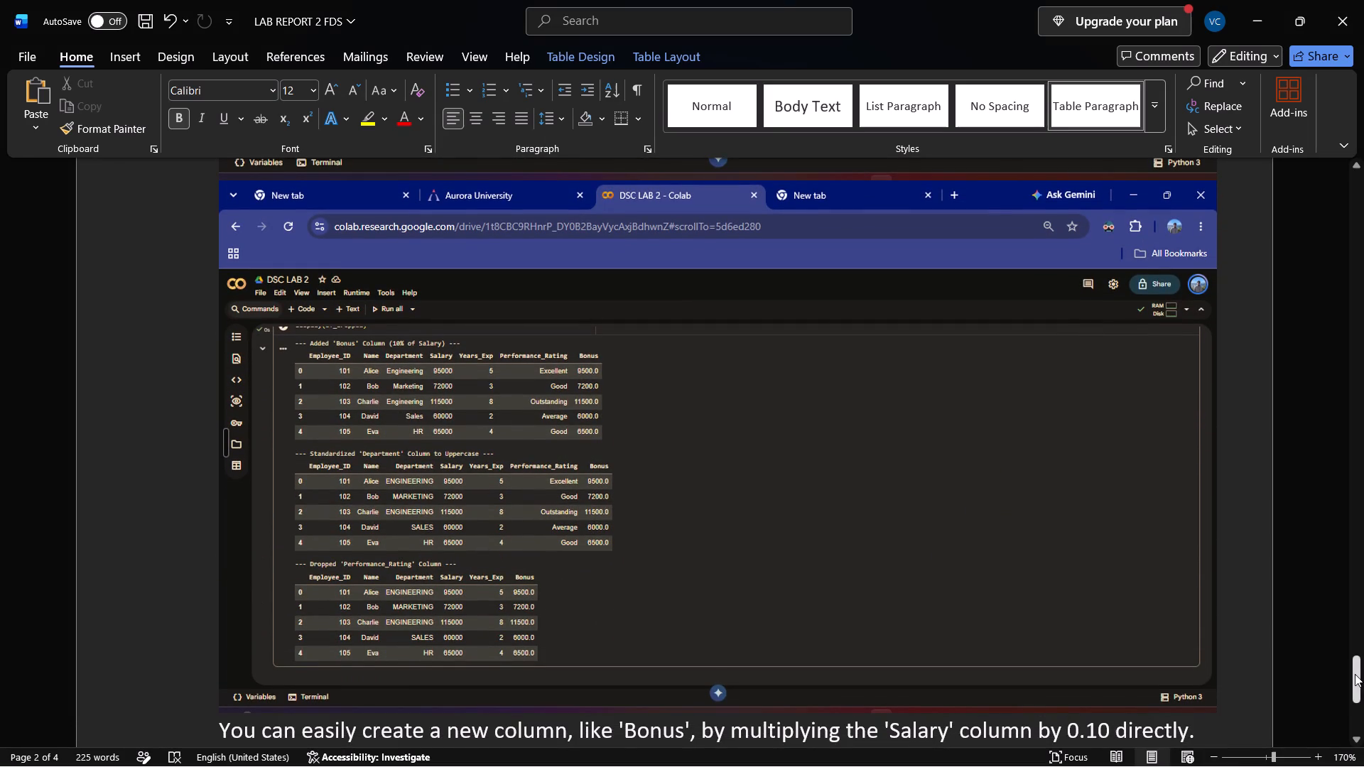
drag(1353, 674, 1362, 162)
scroll(1078, 365, down, 2)
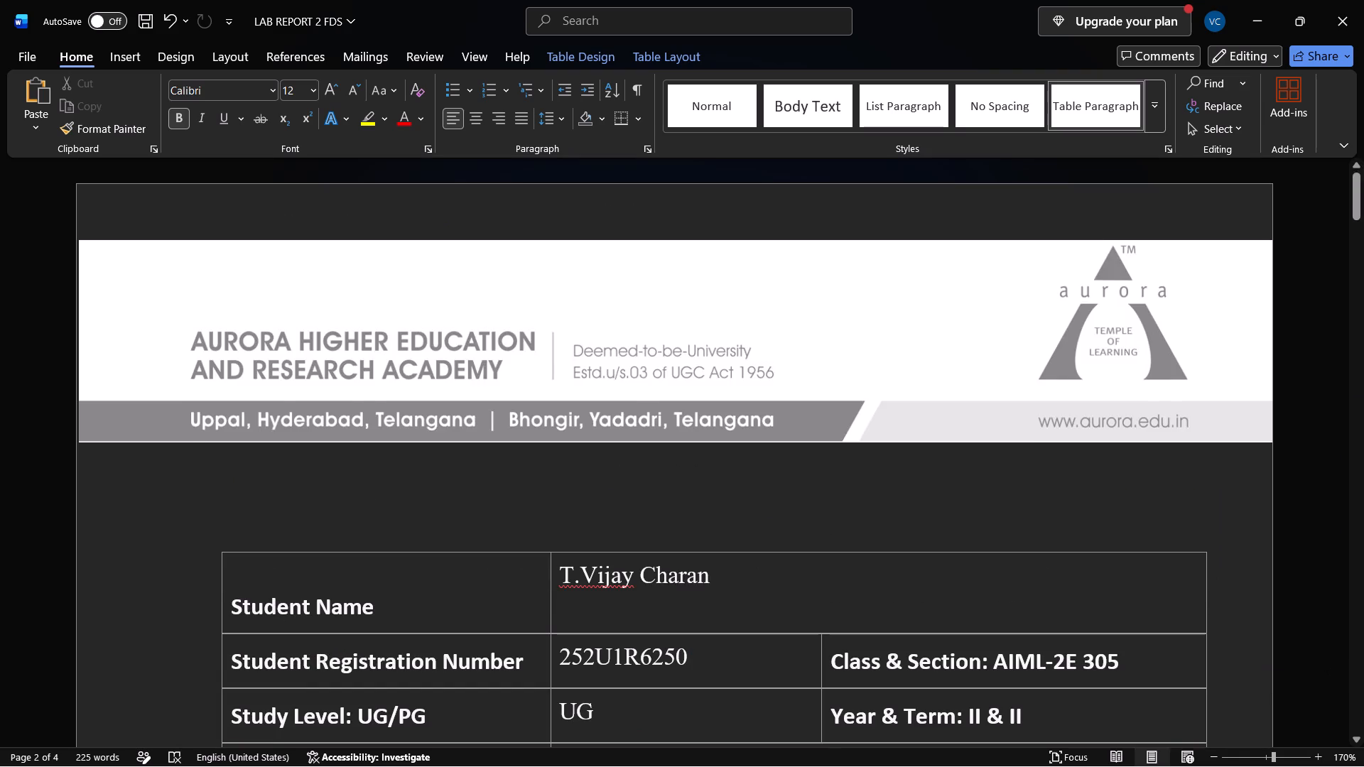
scroll(1076, 369, down, 1)
scroll(1073, 374, up, 1)
scroll(1073, 375, down, 3)
scroll(961, 417, up, 1)
scroll(943, 423, down, 5)
scroll(792, 412, up, 1)
scroll(792, 412, down, 6)
scroll(789, 418, up, 1)
scroll(789, 418, down, 5)
scroll(788, 418, up, 1)
scroll(788, 418, down, 6)
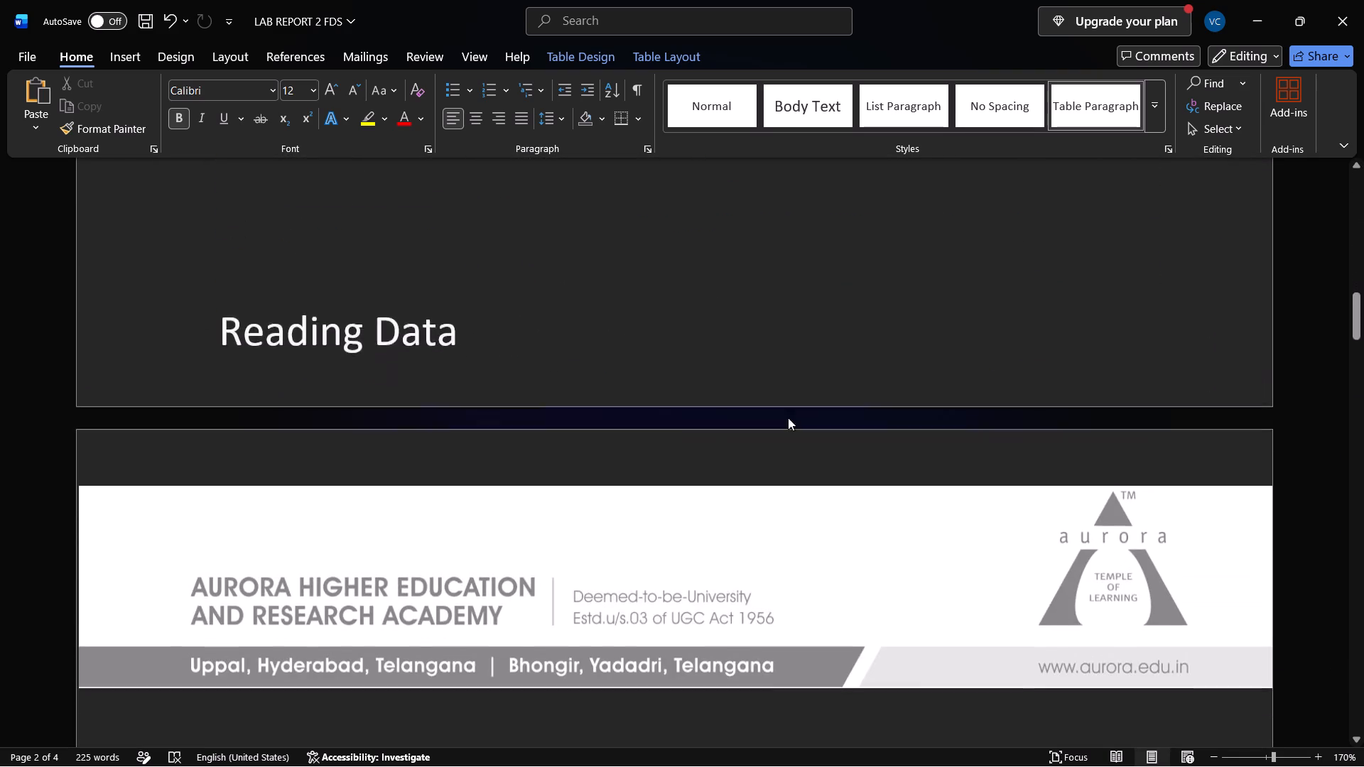
scroll(788, 418, down, 5)
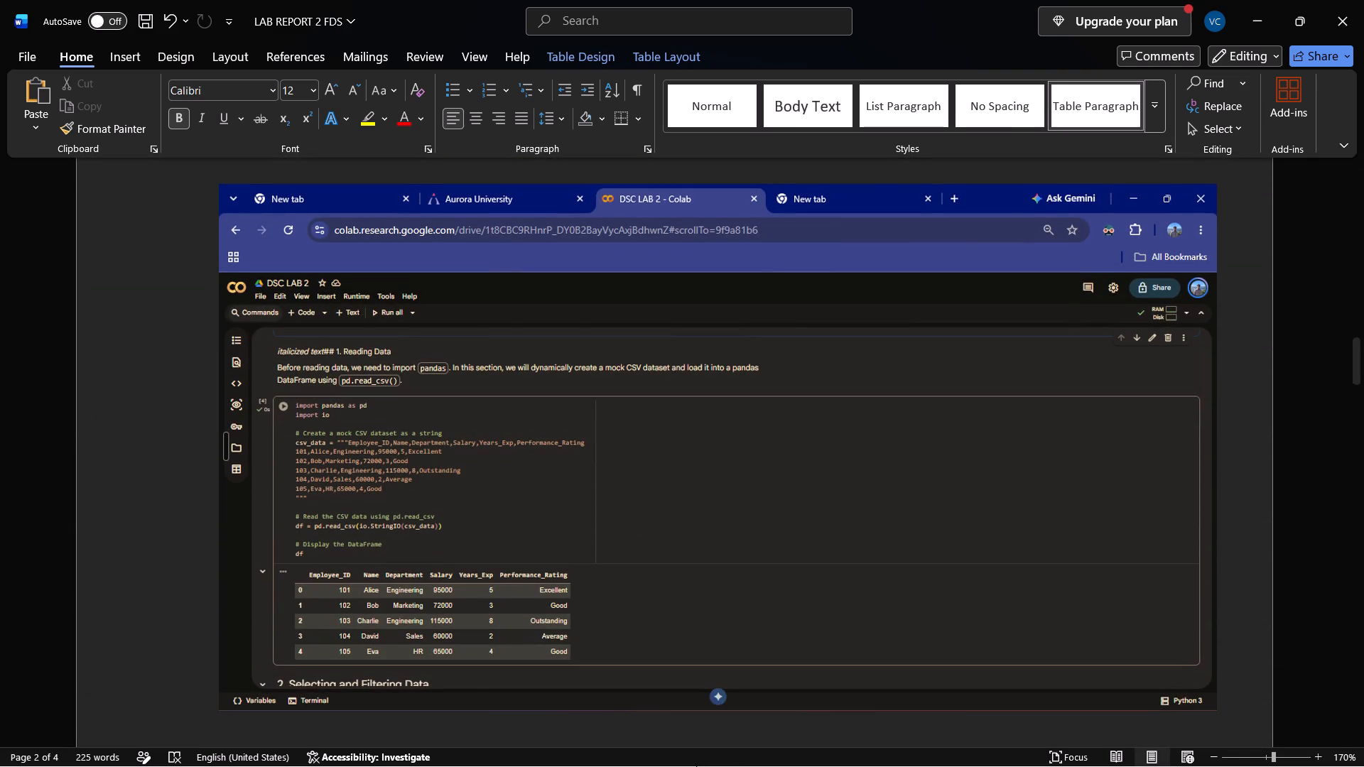
Switch to Chrome and recheck the open Colab notebook's cells from the imports to the Marks and Dept filter.
click(776, 744)
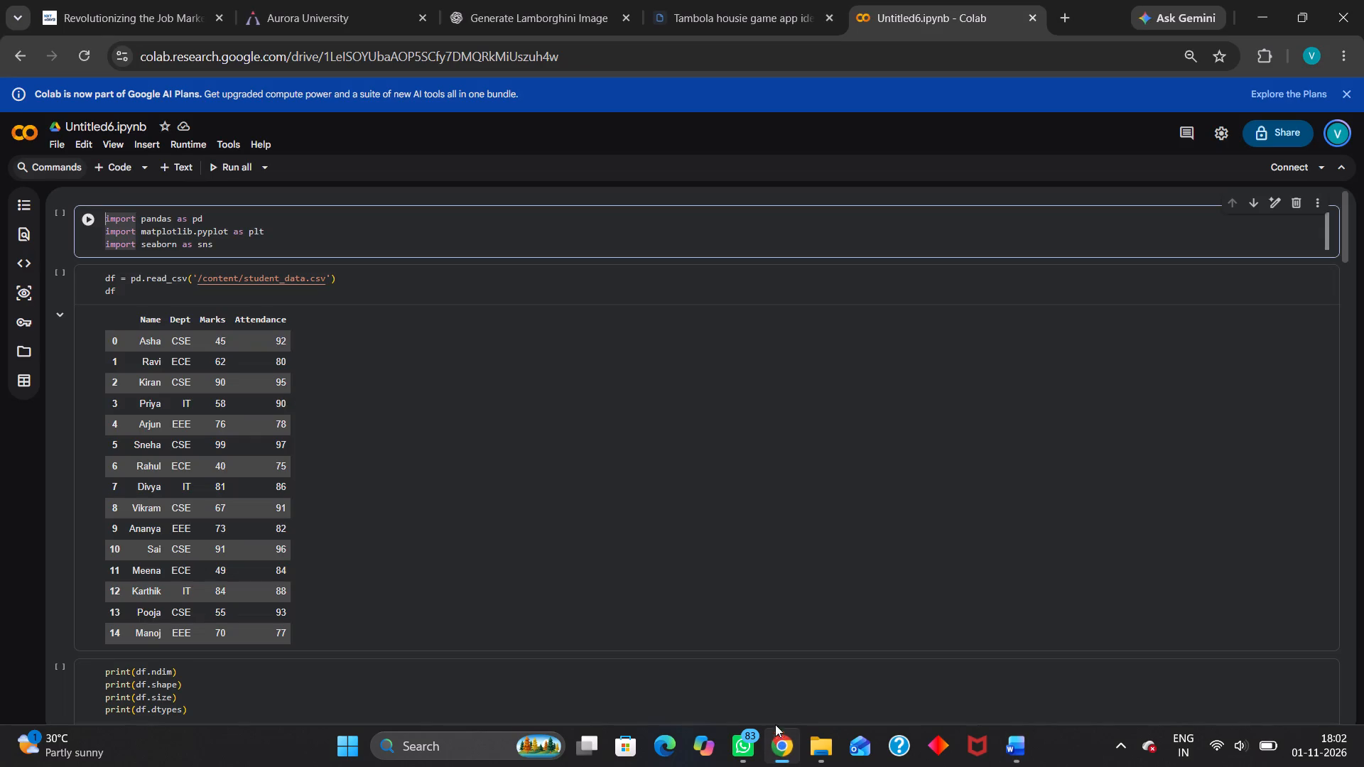
scroll(464, 523, up, 5)
scroll(464, 523, down, 1)
scroll(464, 523, up, 1)
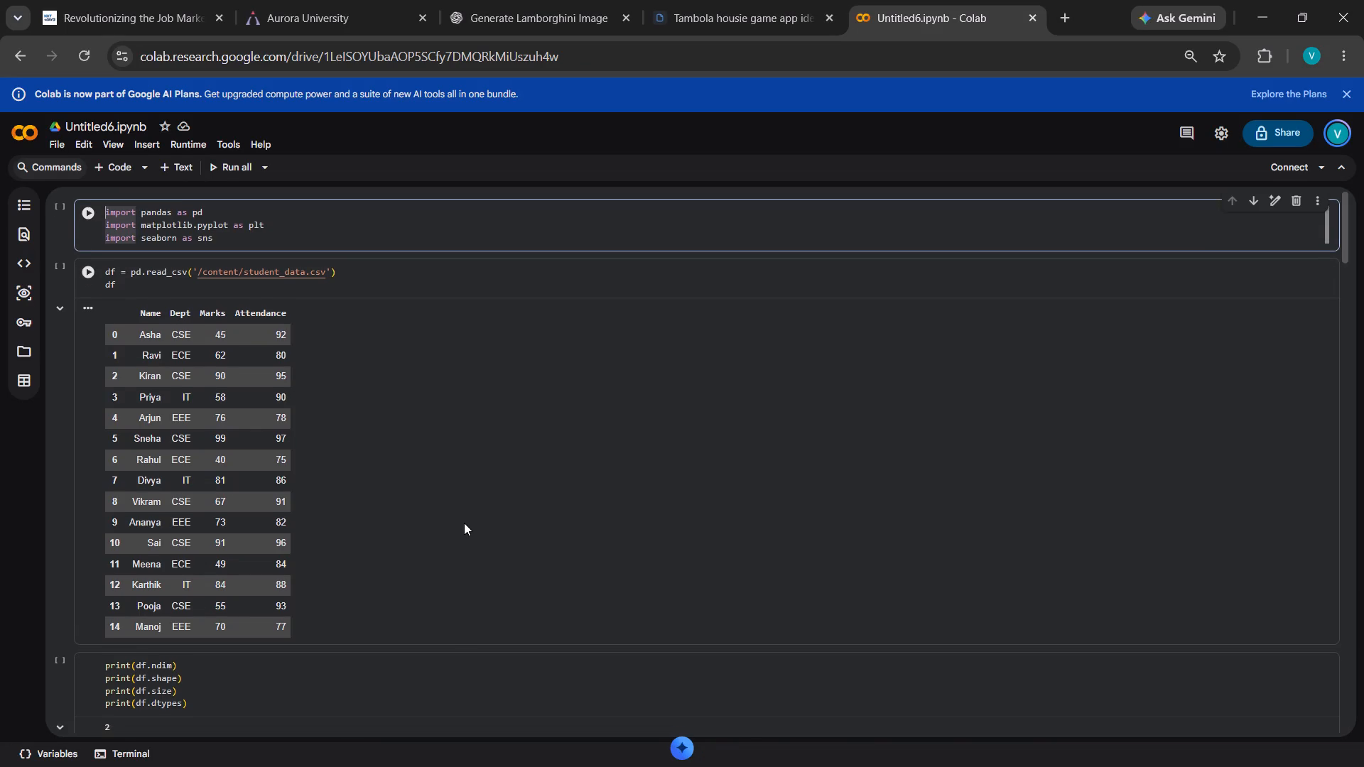
scroll(464, 523, down, 1)
scroll(464, 523, up, 2)
scroll(464, 523, down, 1)
scroll(464, 523, up, 5)
scroll(438, 456, down, 9)
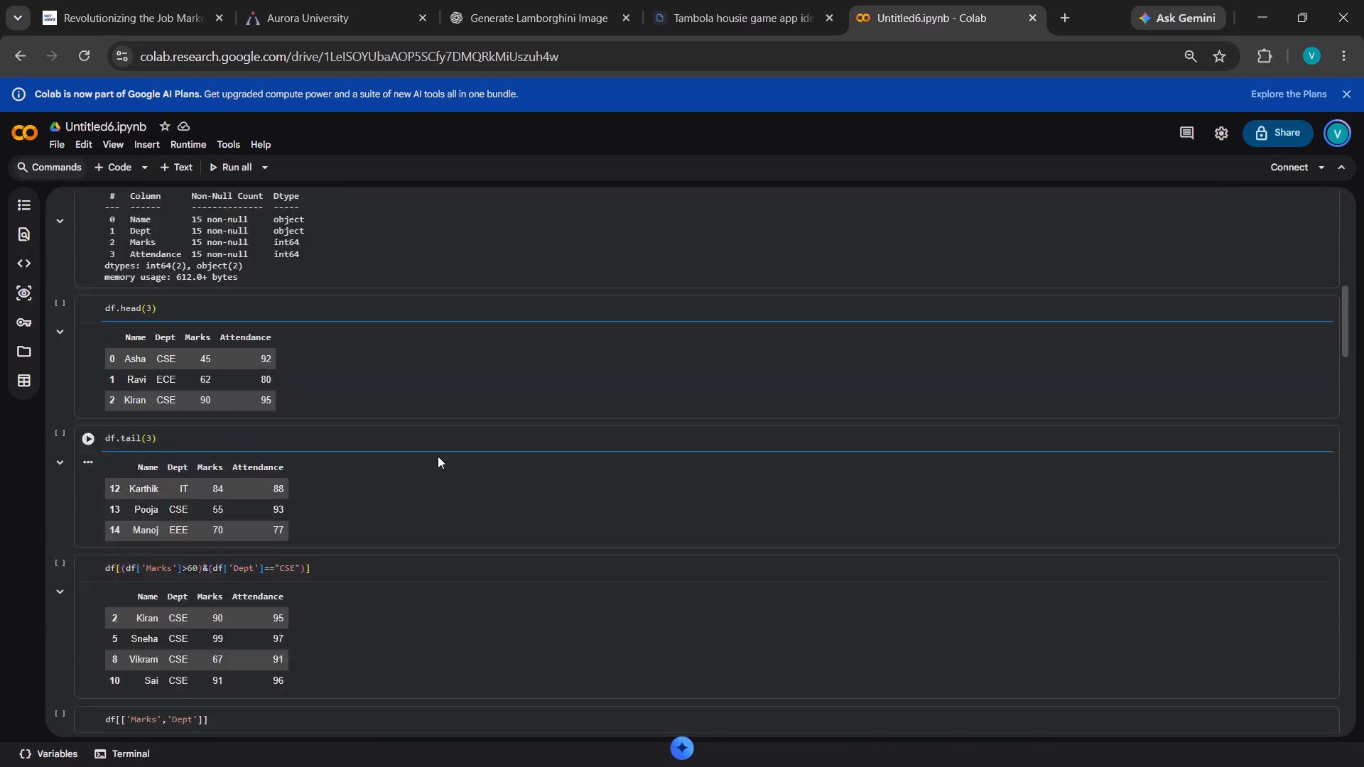
scroll(438, 456, up, 11)
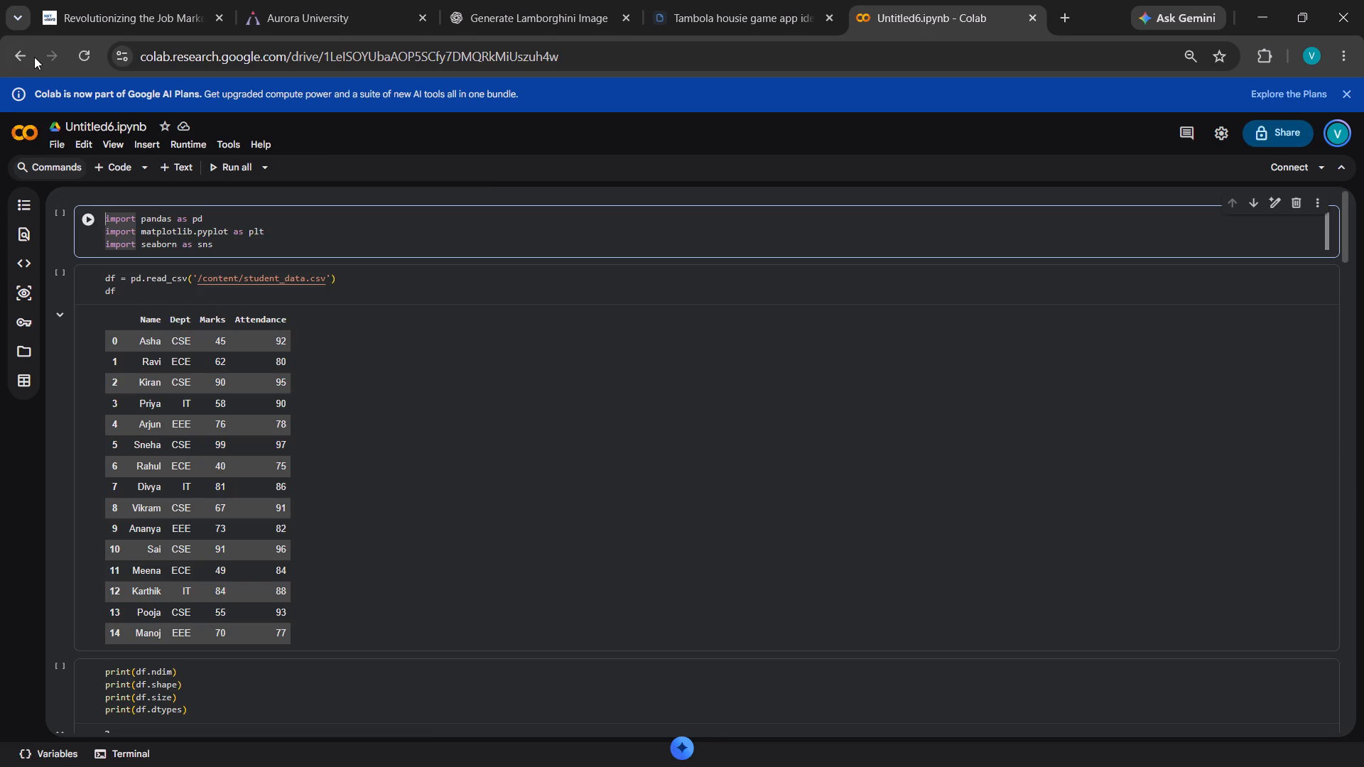
Reopen Untitled2.ipynb from the recent notebooks and examine its cells from the imports to the Marks and Dept column selection.
click(24, 54)
click(455, 403)
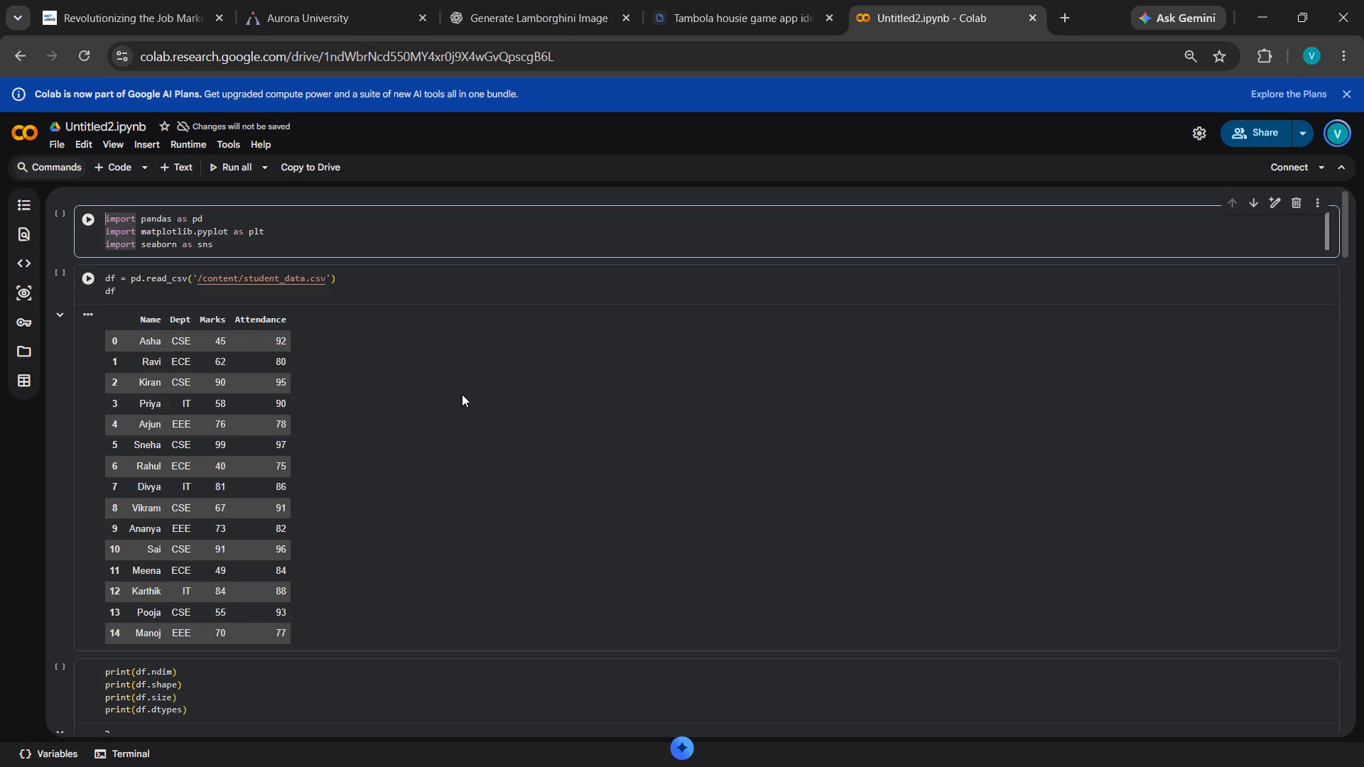
scroll(462, 394, up, 4)
scroll(462, 393, down, 7)
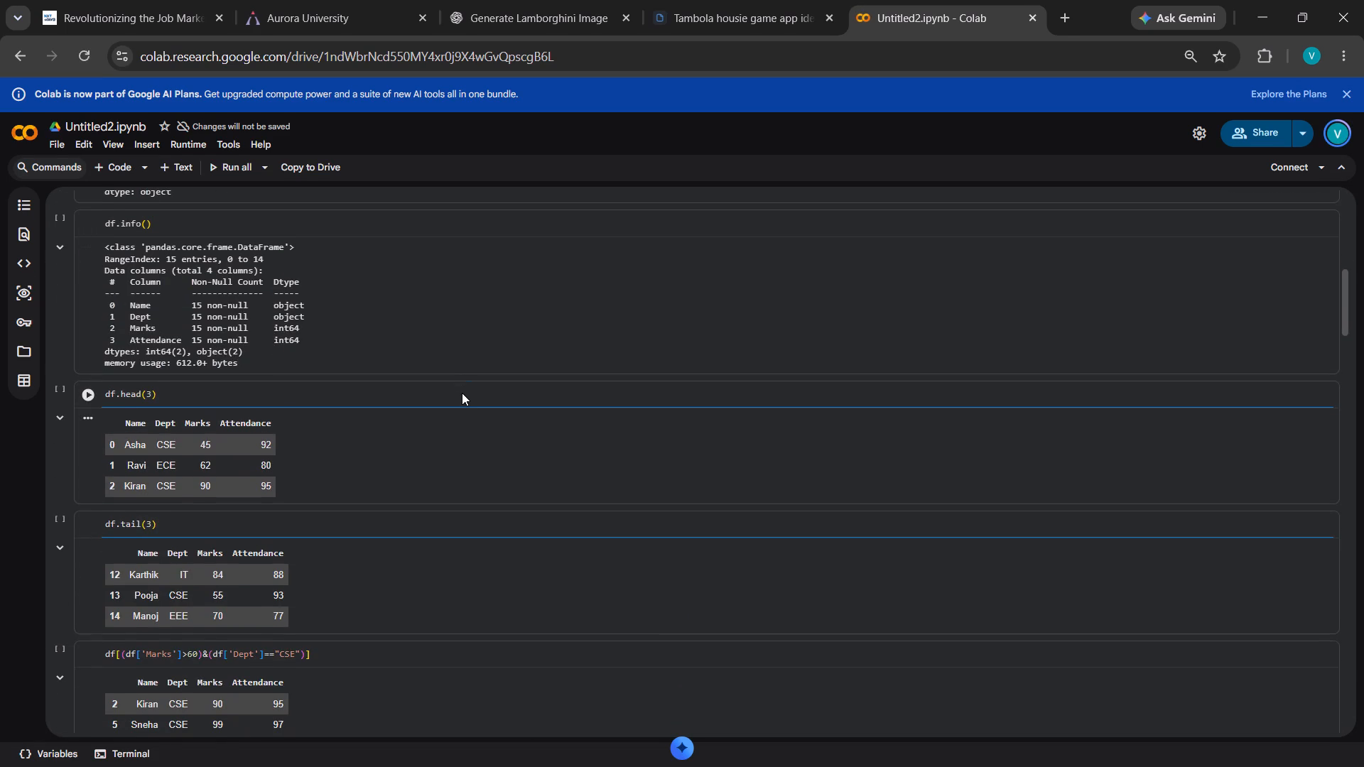
scroll(462, 392, down, 6)
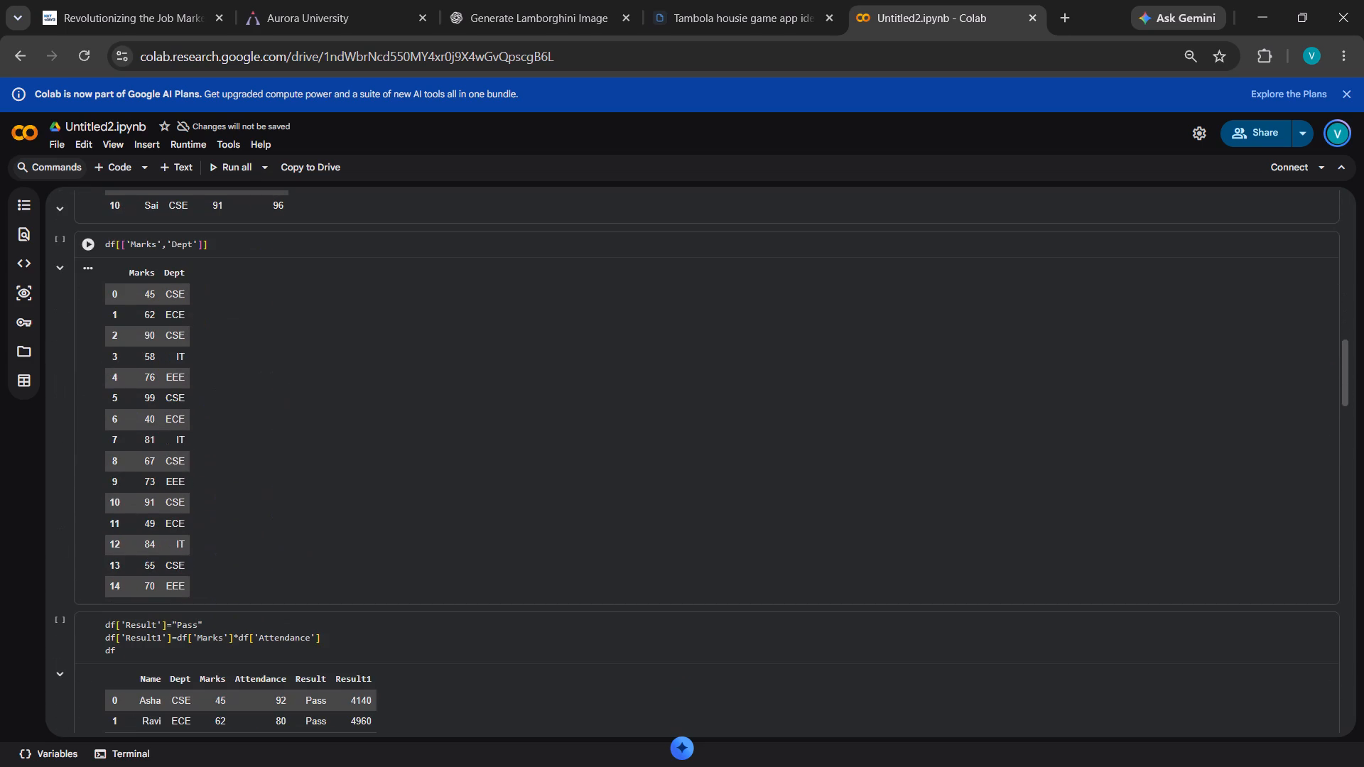
scroll(462, 392, up, 15)
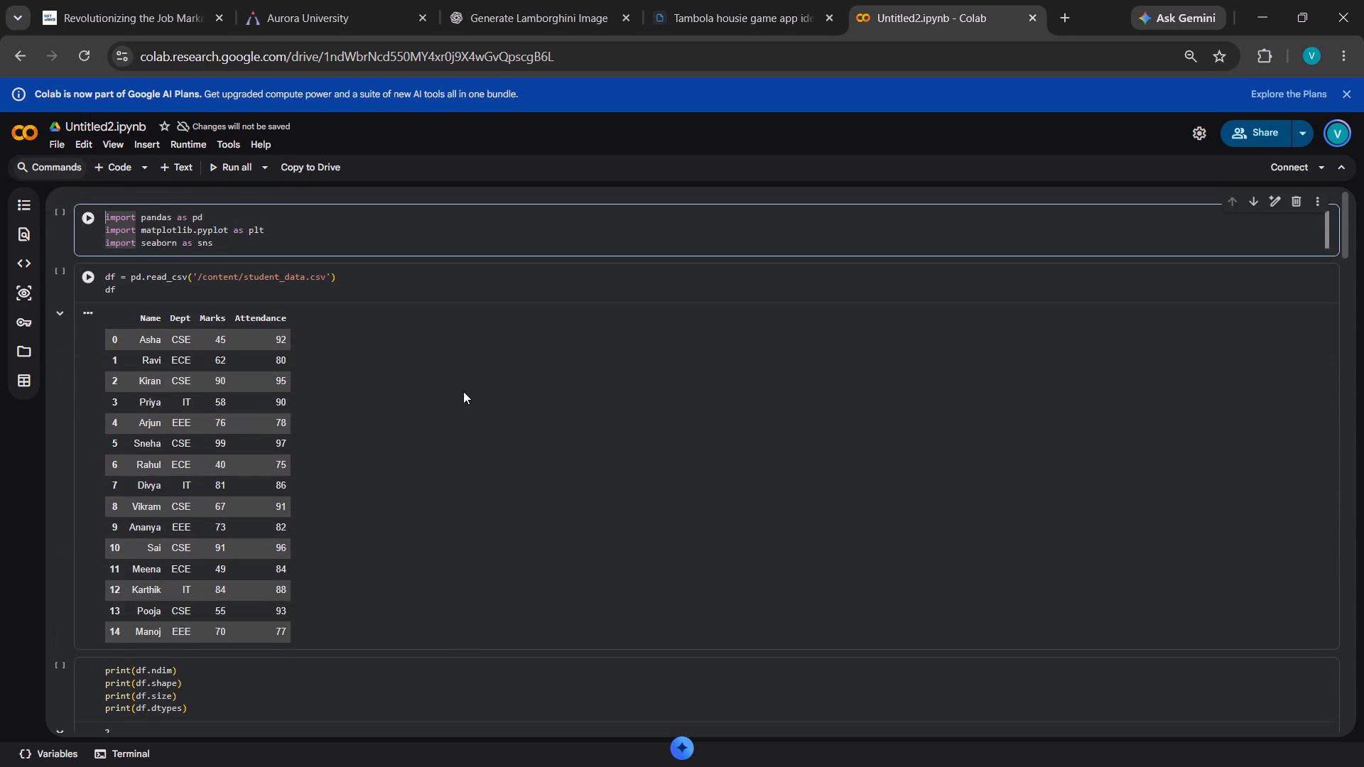
scroll(463, 391, up, 4)
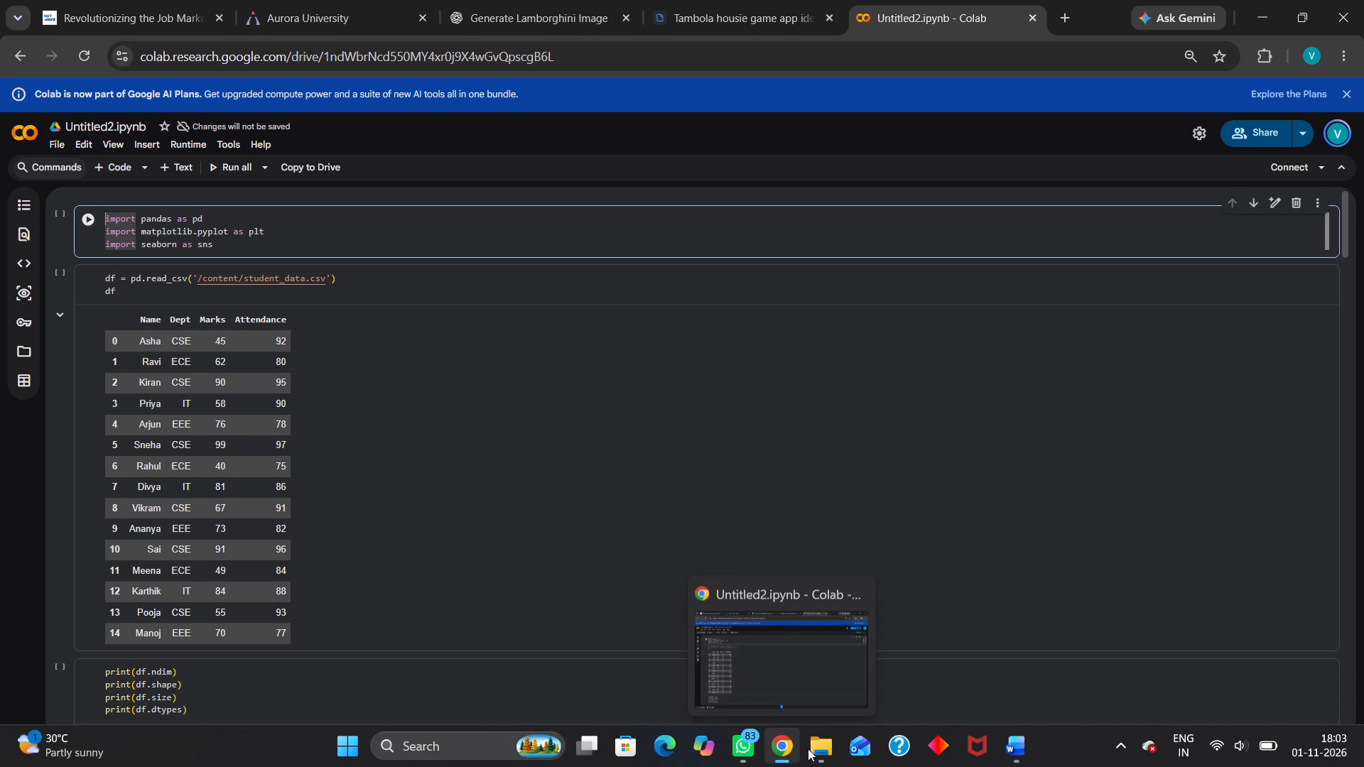
Switch to the Word report and open the Colab link below the Date of Submission.
click(1017, 749)
scroll(543, 453, up, 7)
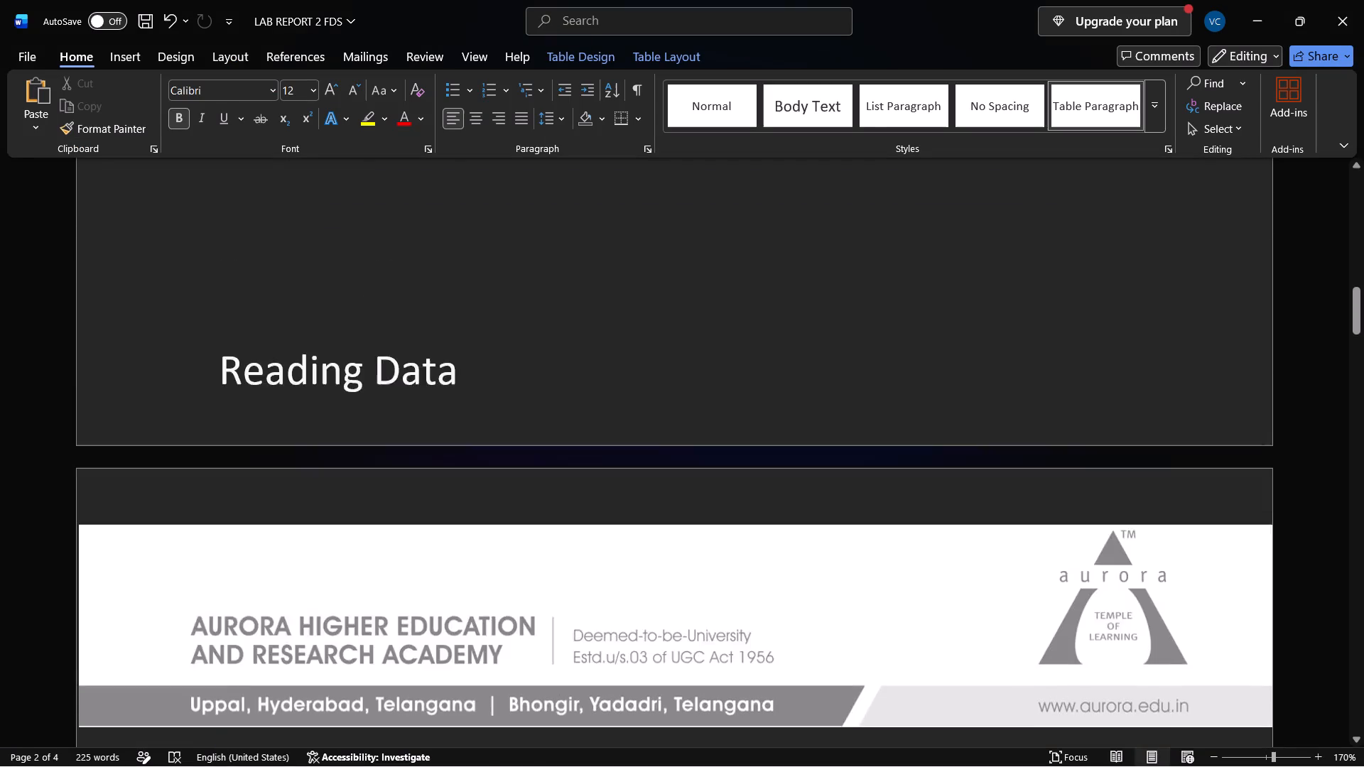
scroll(557, 462, up, 4)
scroll(558, 462, down, 1)
scroll(558, 462, up, 8)
click(556, 607)
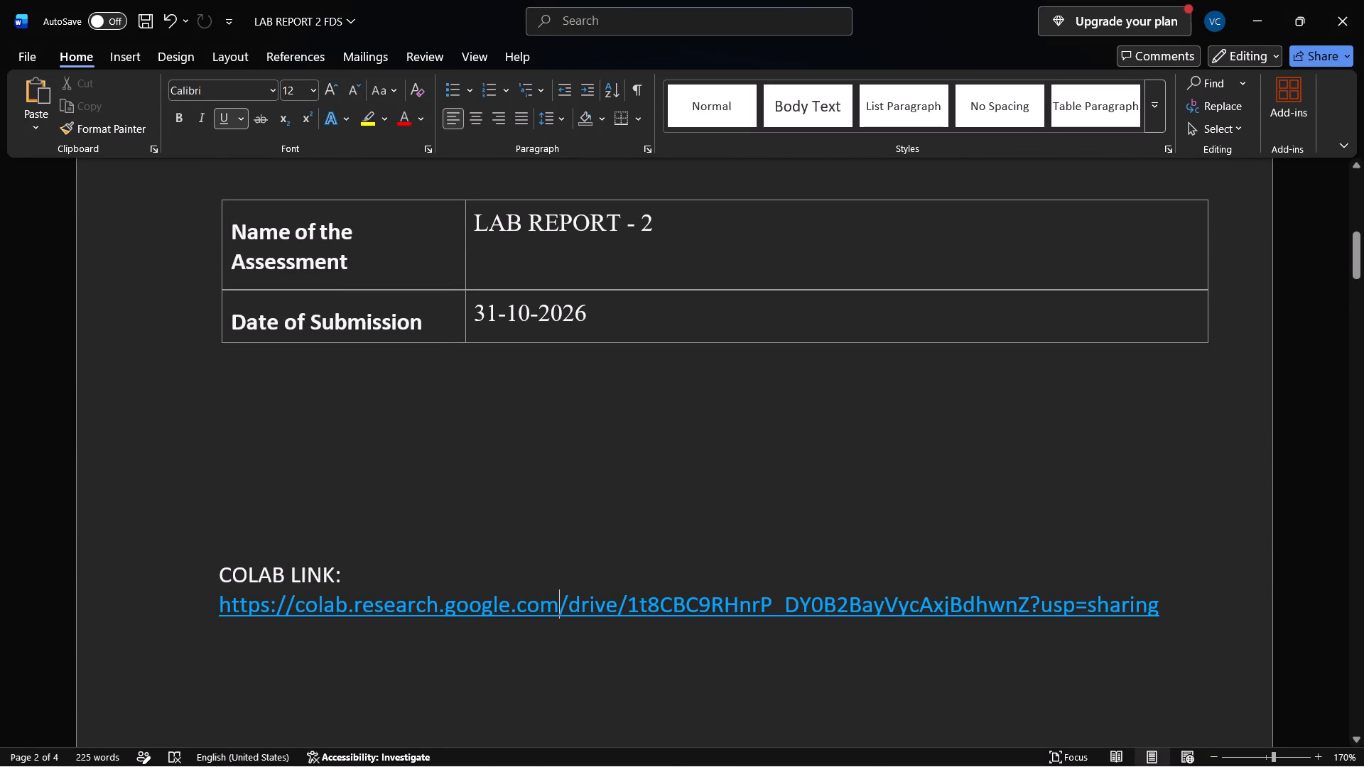
ctrl+click(552, 606)
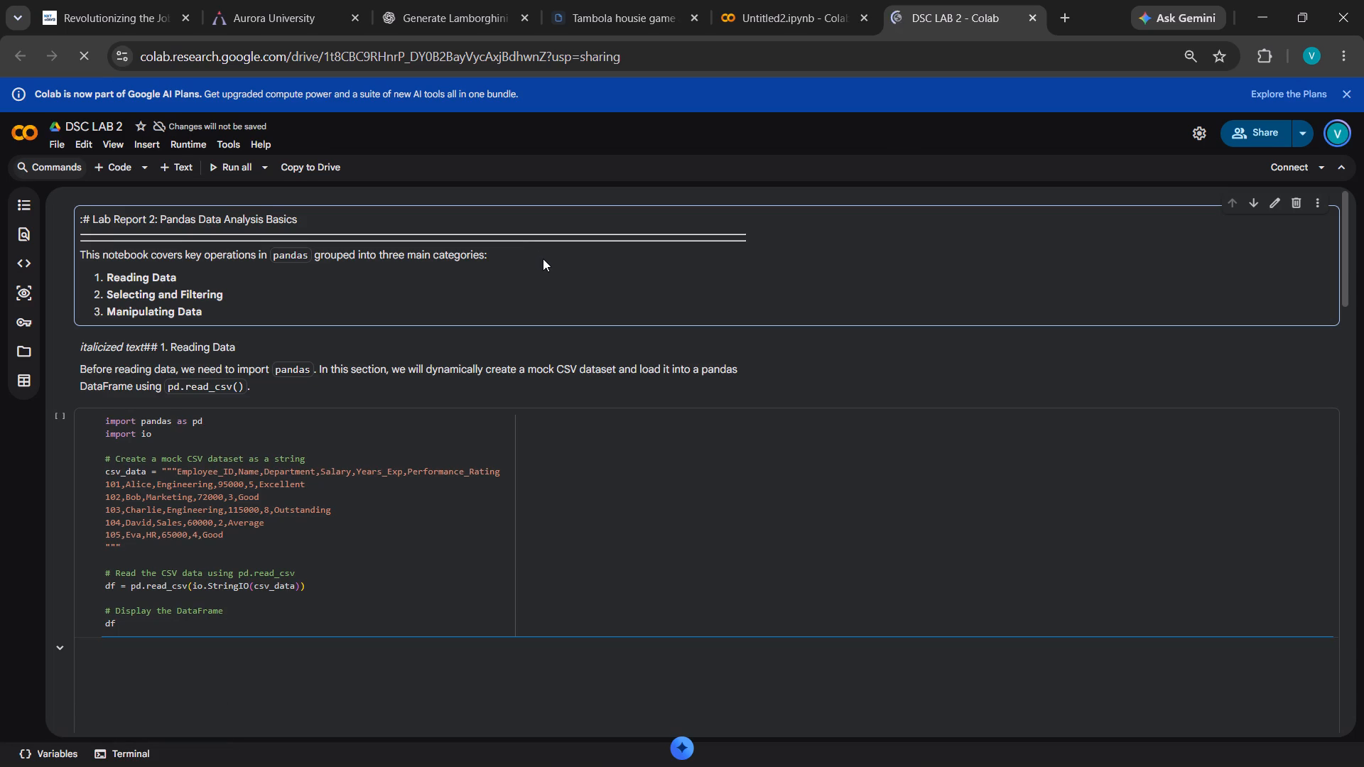
Check the Reading Data section of the DSC LAB 2 notebook and open its file browser.
scroll(546, 311, up, 8)
scroll(548, 304, down, 5)
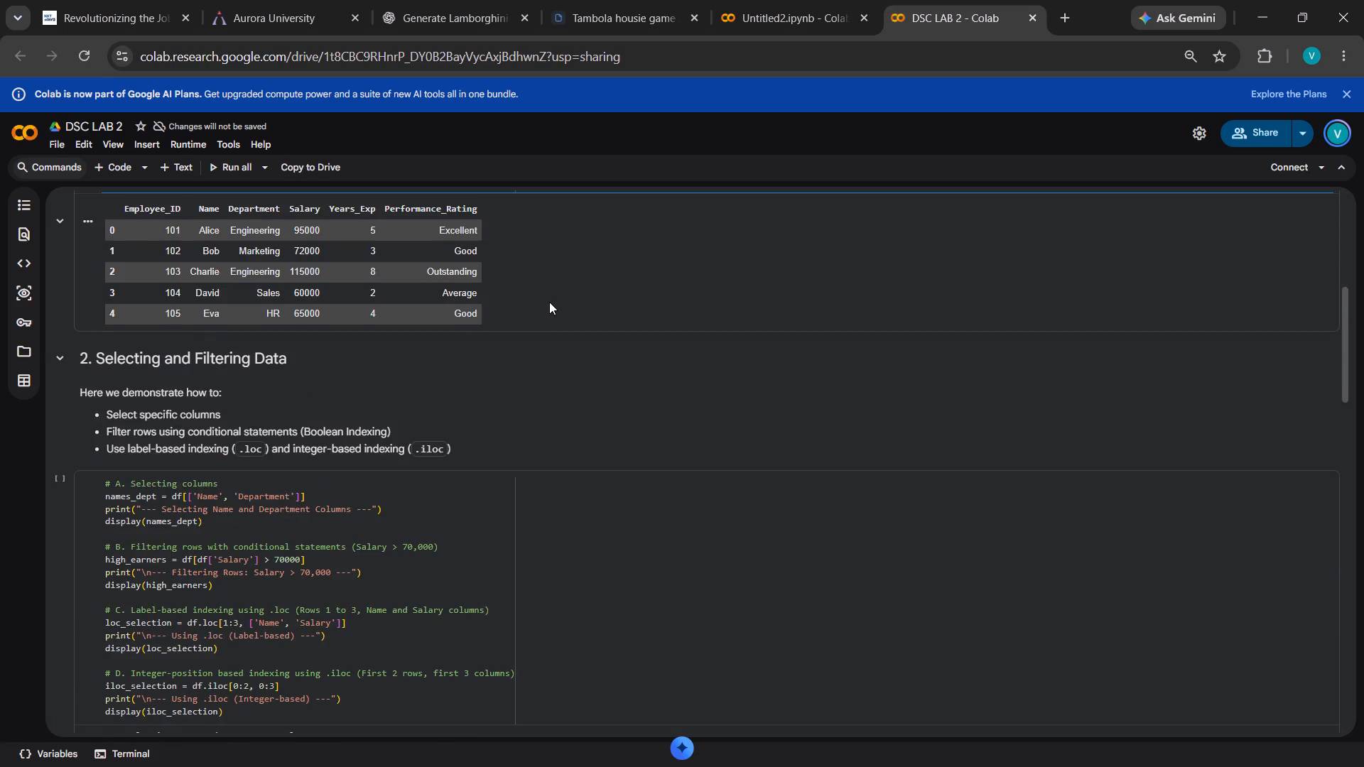
scroll(549, 302, up, 2)
click(19, 341)
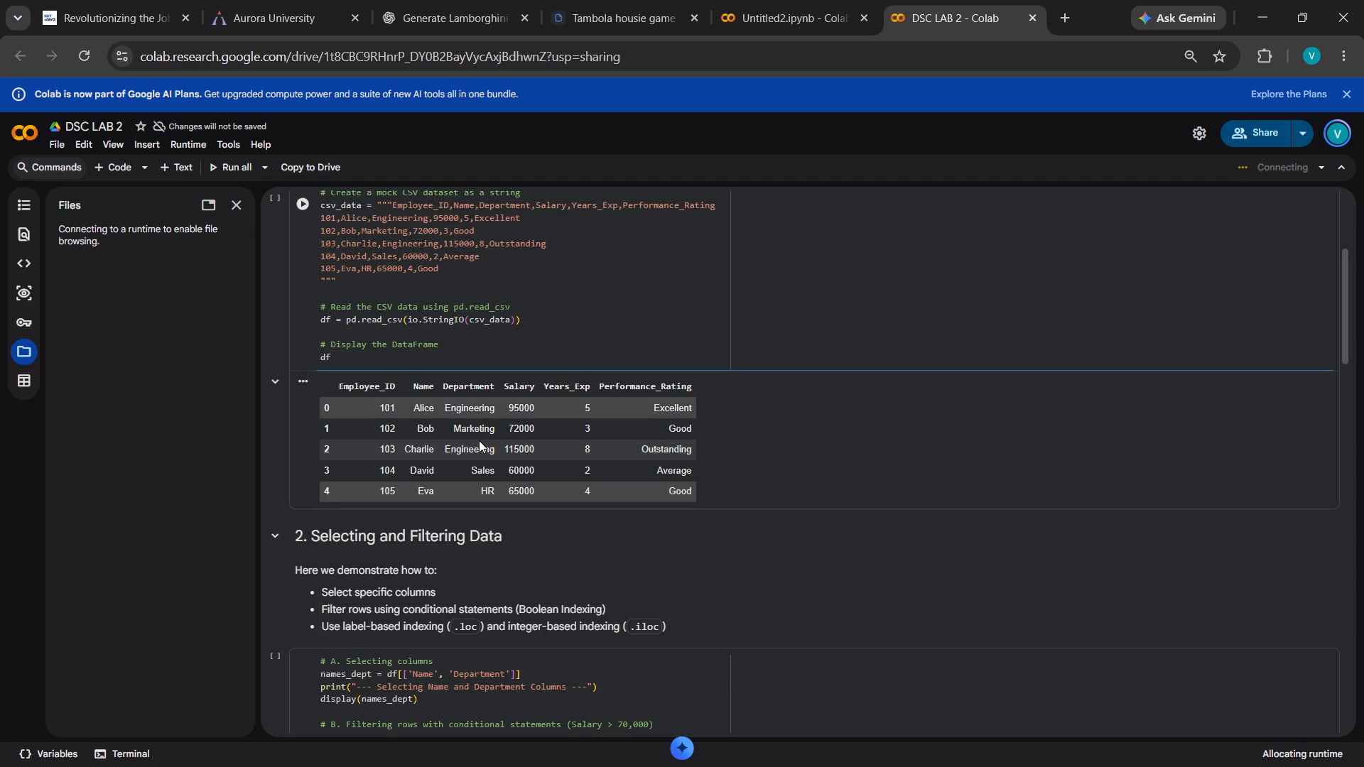
Examine the DSC LAB 2 notebook's code and outputs through the Manipulating Data section, and return to Reading Data.
scroll(479, 440, down, 13)
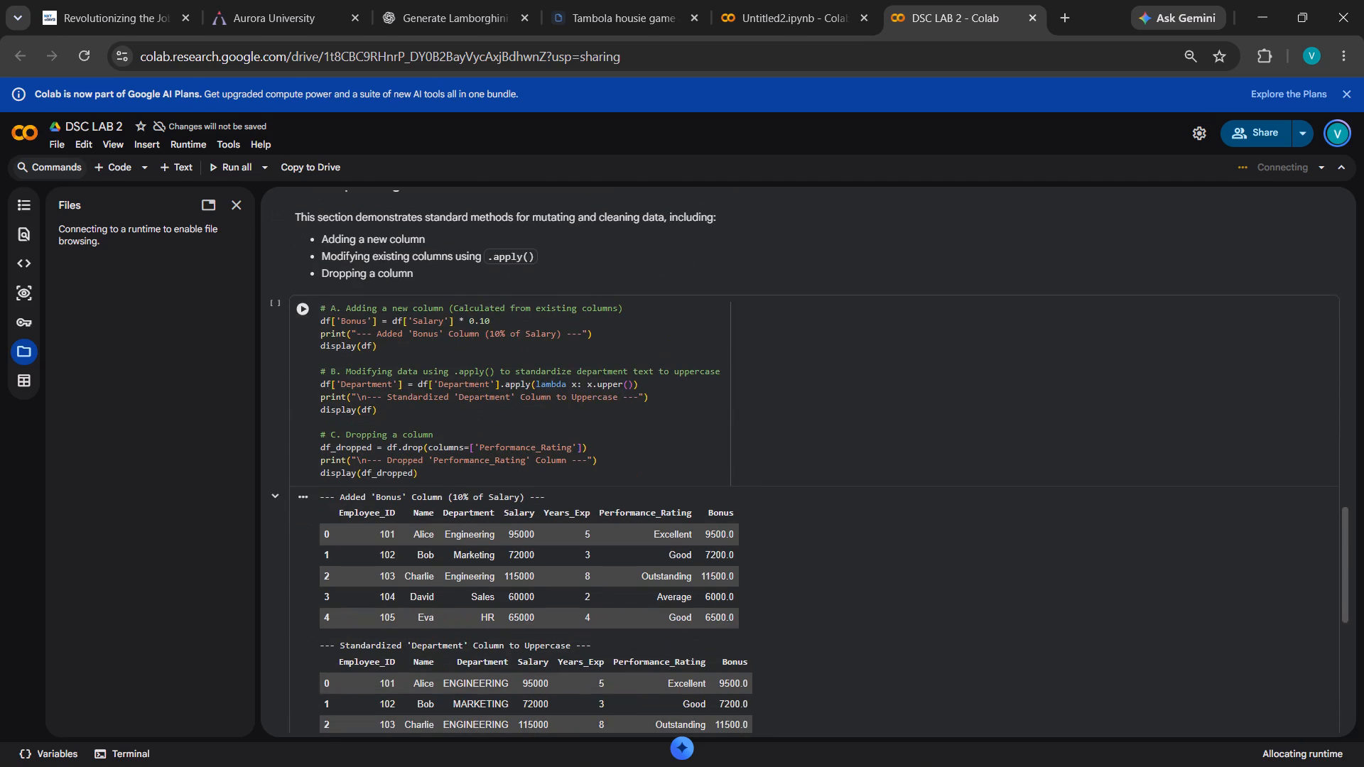
scroll(479, 442, down, 14)
scroll(479, 442, up, 1)
scroll(479, 442, down, 1)
scroll(479, 442, up, 4)
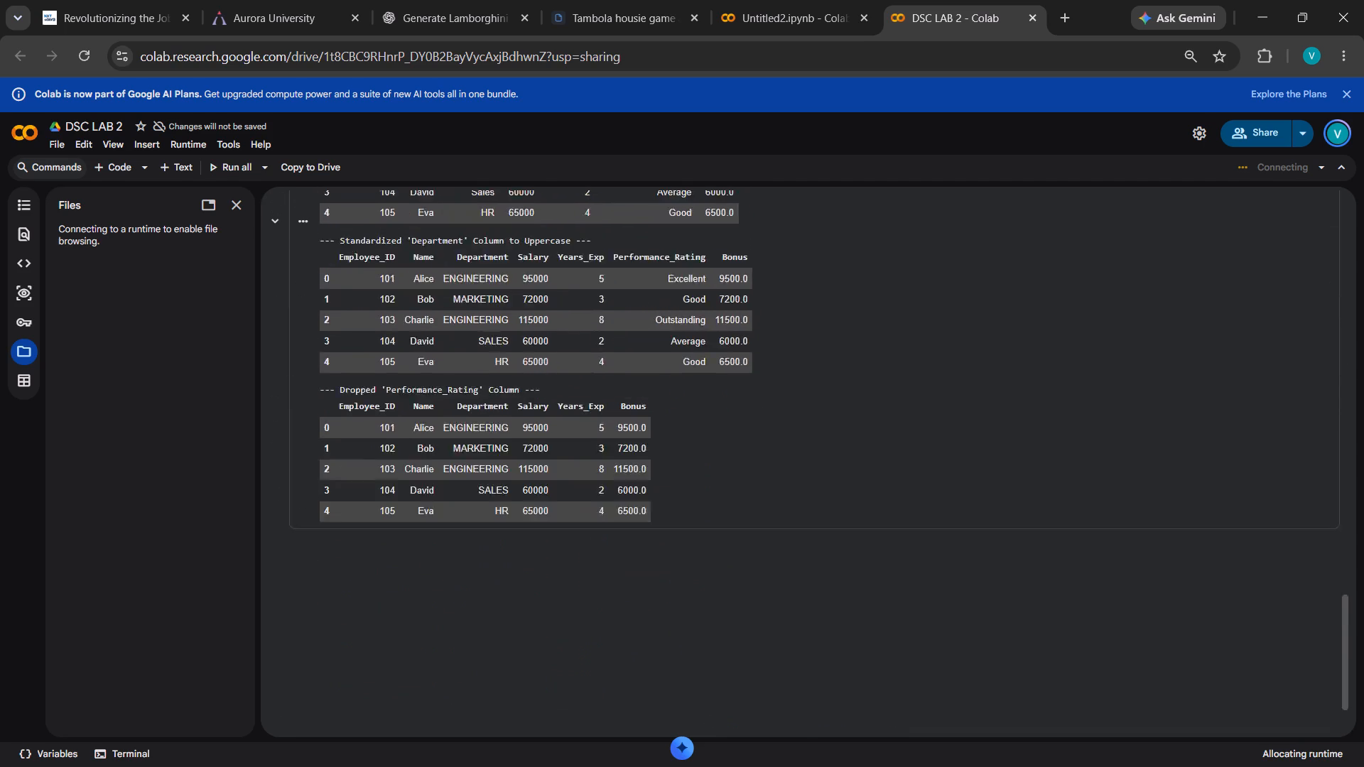
scroll(479, 442, up, 17)
scroll(484, 437, up, 4)
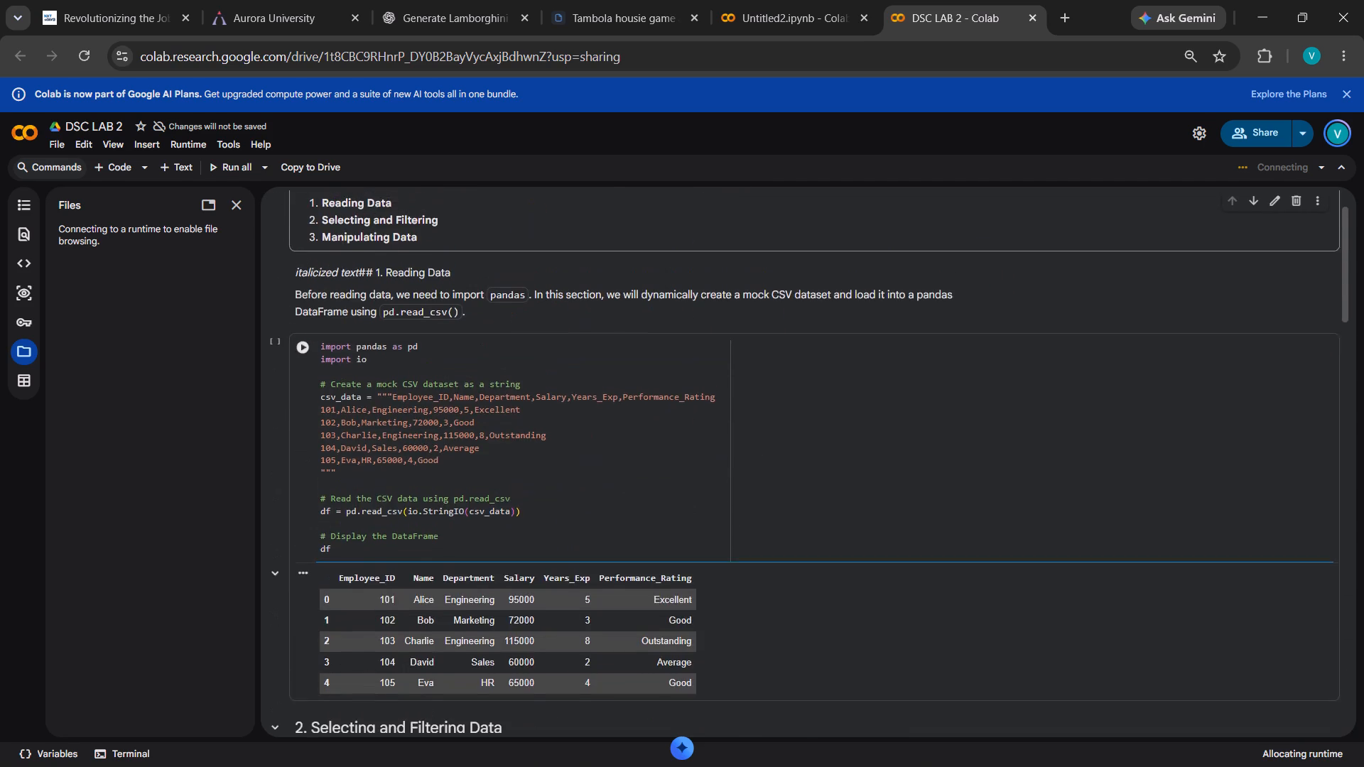
Expand the sample_data folder in the DSC LAB 2 file browser to check its files, and collapse it again.
scroll(484, 437, up, 7)
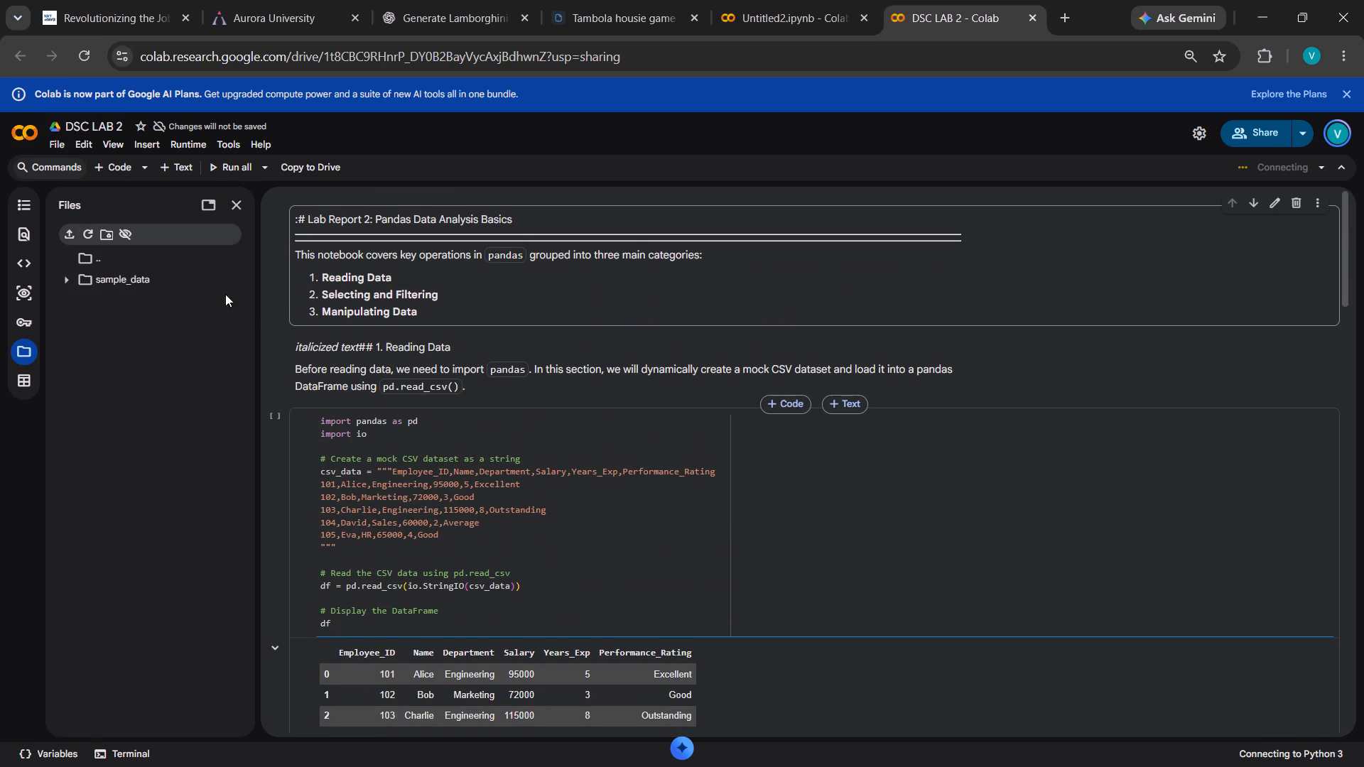
click(144, 282)
click(81, 273)
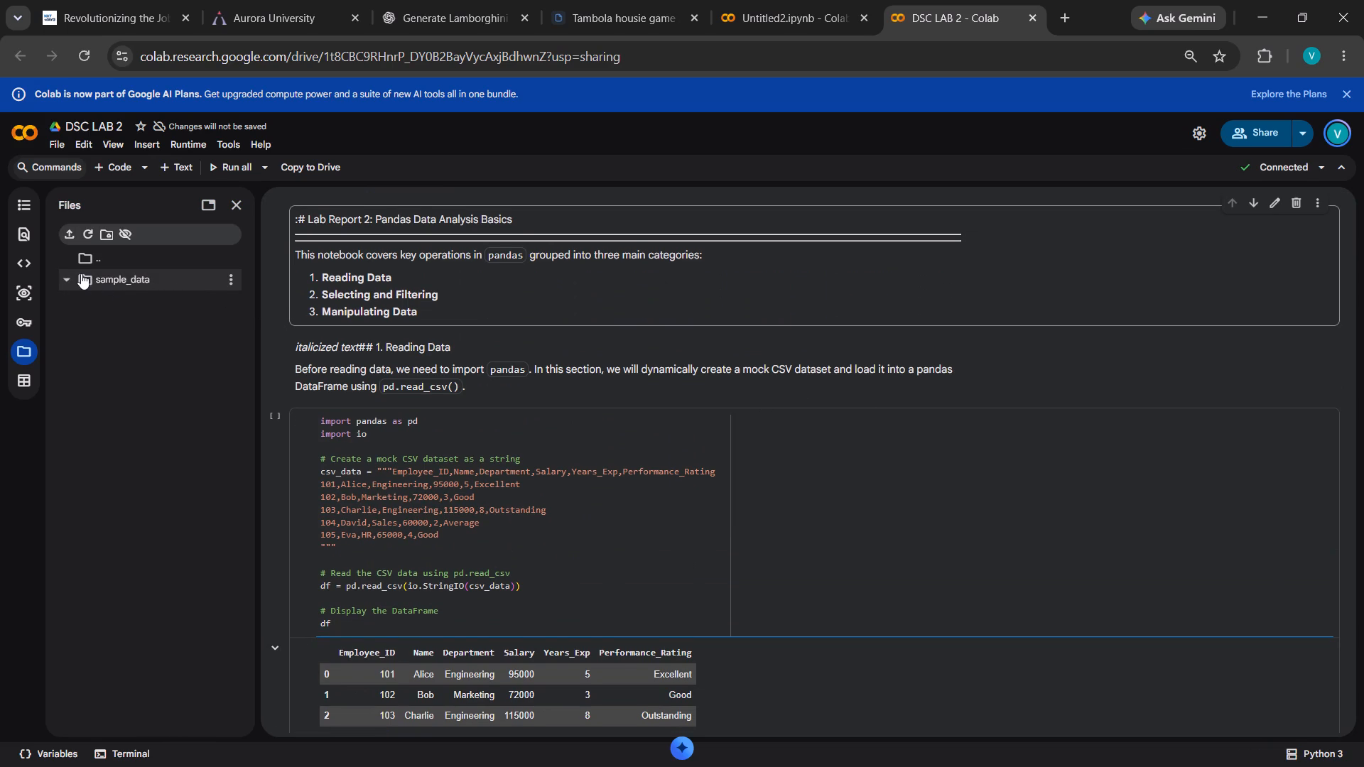
click(67, 281)
double_click(68, 281)
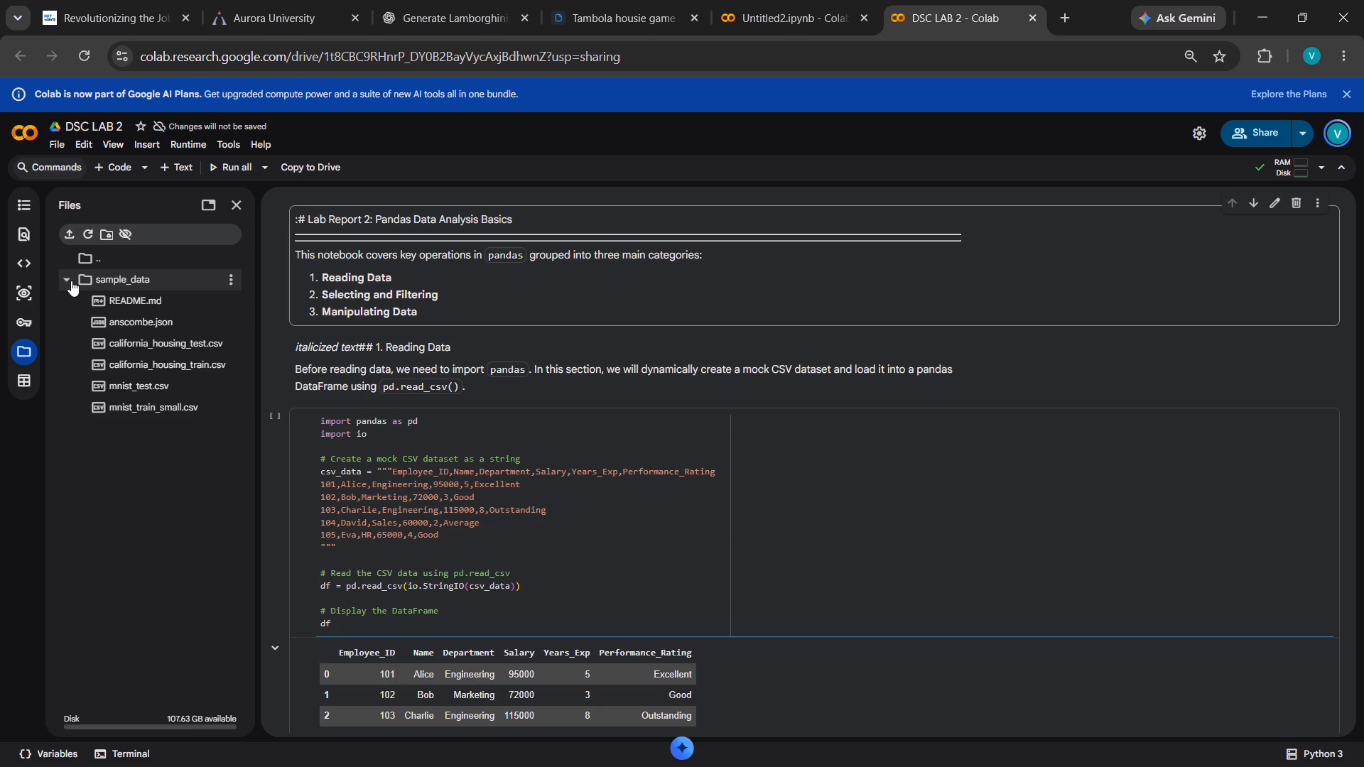
click(72, 279)
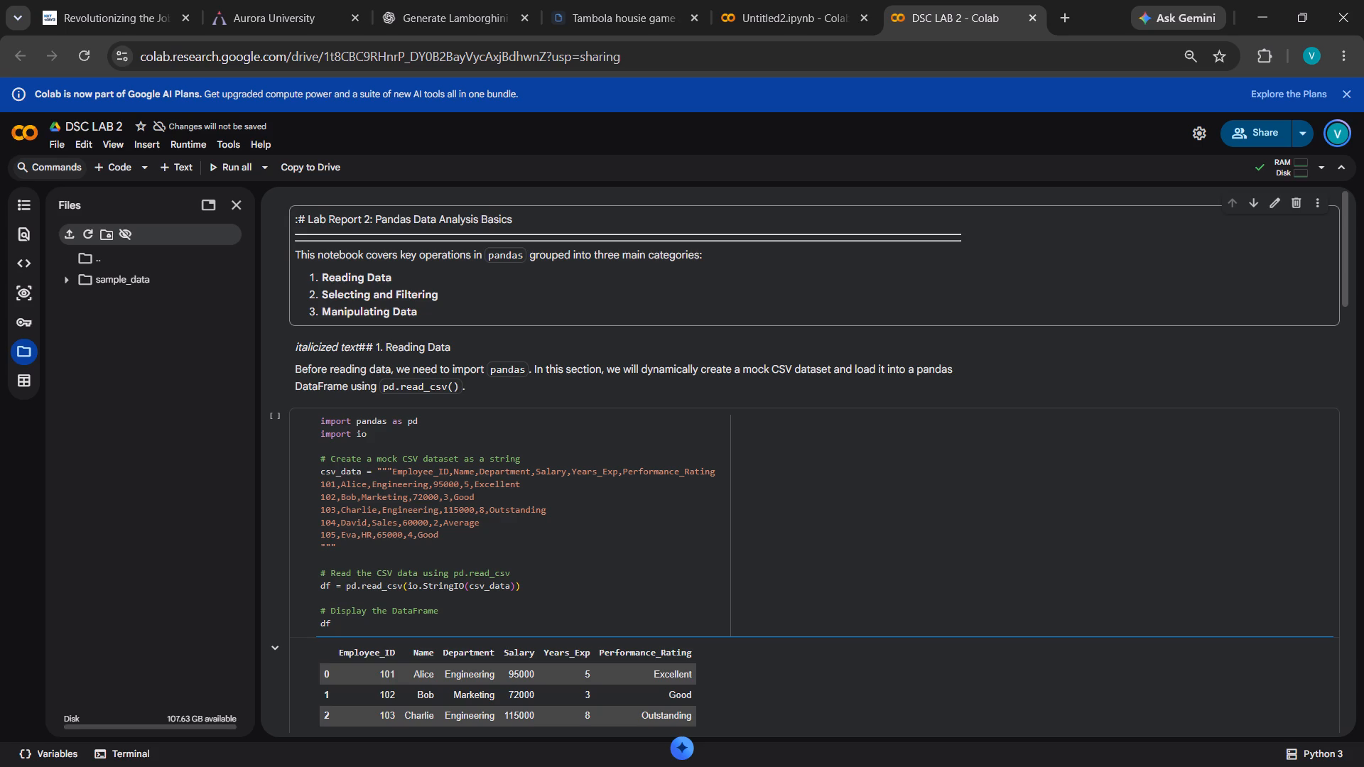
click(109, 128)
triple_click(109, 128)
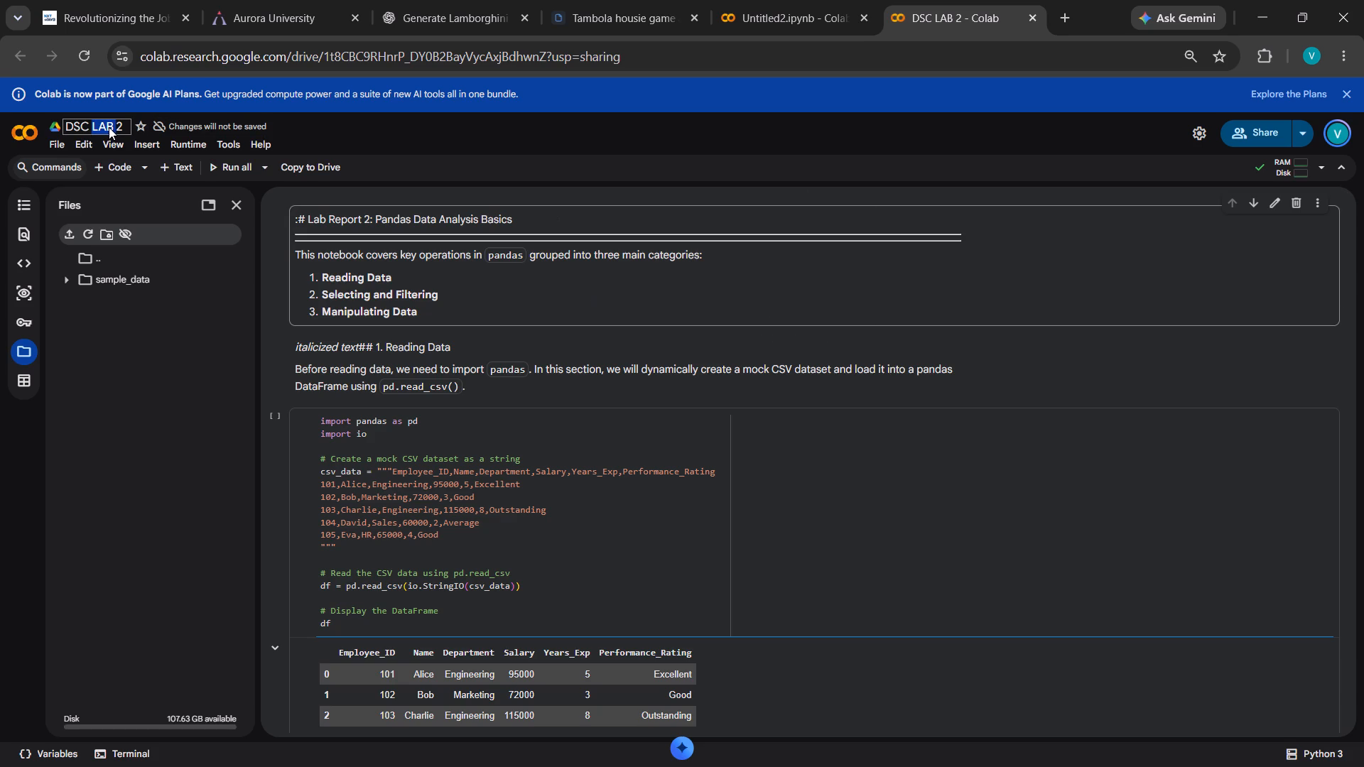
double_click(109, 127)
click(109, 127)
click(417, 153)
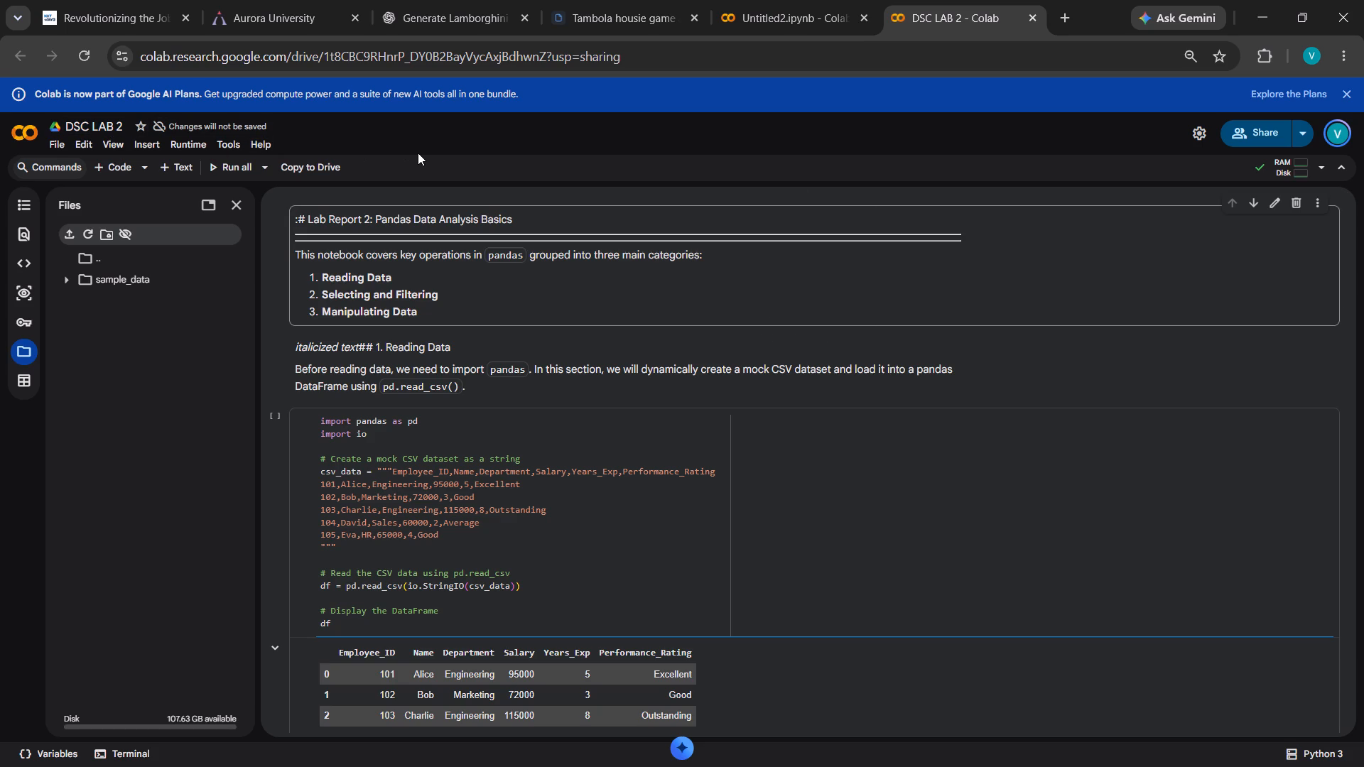
Check the site settings of Colab and close them without saving.
click(1198, 131)
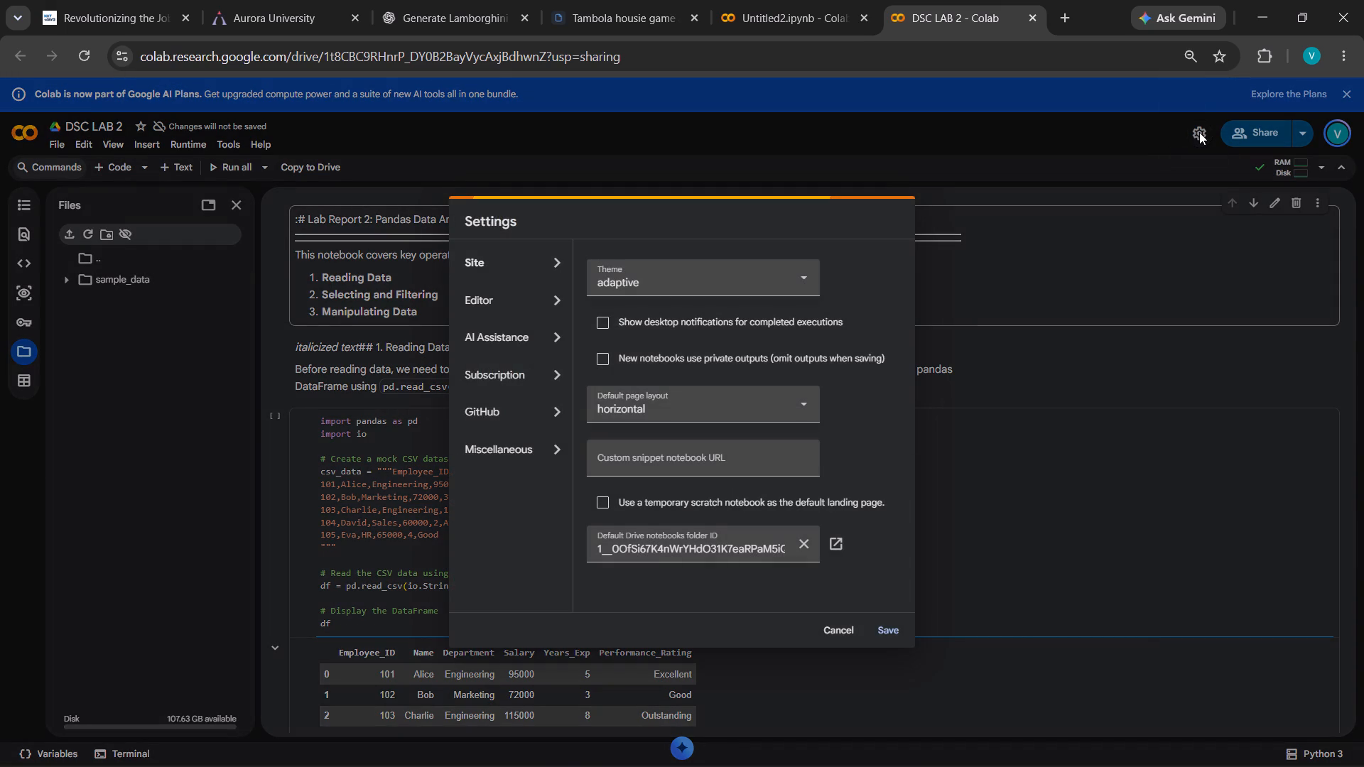
click(979, 164)
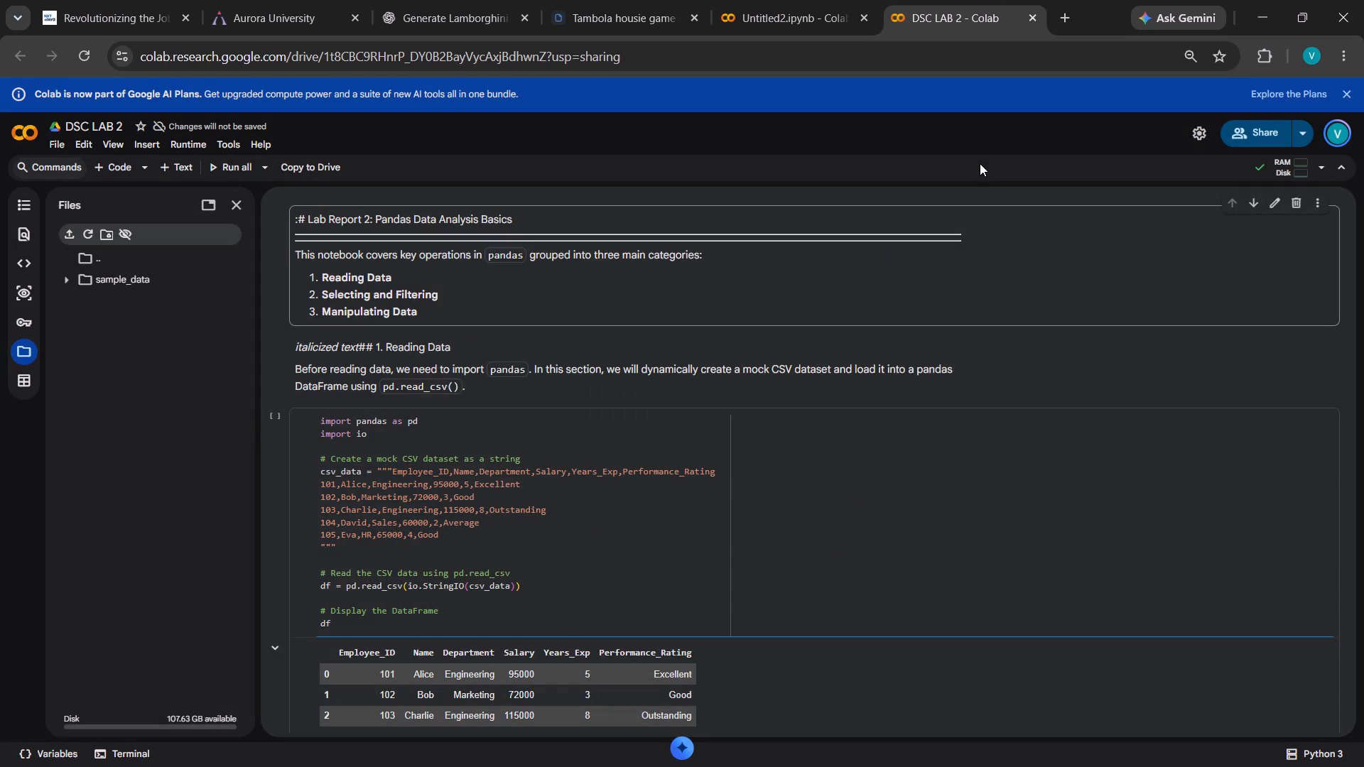
Open the additional sharing options for the DSC LAB 2 notebook.
click(1309, 129)
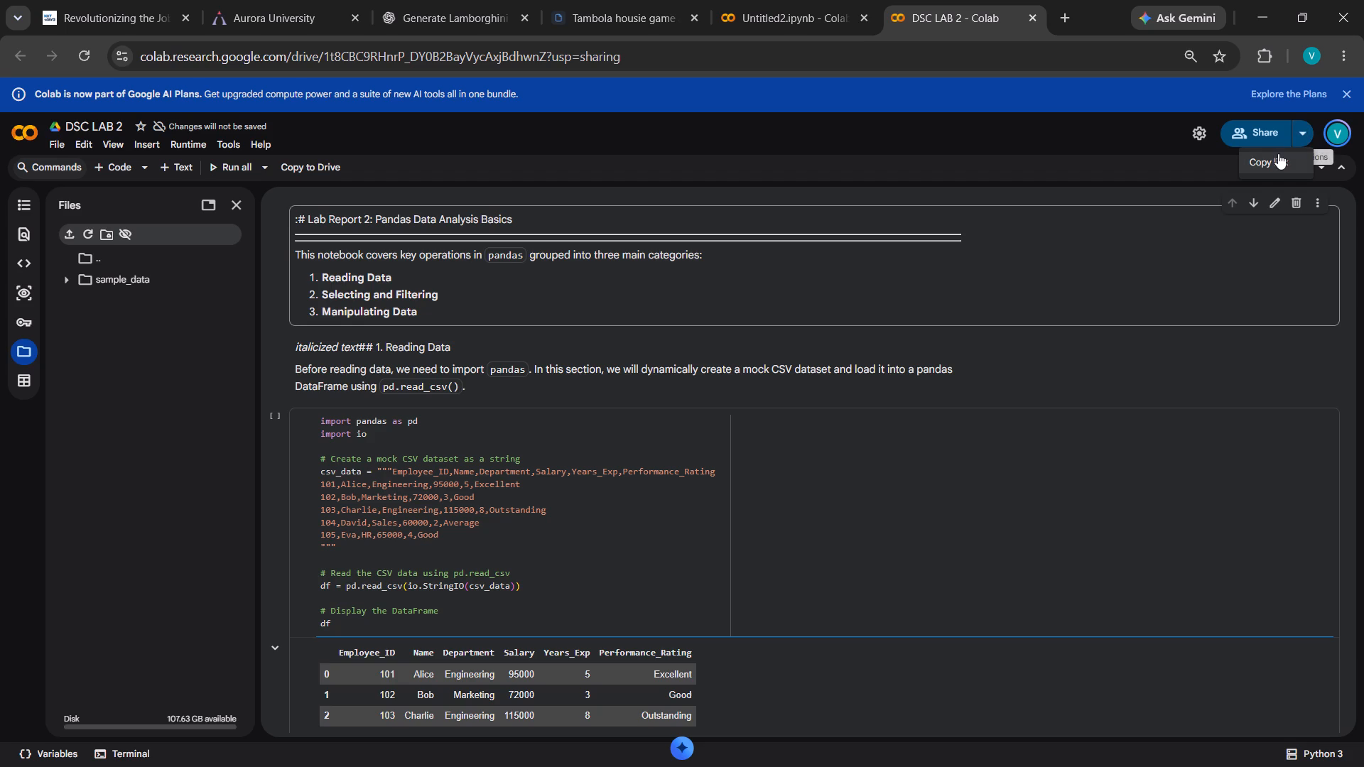
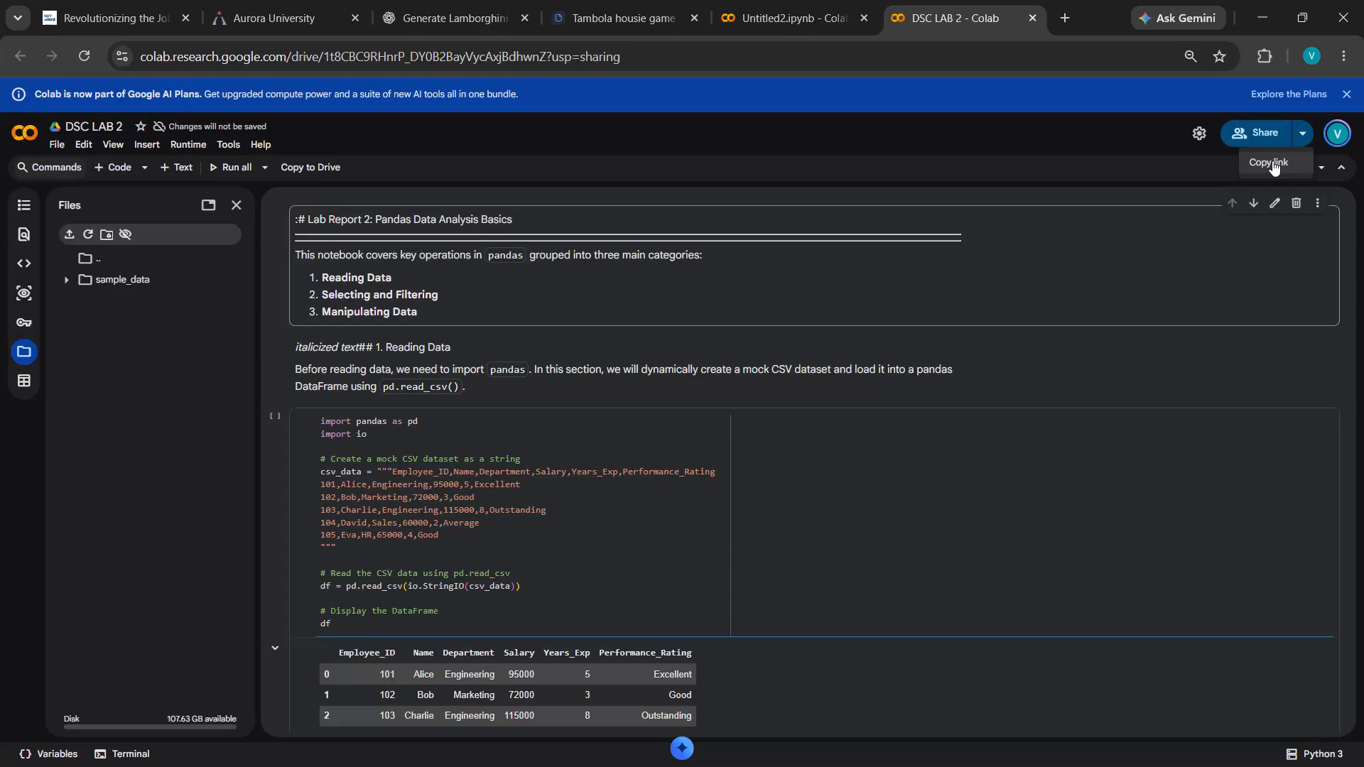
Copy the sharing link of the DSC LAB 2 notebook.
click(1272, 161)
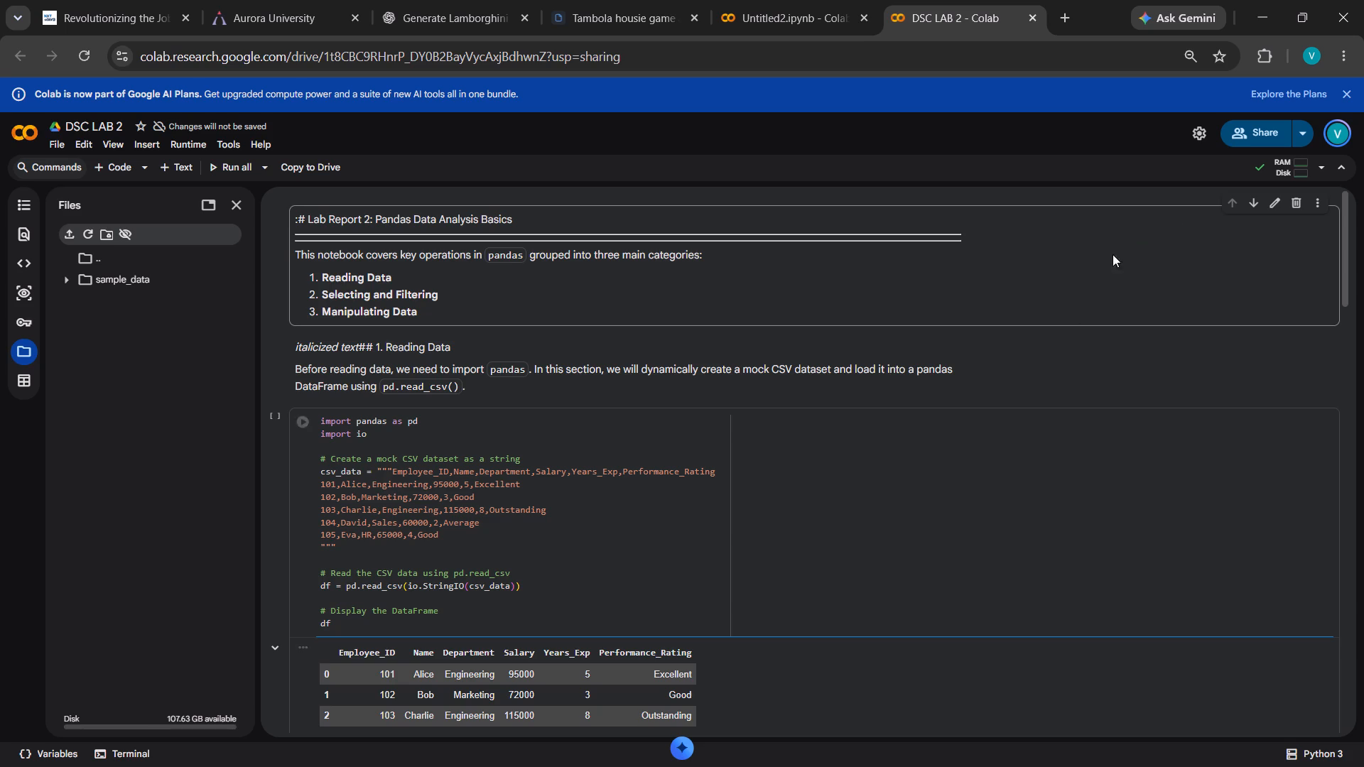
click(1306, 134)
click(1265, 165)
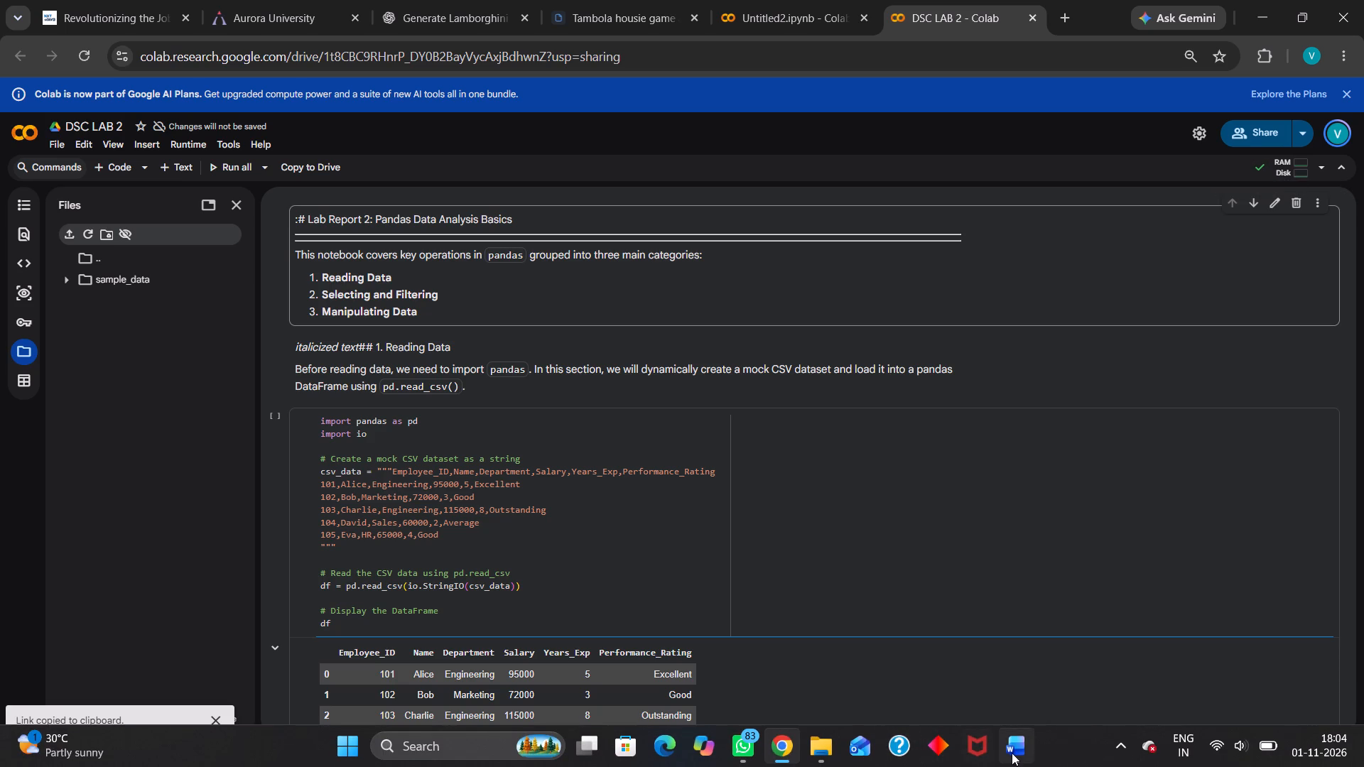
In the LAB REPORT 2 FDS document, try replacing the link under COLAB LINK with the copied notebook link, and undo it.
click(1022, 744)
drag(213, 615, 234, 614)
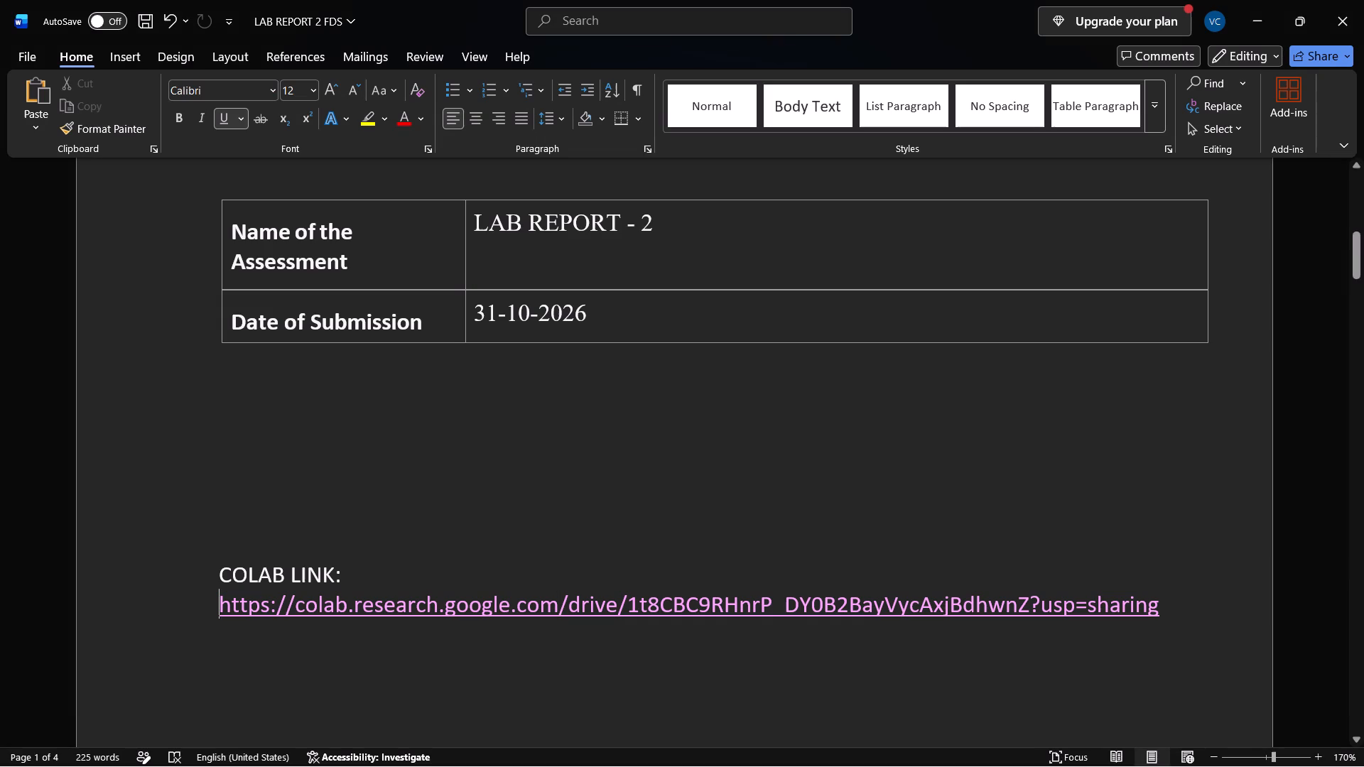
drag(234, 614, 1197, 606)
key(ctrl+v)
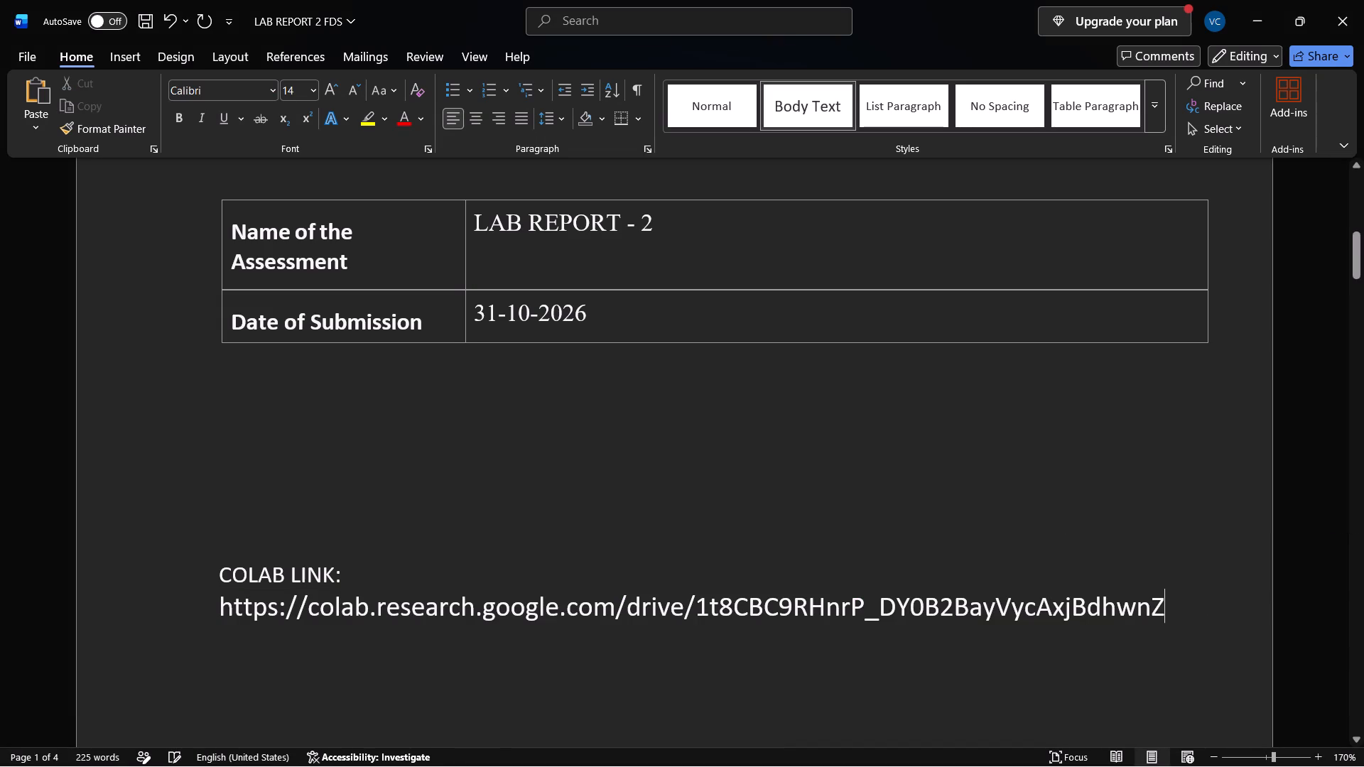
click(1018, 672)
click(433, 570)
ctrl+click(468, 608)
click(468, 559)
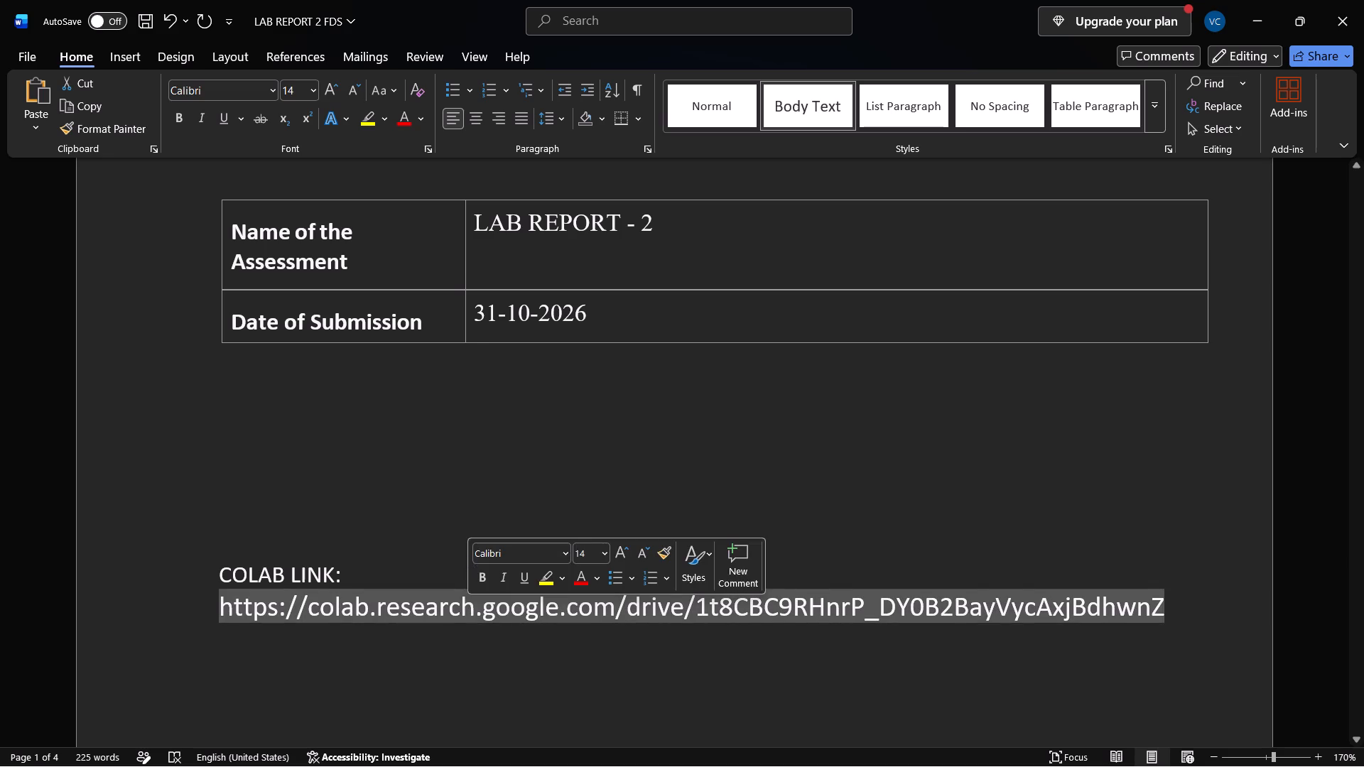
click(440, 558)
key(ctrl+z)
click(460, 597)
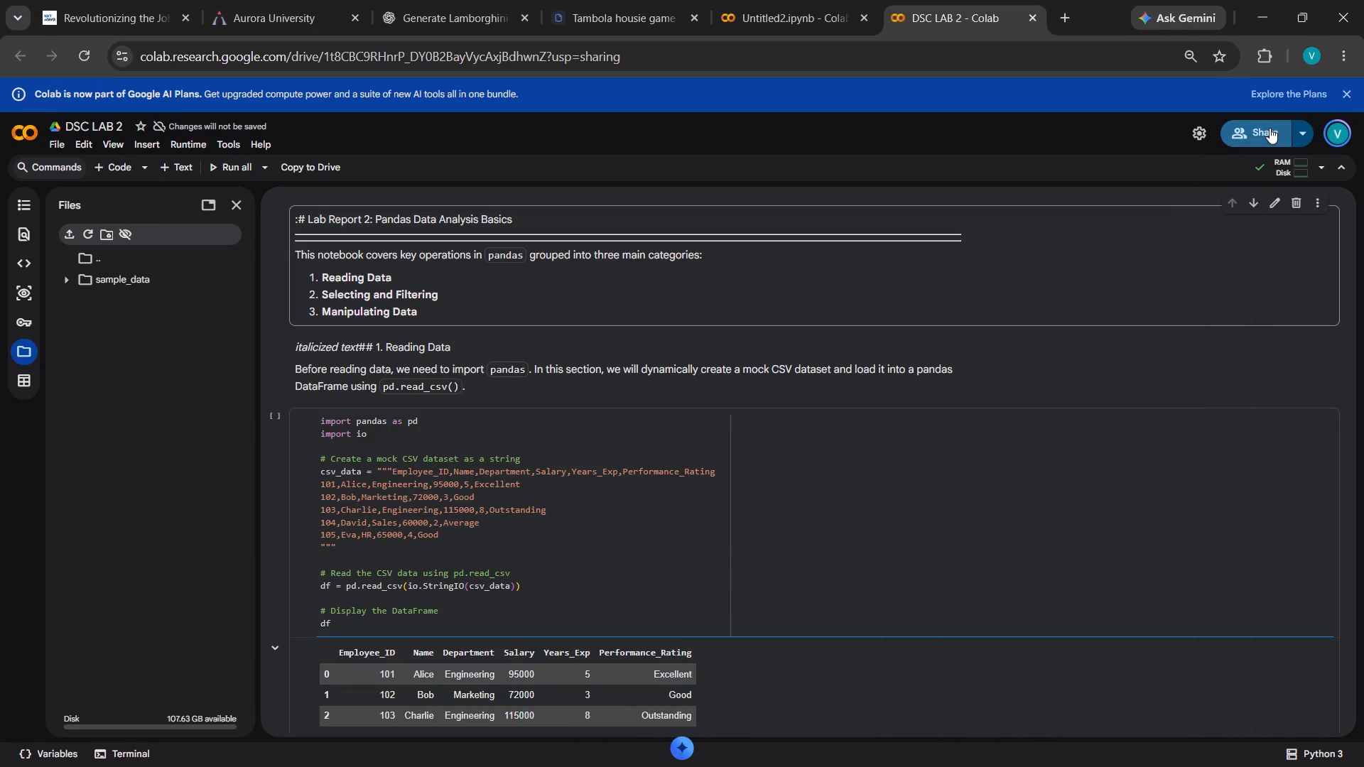
double_click(1270, 128)
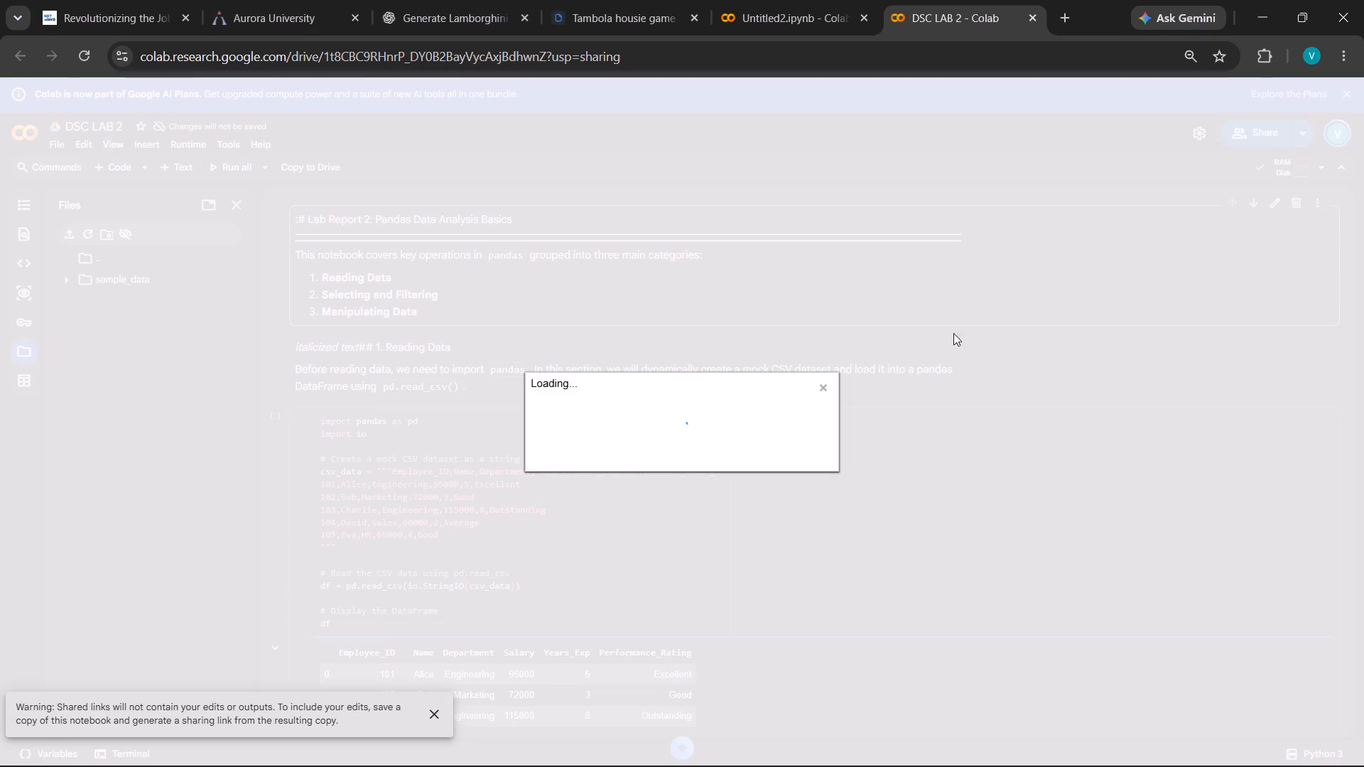
click(822, 390)
click(822, 386)
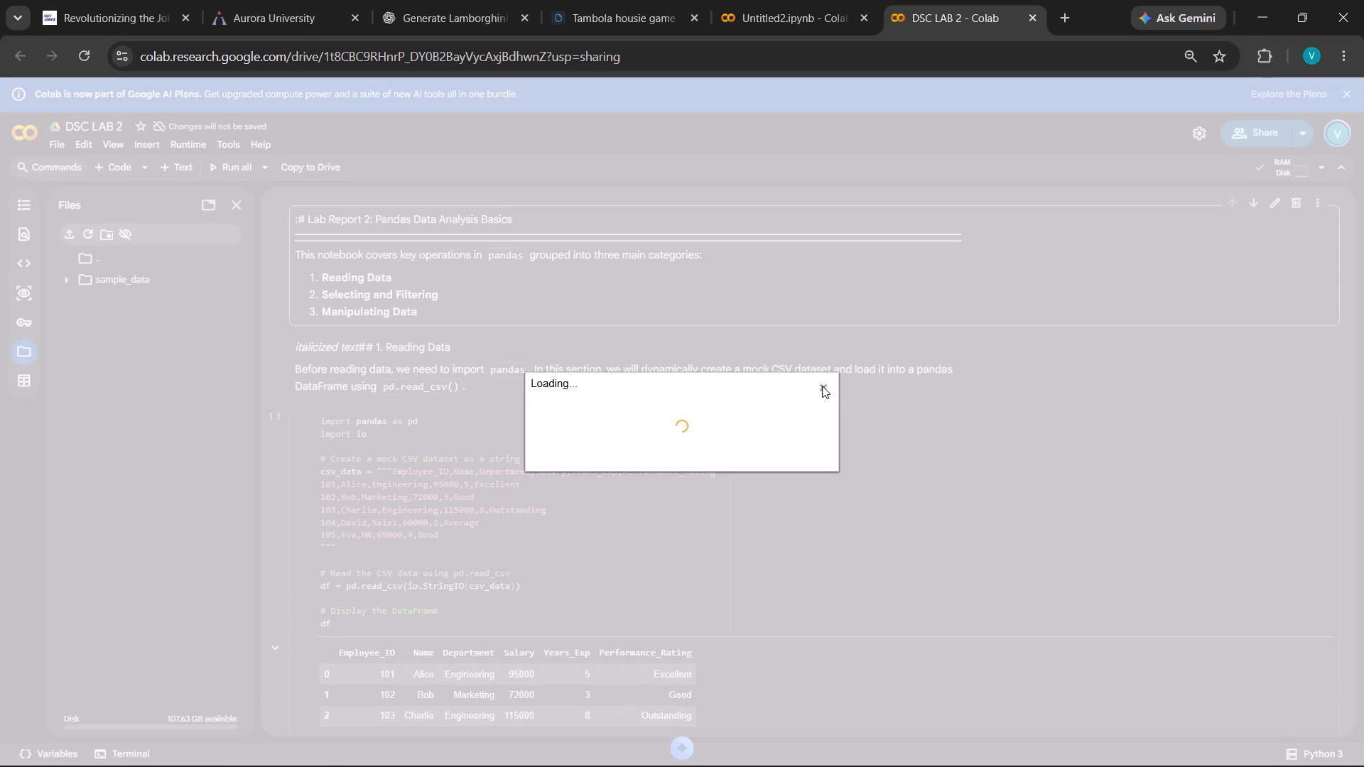
double_click(822, 386)
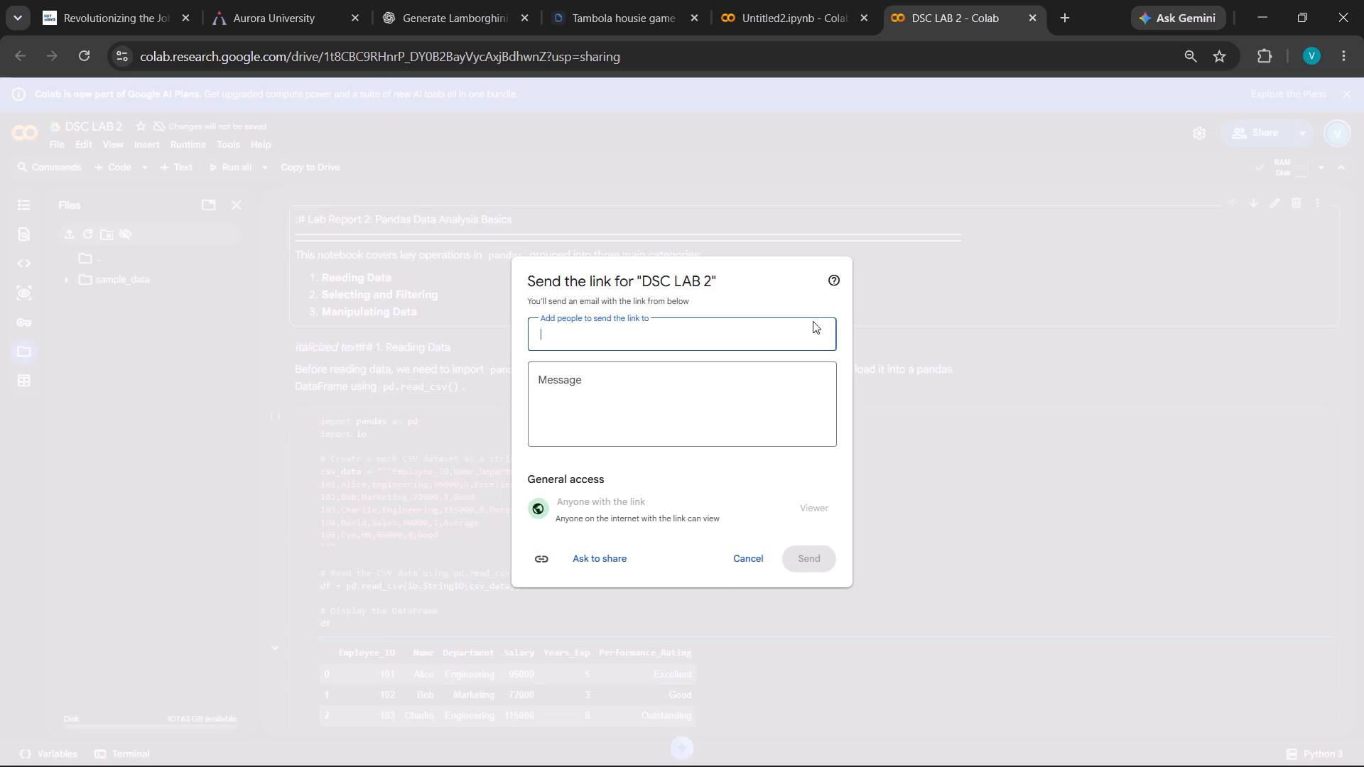
click(710, 516)
double_click(629, 509)
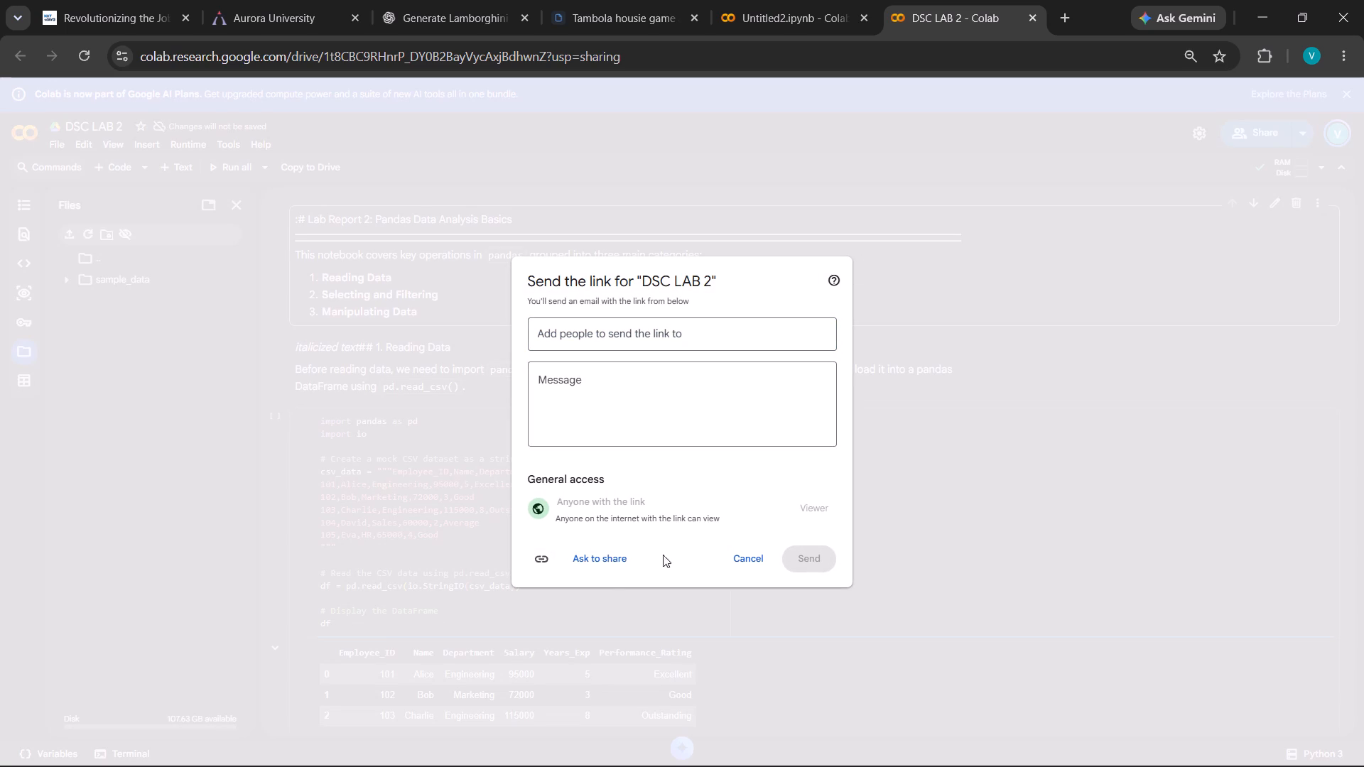
click(605, 556)
click(531, 557)
double_click(539, 557)
triple_click(747, 560)
triple_click(743, 559)
triple_click(740, 555)
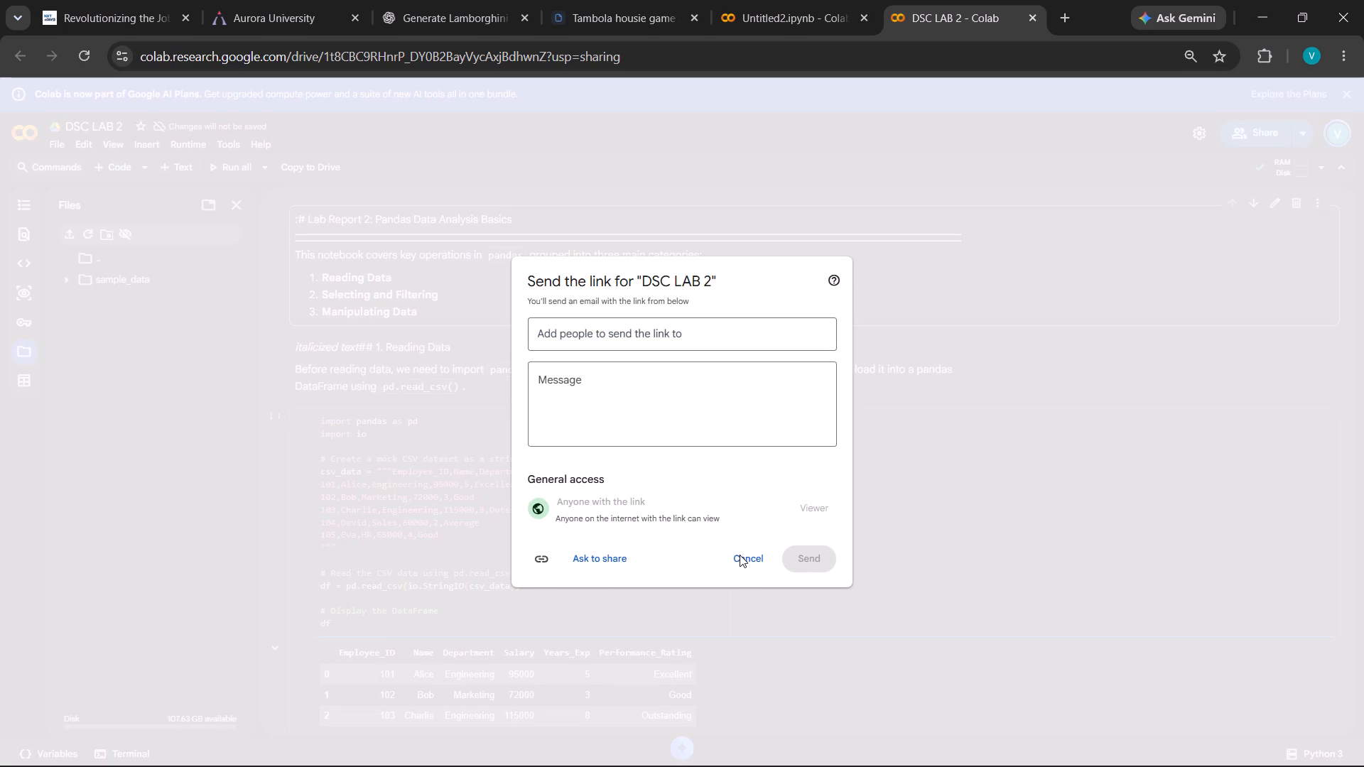
triple_click(737, 550)
triple_click(737, 550)
triple_click(737, 550)
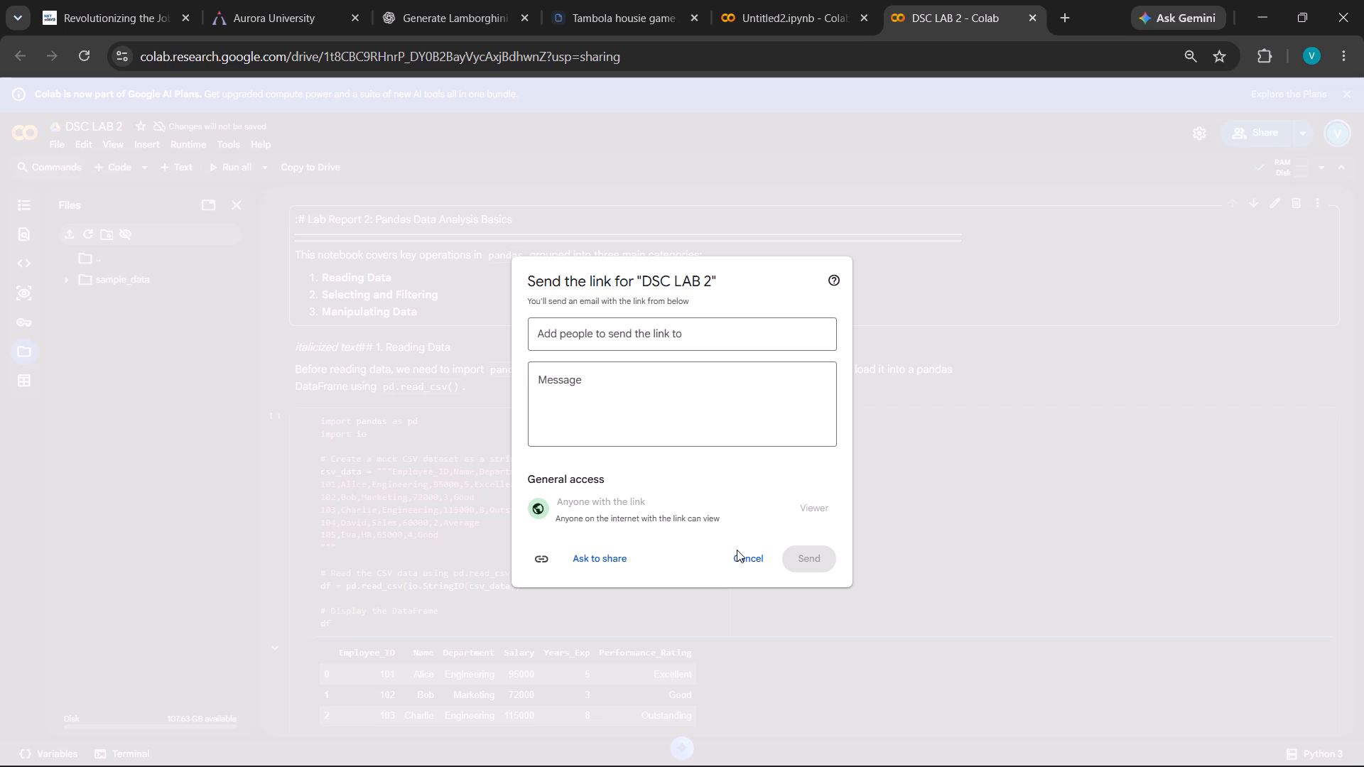
triple_click(738, 547)
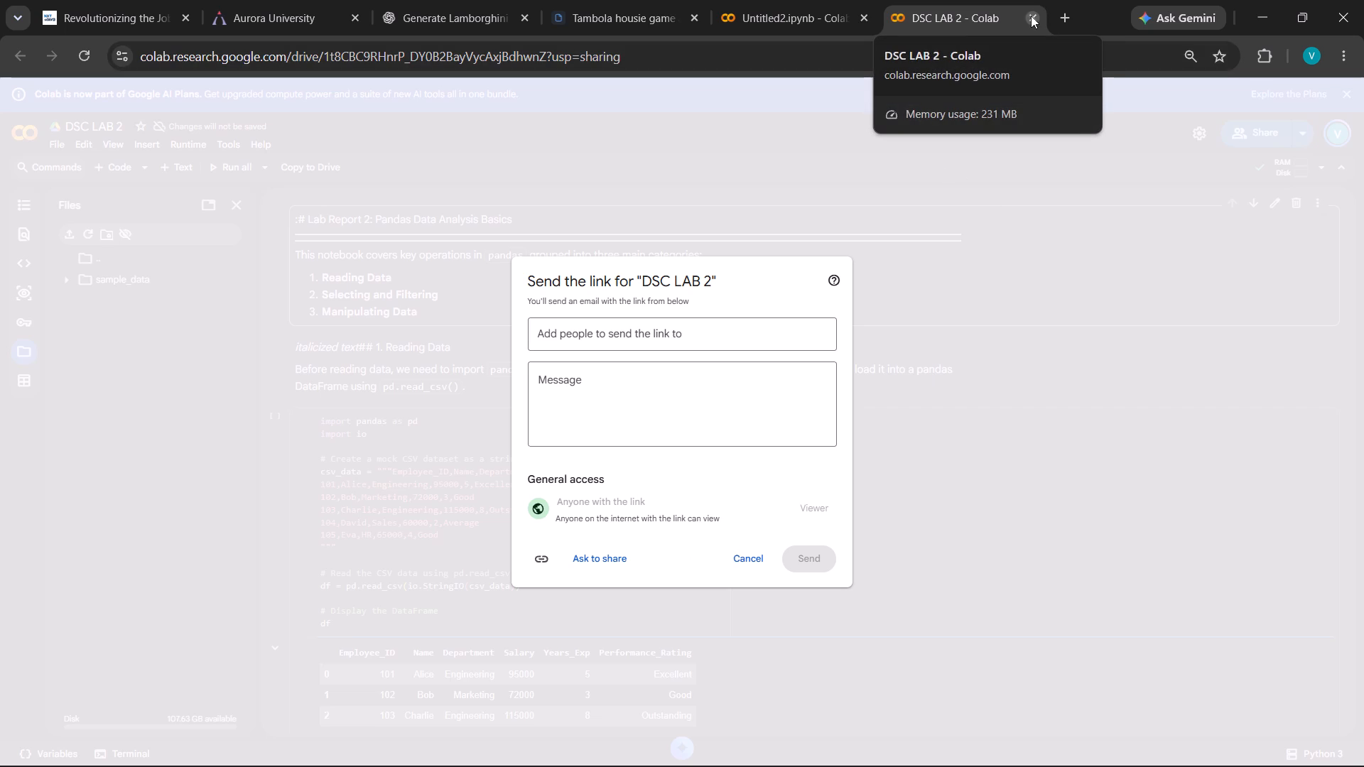
click(1031, 16)
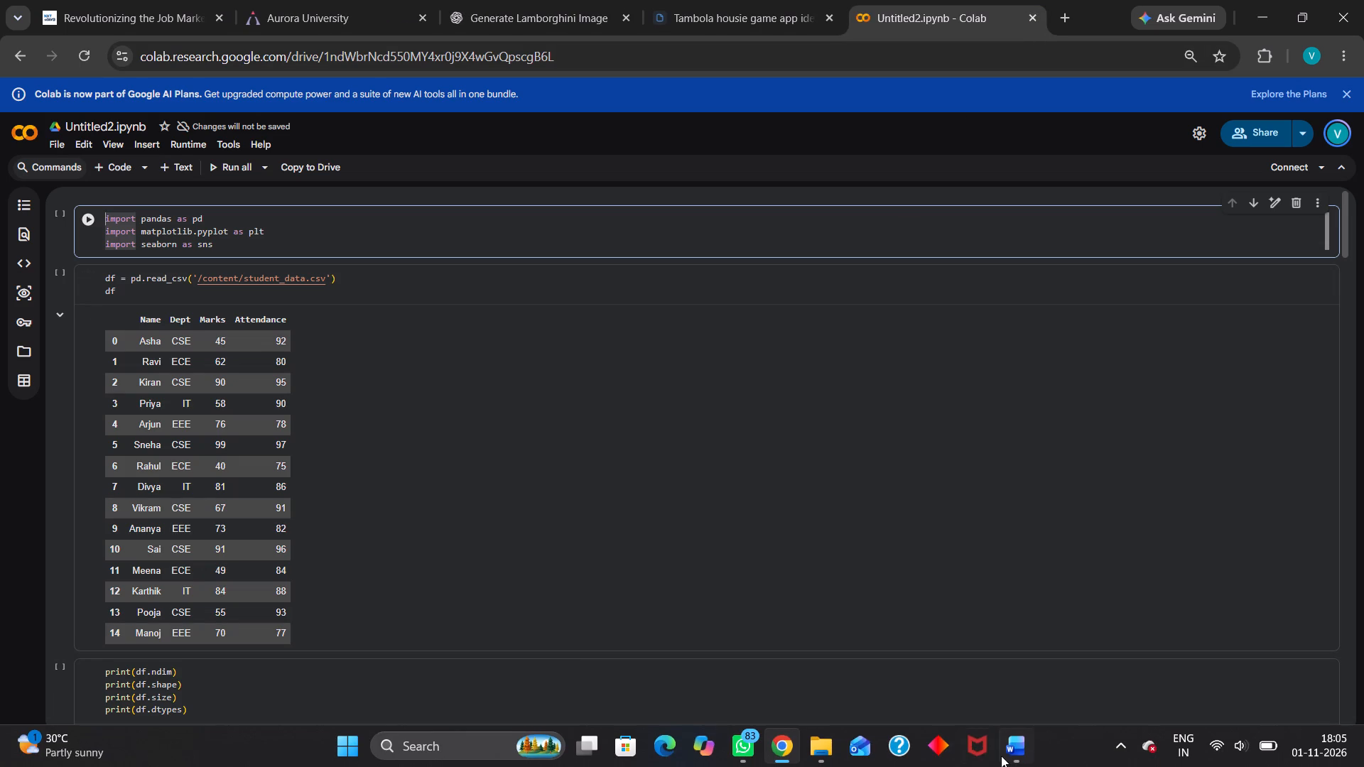
Reopen the DSC LAB 2 notebook from the original hyperlink in Lab Report 2.
click(1008, 746)
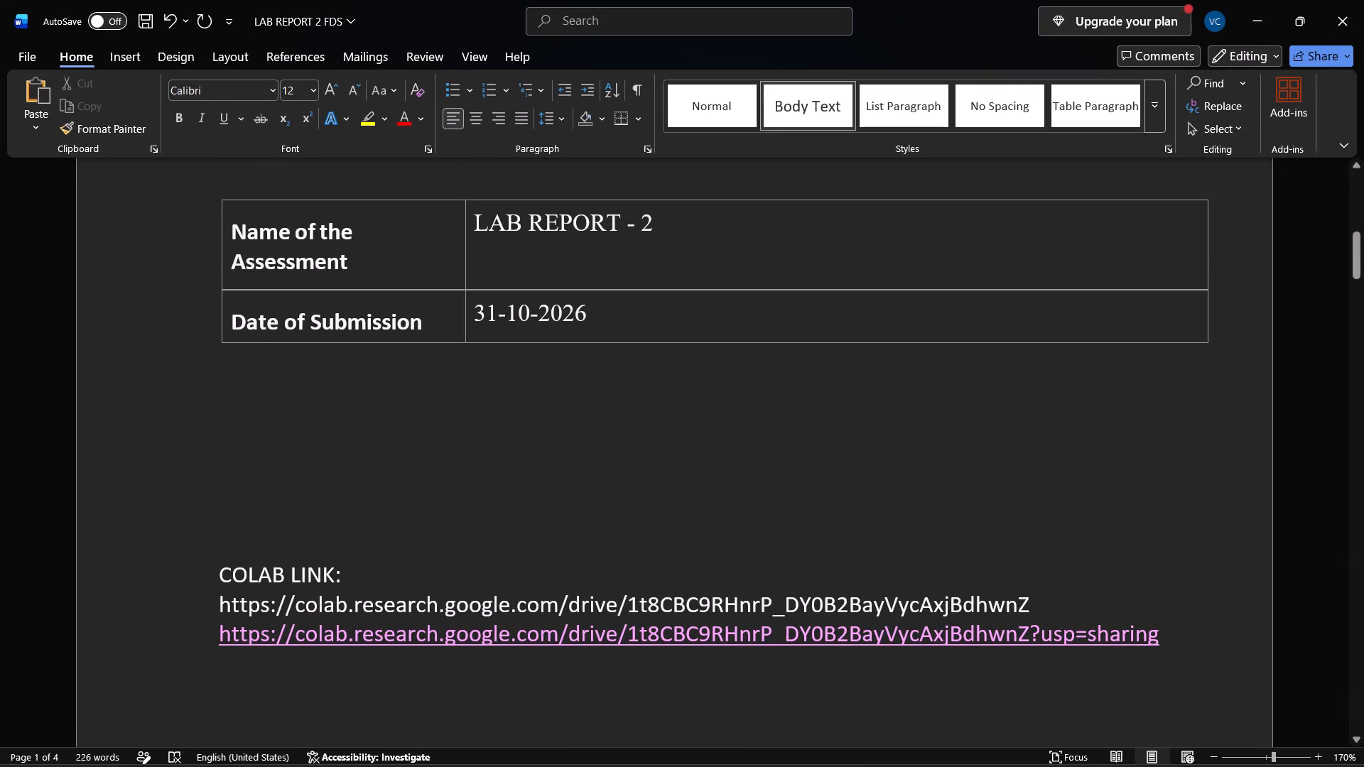
ctrl+click(863, 639)
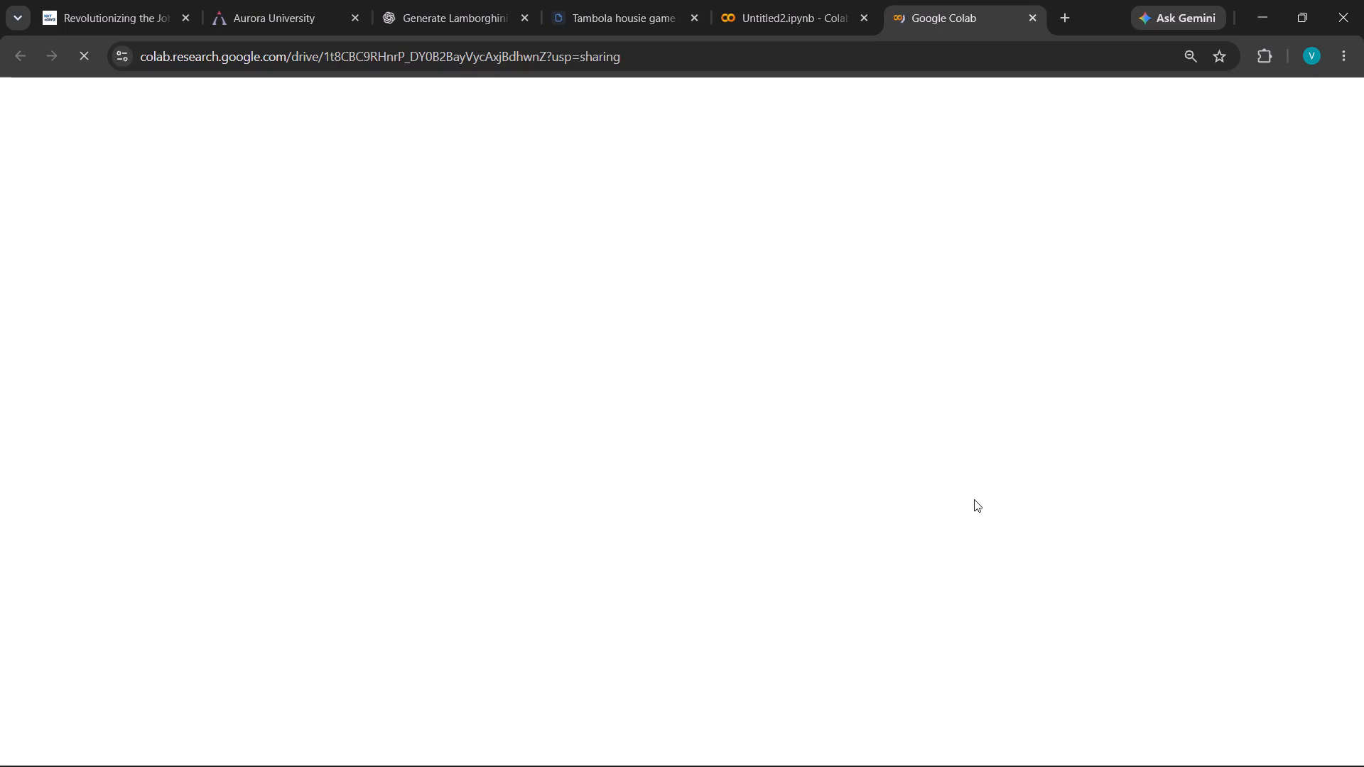
Replace the plain-text notebook link above the original hyperlink in Lab Report 2 with a blank space.
click(1014, 752)
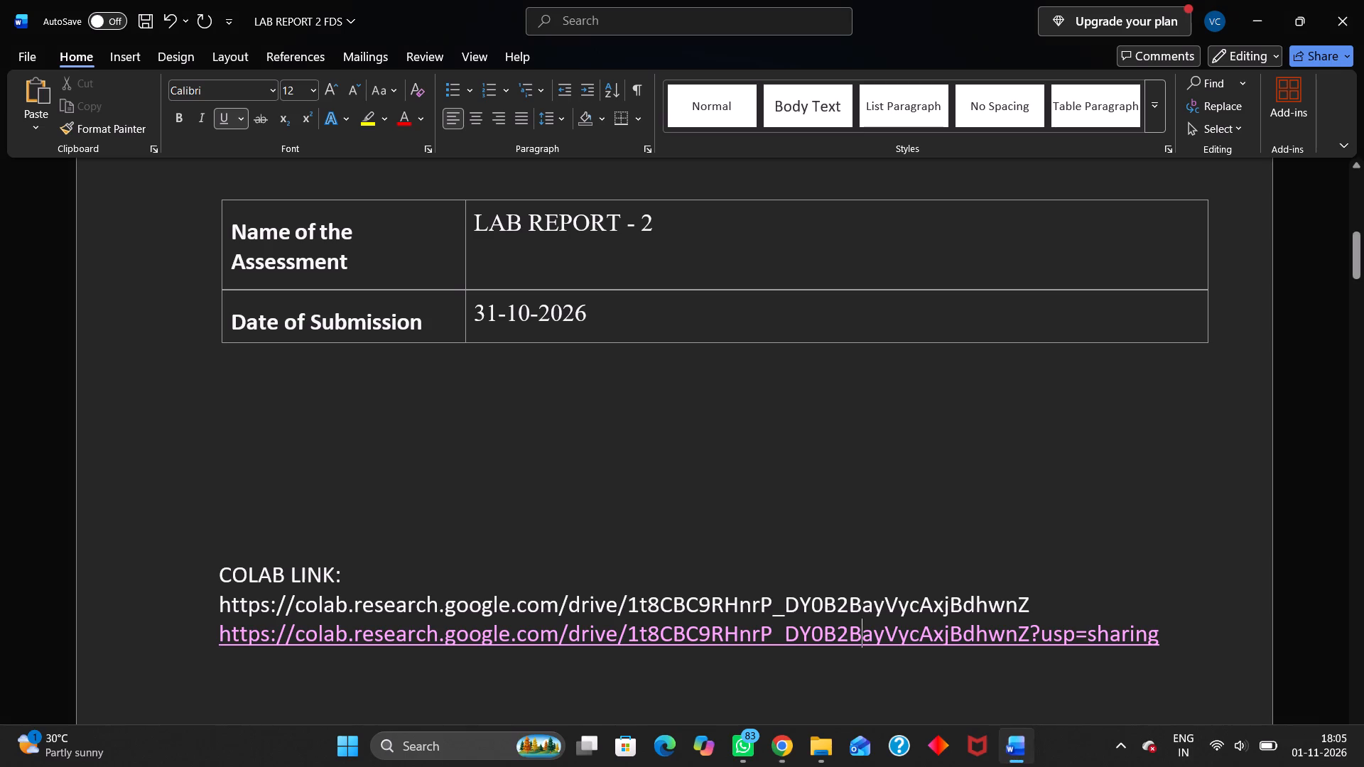
drag(1034, 600, 236, 615)
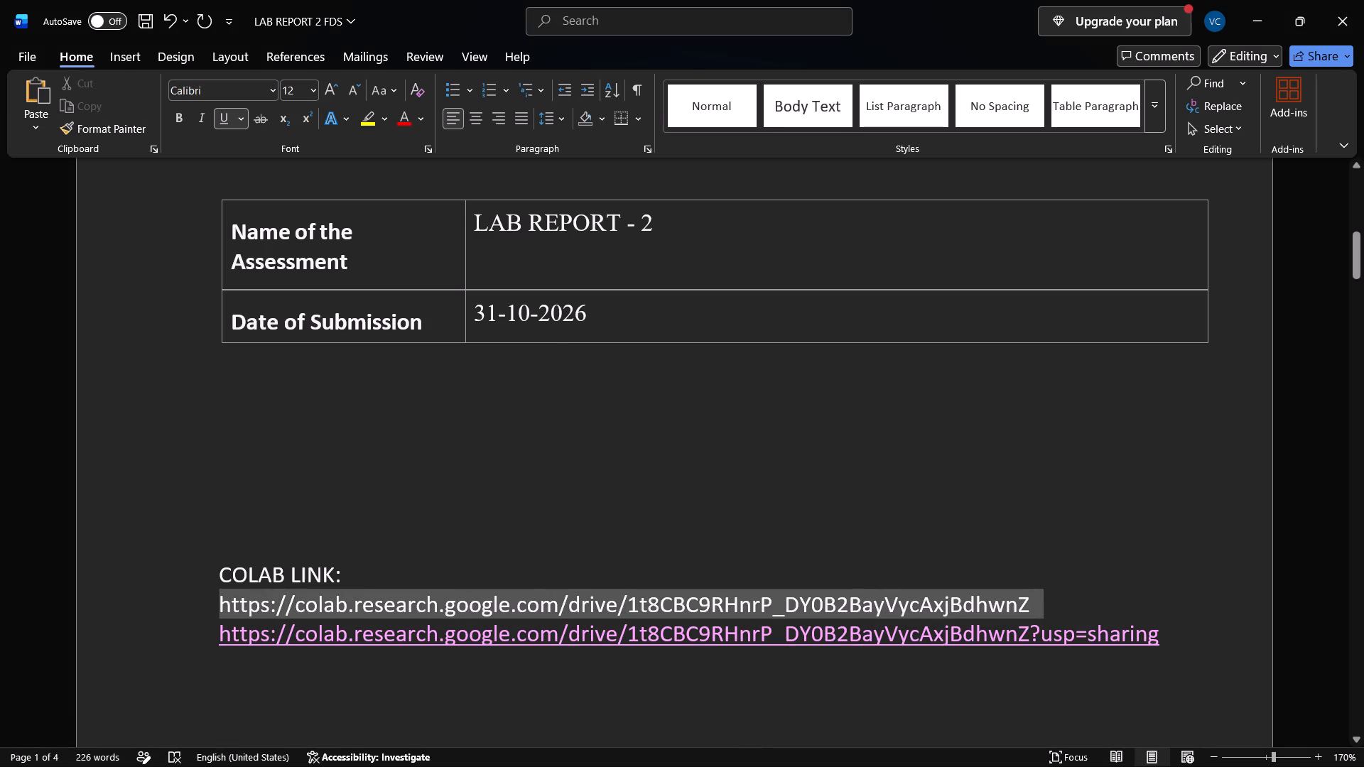
drag(236, 615, 232, 612)
key(space)
scroll(716, 540, down, 4)
scroll(718, 538, up, 3)
Close the browser pages for the Lamborghini image and the Tambola housie game, keeping DSC LAB 2 open.
click(1247, 12)
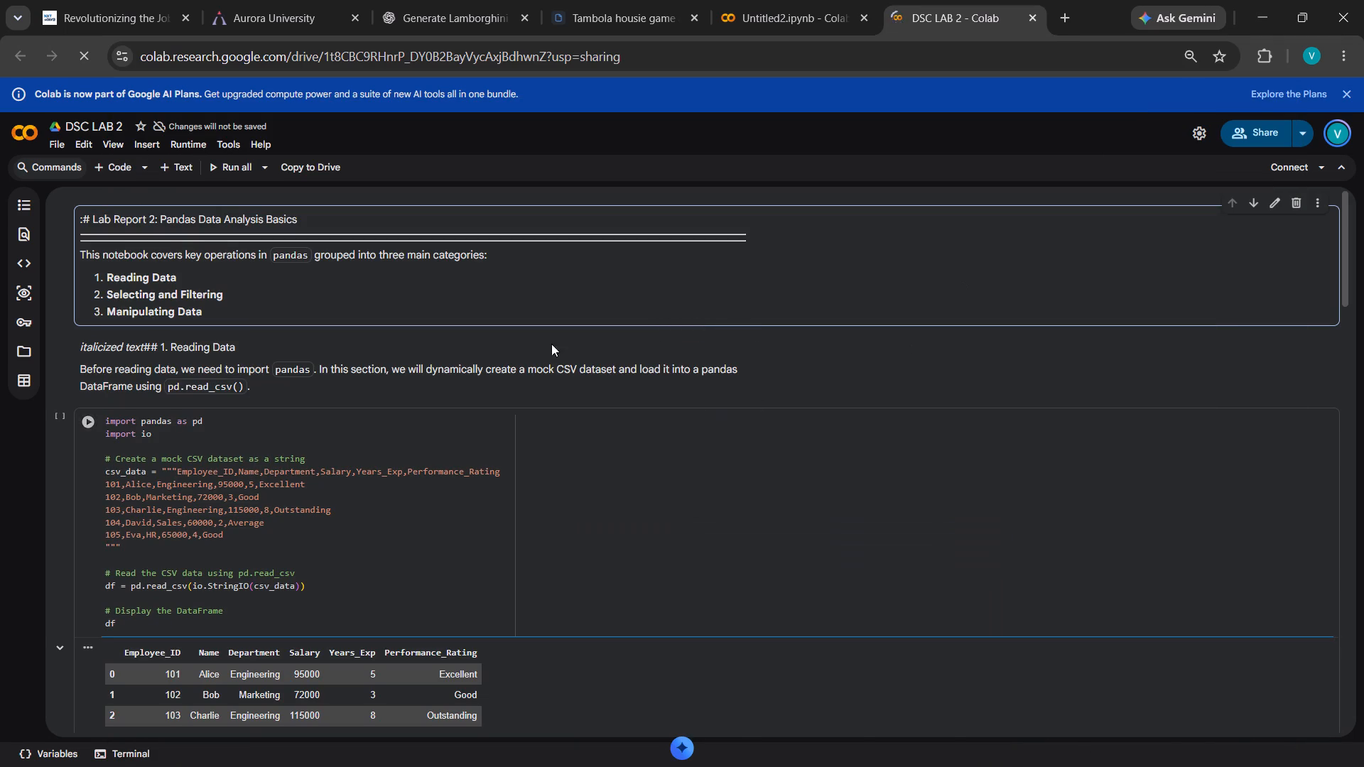
scroll(675, 512, down, 4)
scroll(676, 513, up, 3)
scroll(676, 513, down, 1)
scroll(676, 513, up, 3)
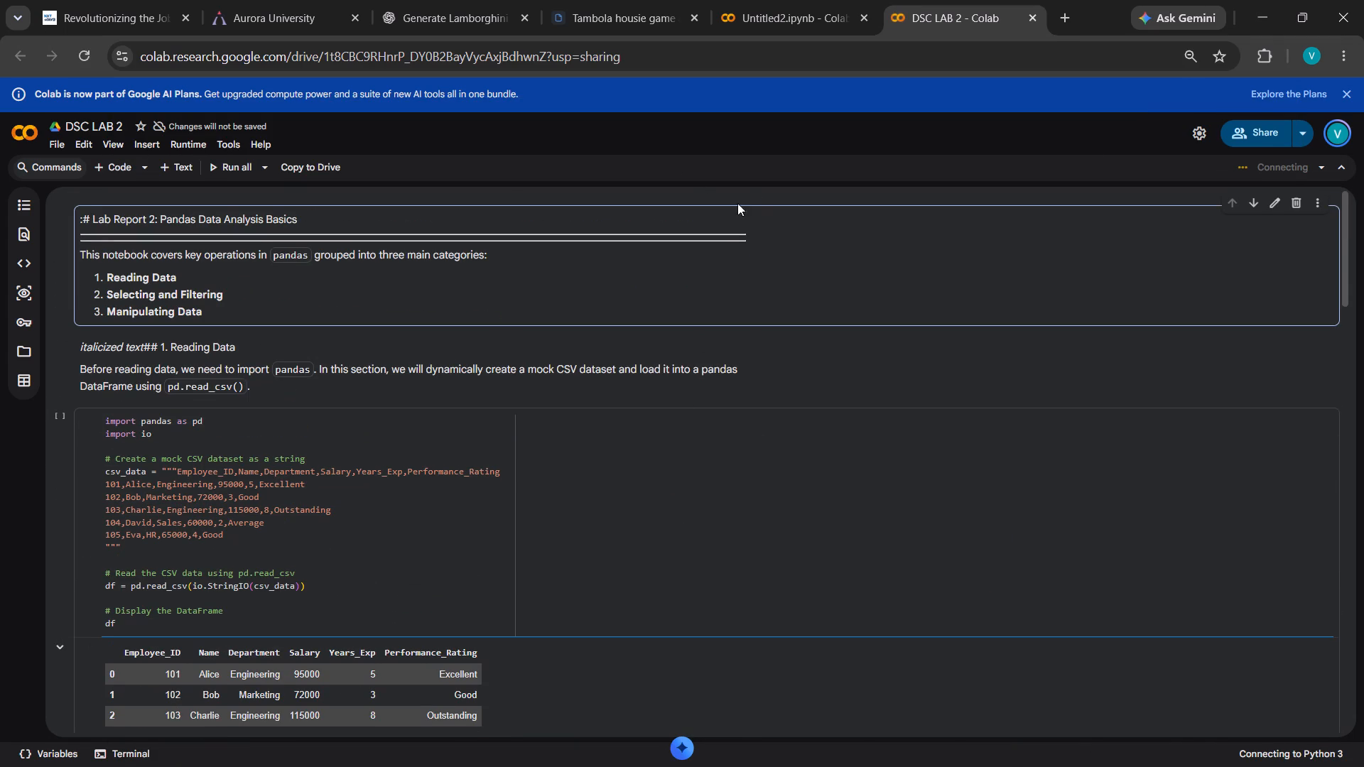
click(523, 16)
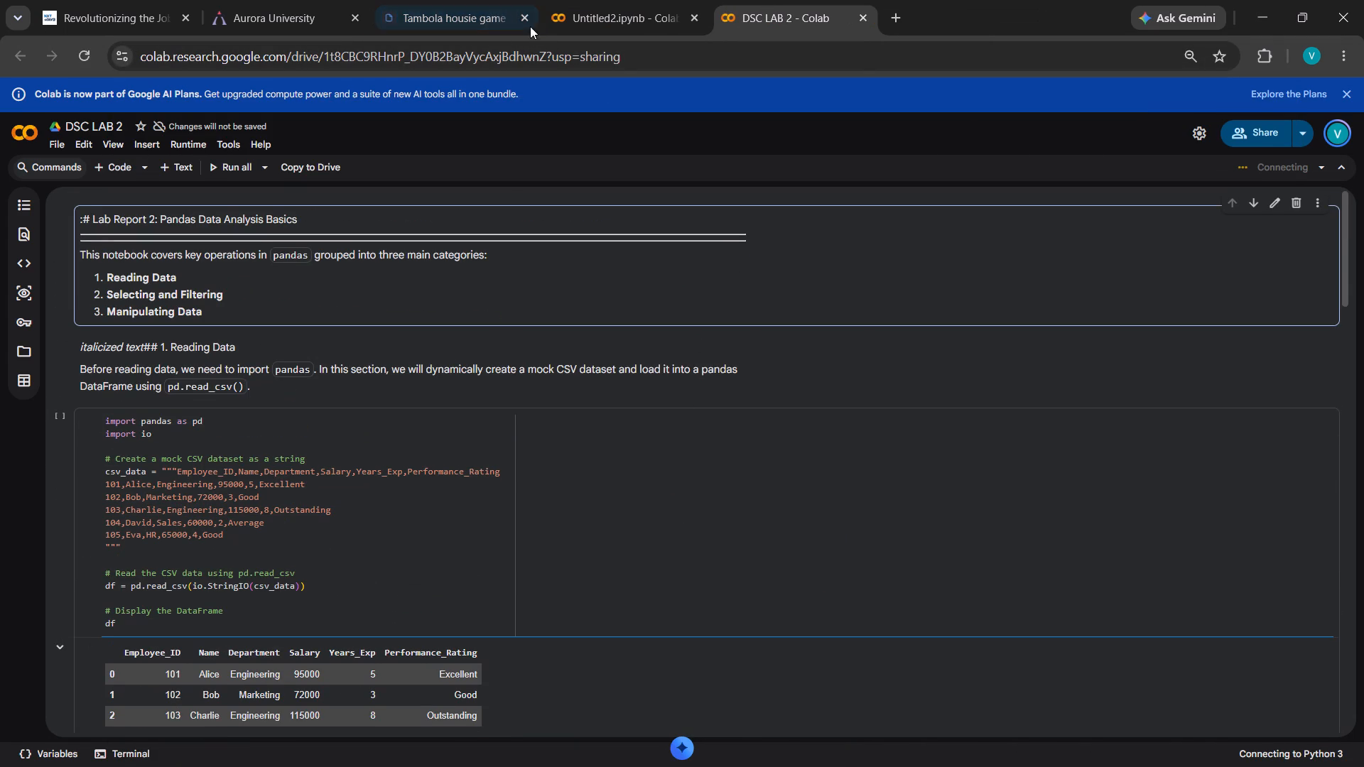
click(526, 17)
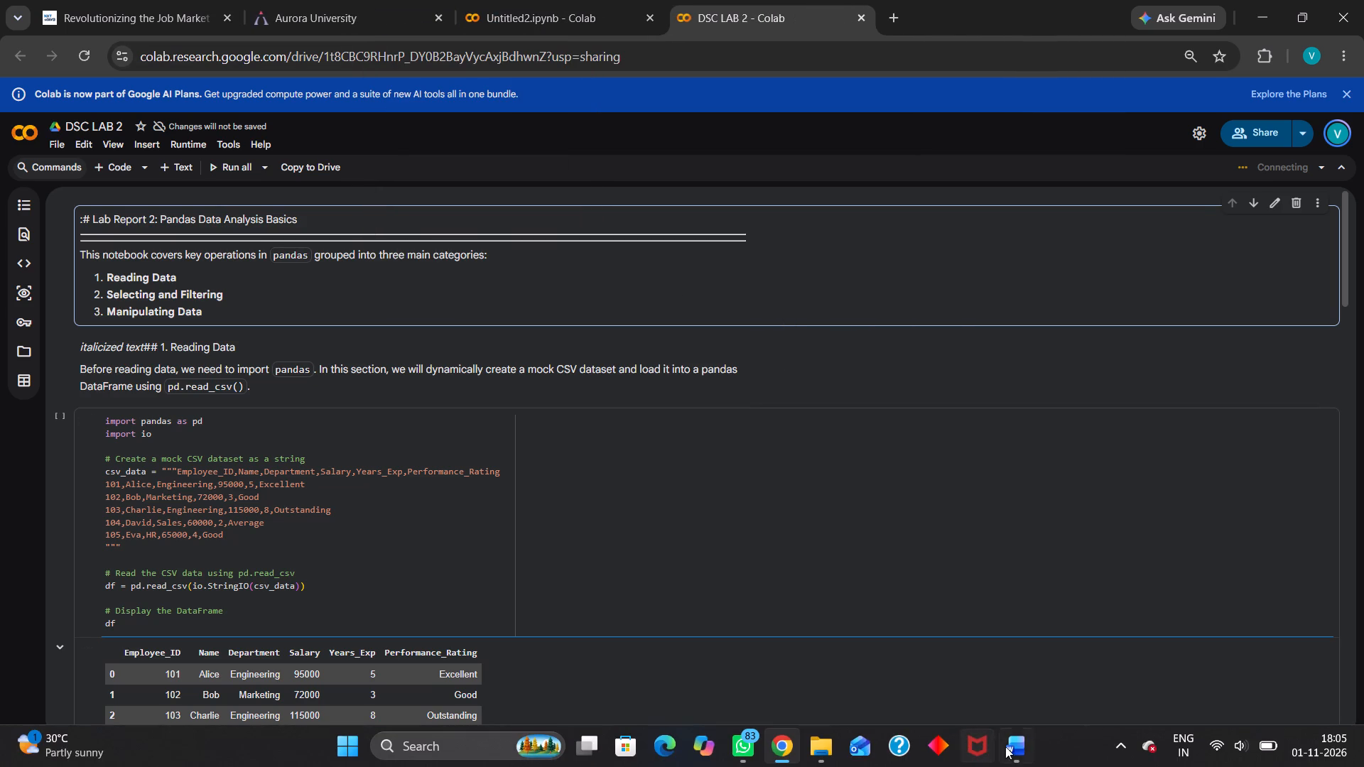
Examine the layout of all four pages of Lab Report 2, and return to the cover page details.
click(1019, 751)
scroll(864, 506, down, 3)
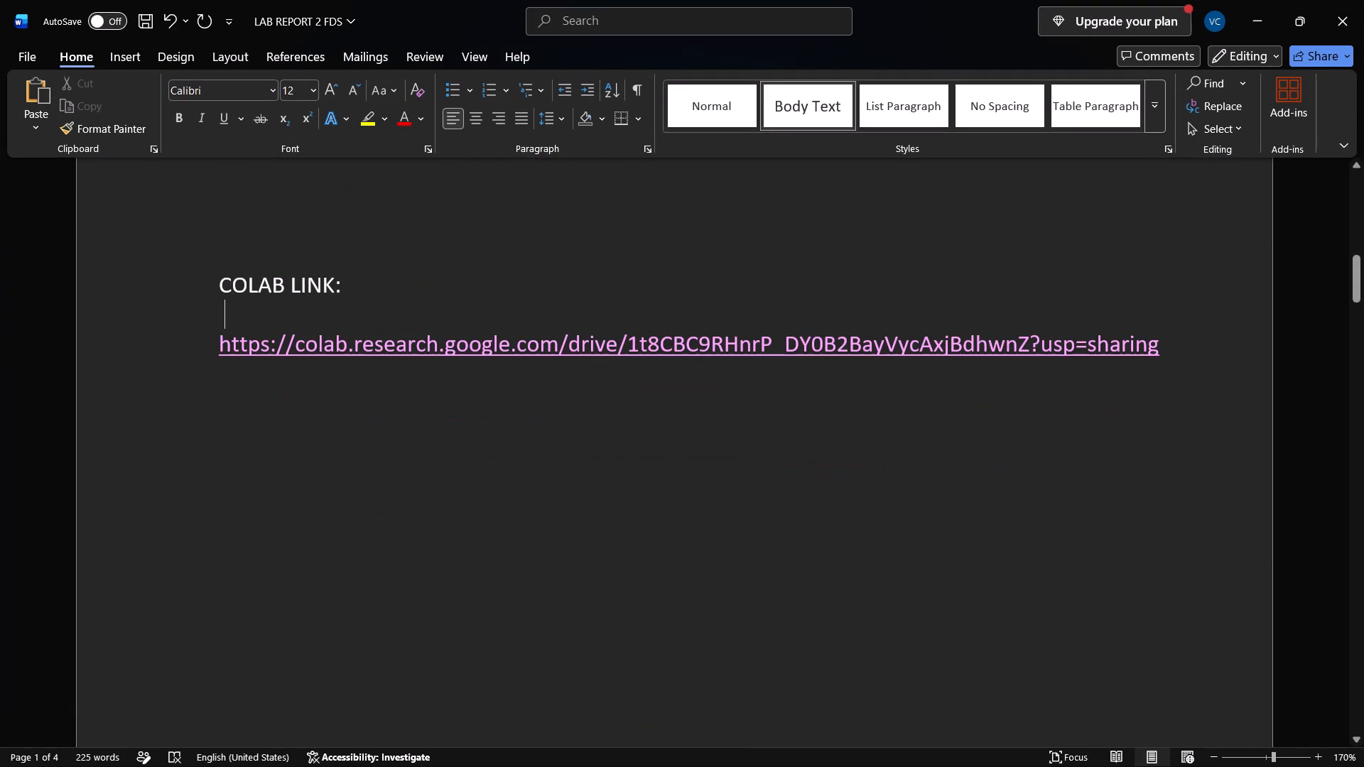
scroll(841, 506, left, 1)
ctrl+scroll(834, 506, down, 4)
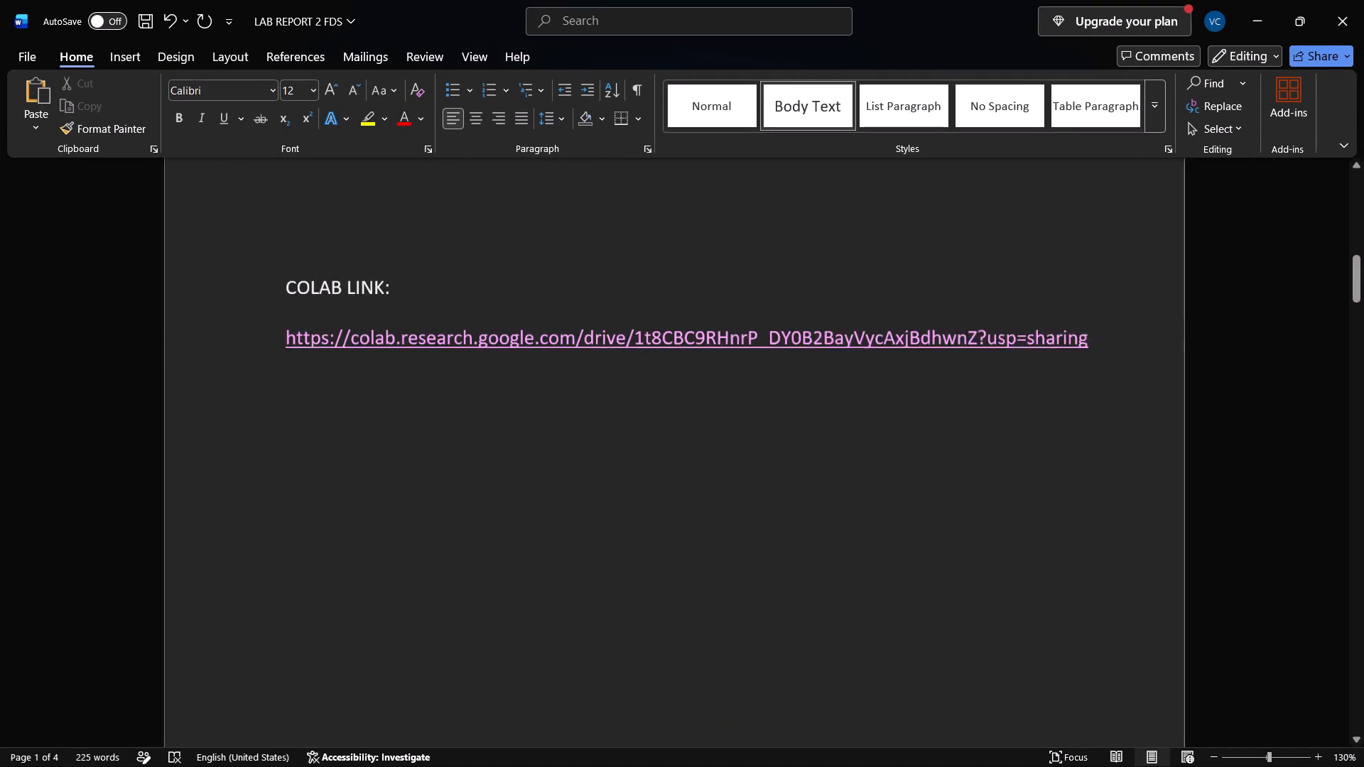
ctrl+scroll(834, 506, down, 9)
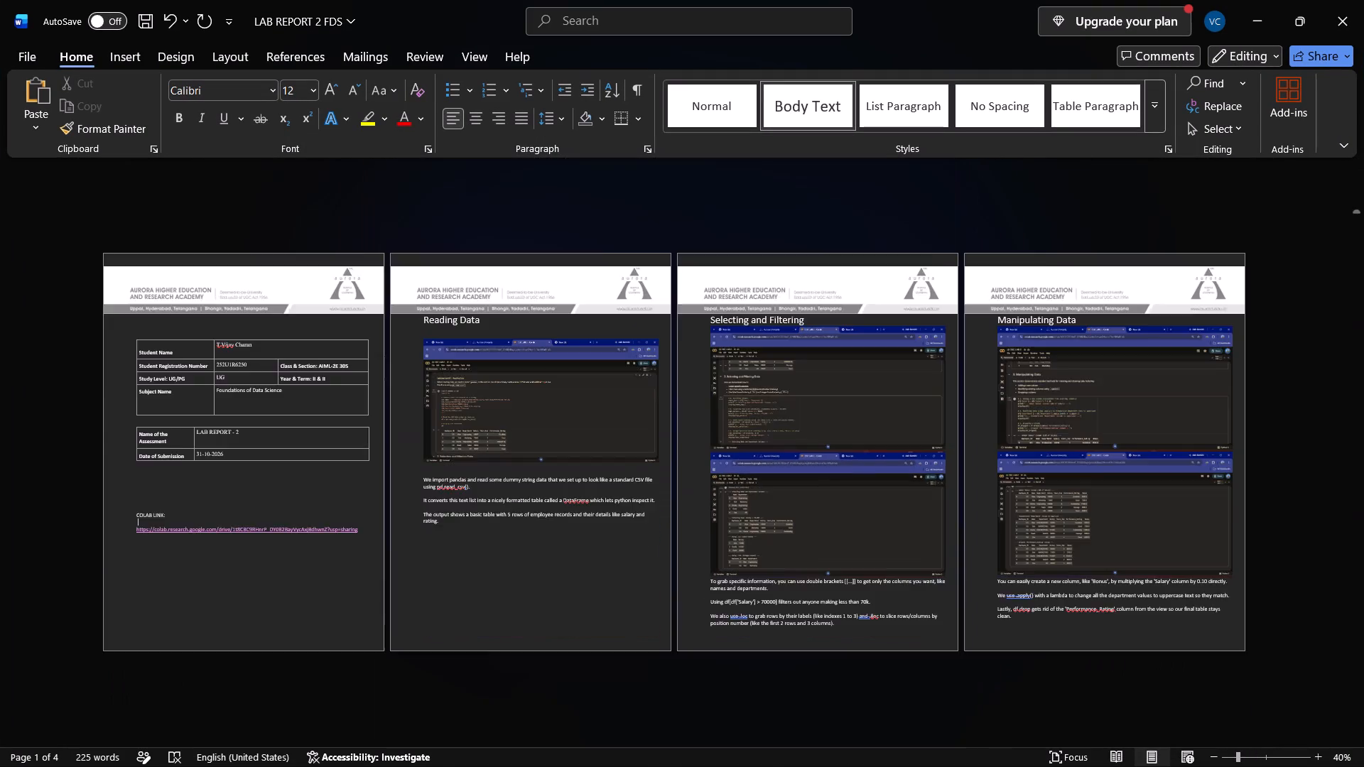
ctrl+scroll(834, 506, up, 4)
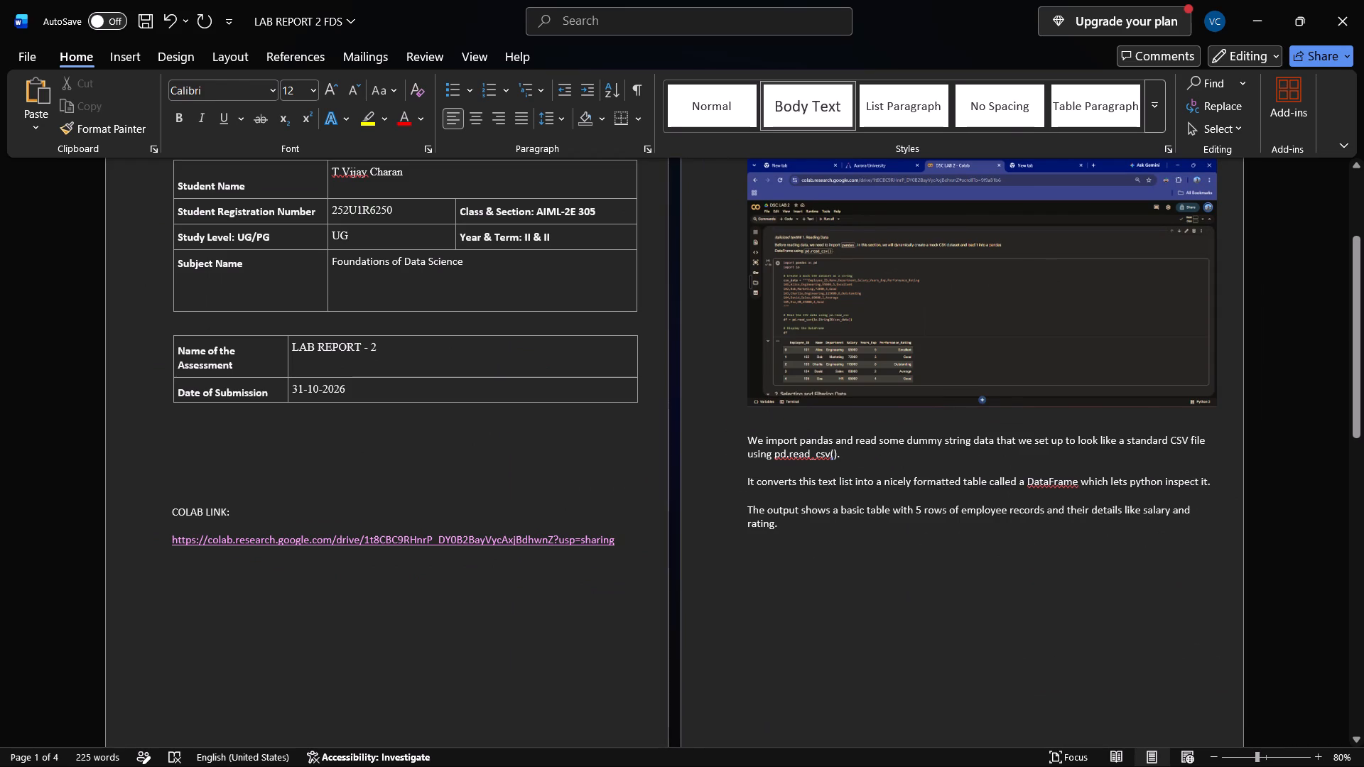
ctrl+scroll(834, 506, up, 3)
scroll(834, 505, up, 3)
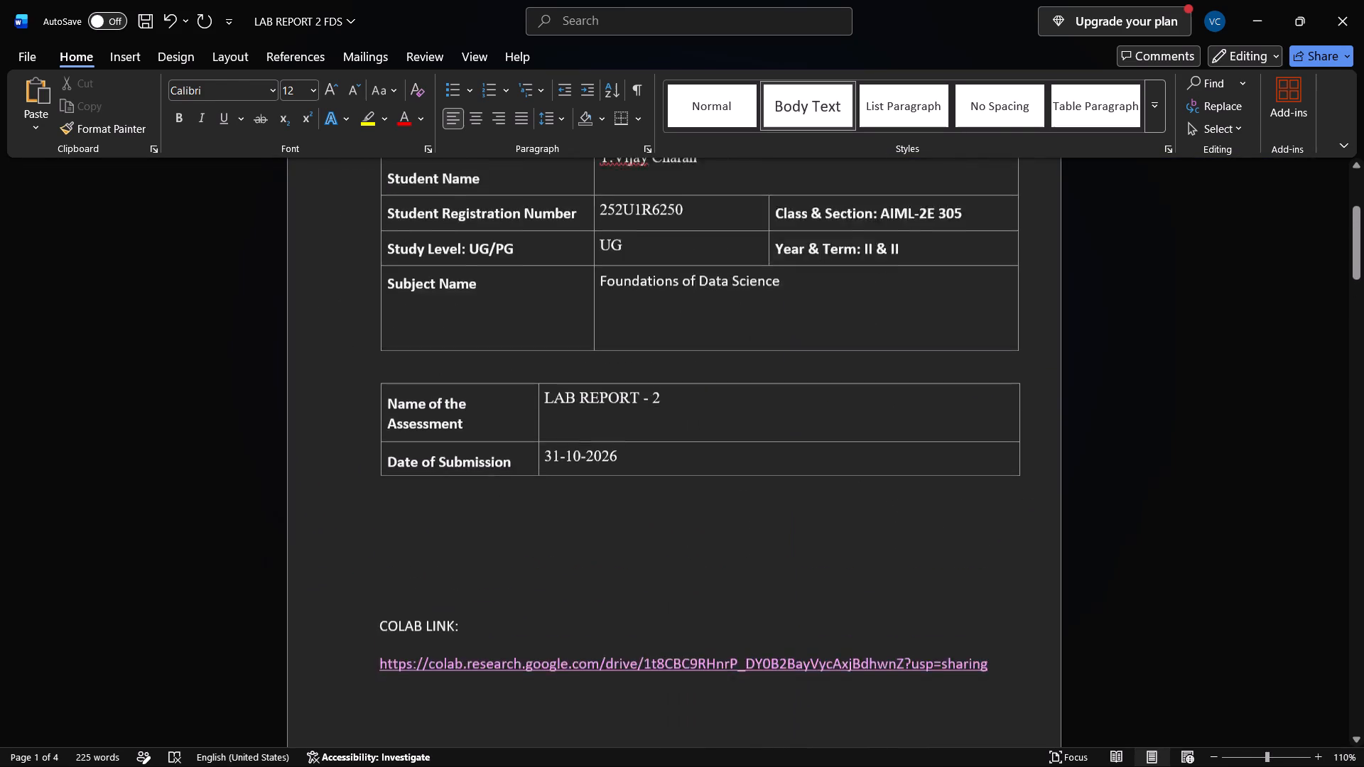
Set the font size of the "Reading Data" heading in Lab Report 2 to 14.
scroll(833, 505, down, 18)
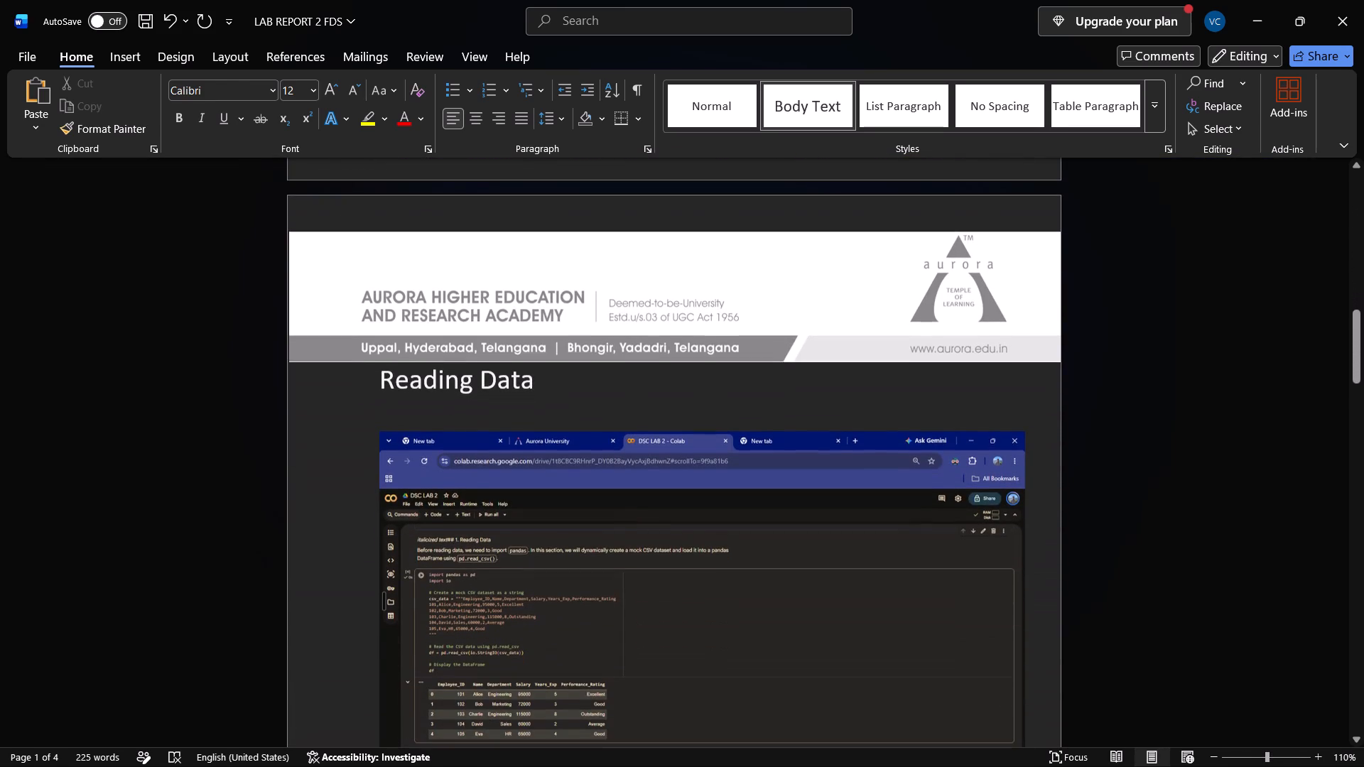
drag(561, 380, 366, 367)
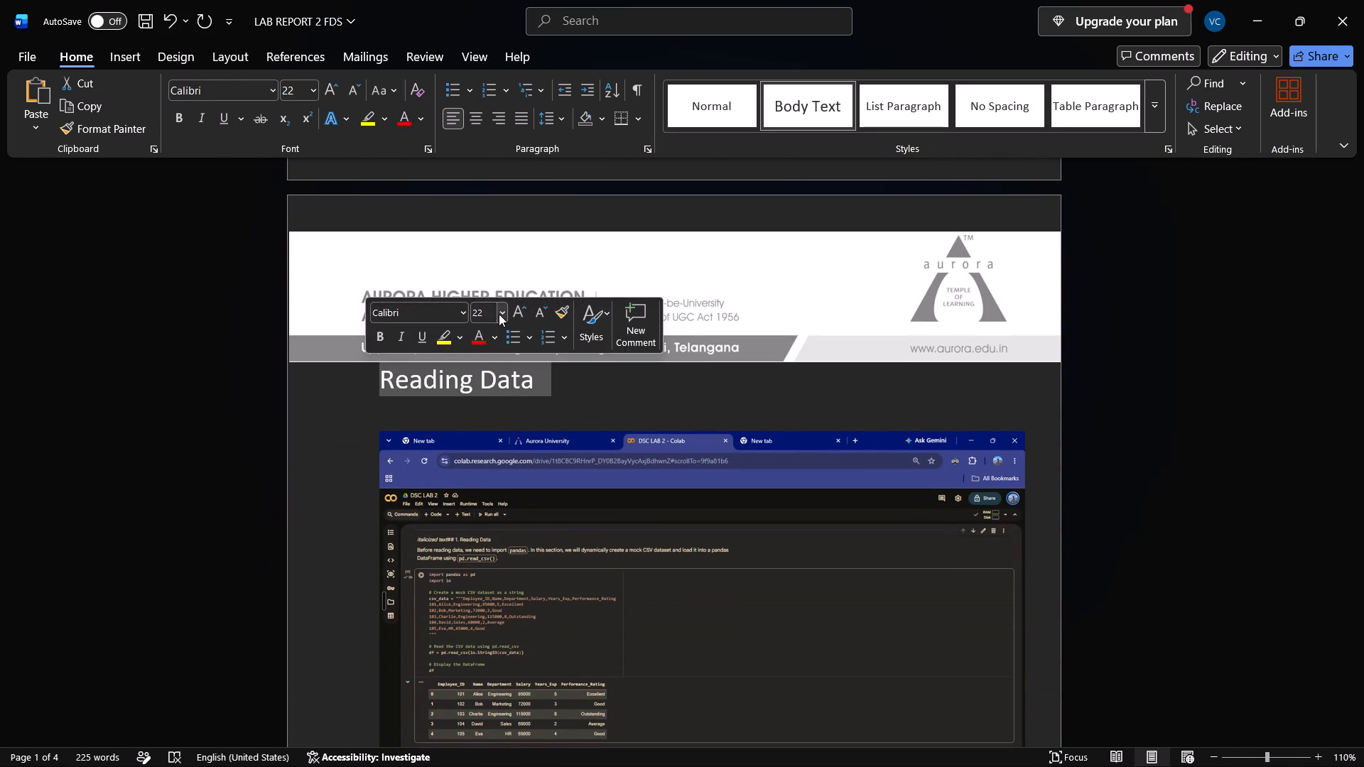
click(499, 314)
click(496, 436)
scroll(549, 398, up, 3)
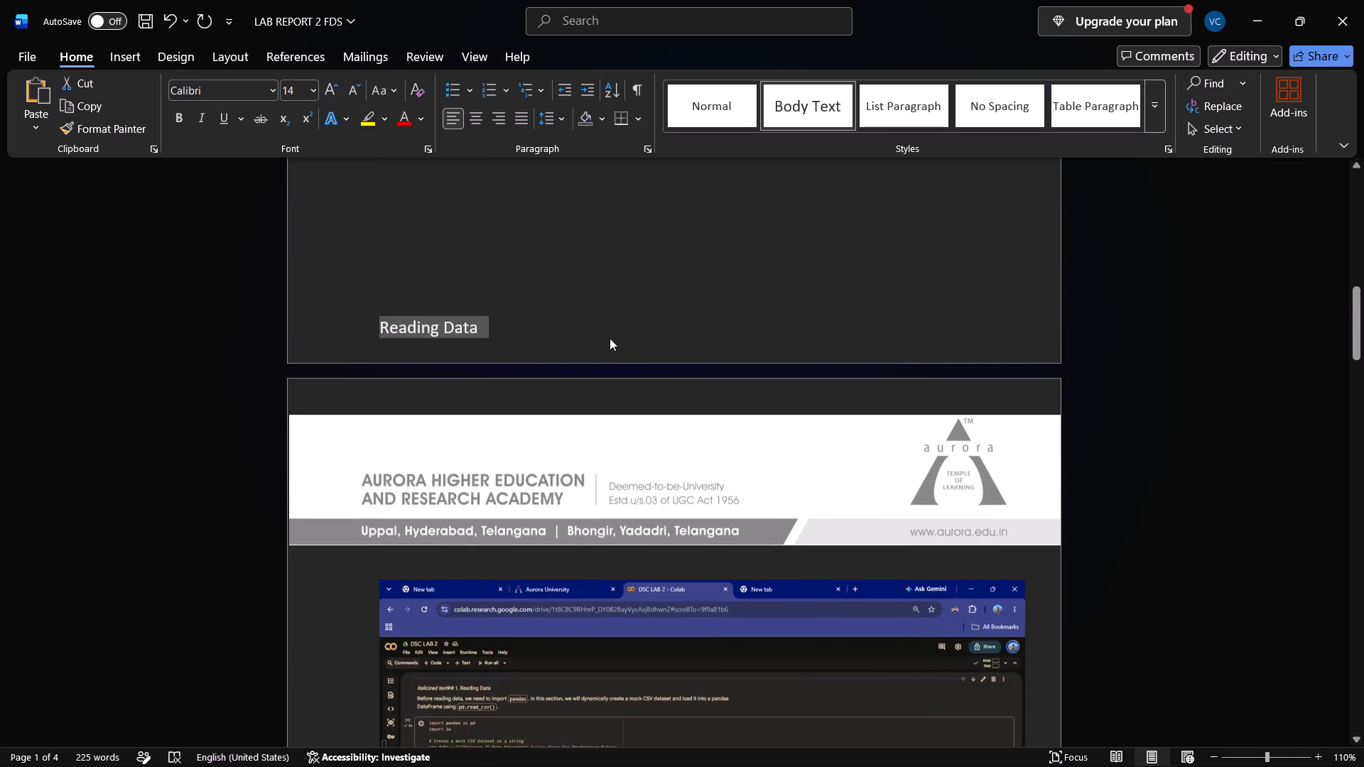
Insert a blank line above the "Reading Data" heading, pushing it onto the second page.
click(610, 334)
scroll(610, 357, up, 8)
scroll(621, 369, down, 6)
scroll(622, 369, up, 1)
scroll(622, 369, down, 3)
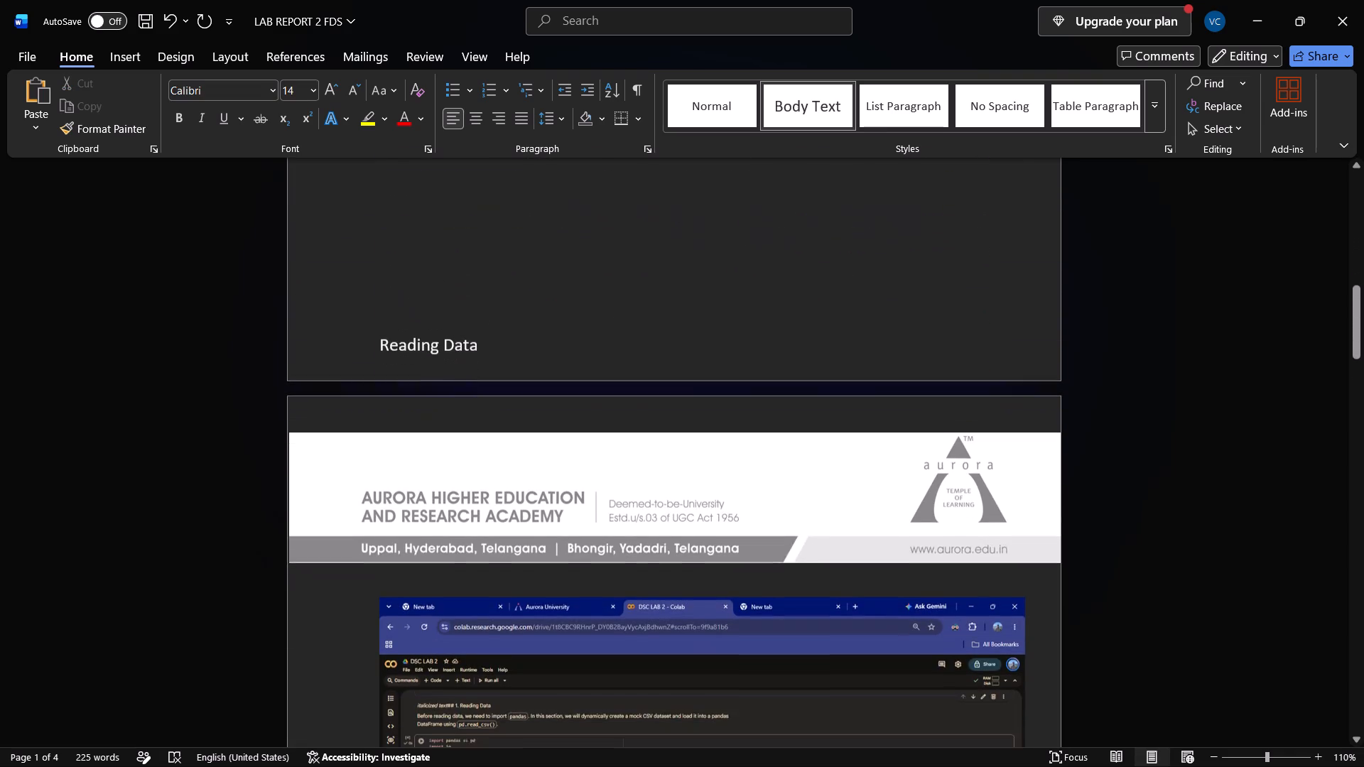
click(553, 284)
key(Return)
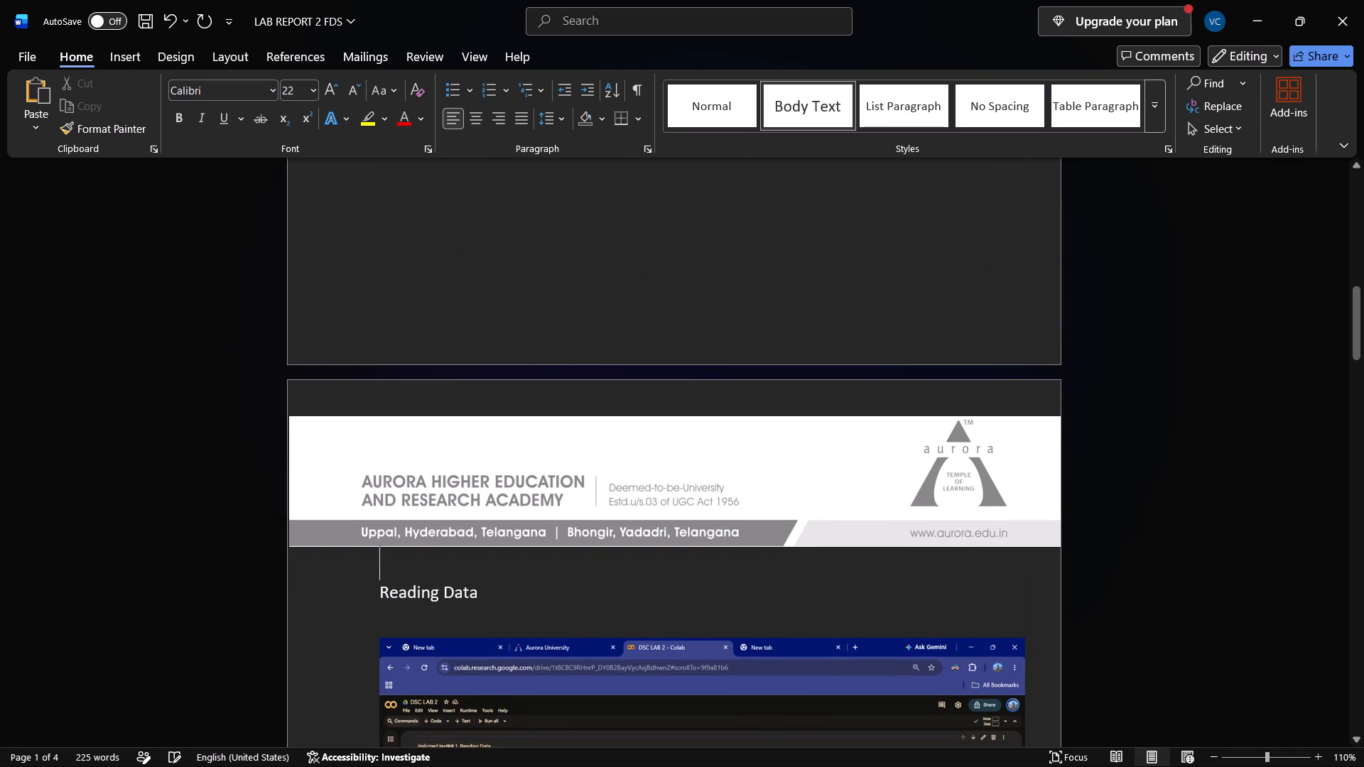
Delete the large blank line between the "Reading Data" heading and its screenshot, and insert a new line break after the heading.
scroll(616, 406, down, 6)
click(493, 343)
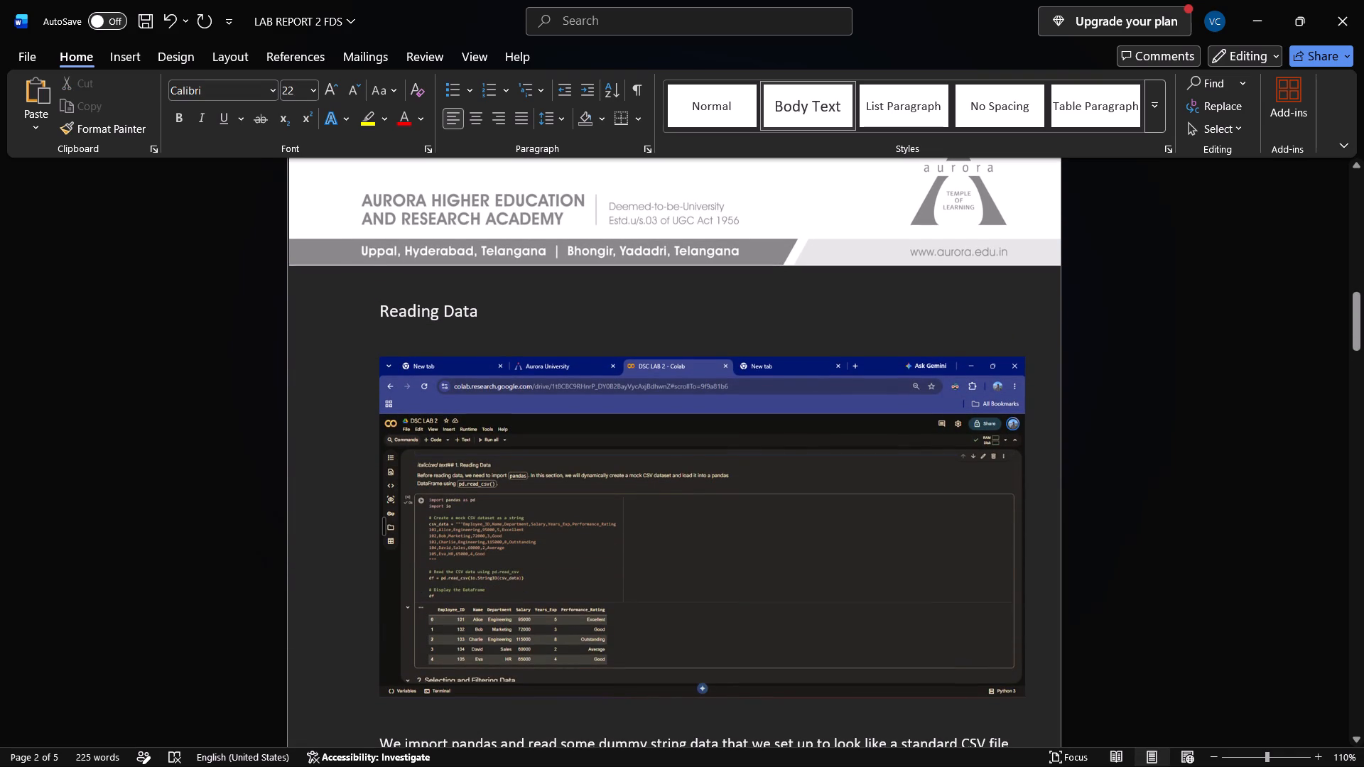
key(BackSpace)
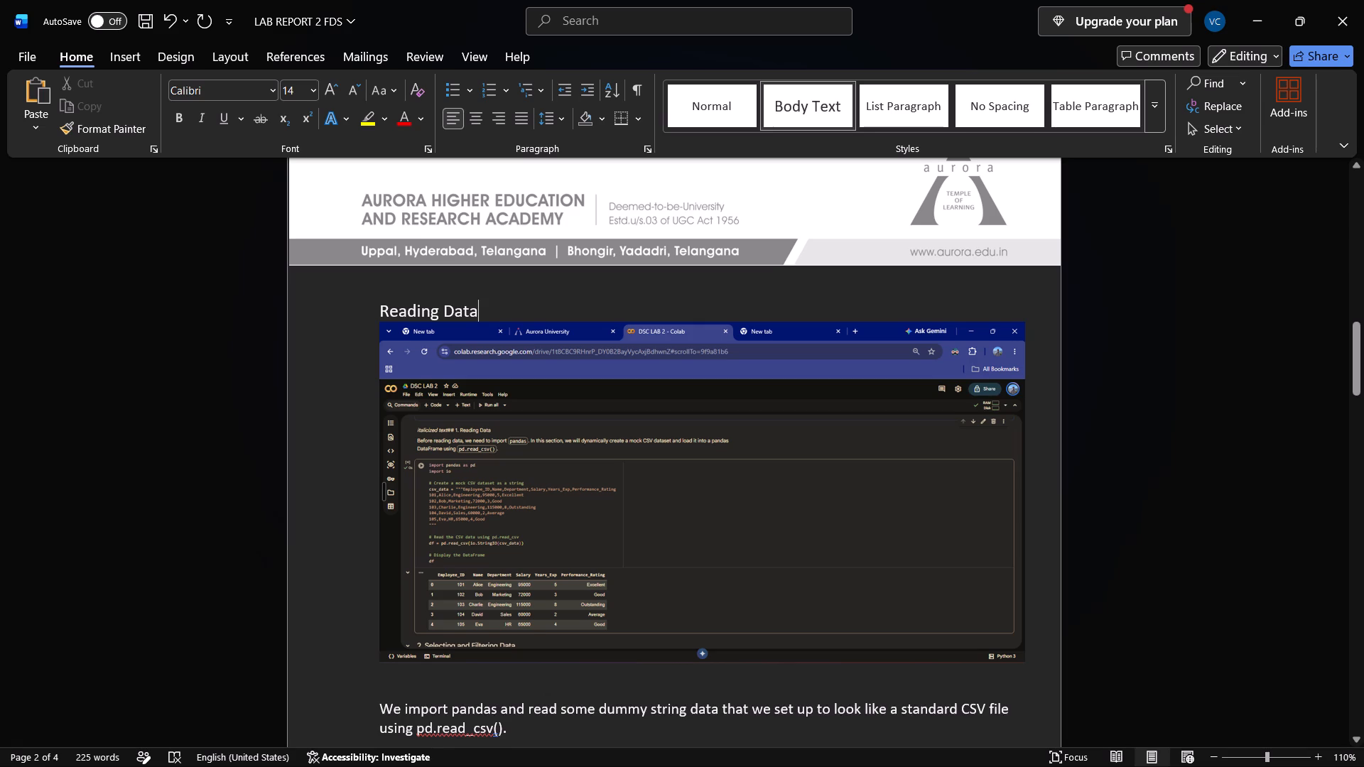
key(Return)
scroll(642, 386, down, 1)
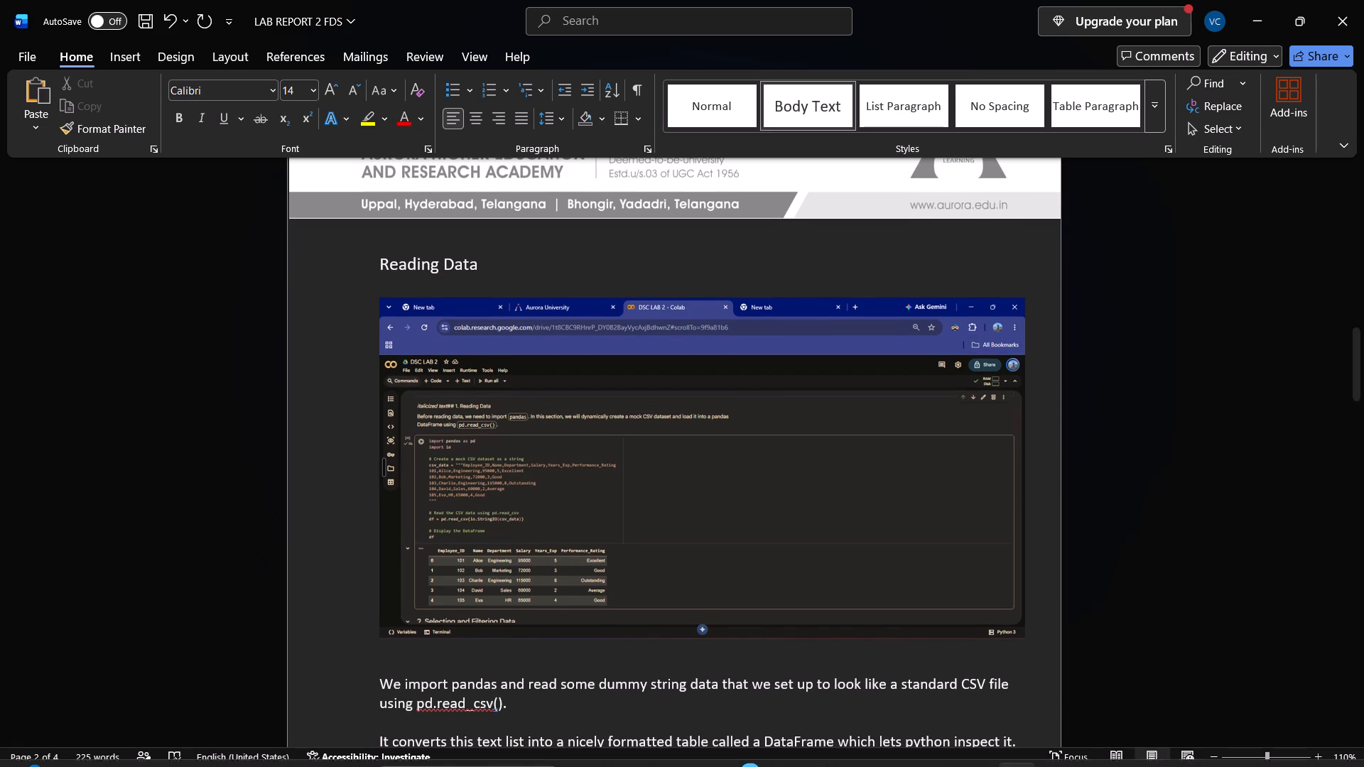
Check the DSC LAB 2 notebook in Chrome, and cut the old notebook screenshot under "Reading Data" in the Word report.
click(782, 739)
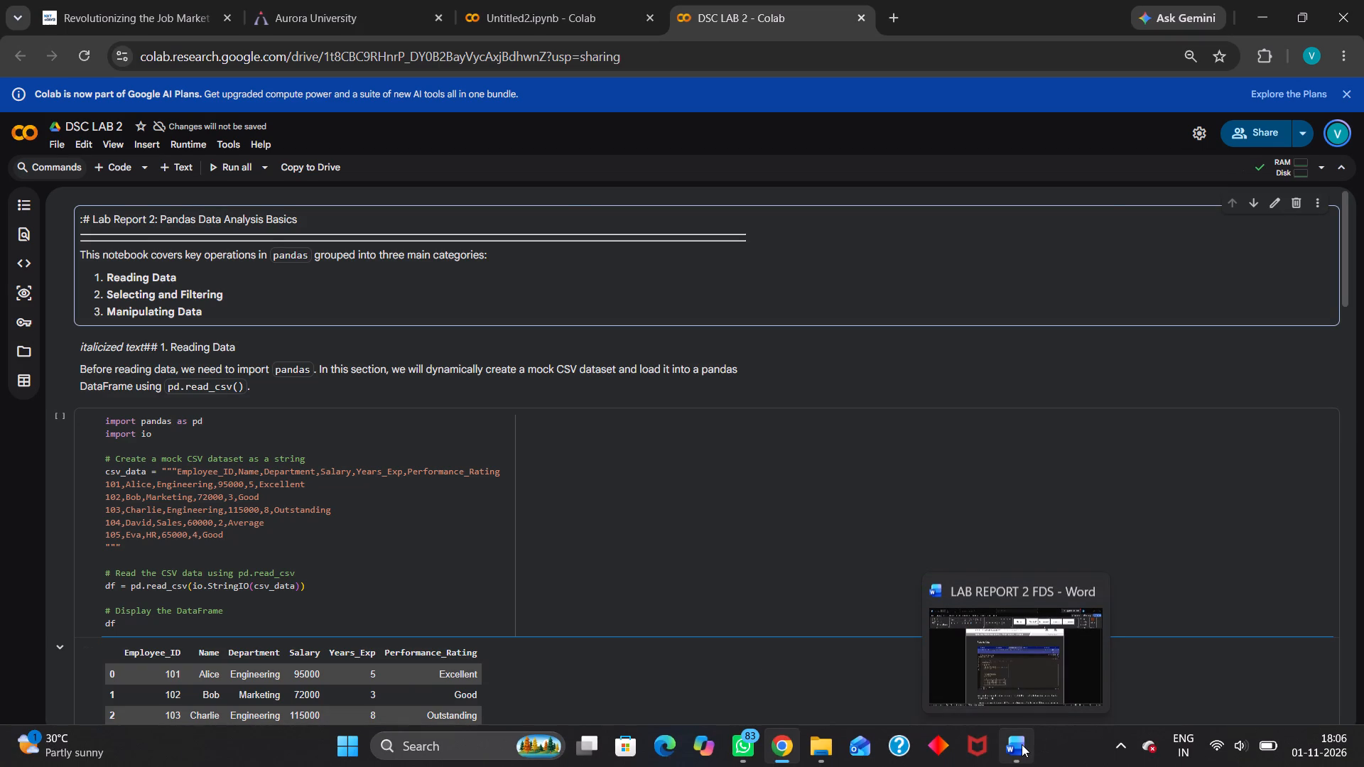
click(1022, 744)
click(681, 418)
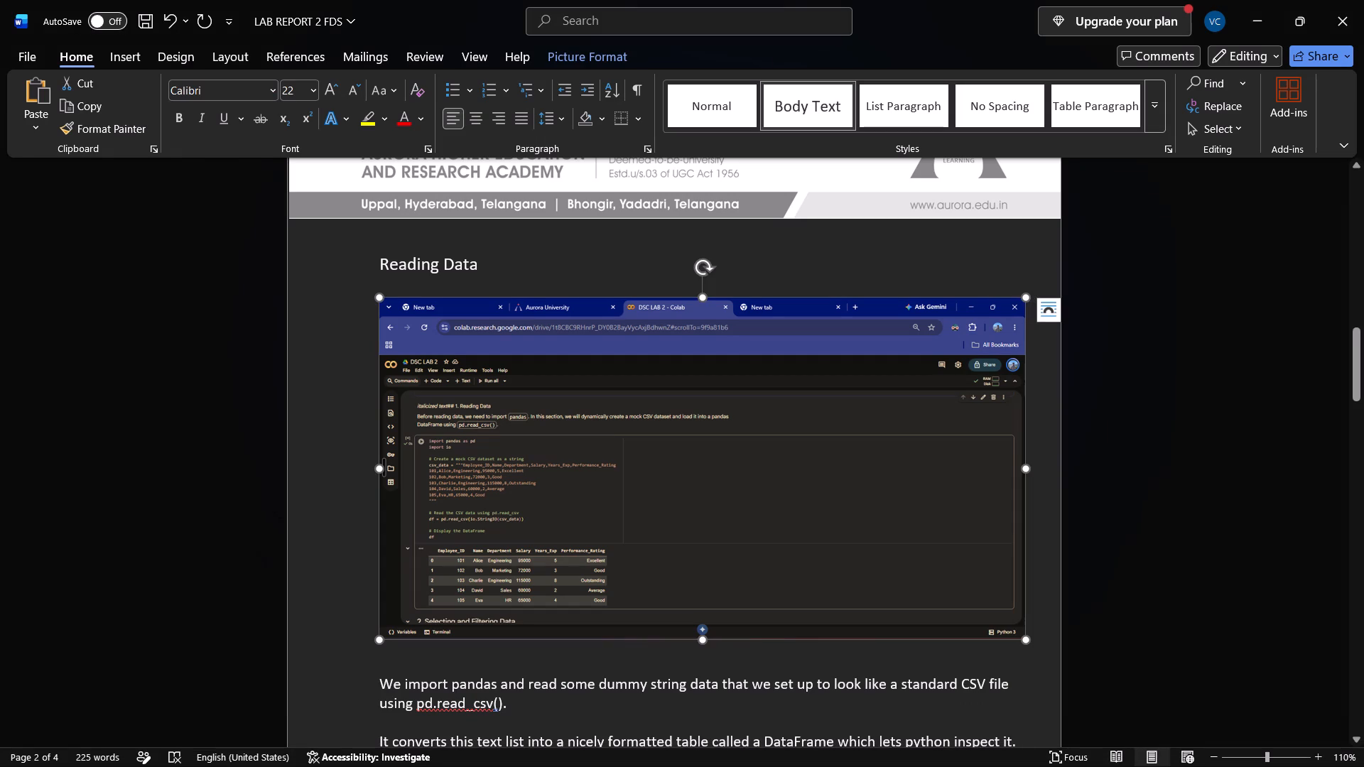
click(66, 74)
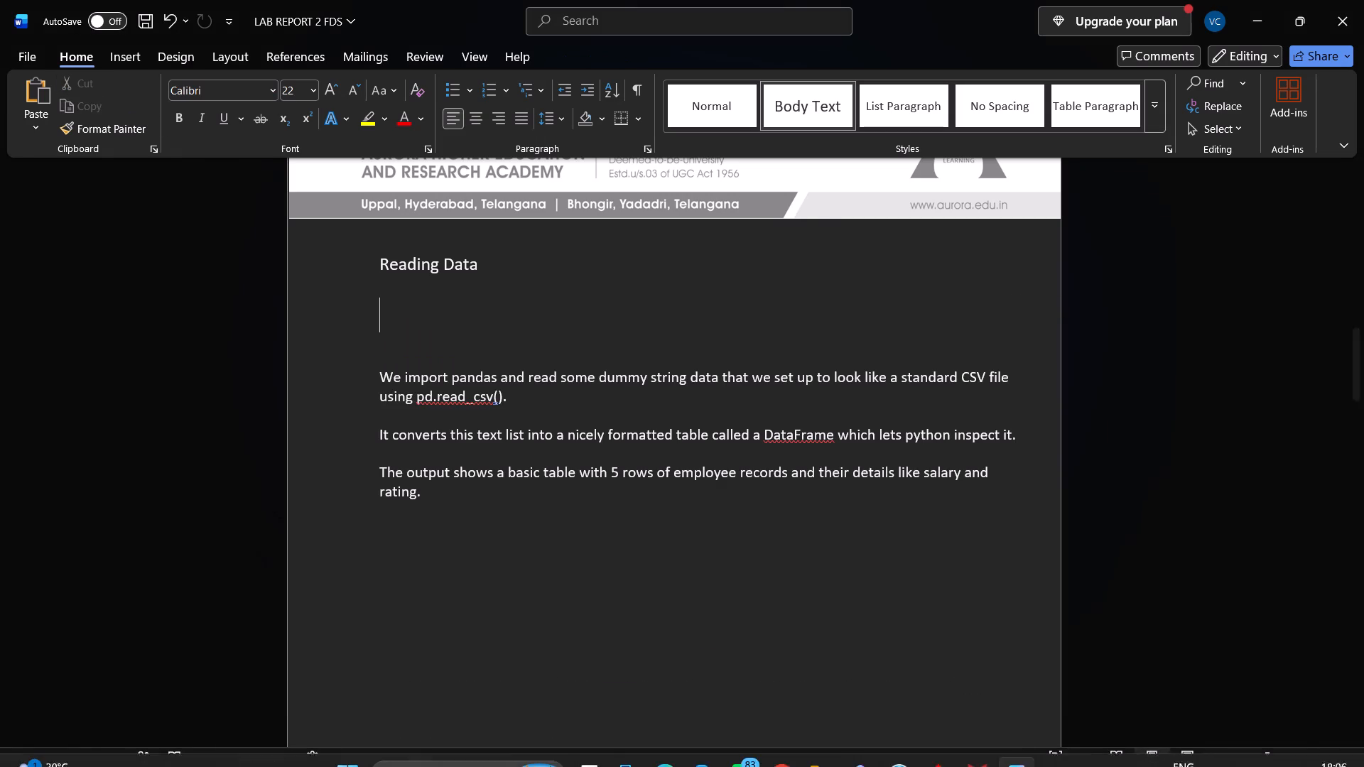
Switch to Chrome and capture the DSC LAB 2 notebook view showing the Reading Data code and its full output table.
click(770, 748)
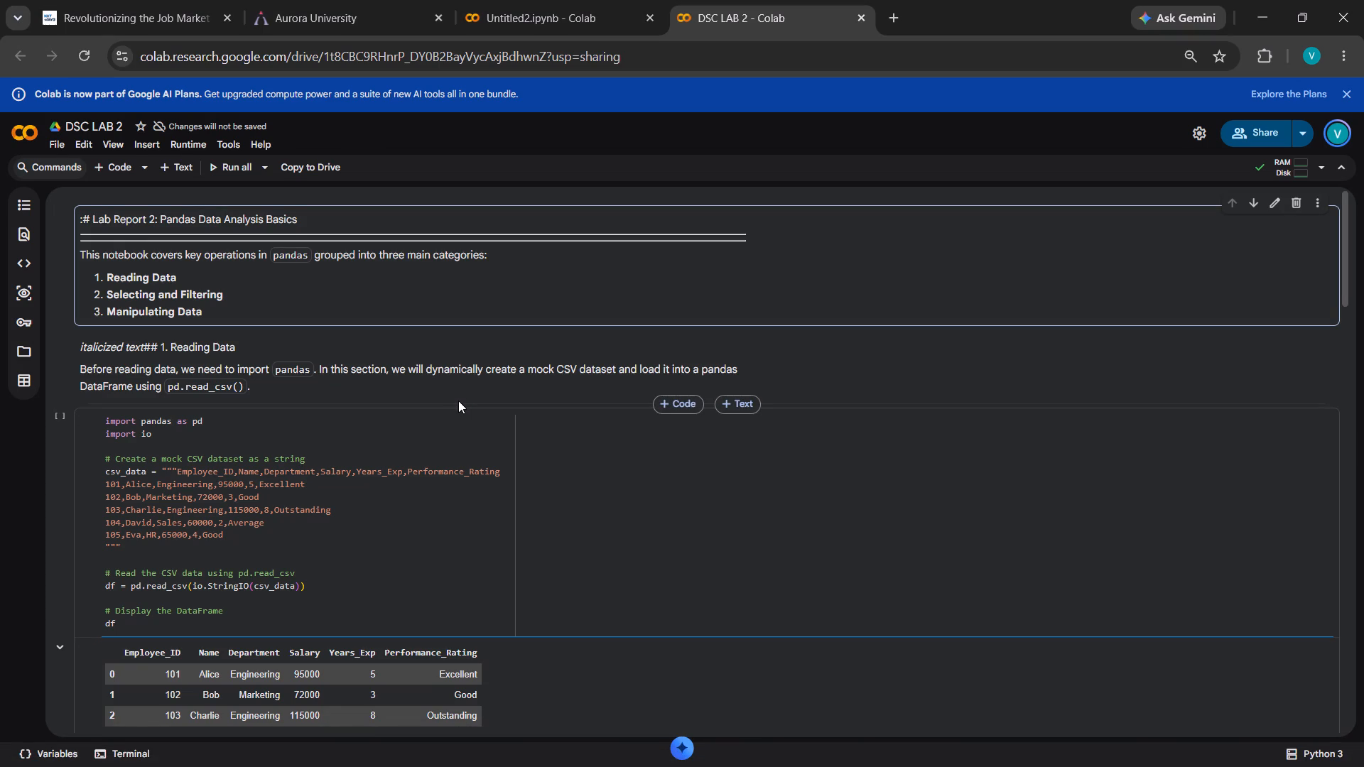
key(ctrl+Print)
scroll(431, 408, down, 4)
scroll(431, 408, up, 3)
scroll(436, 408, down, 1)
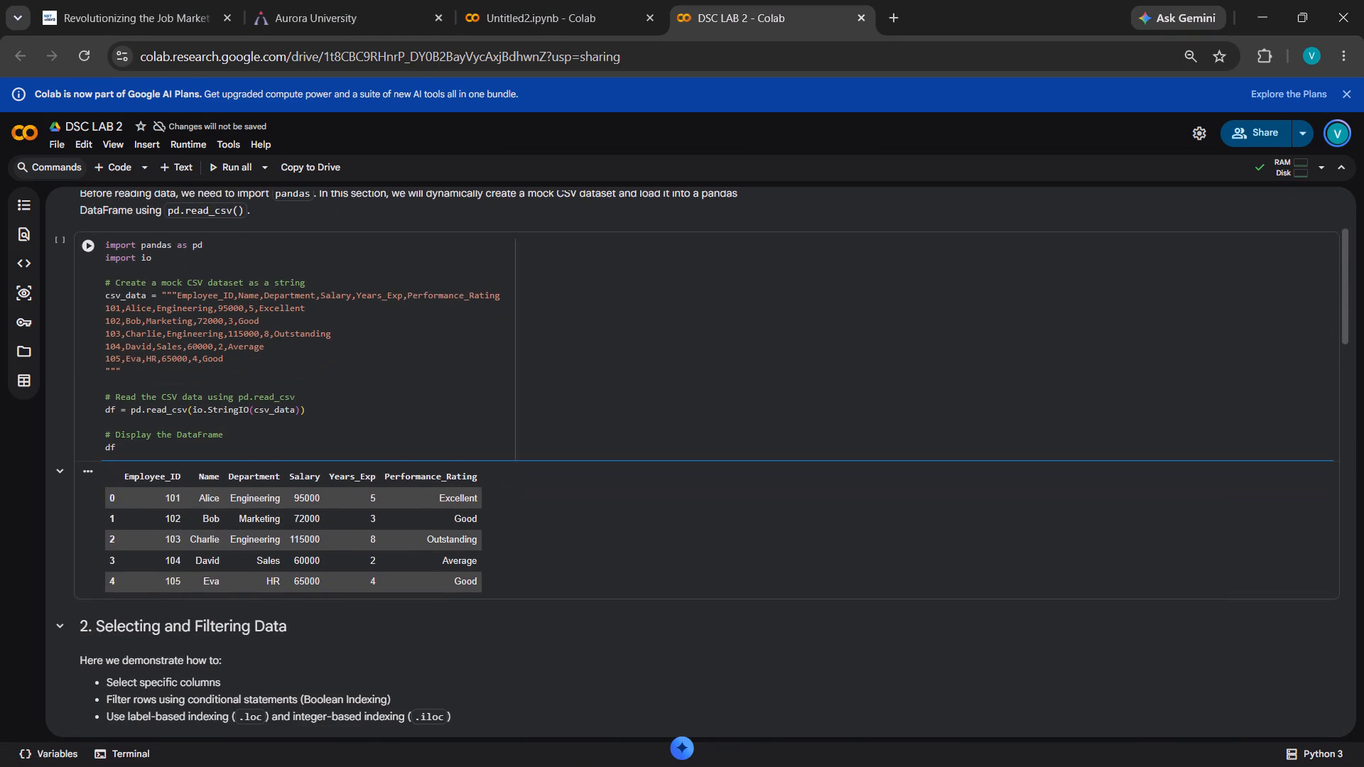
scroll(436, 408, down, 1)
scroll(436, 408, up, 1)
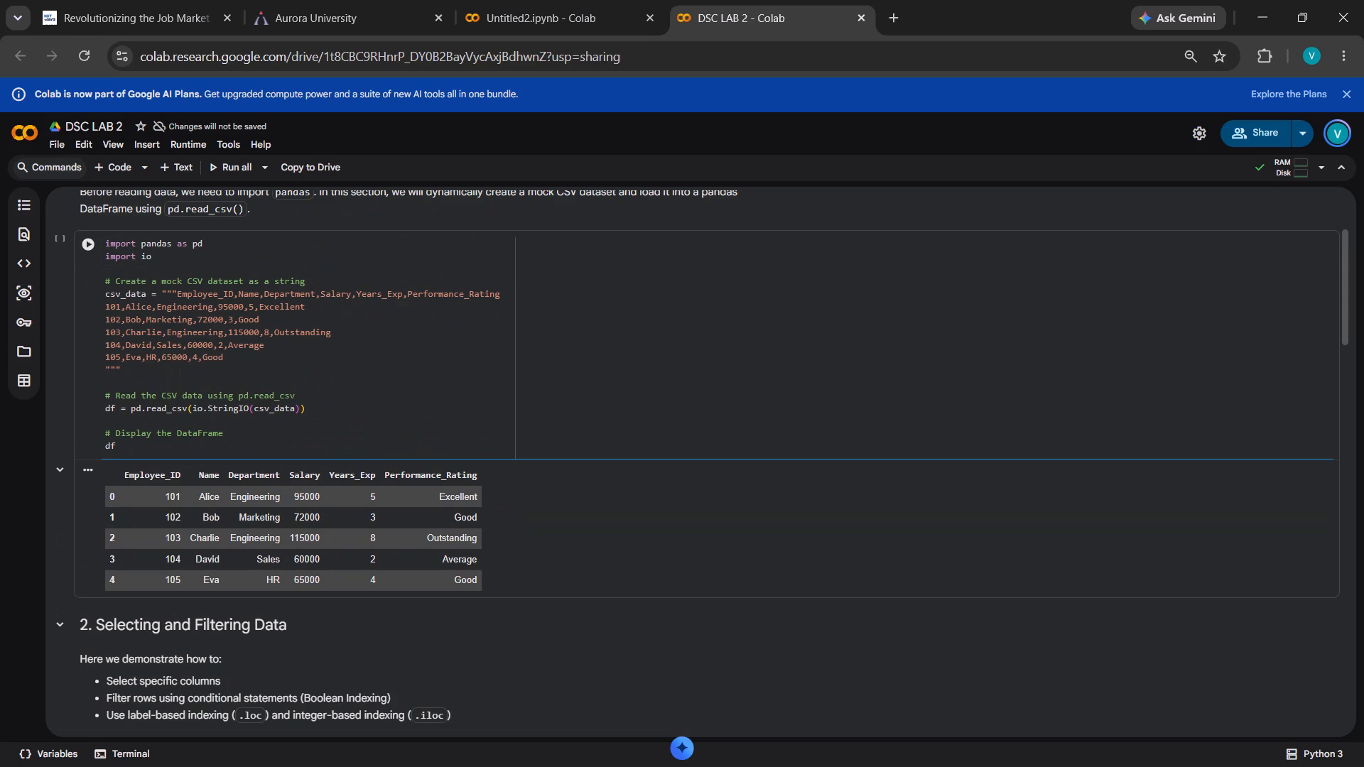
key(ctrl+Print)
Back in Word, set the empty line under "Reading Data" to font size 12 and paste the new notebook screenshot there.
click(1003, 747)
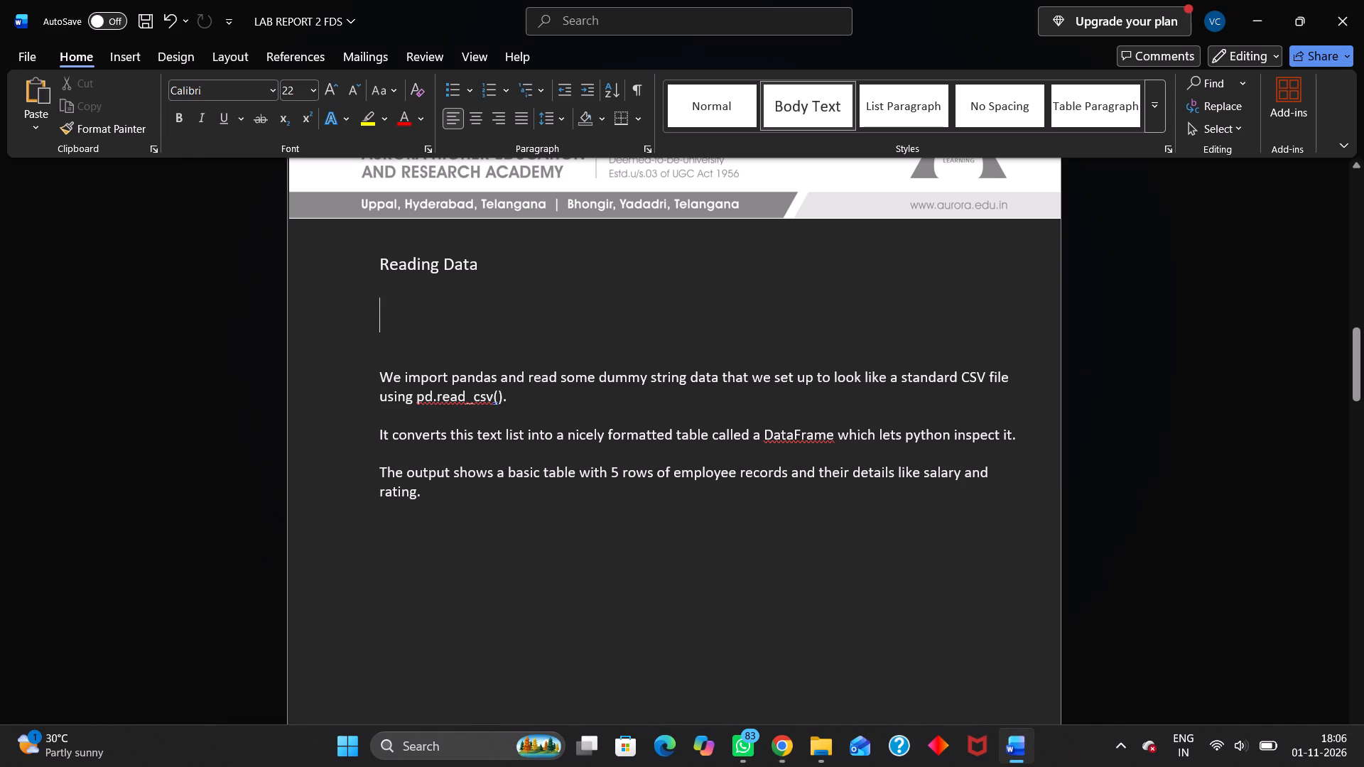
click(309, 87)
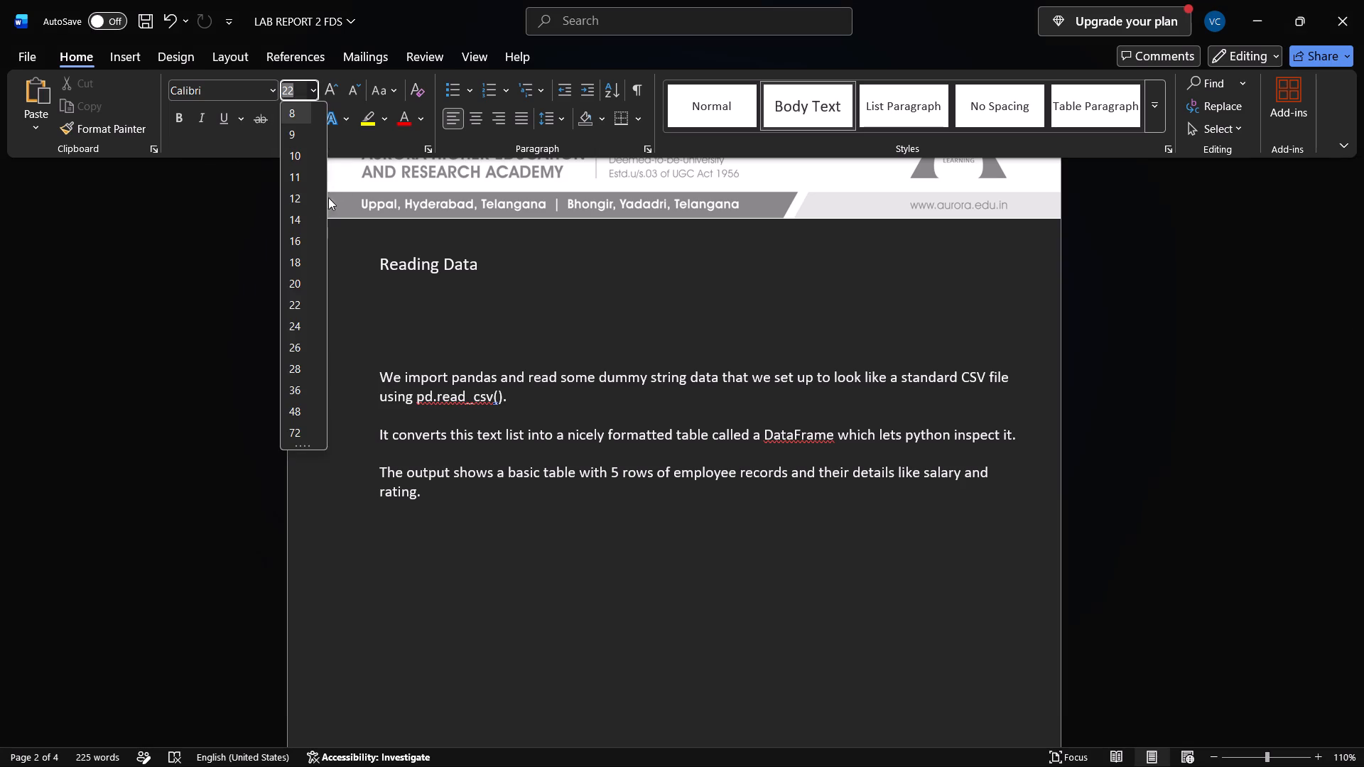
click(298, 195)
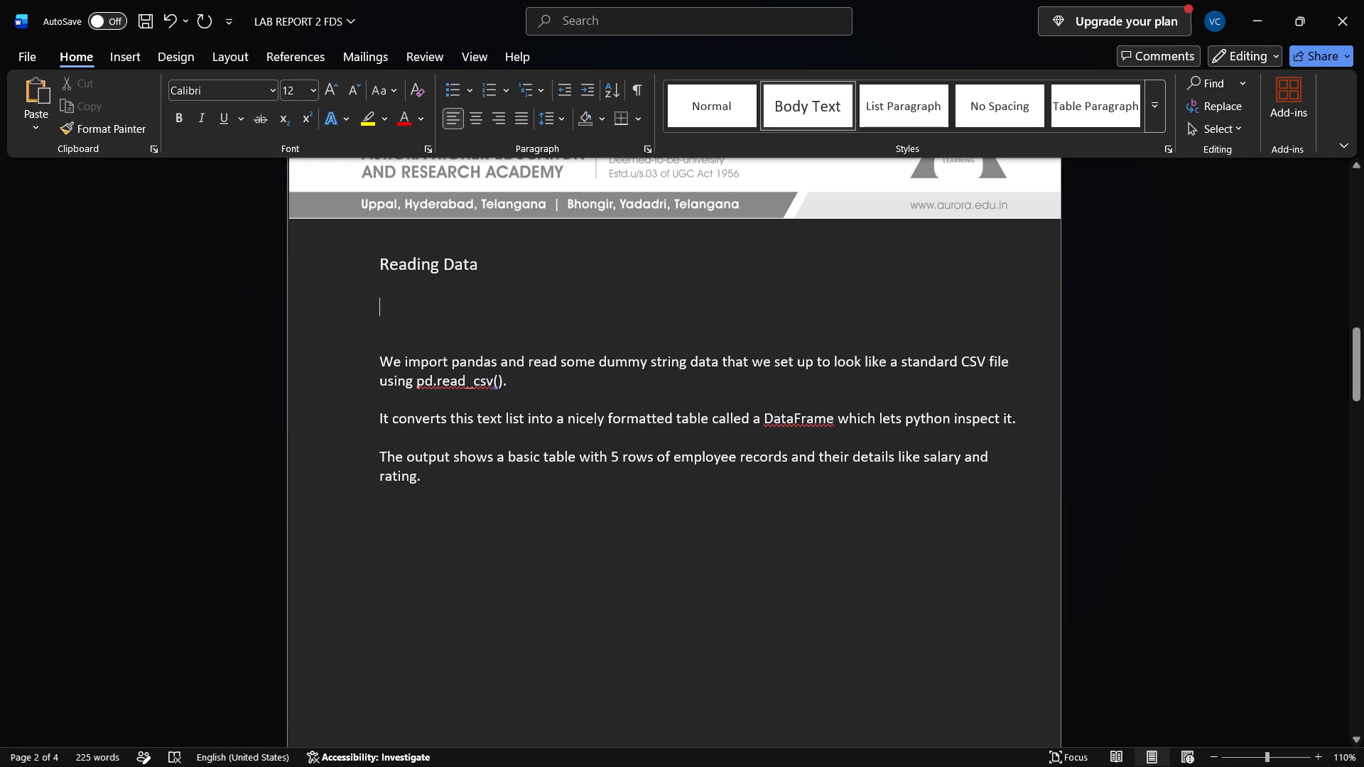
key(ctrl+v)
Crop the browser tab strip and address bar off the top of the new "Reading Data" screenshot.
right_click(642, 442)
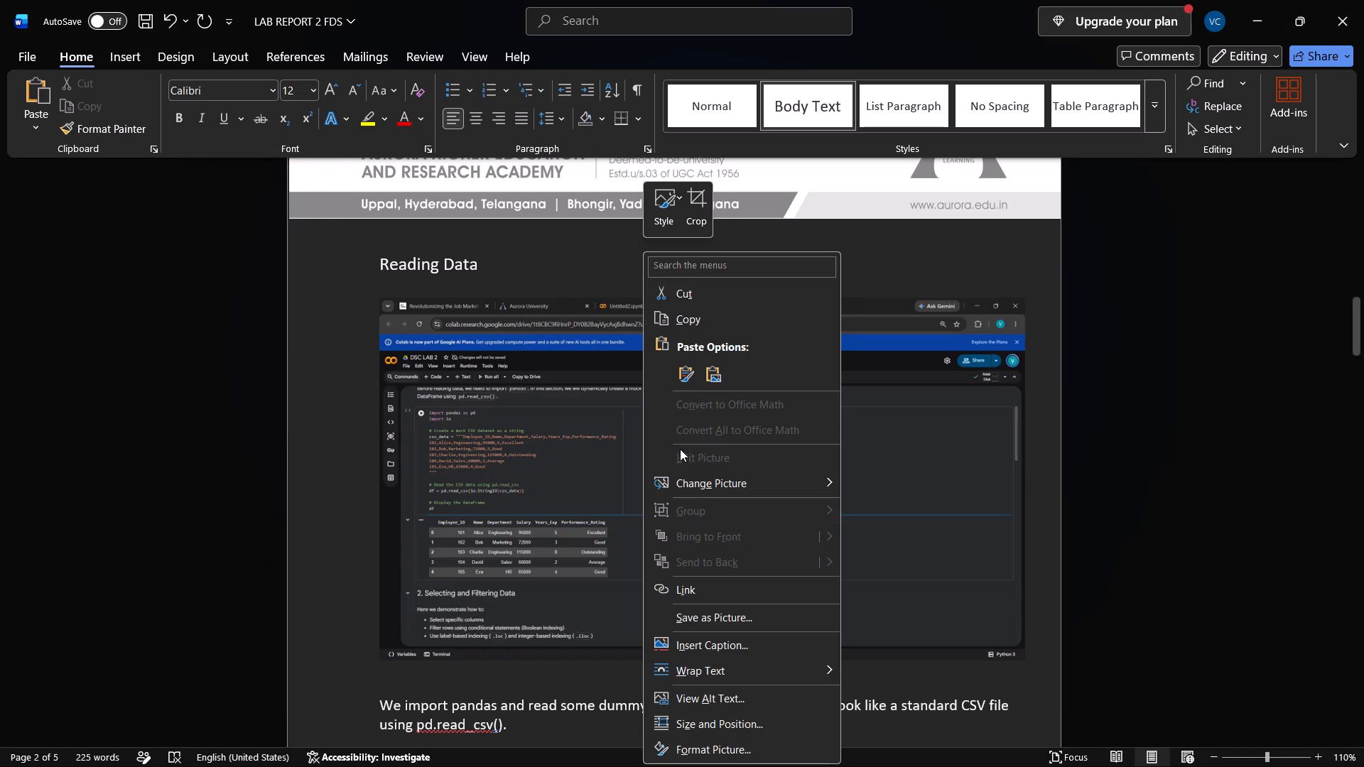
click(702, 214)
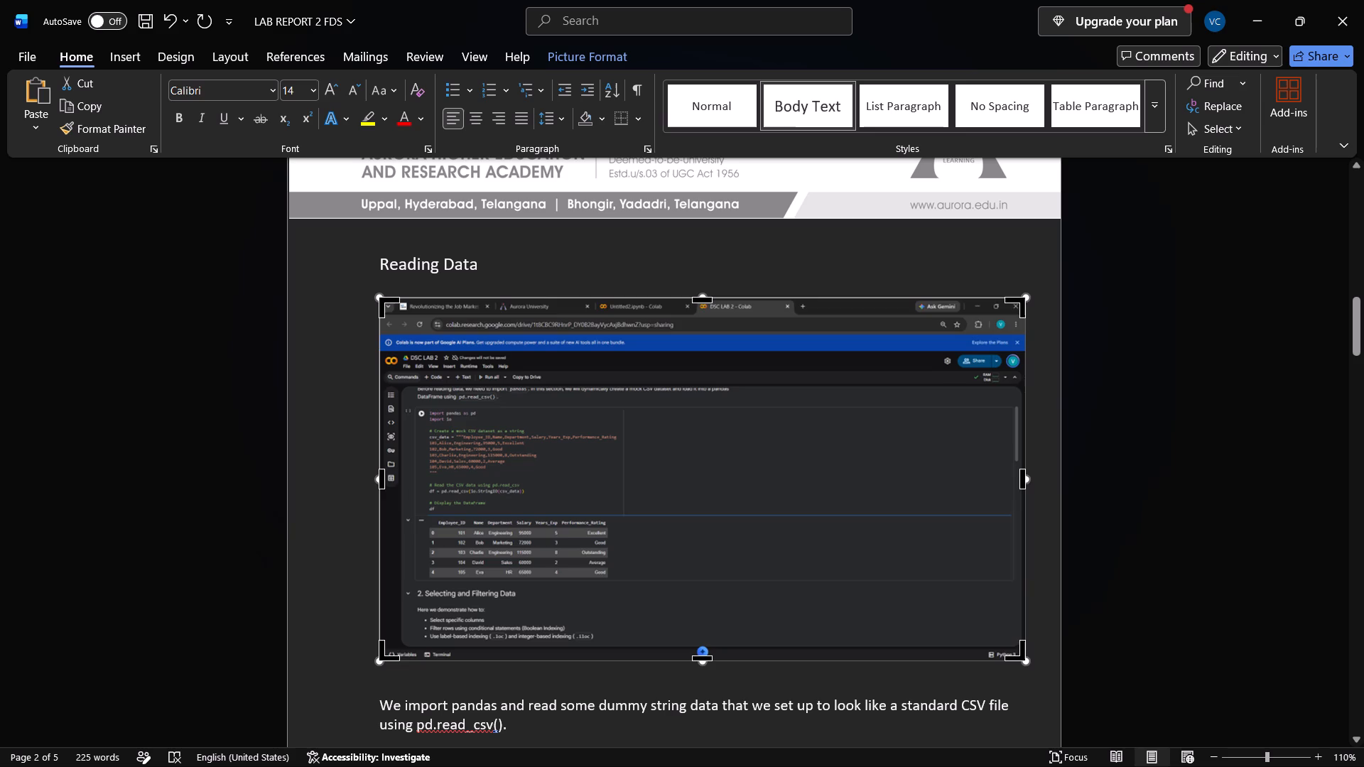
drag(707, 301, 703, 327)
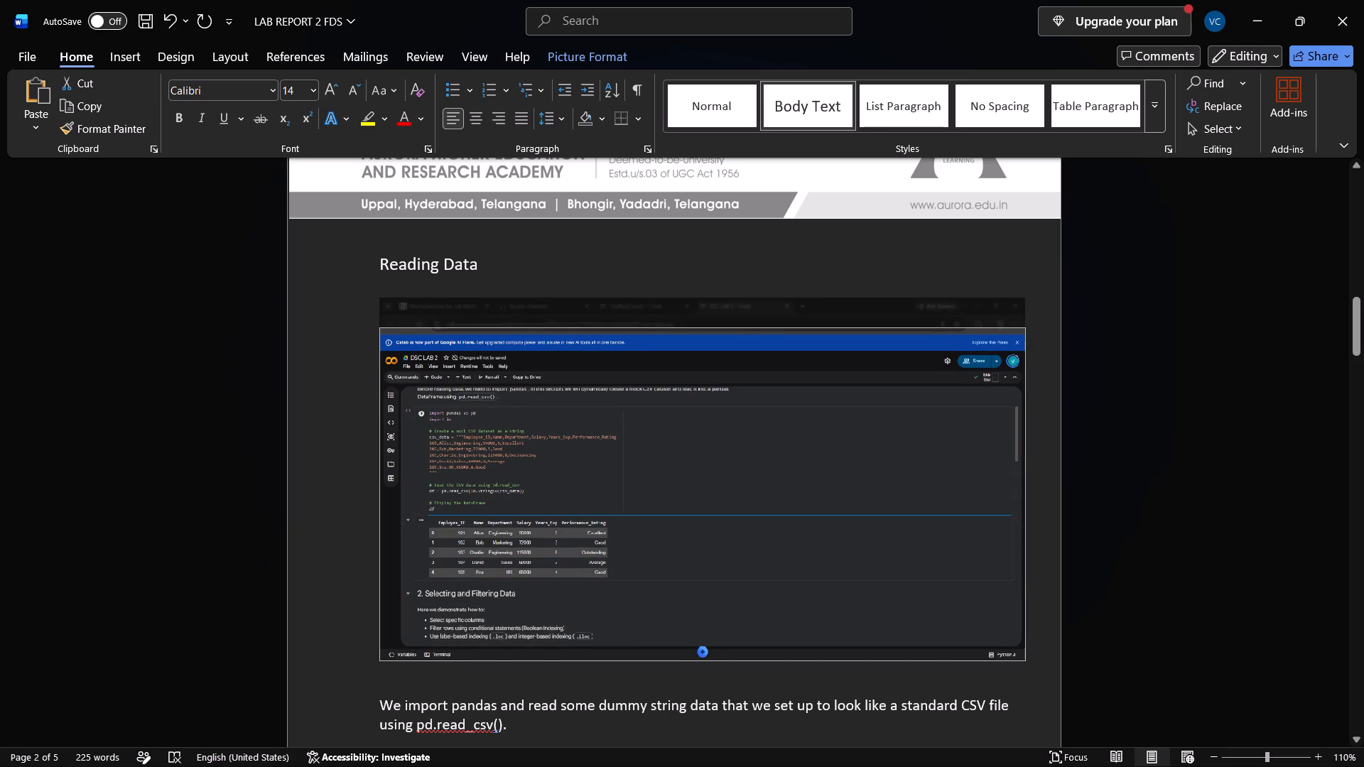
drag(703, 327, 703, 332)
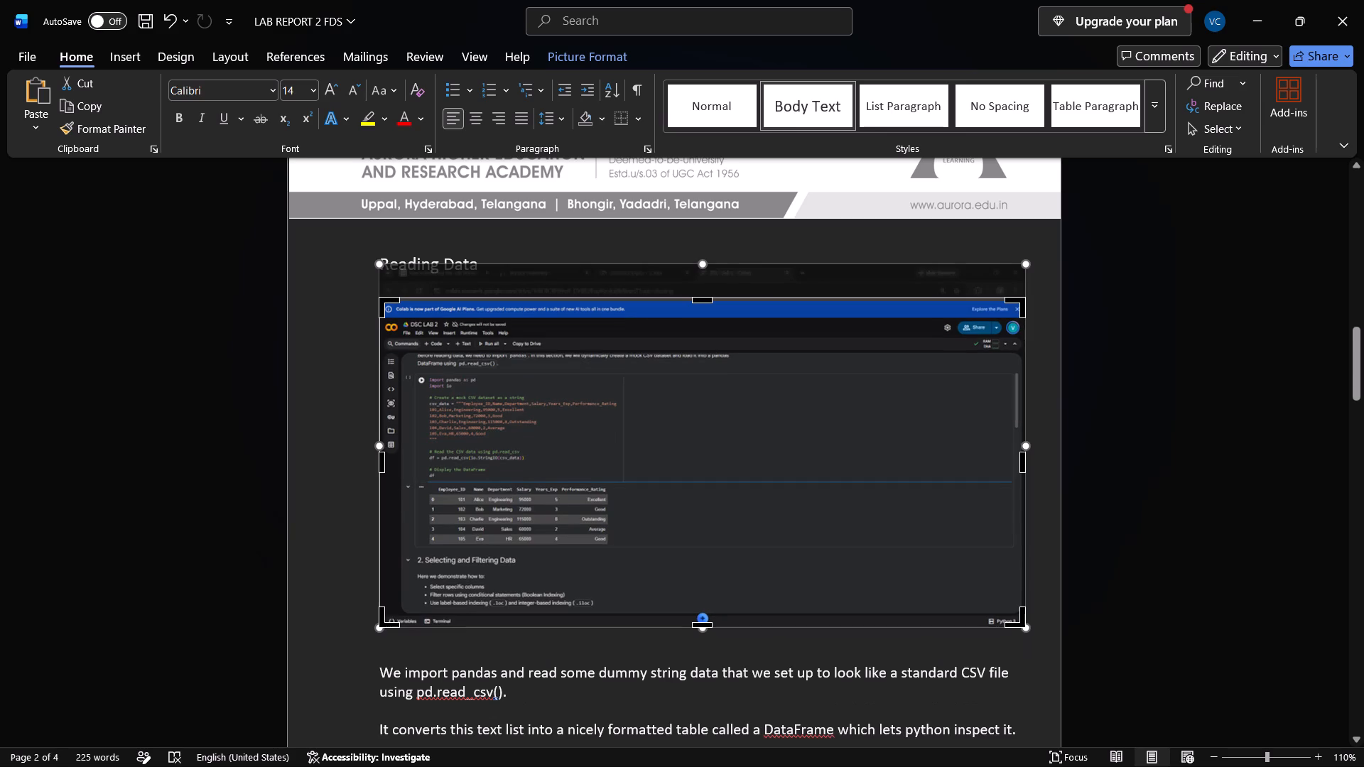
click(1142, 444)
Set the font size of the "Selecting and Filtering" heading to 12.
scroll(948, 447, down, 1)
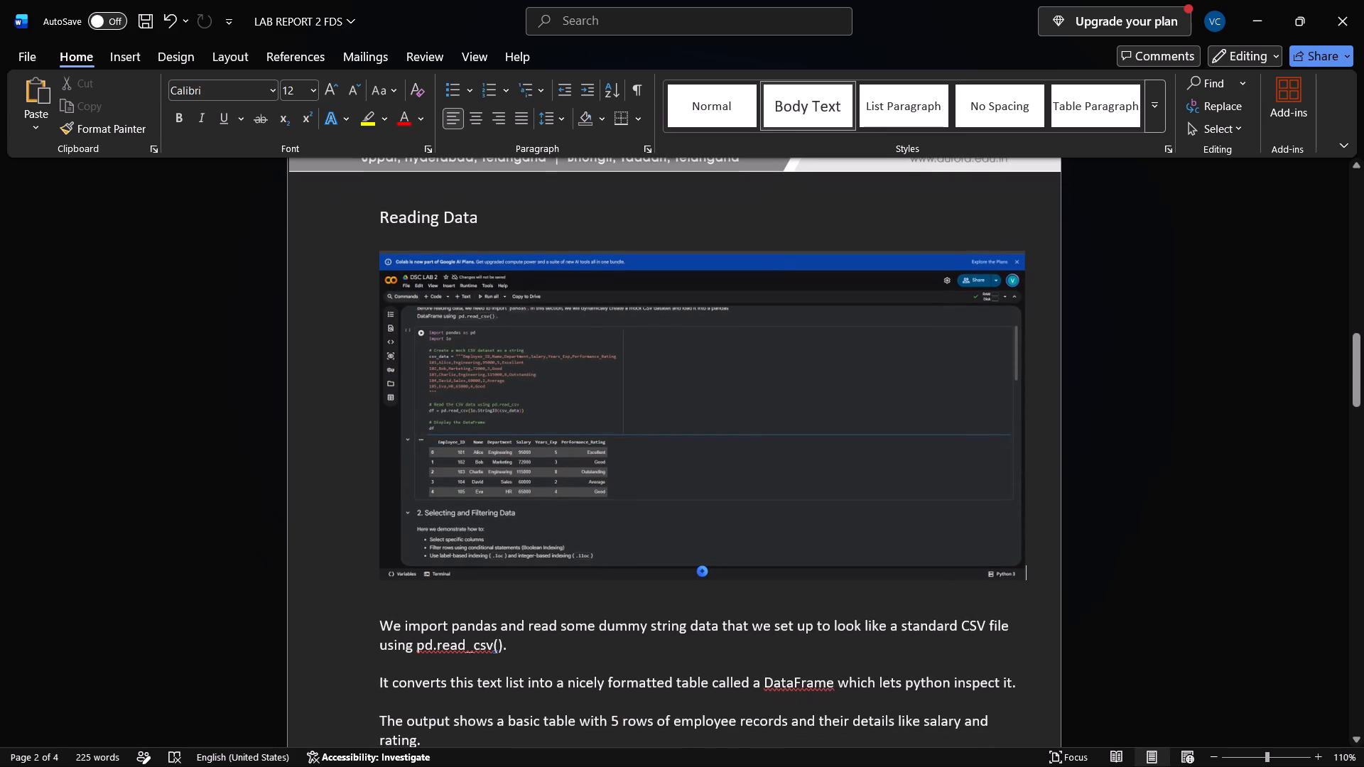
scroll(948, 447, down, 3)
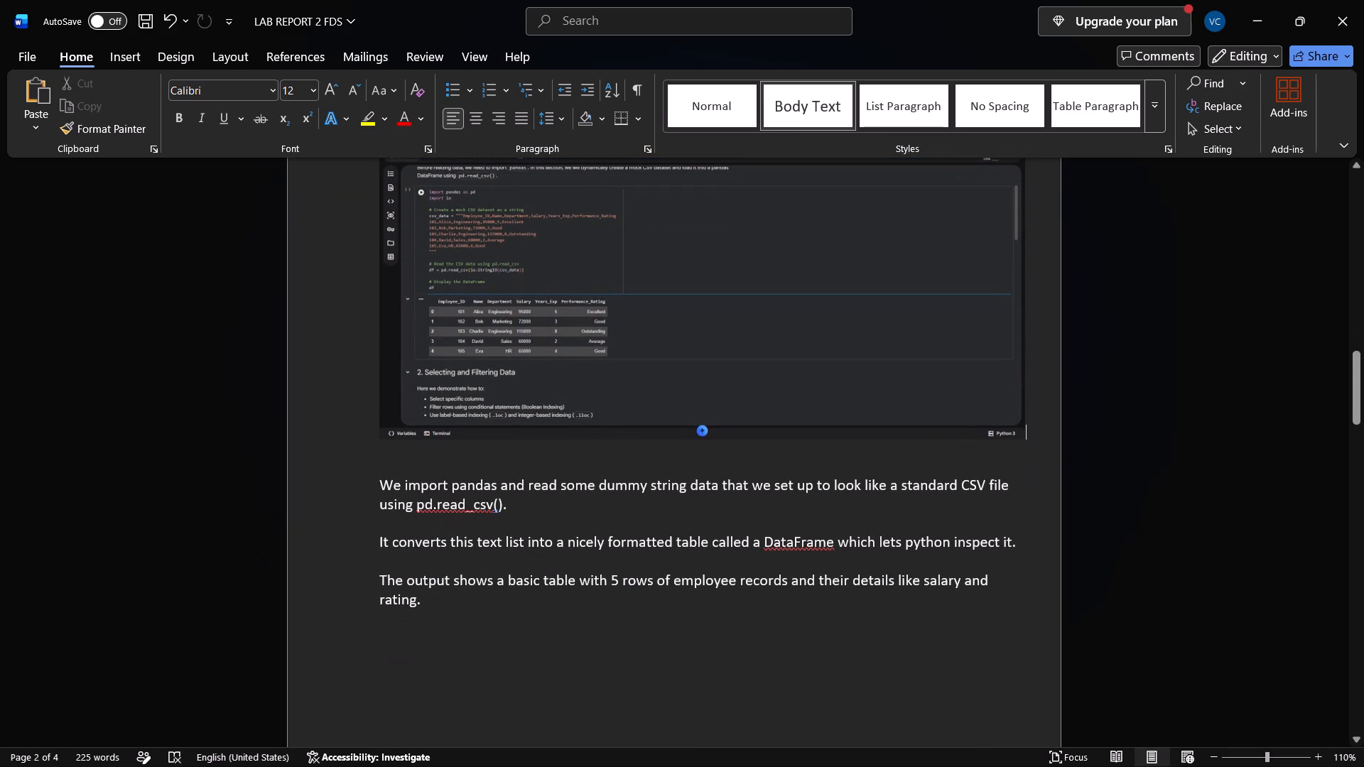
scroll(948, 447, down, 6)
scroll(948, 447, up, 1)
scroll(948, 447, down, 9)
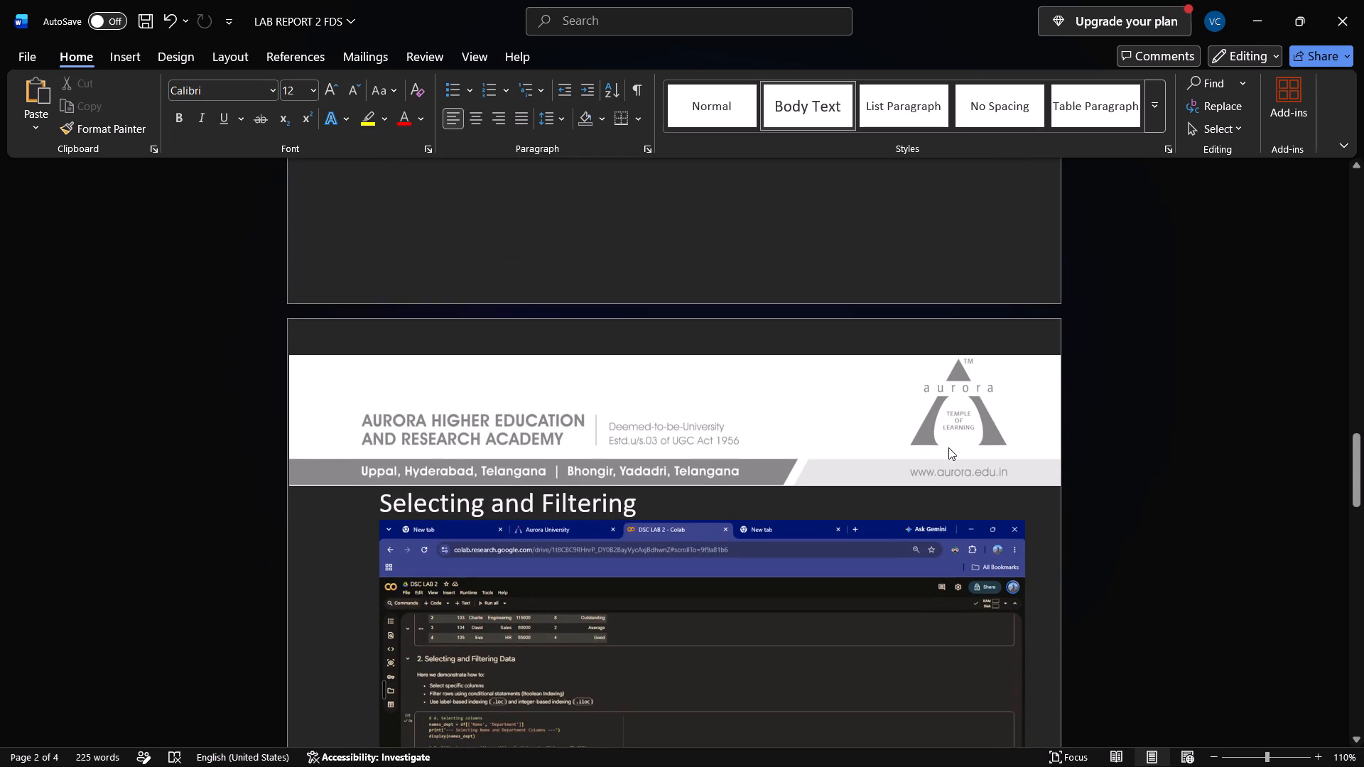
scroll(948, 447, down, 4)
scroll(948, 447, up, 6)
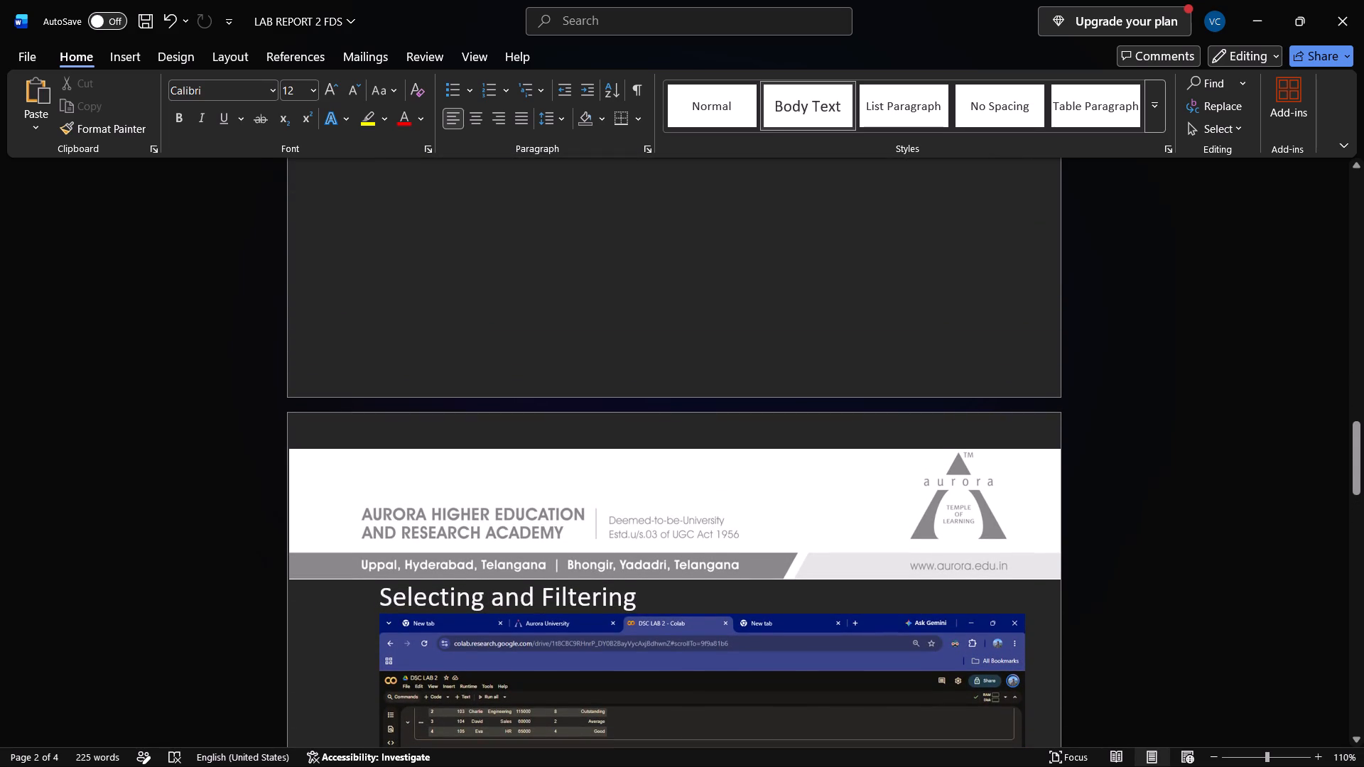
click(635, 603)
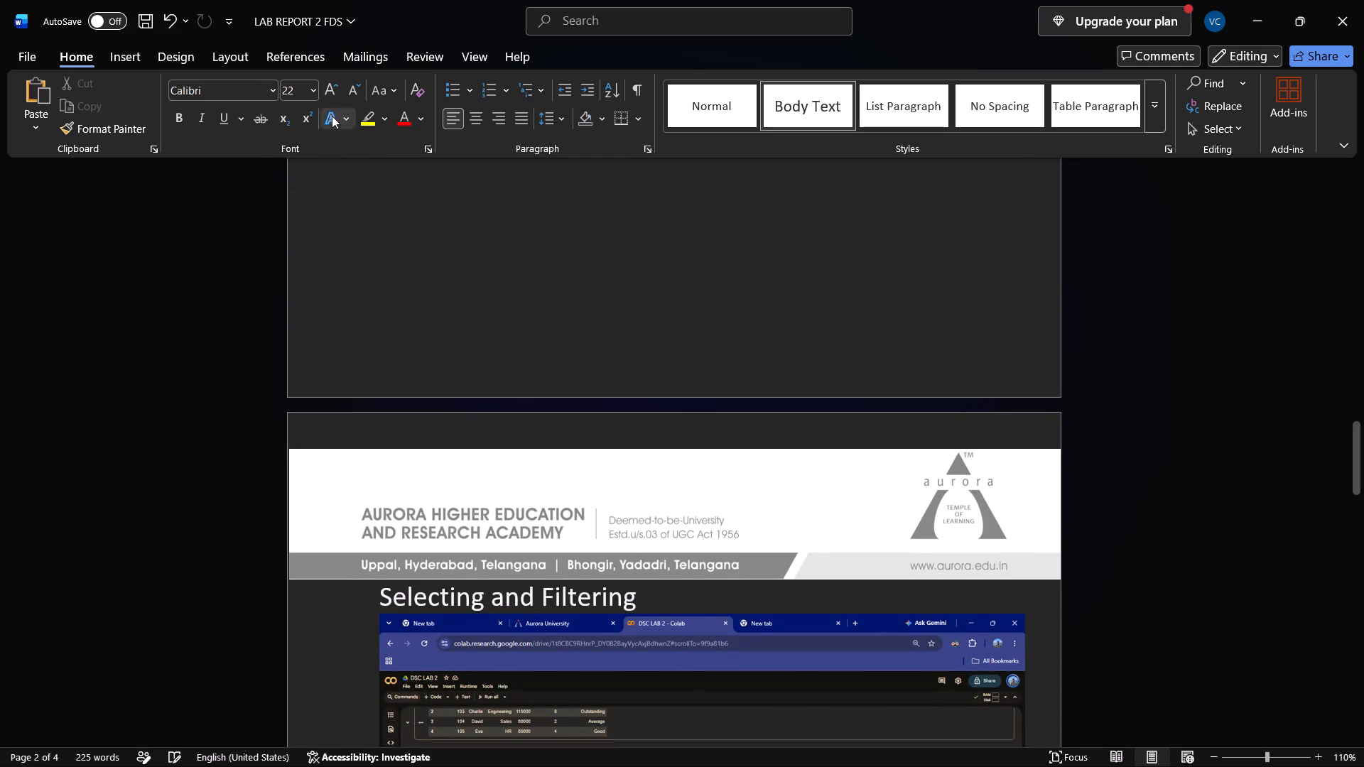
click(316, 90)
click(293, 198)
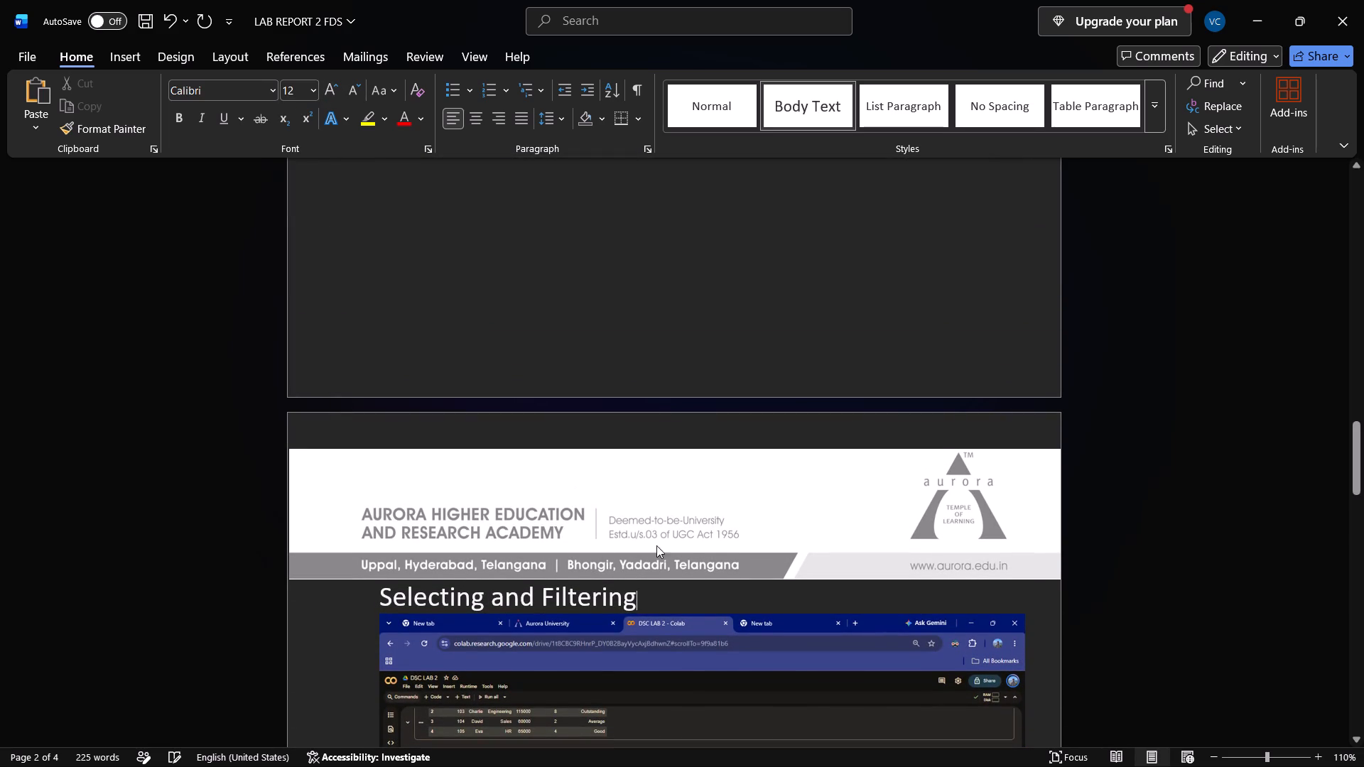
drag(654, 599, 342, 604)
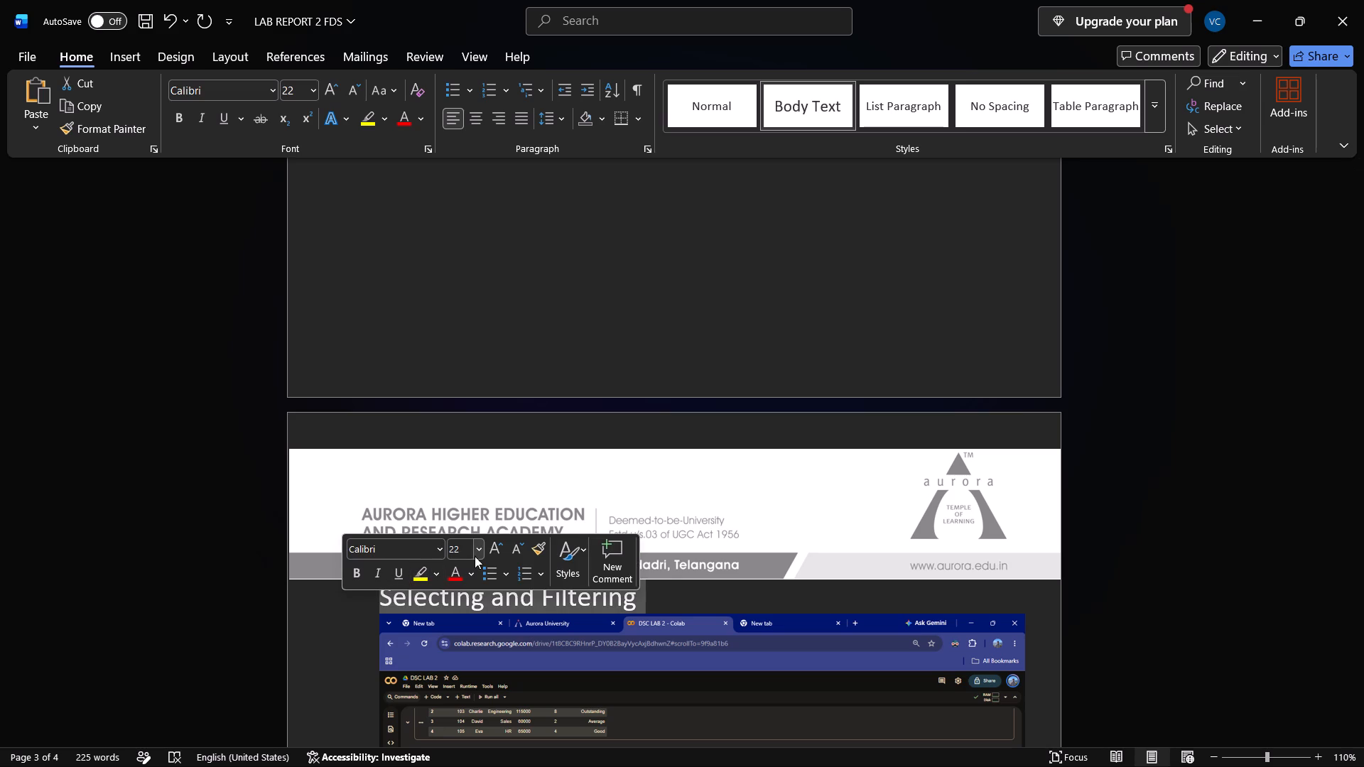
click(475, 553)
click(460, 288)
Delete the surplus blank lines between the "Reading Data" explanation and the "Selecting and Filtering" heading.
click(620, 339)
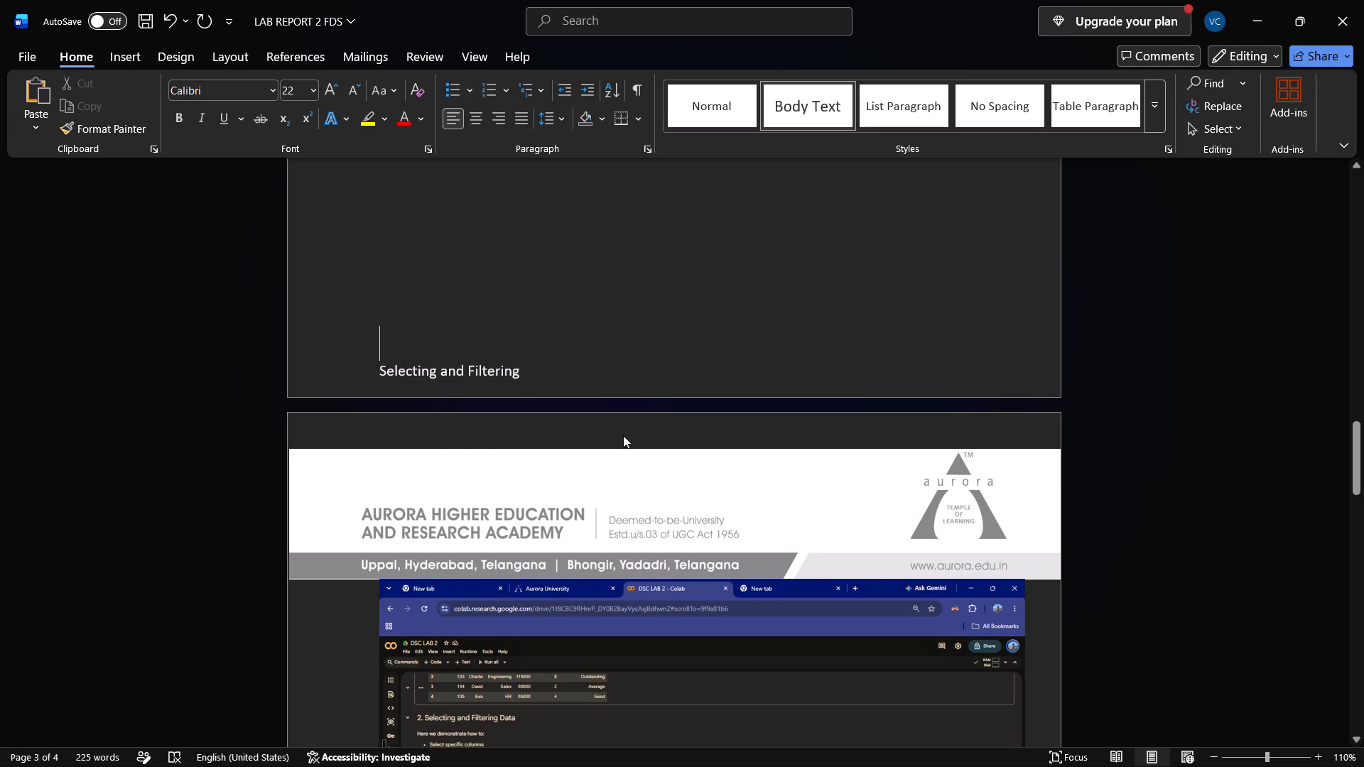
key(BackSpace)
key(BackSpace)
scroll(423, 400, up, 4)
key(BackSpace)
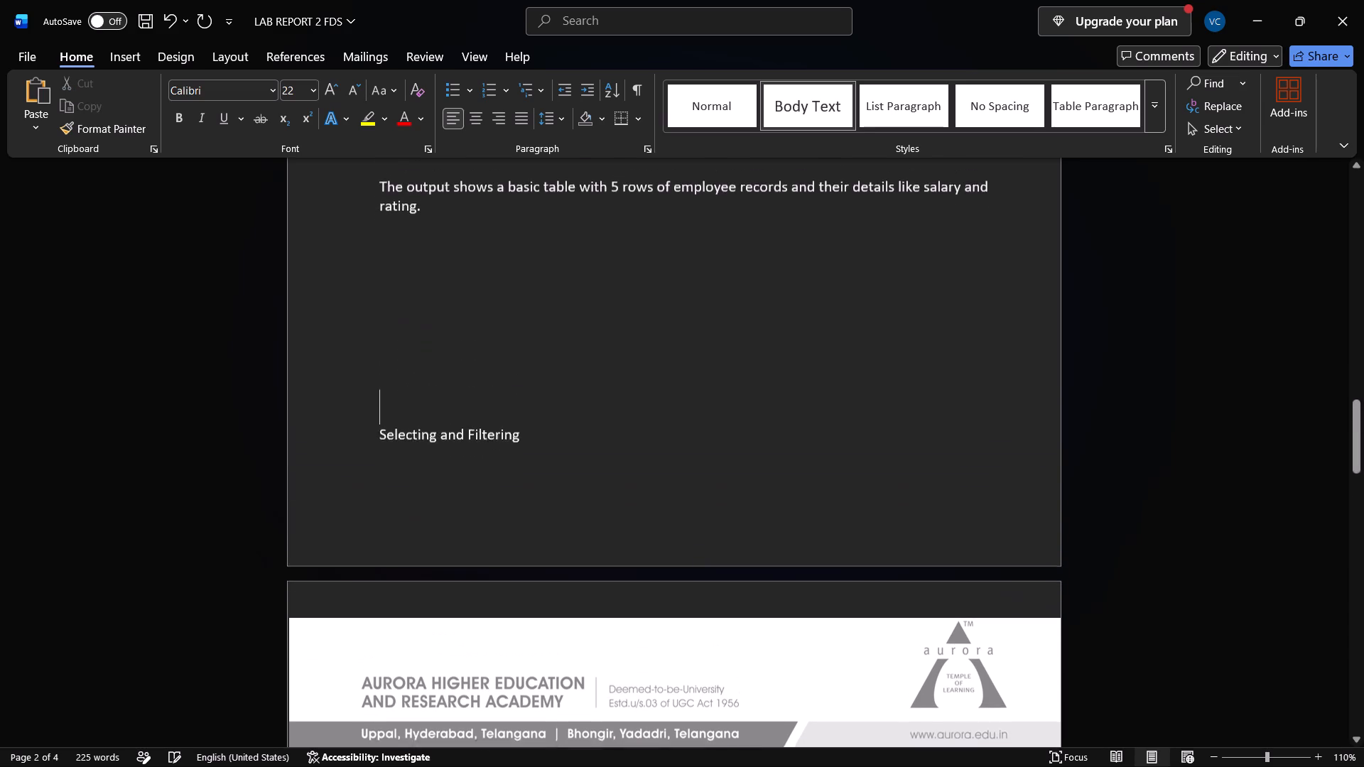
key(BackSpace)
key(BackSpace)
key(BackSpace)
key(BackSpace)
key(BackSpace)
scroll(610, 466, up, 4)
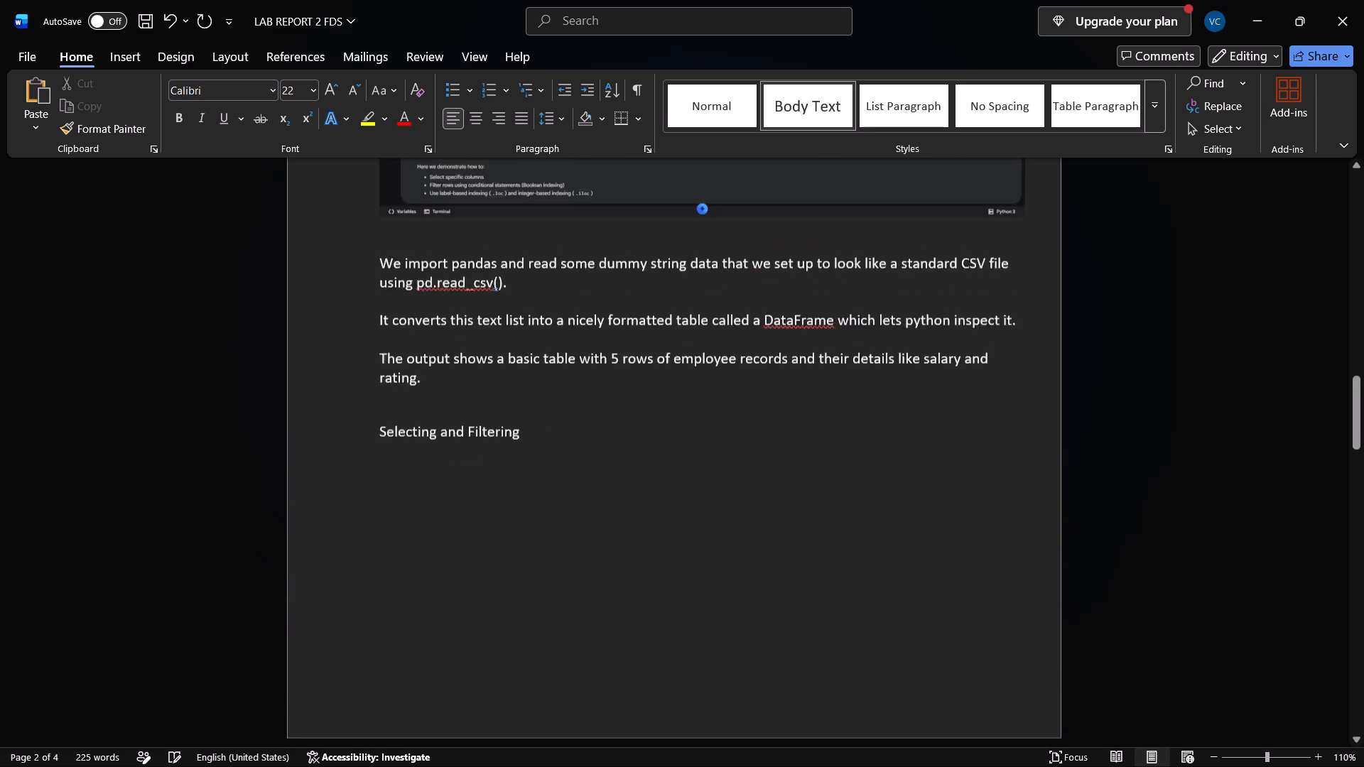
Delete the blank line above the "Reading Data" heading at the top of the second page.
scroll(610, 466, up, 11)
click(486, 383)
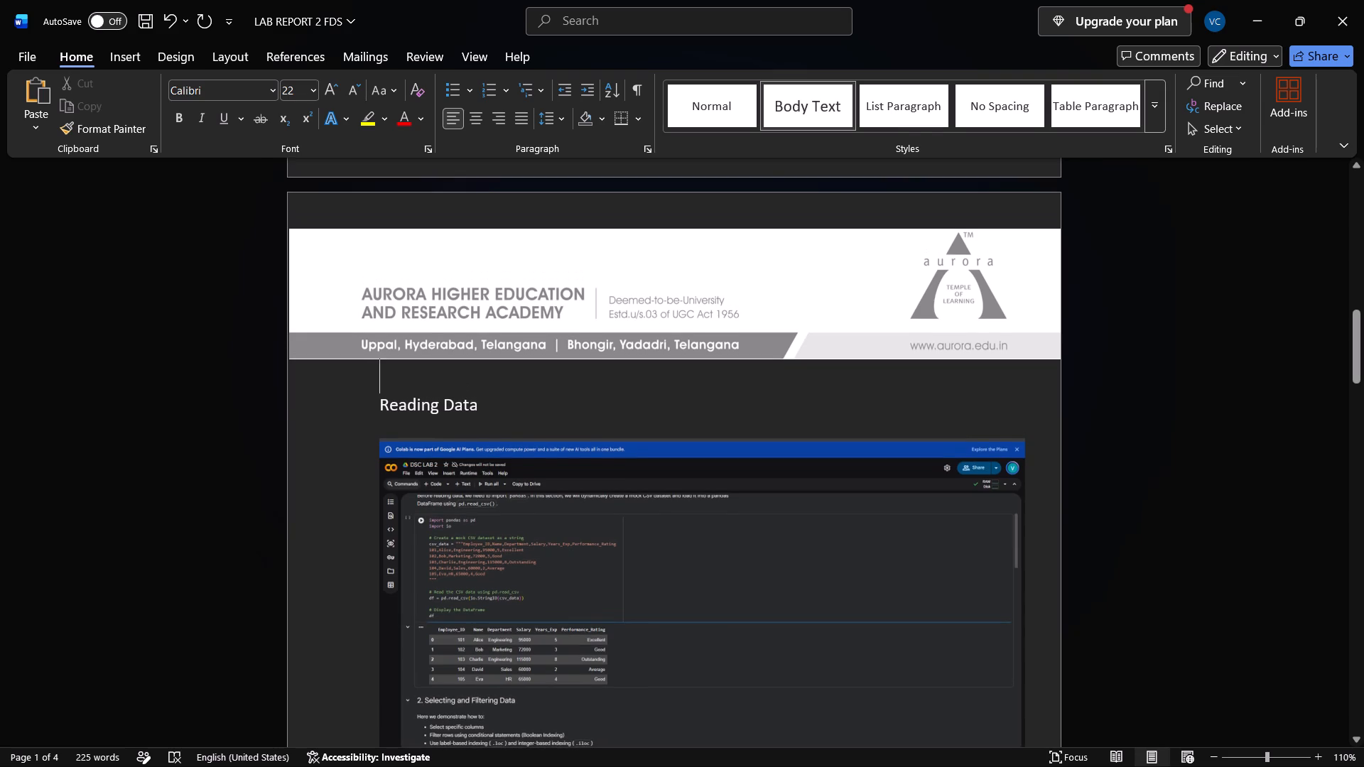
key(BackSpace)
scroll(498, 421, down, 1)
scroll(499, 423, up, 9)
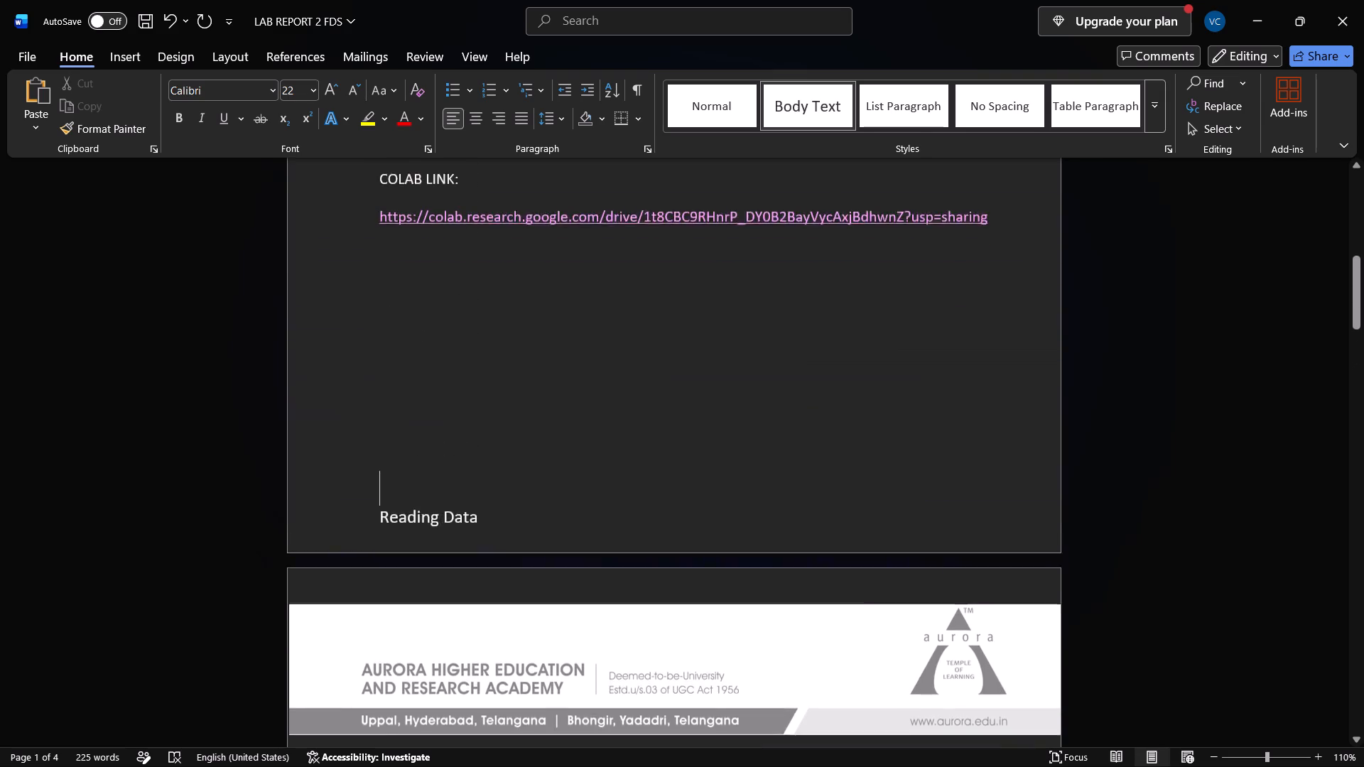
Examine the layout from the "Reading Data" section through the "Selecting and Filtering" screenshots, and return to that heading.
scroll(499, 423, down, 19)
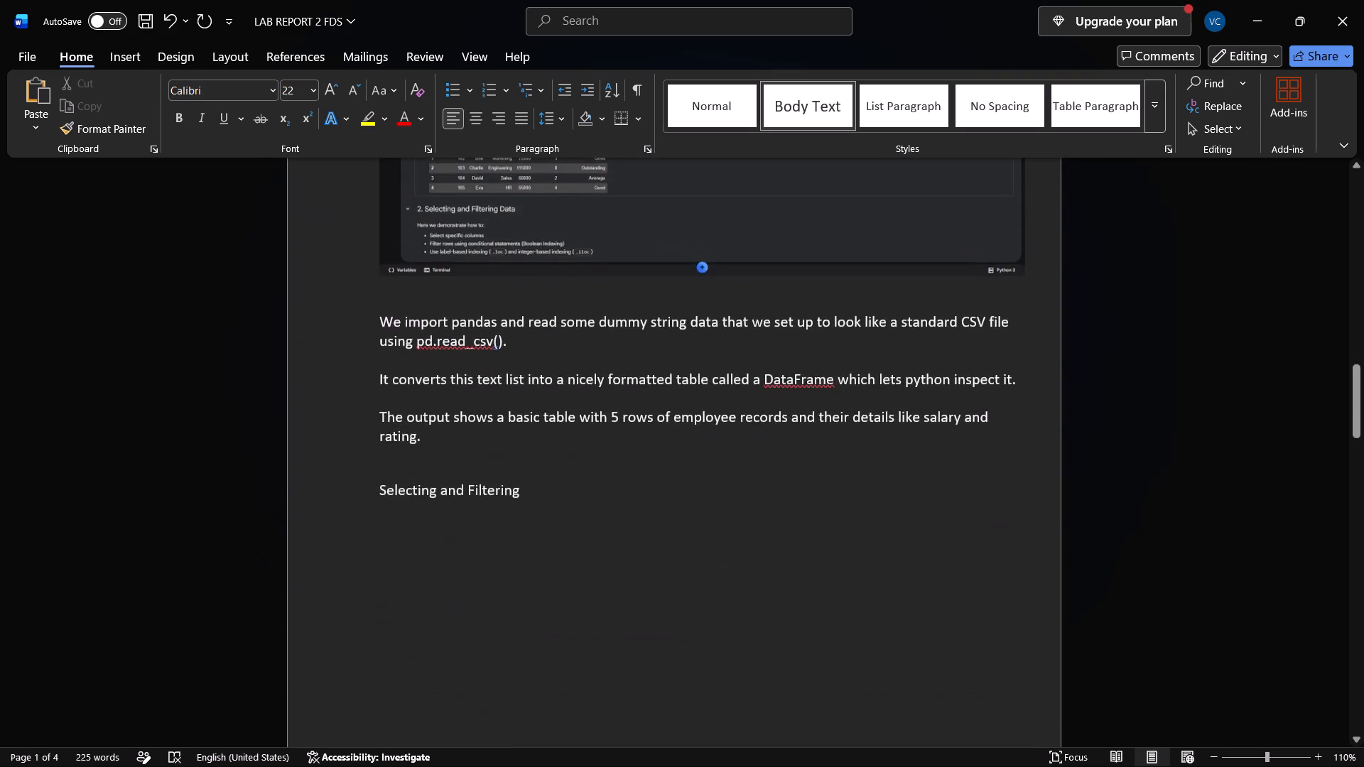
scroll(501, 425, down, 4)
scroll(502, 426, up, 2)
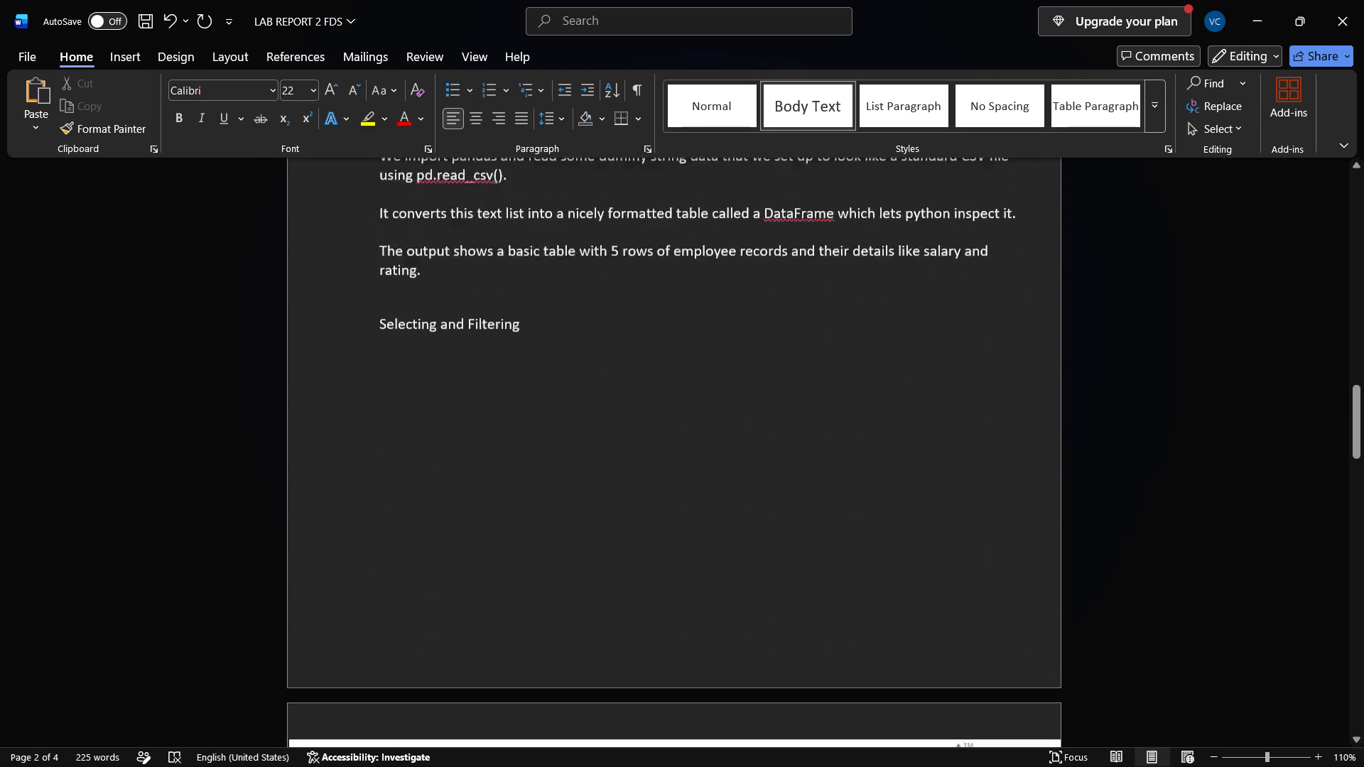
scroll(502, 426, down, 15)
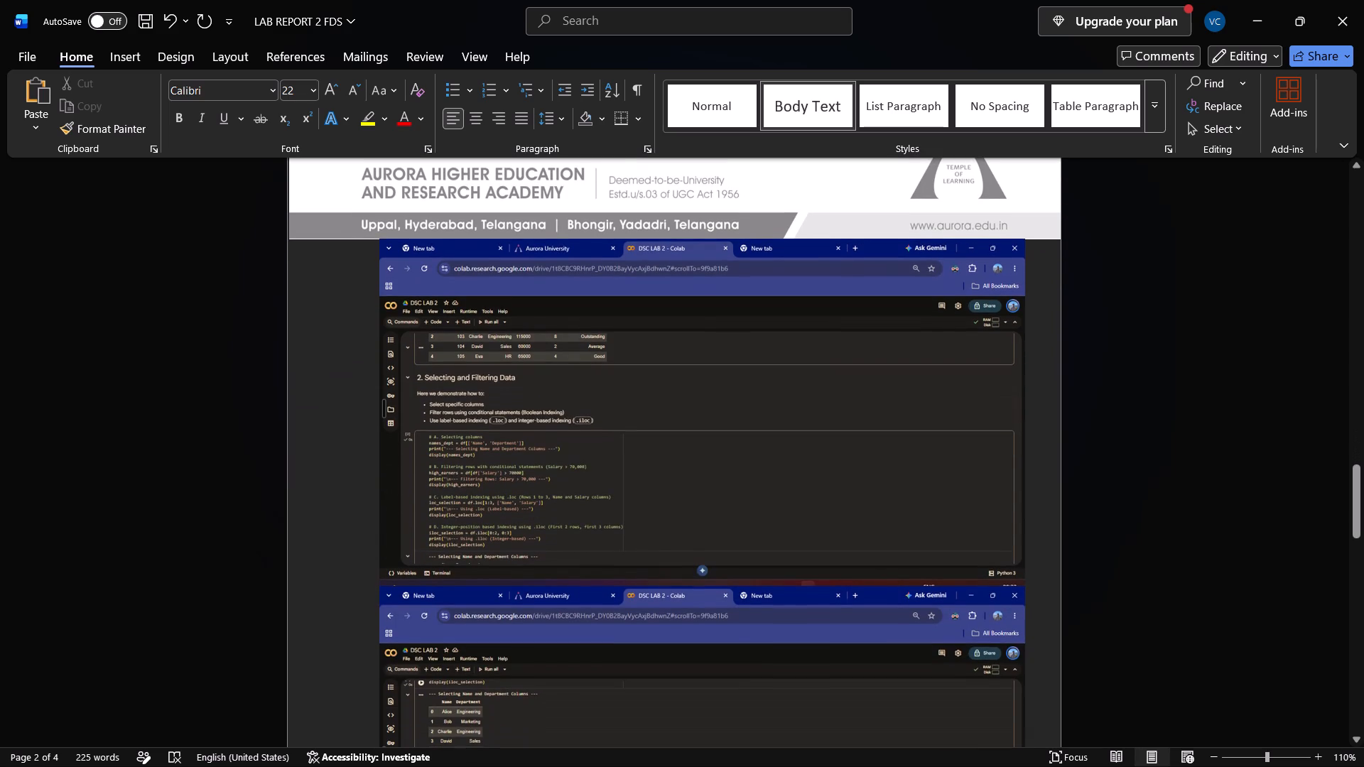
scroll(503, 428, up, 16)
scroll(510, 429, down, 1)
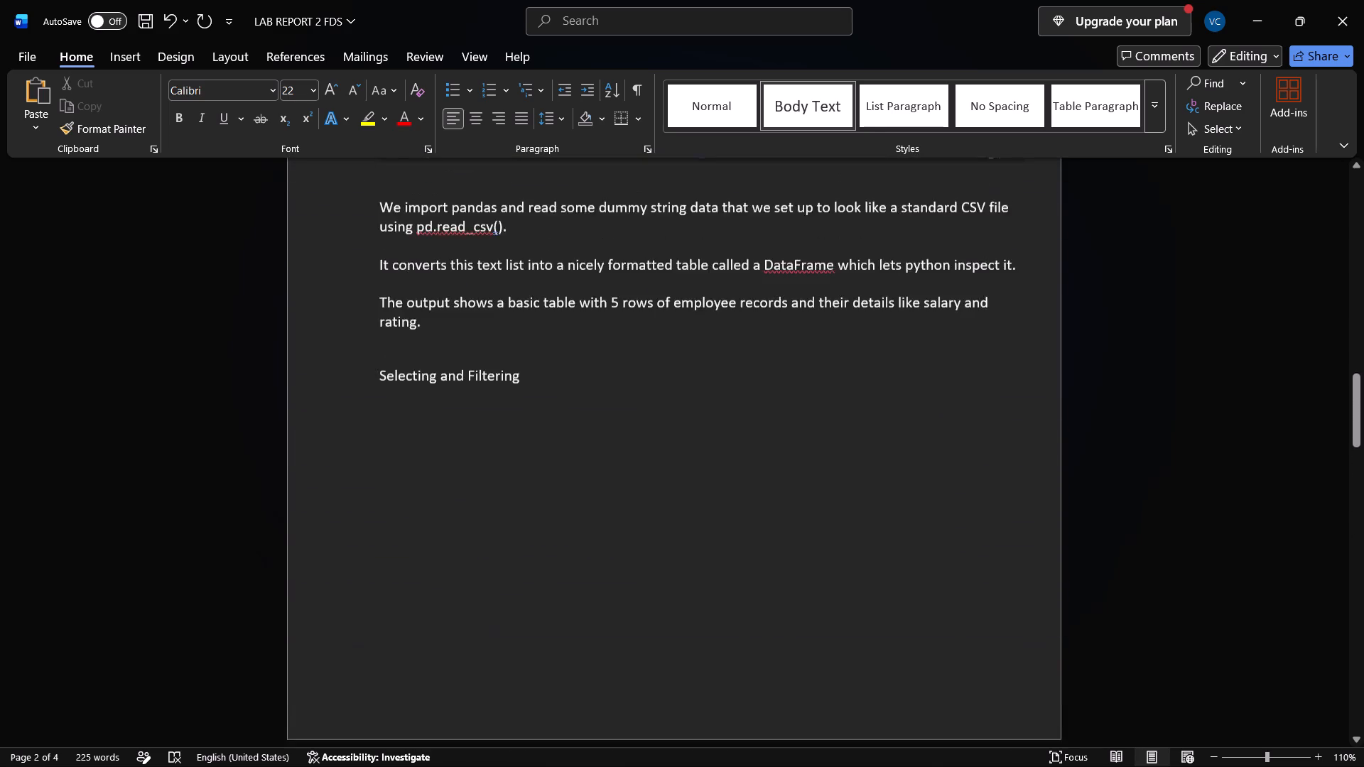
Insert a blank line above the "Reading Data" heading at the top of the second page.
scroll(510, 429, up, 18)
key(Return)
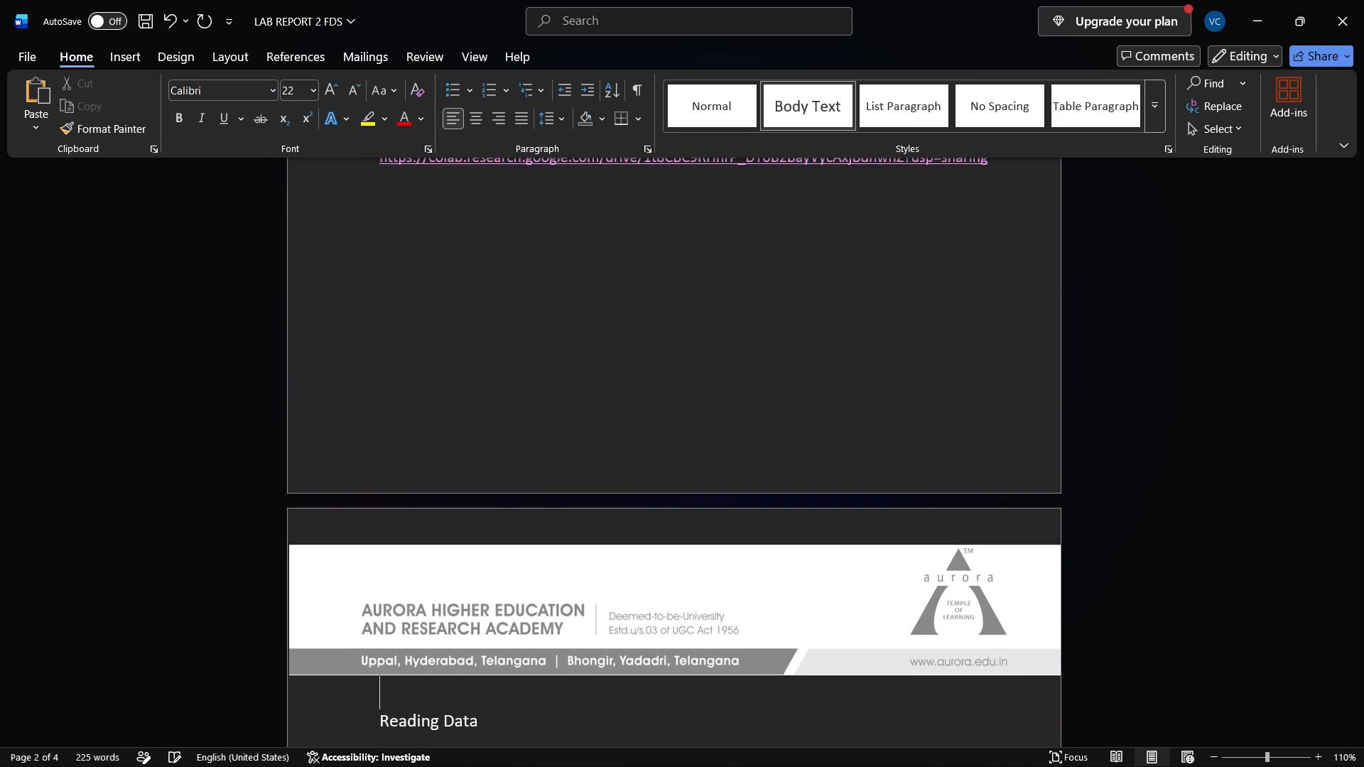
Insert a blank line between the "Reading Data" screenshot and its explanation, and set that line's font size to 12.
scroll(511, 429, down, 1)
scroll(511, 429, up, 1)
scroll(511, 429, down, 1)
scroll(511, 429, up, 1)
scroll(511, 429, down, 7)
scroll(560, 600, down, 5)
scroll(560, 600, up, 1)
scroll(555, 593, down, 8)
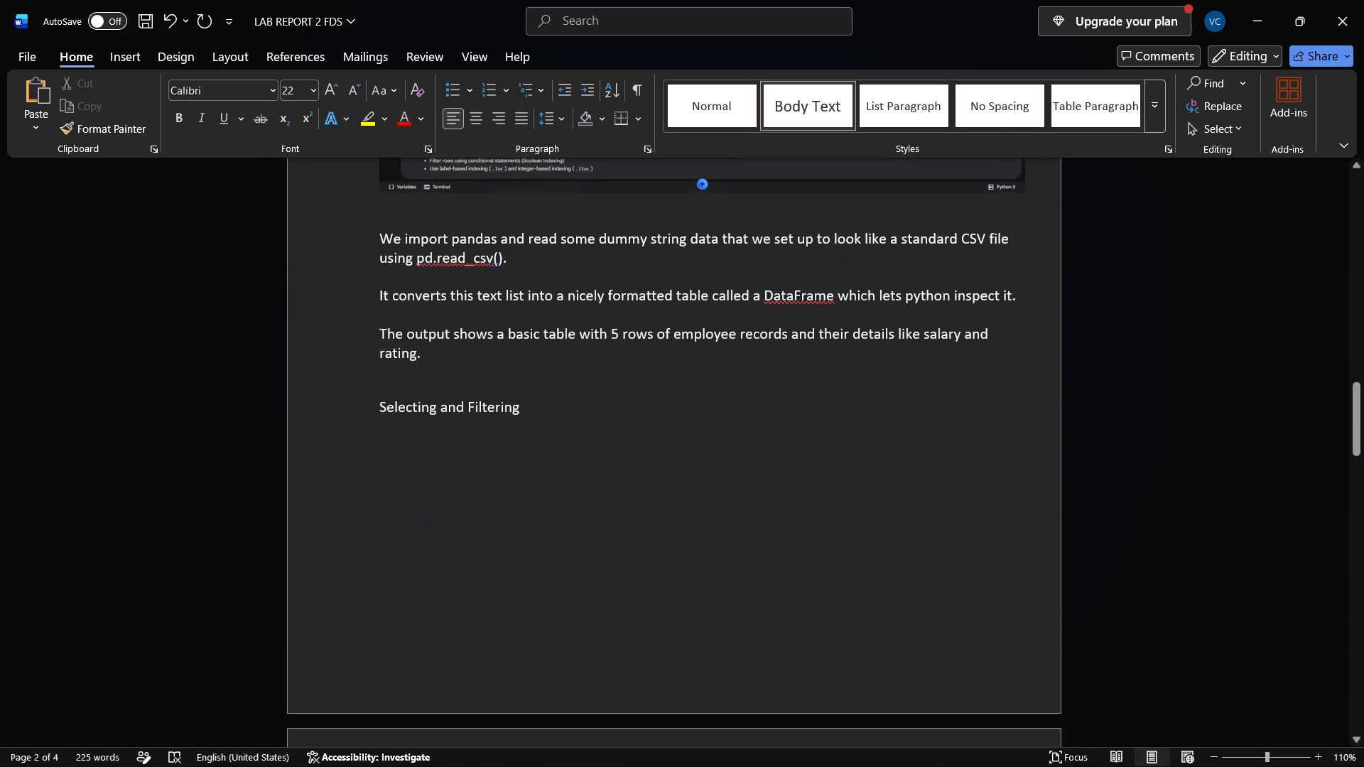
click(738, 215)
key(Return)
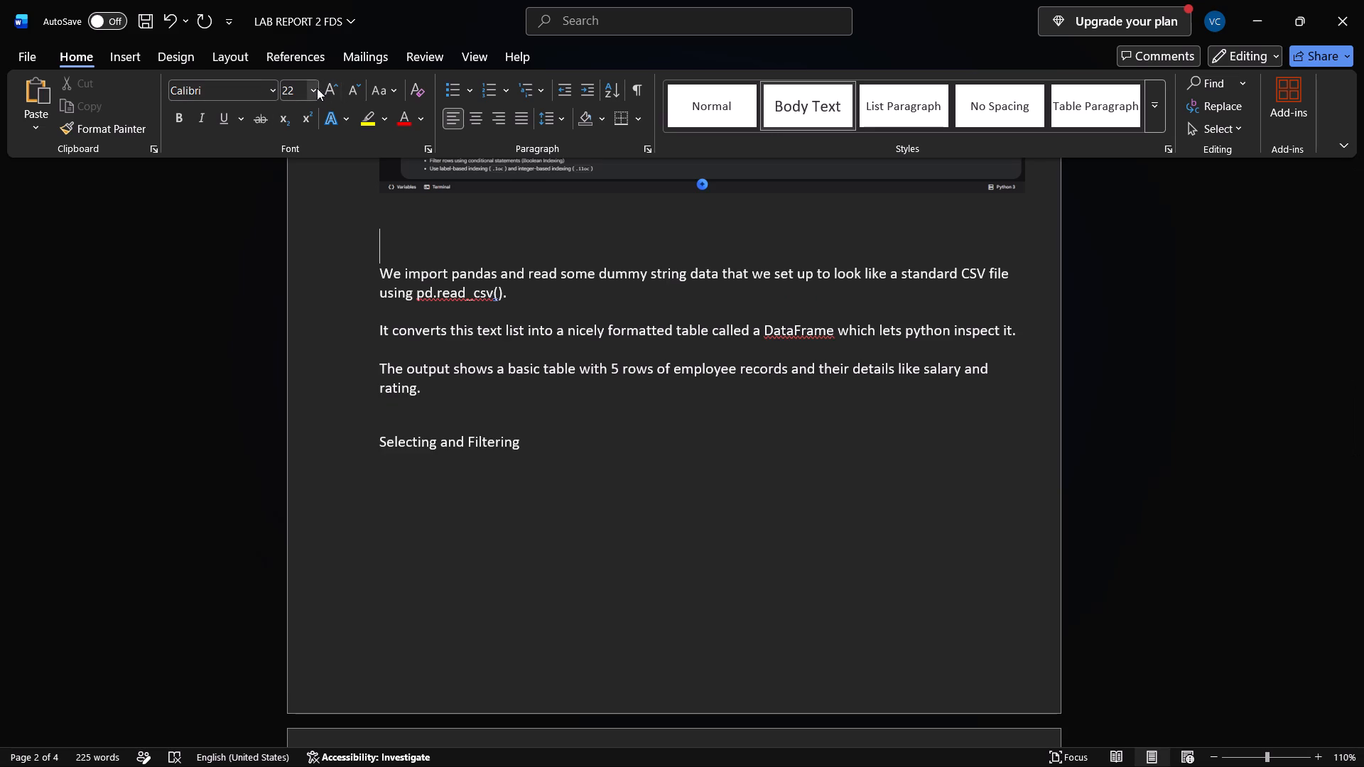
click(315, 87)
click(303, 189)
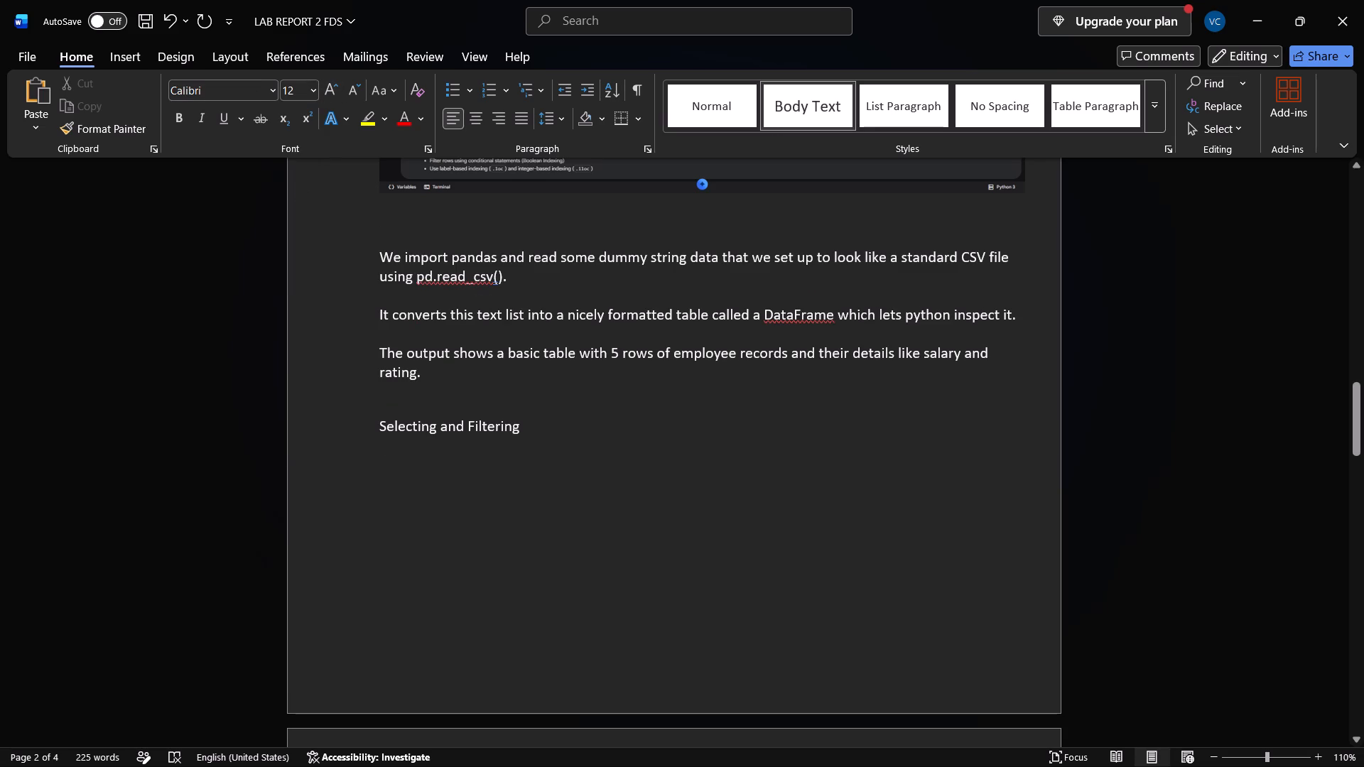
Insert five blank lines between the "Reading Data" explanation and the "Selecting and Filtering" heading.
click(519, 403)
key(Return)
key(Return)
key(Return)
key(Return)
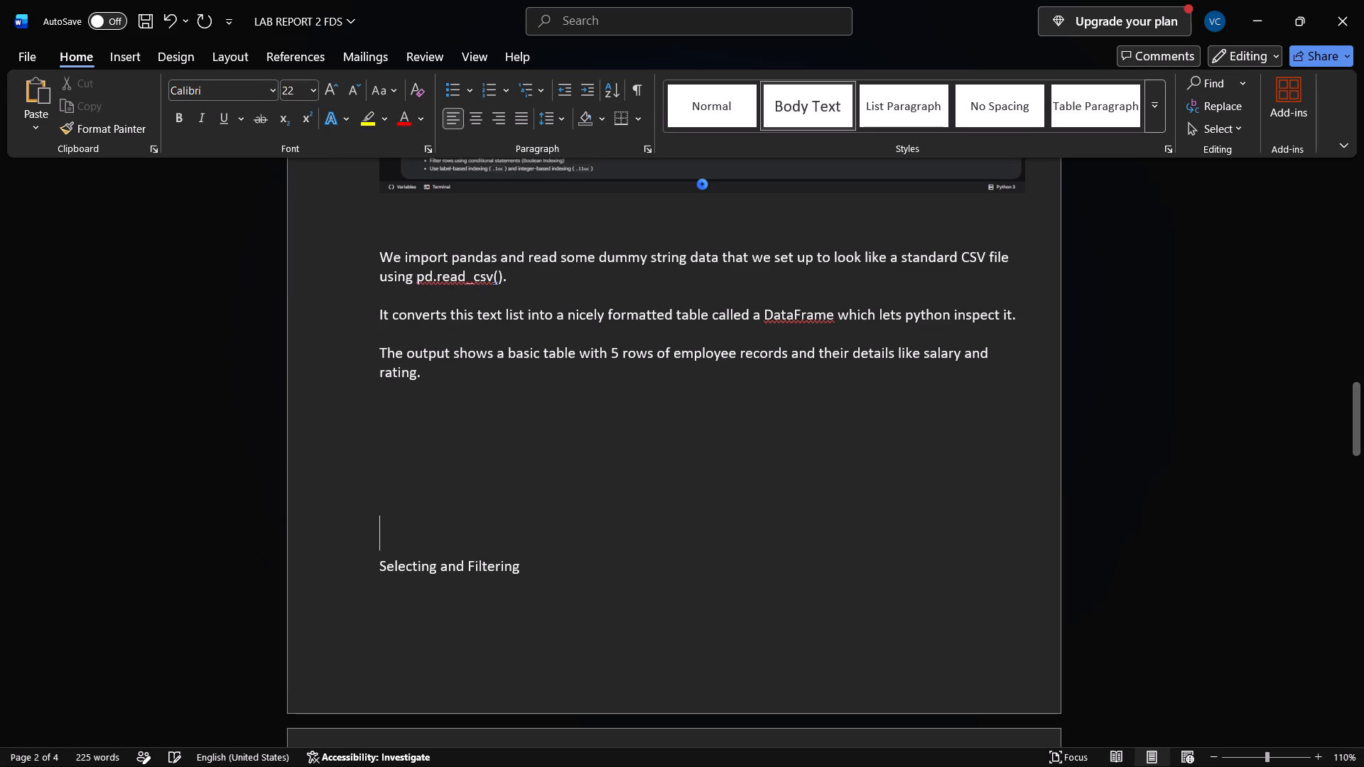
key(Return)
Set the font size of the "Selecting and Filtering" heading to 14.
drag(525, 609, 371, 611)
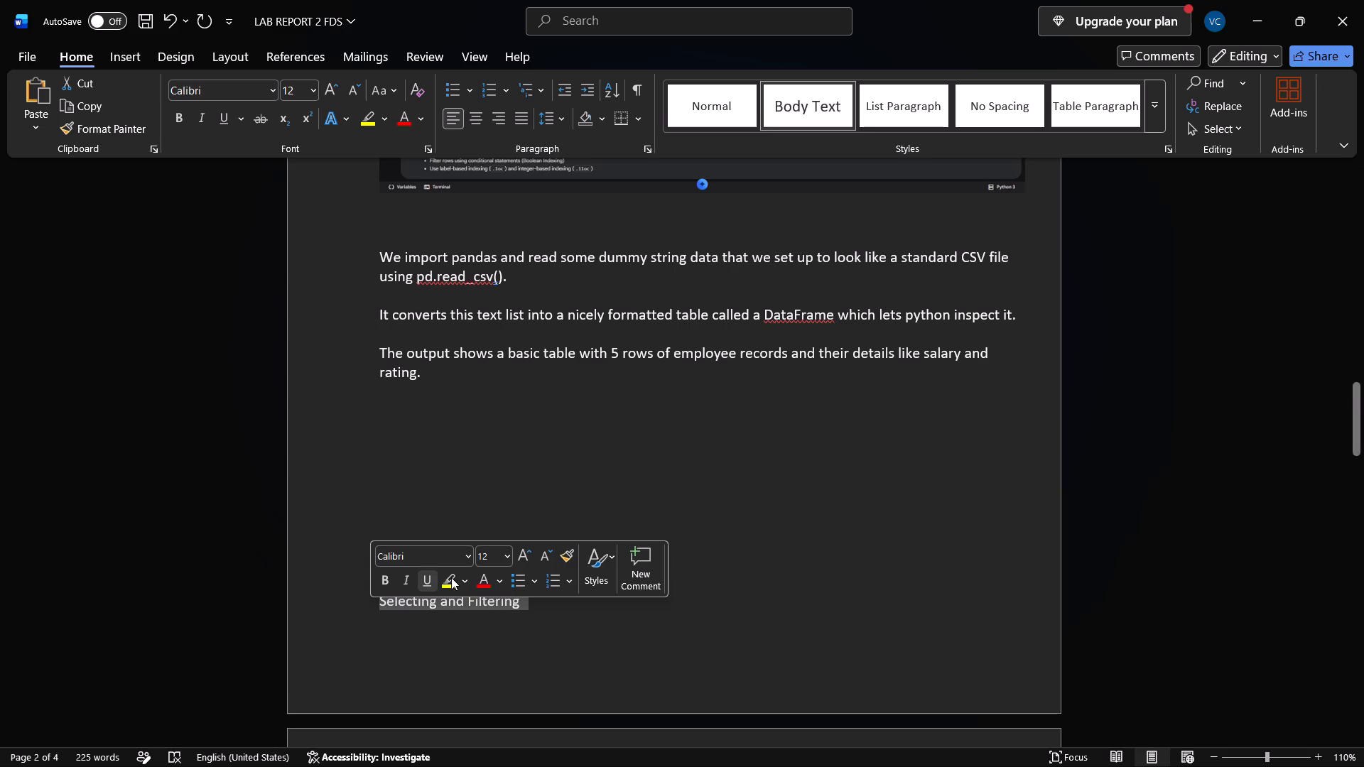
click(500, 558)
click(504, 553)
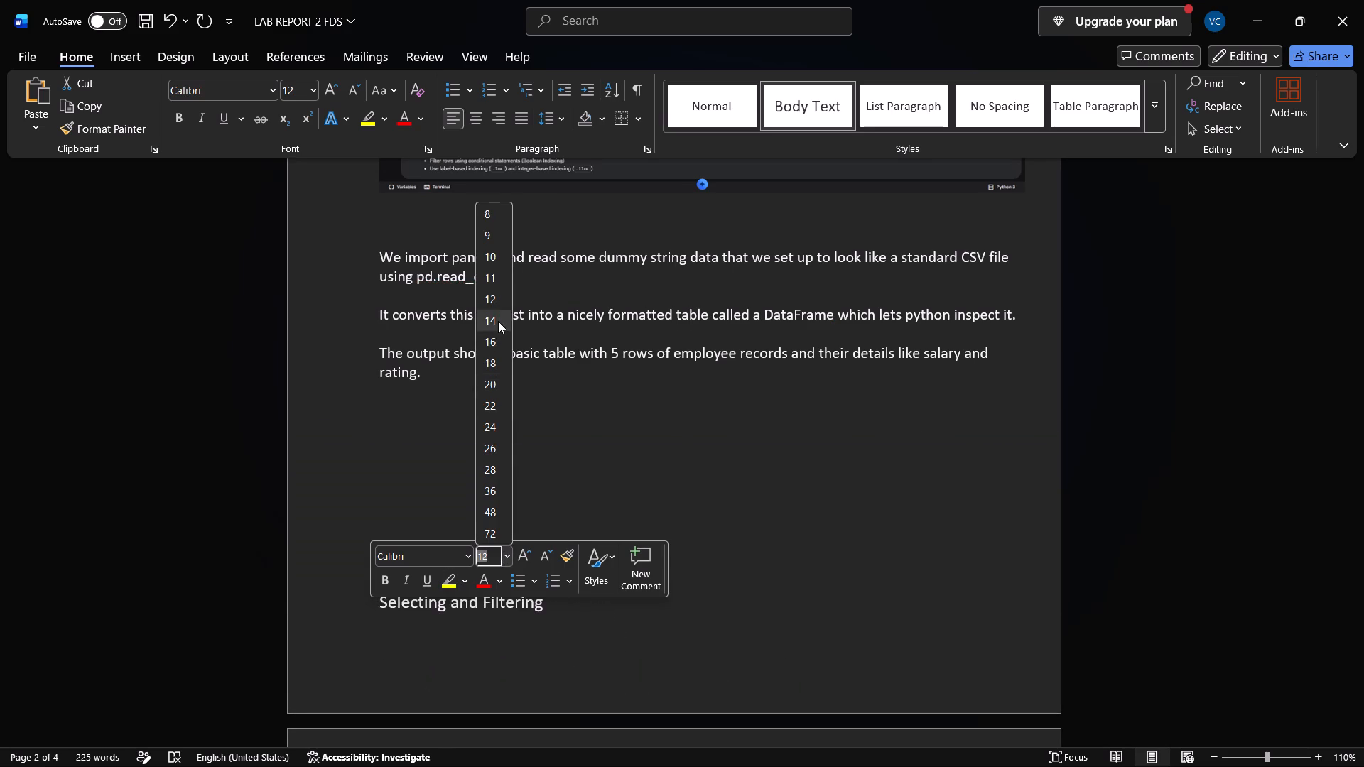
click(498, 321)
click(736, 614)
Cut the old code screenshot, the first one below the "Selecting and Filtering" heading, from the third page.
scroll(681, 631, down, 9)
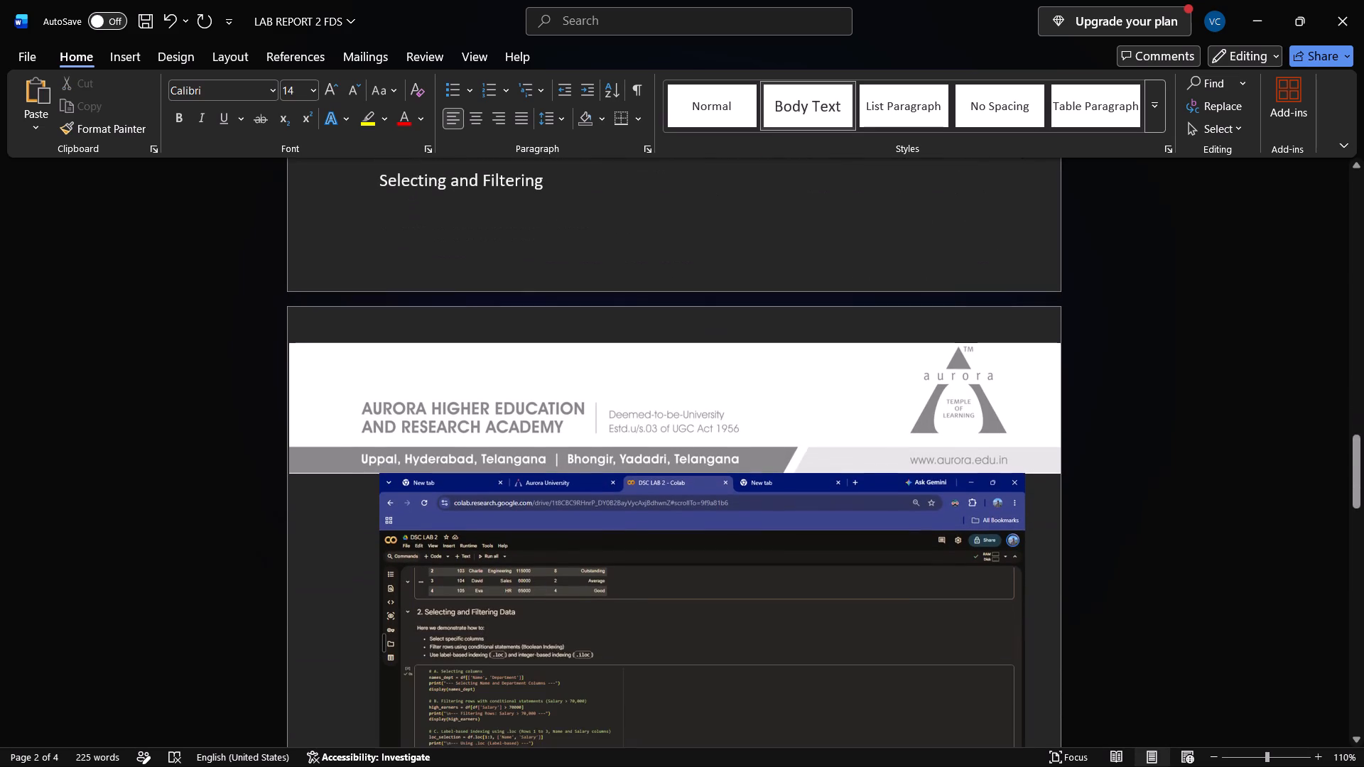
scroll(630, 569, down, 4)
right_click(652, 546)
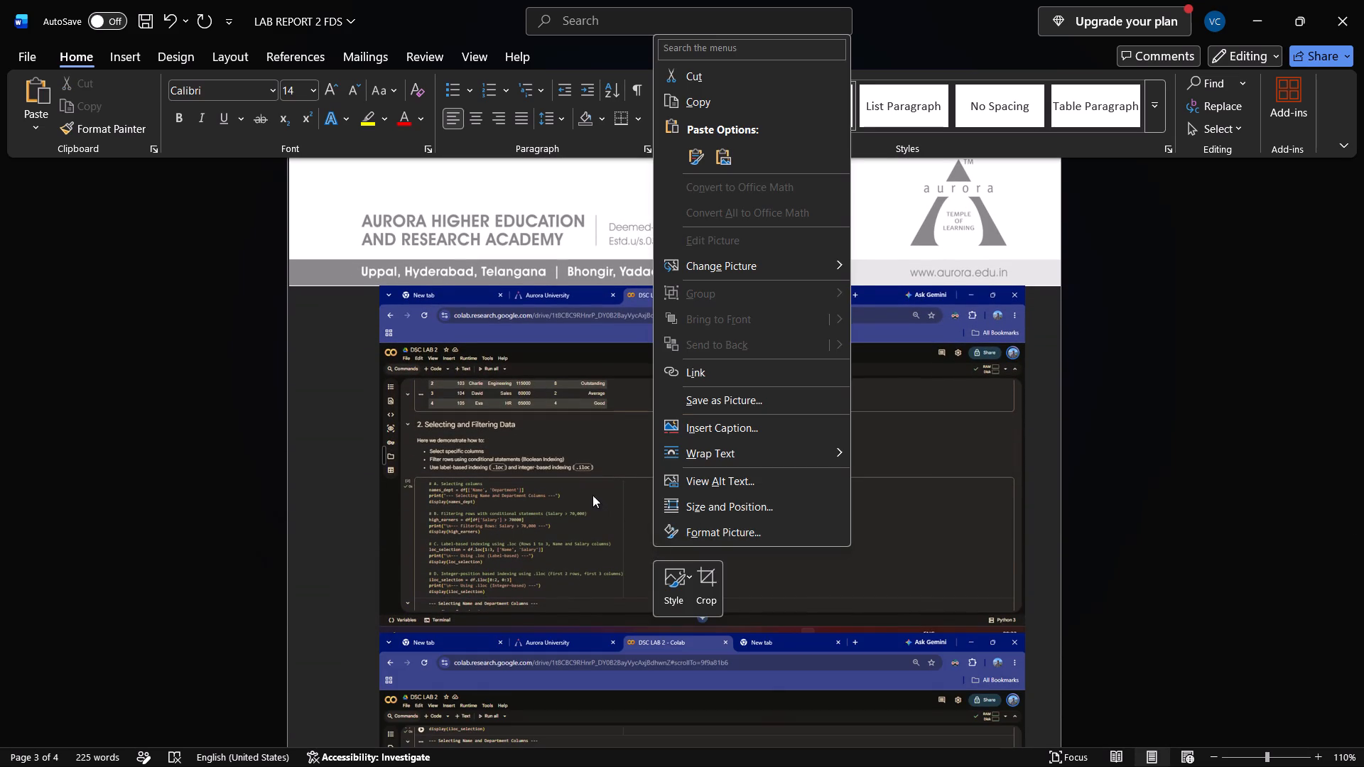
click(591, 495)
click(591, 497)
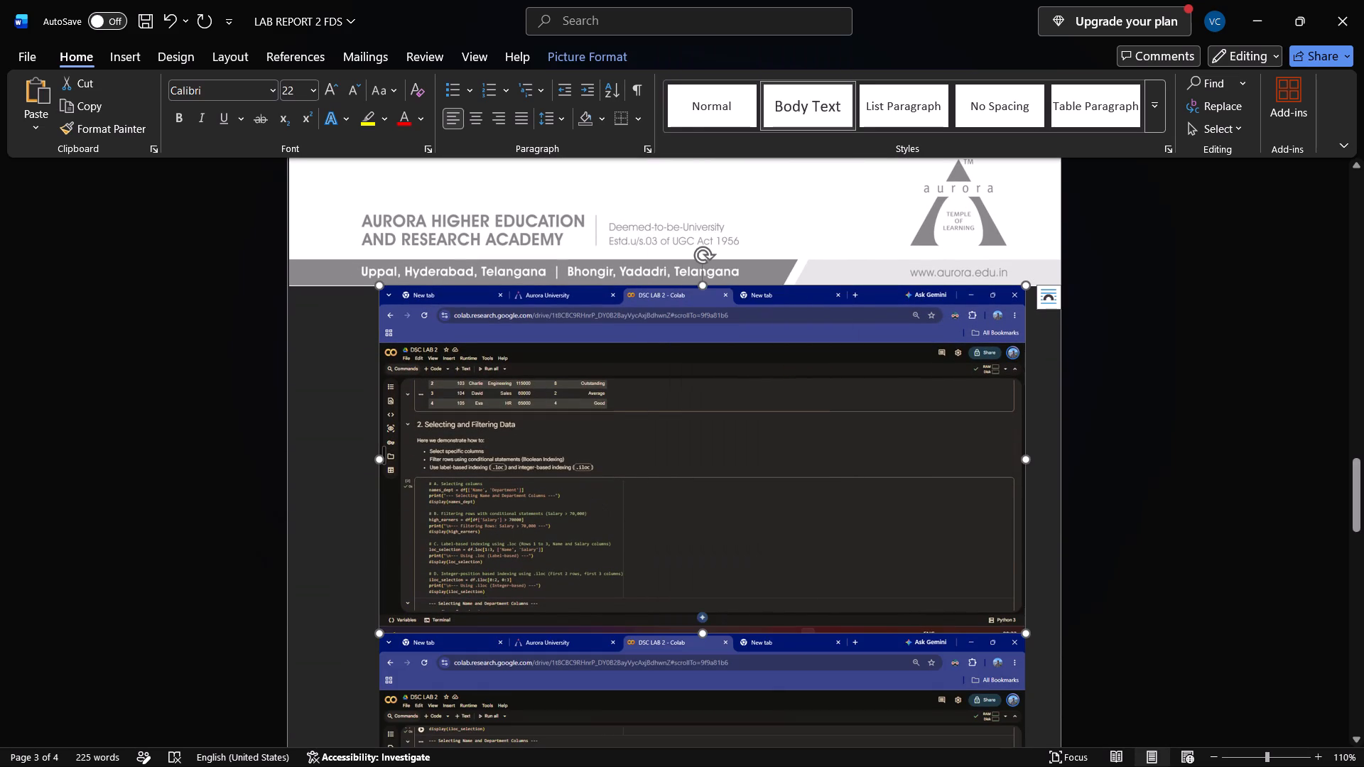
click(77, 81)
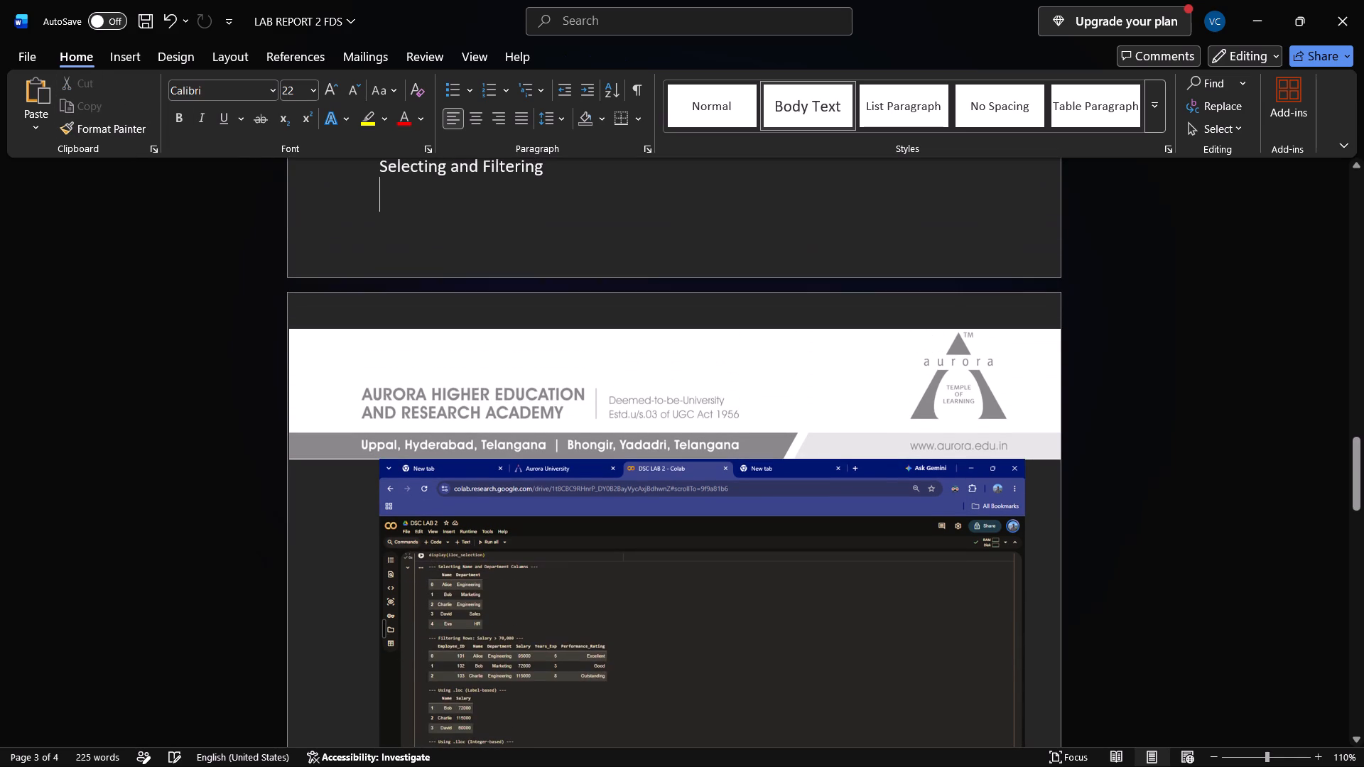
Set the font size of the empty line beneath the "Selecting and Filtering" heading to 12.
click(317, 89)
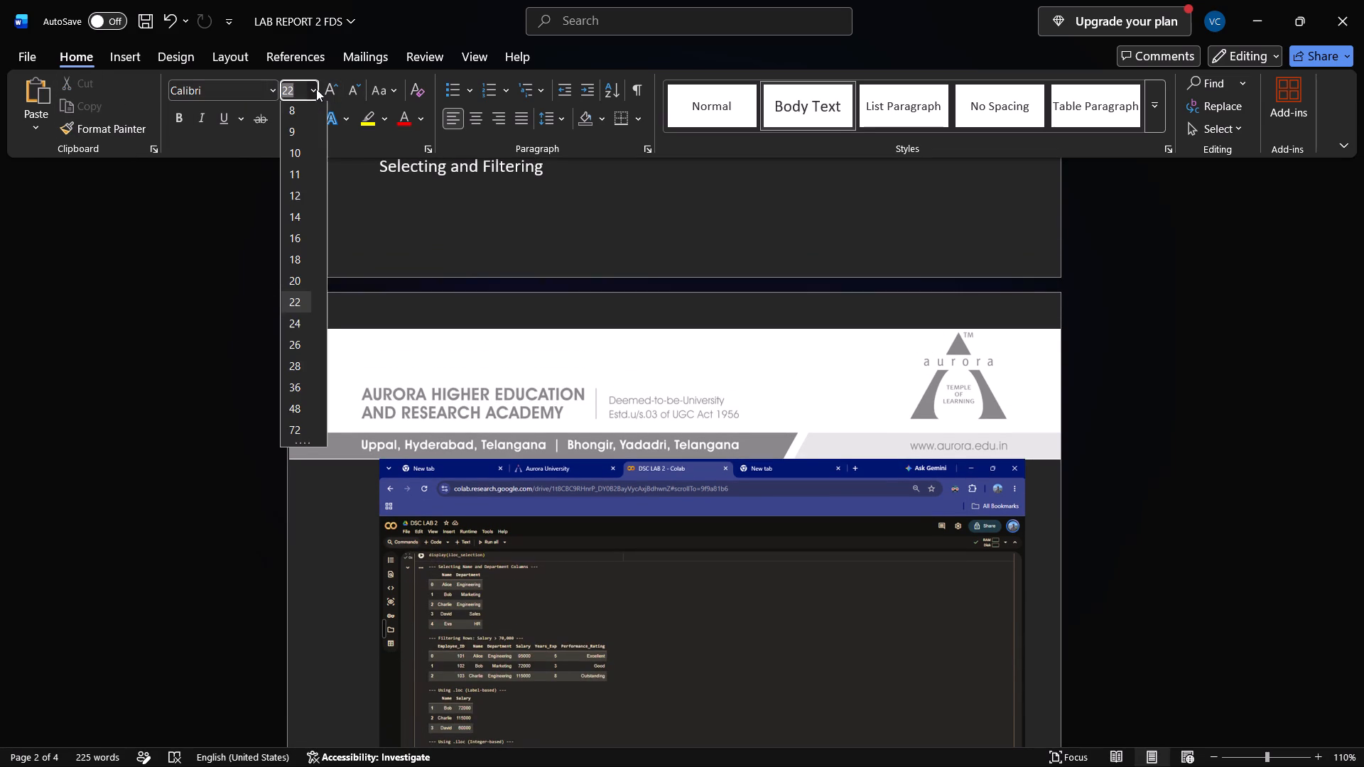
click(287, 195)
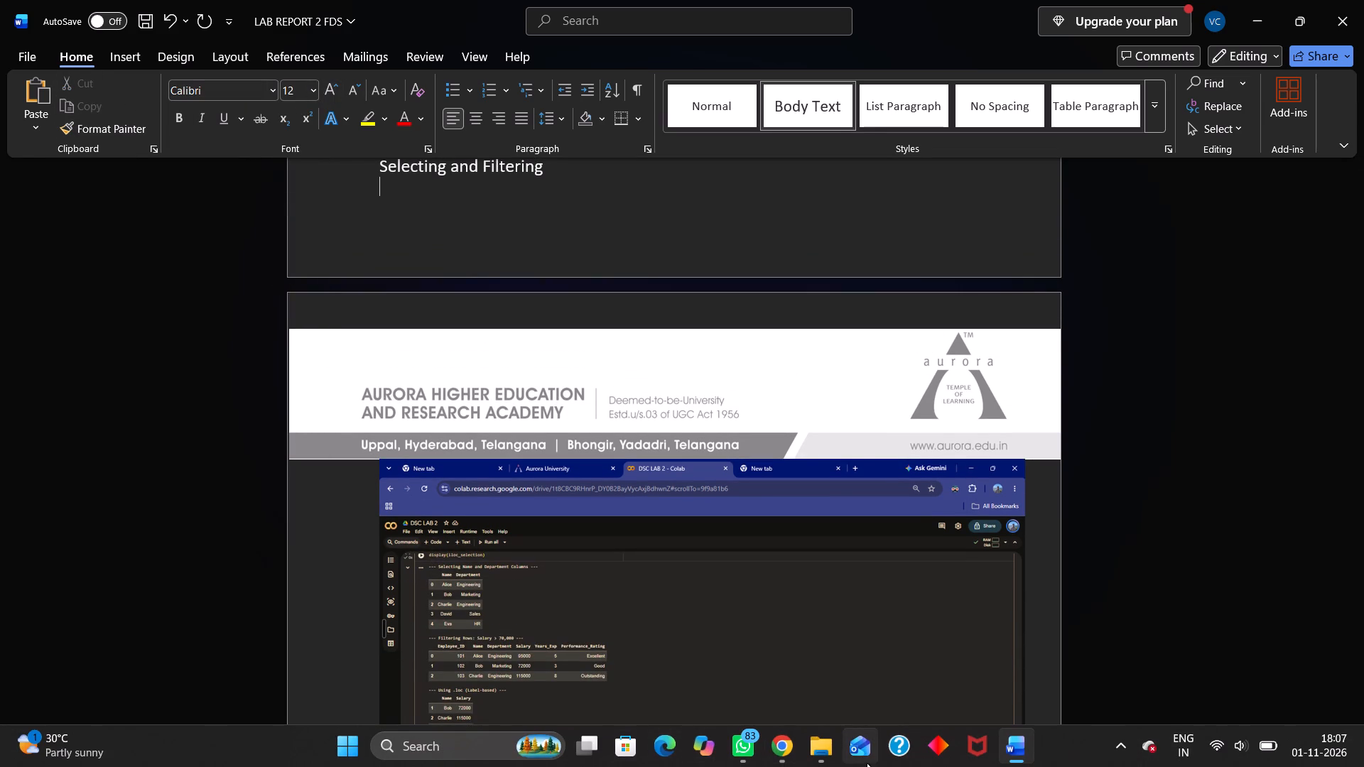
Switch to Chrome, capture the "2. Selecting and Filtering Data" section of the DSC LAB 2 notebook, and return to the Word report.
click(762, 739)
scroll(607, 532, down, 5)
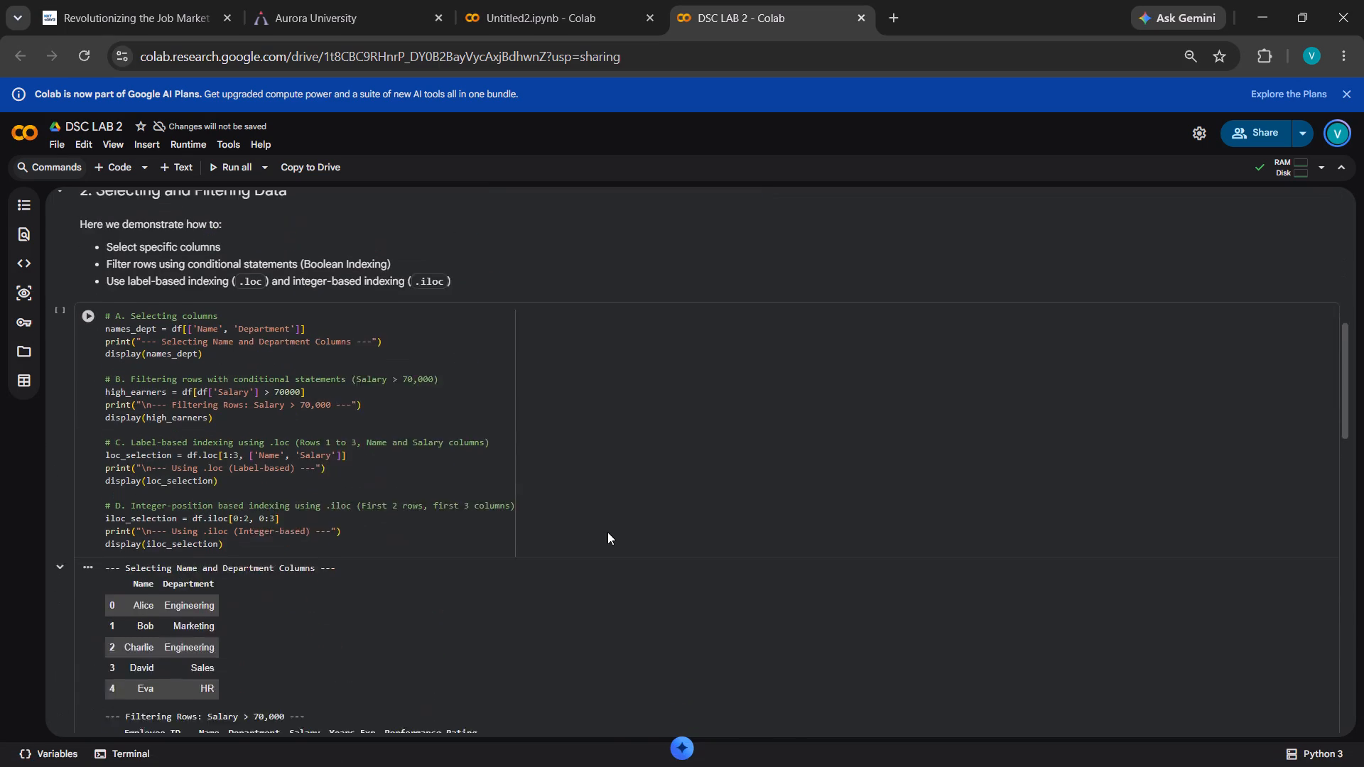
scroll(607, 532, up, 2)
scroll(607, 532, down, 1)
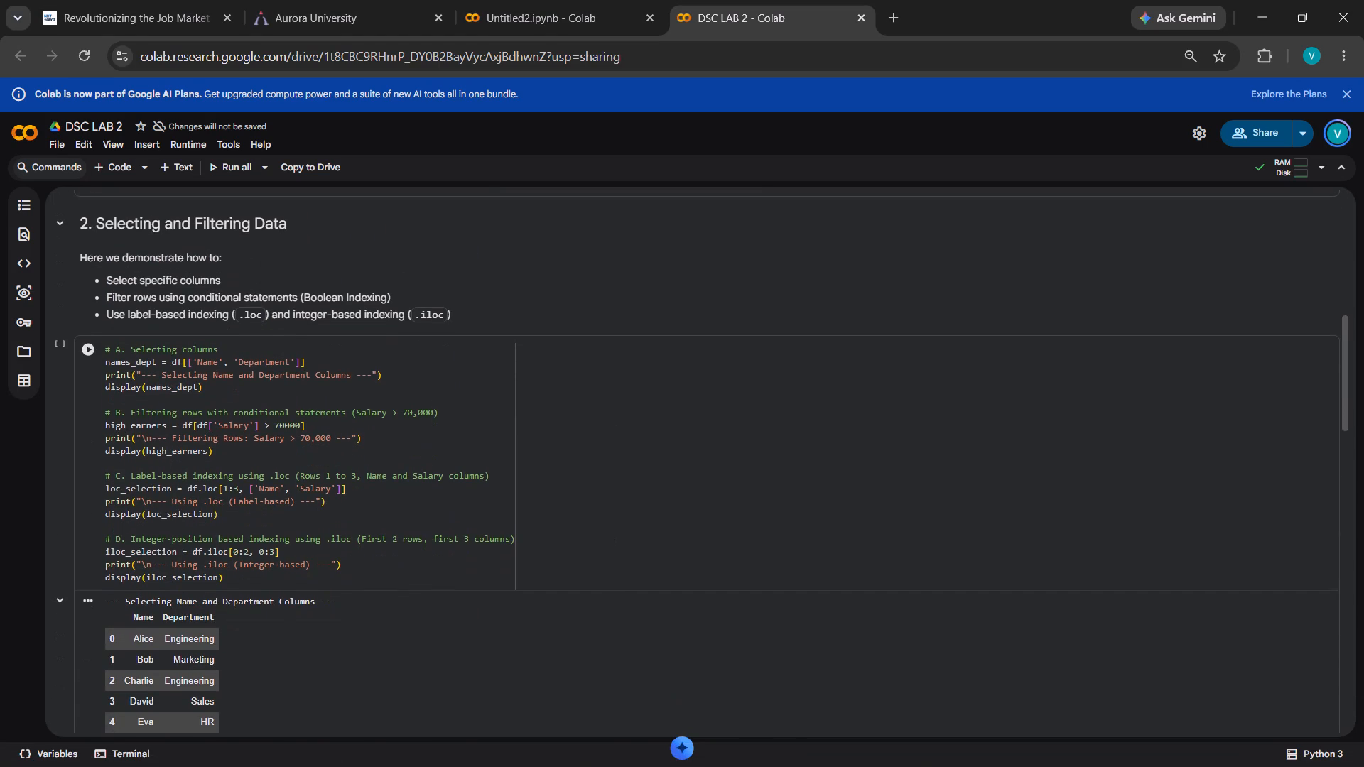
key(ctrl+Print)
click(1019, 741)
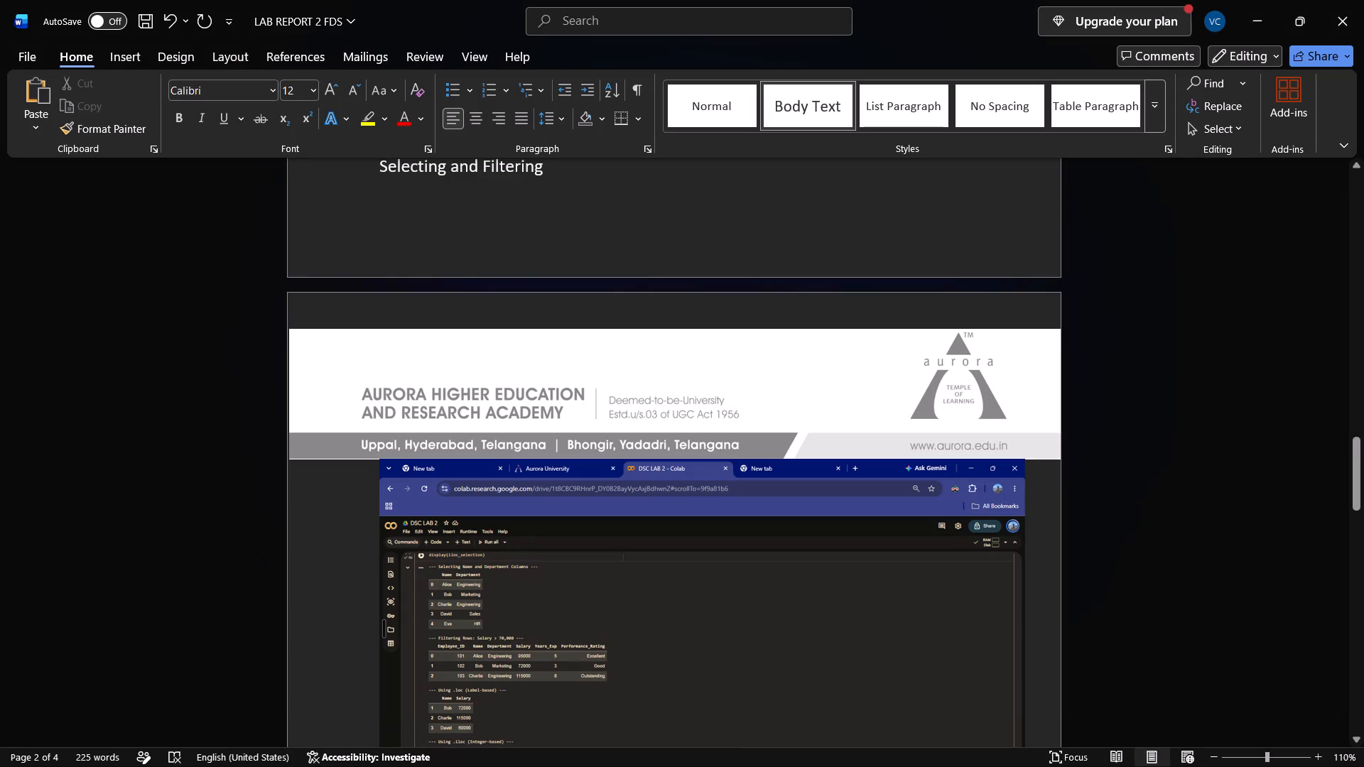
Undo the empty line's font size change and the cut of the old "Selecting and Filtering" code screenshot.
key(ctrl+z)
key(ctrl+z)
Cut the old "Selecting and Filtering" code screenshot at the top of the third page.
scroll(843, 633, down, 2)
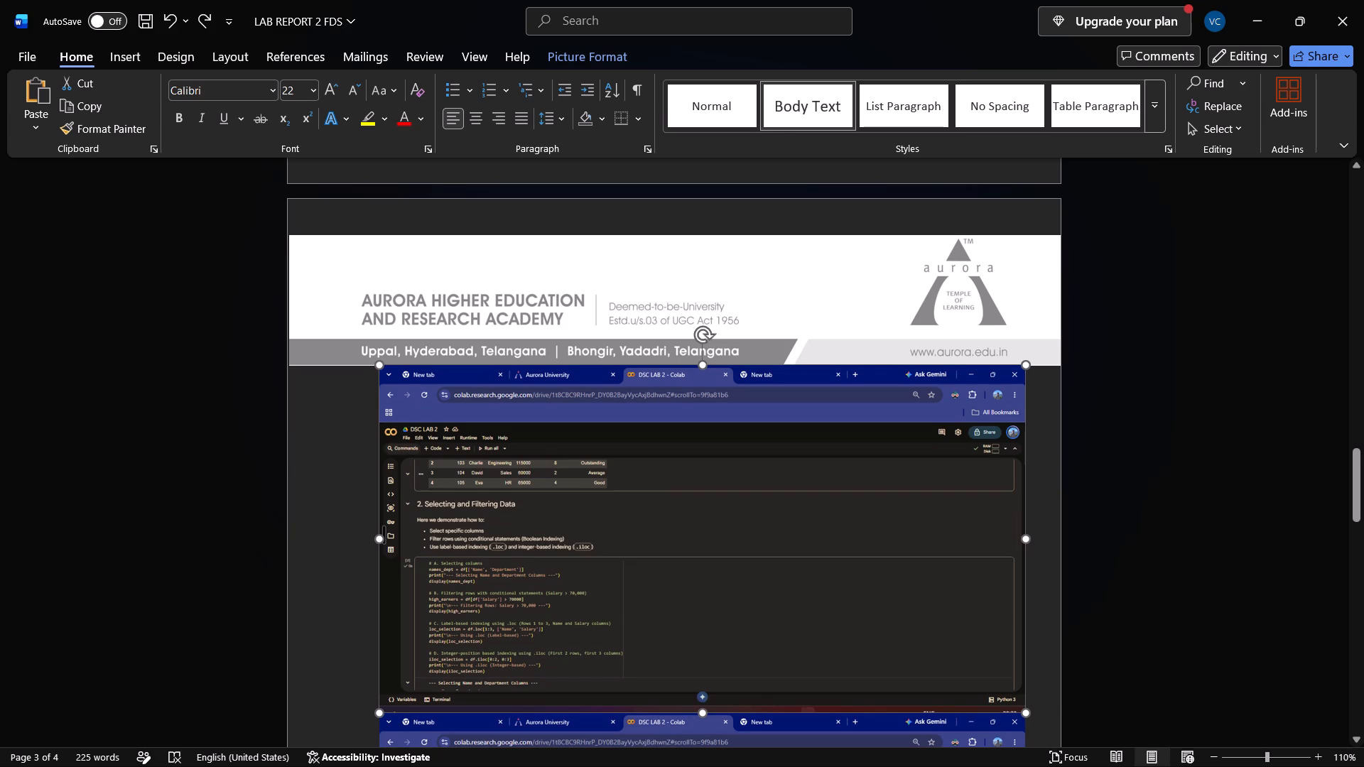
click(78, 84)
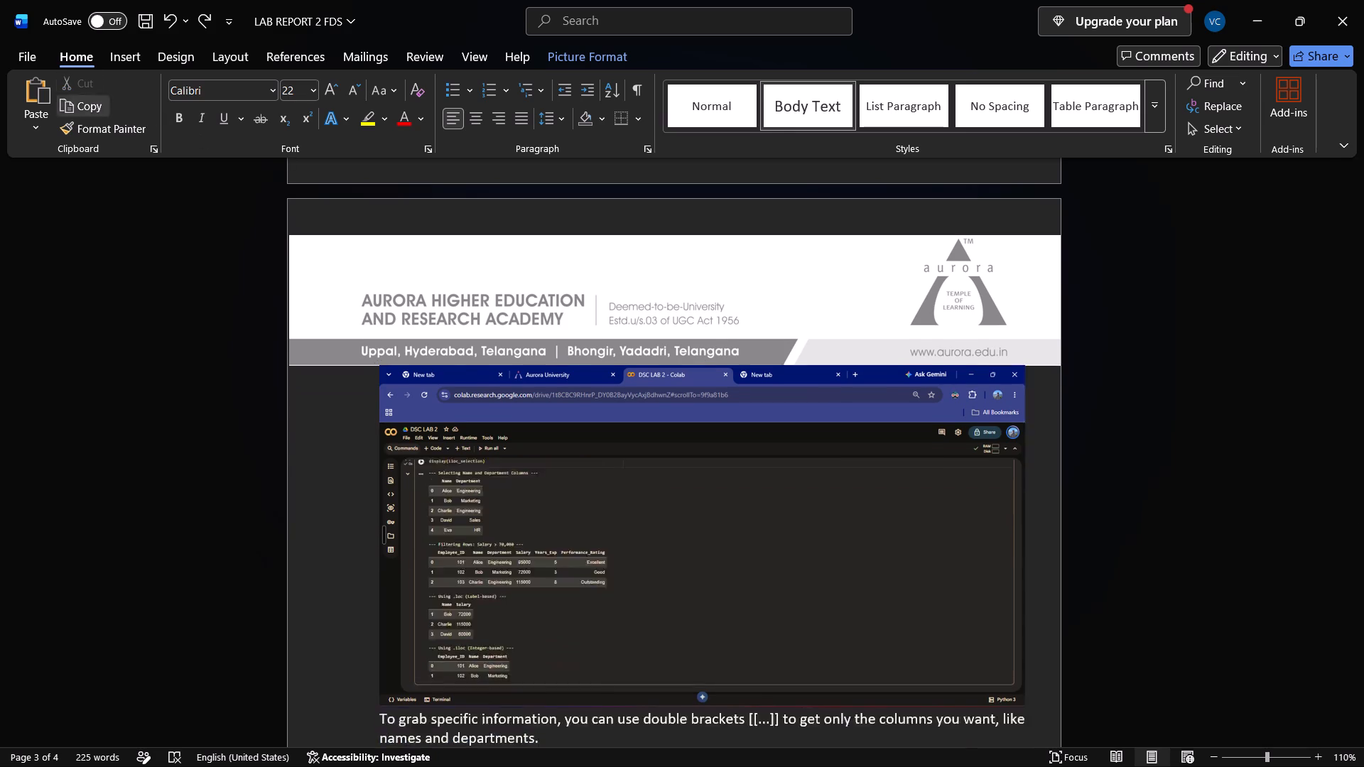
Switch to Chrome and capture the notebook's "2. Selecting and Filtering Data" code section as a screenshot.
click(789, 740)
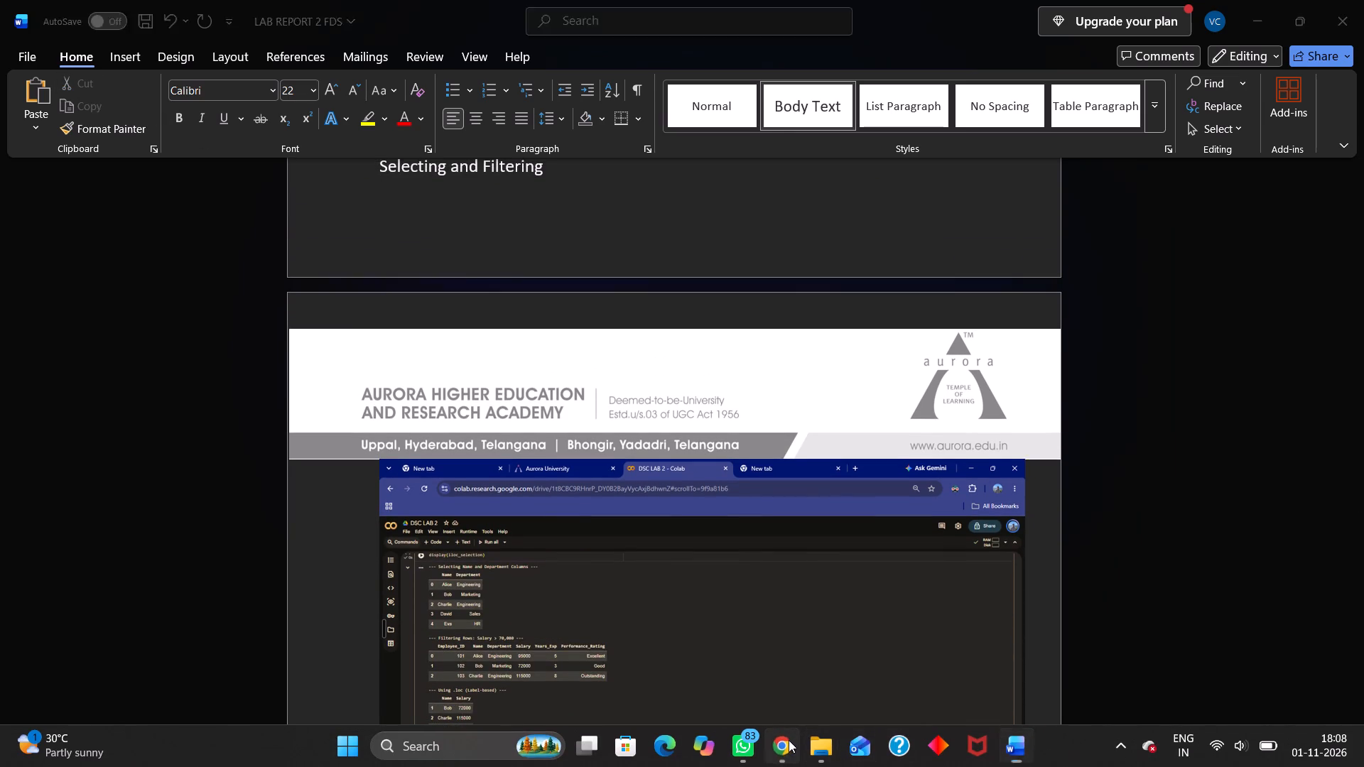
key(ctrl+Print)
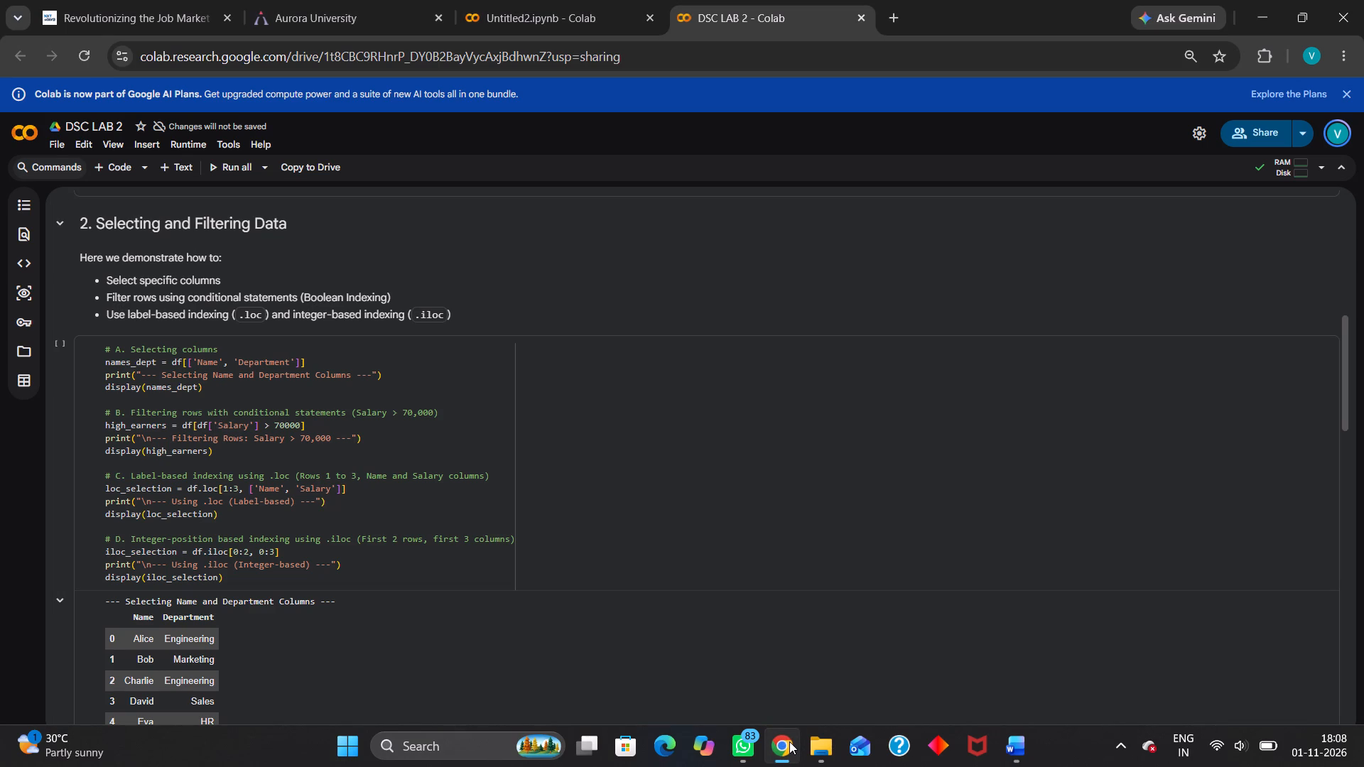
Return to the Word report and set the empty line beneath the "Selecting and Filtering" heading to font size 12.
click(1006, 747)
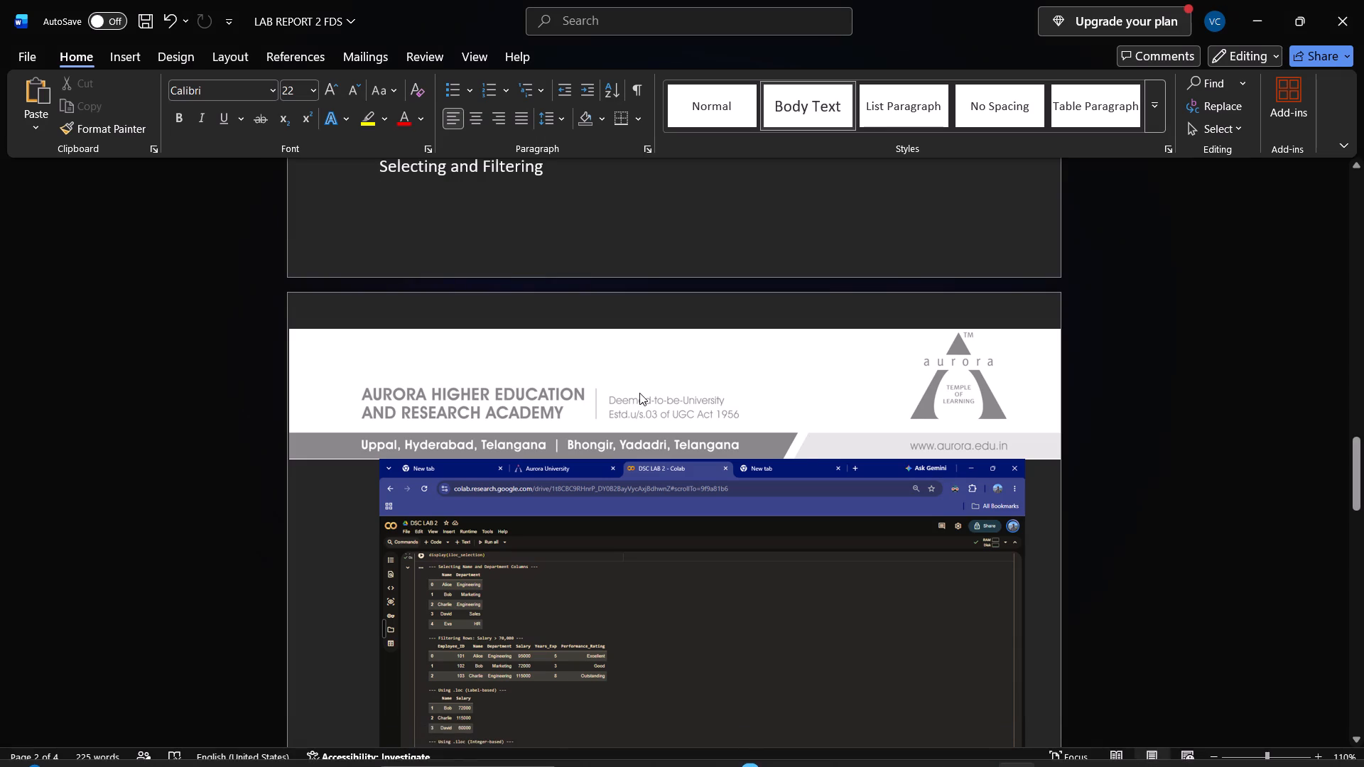
click(307, 86)
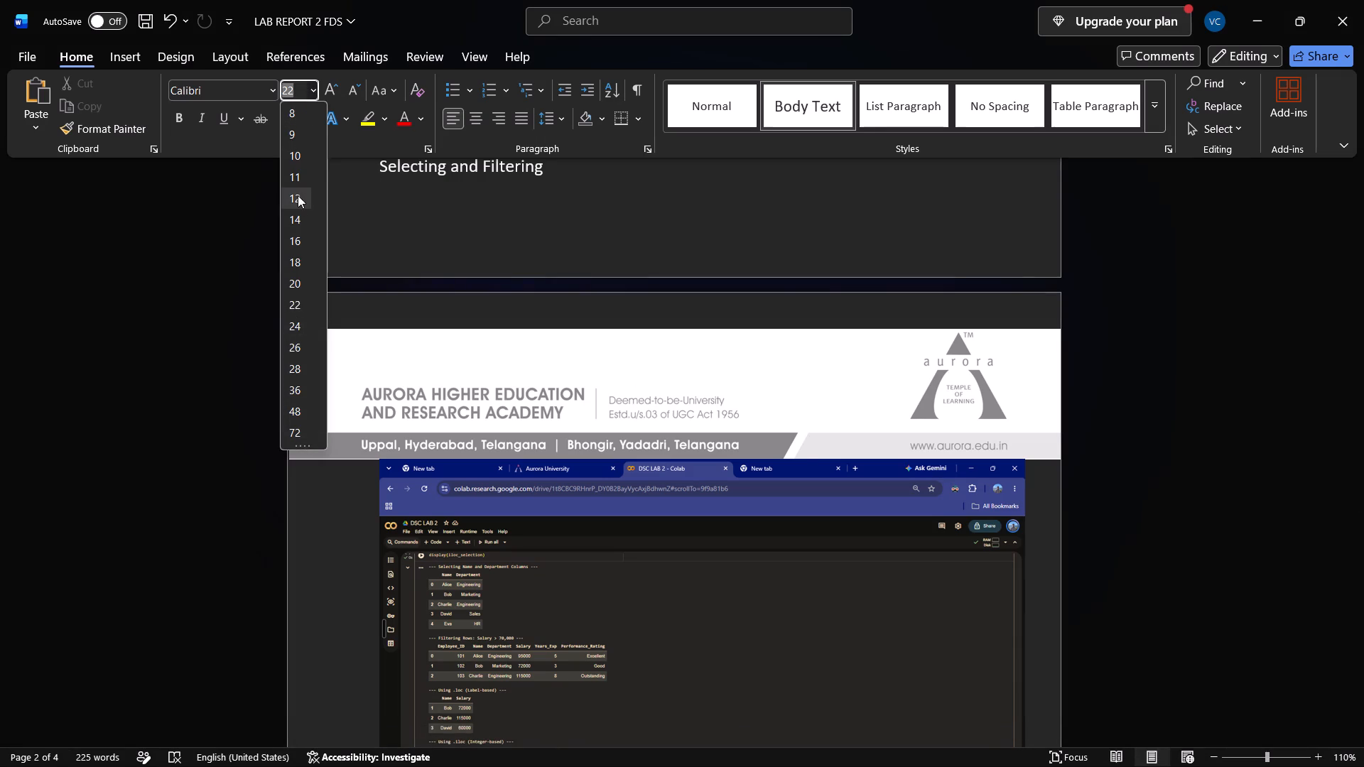
click(293, 201)
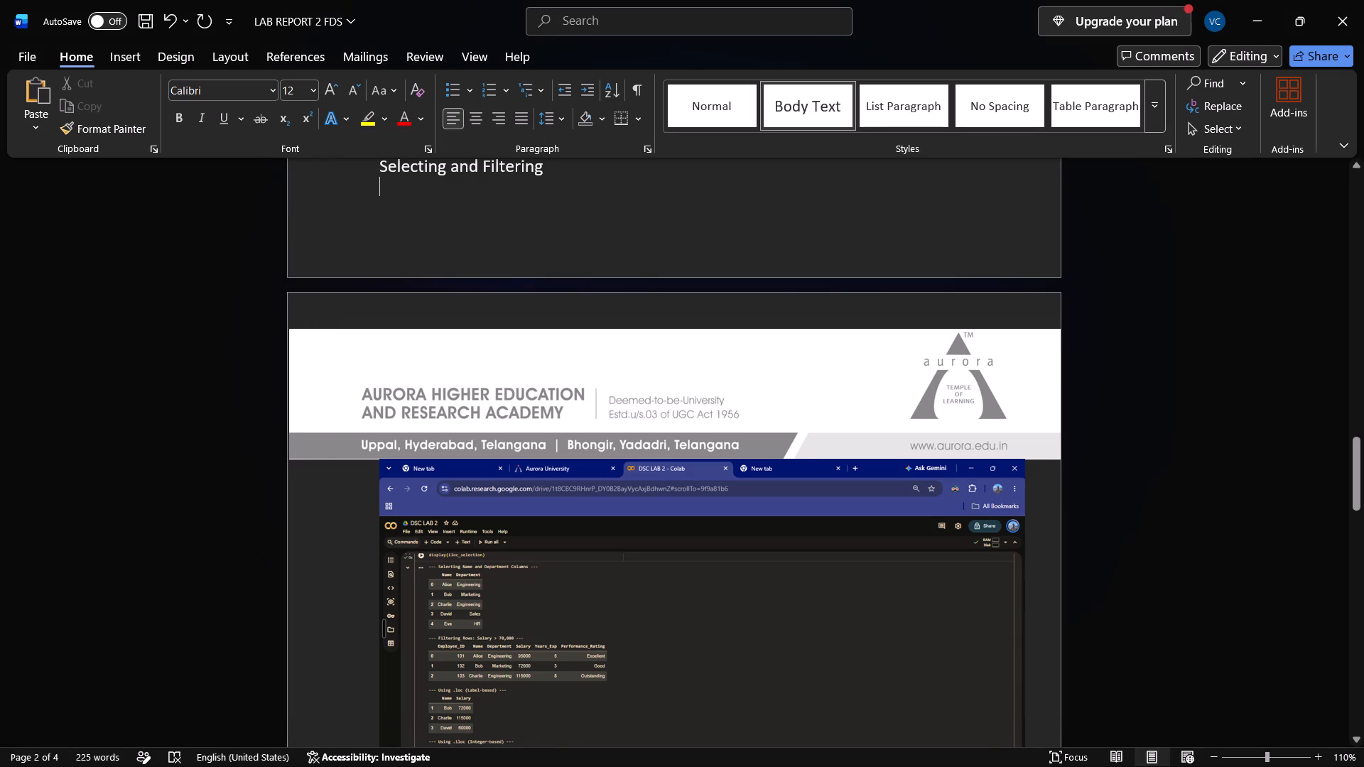
Add five blank lines beneath the "Selecting and Filtering" heading and paste the new notebook screenshot after them.
key(Return)
key(Return)
key(Return)
key(Return)
key(Return)
key(ctrl+v)
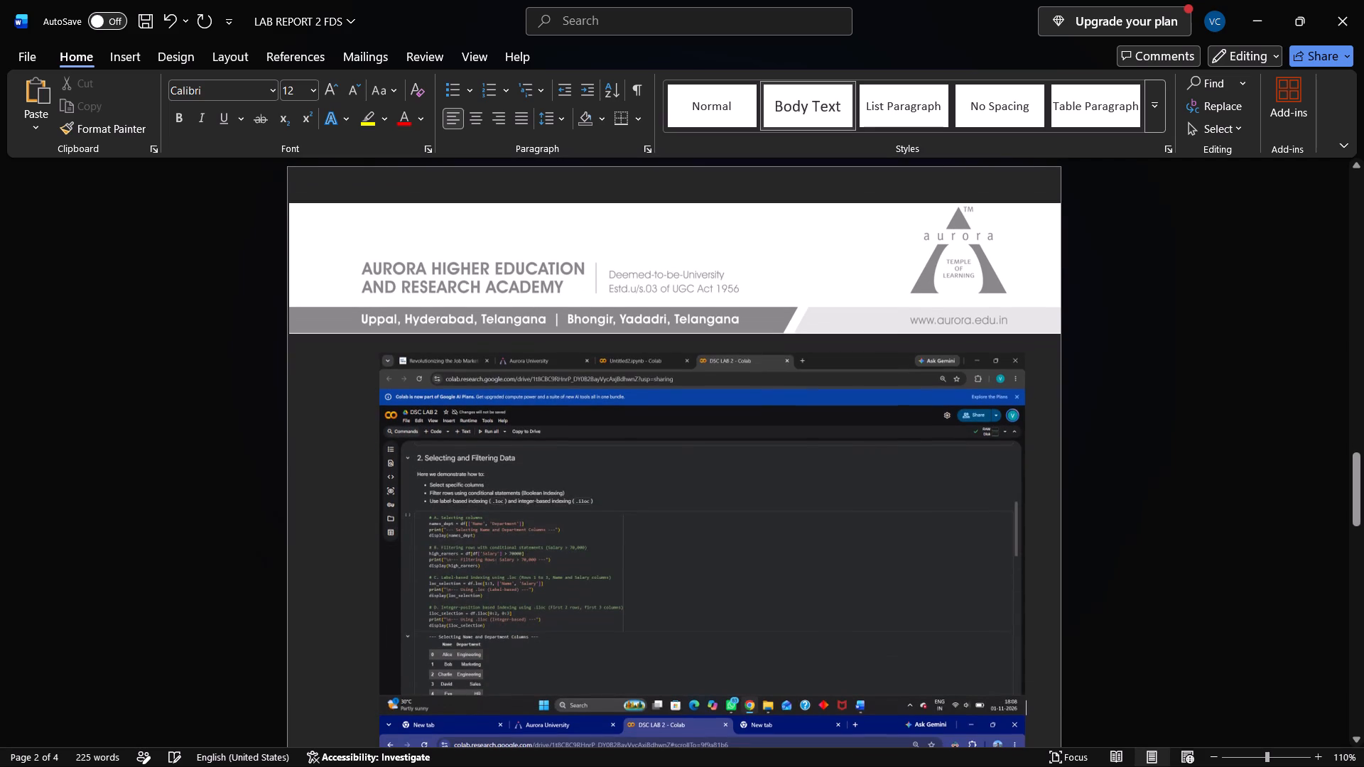
Crop the pasted screenshot to remove the browser tabs and address bar along its top edge and the taskbar along its bottom edge.
right_click(651, 480)
click(696, 202)
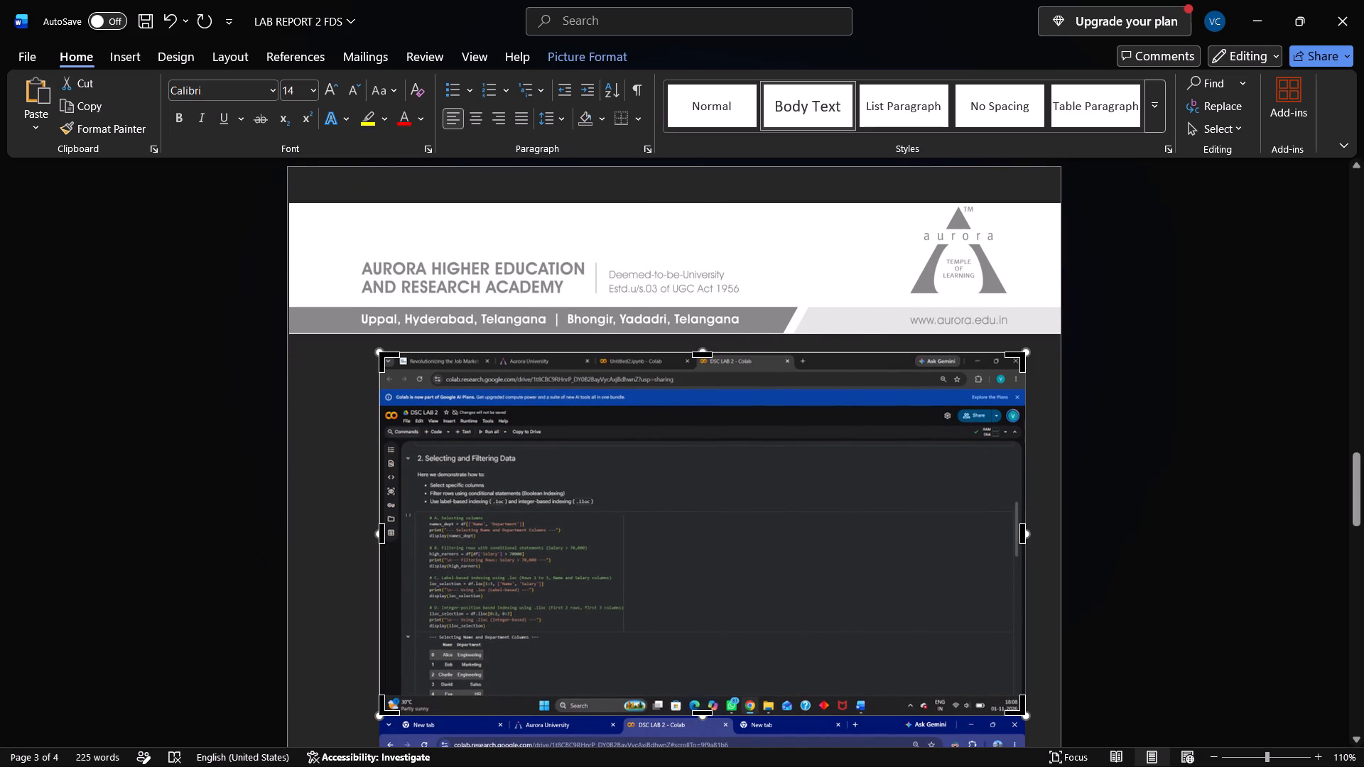
drag(699, 354, 708, 382)
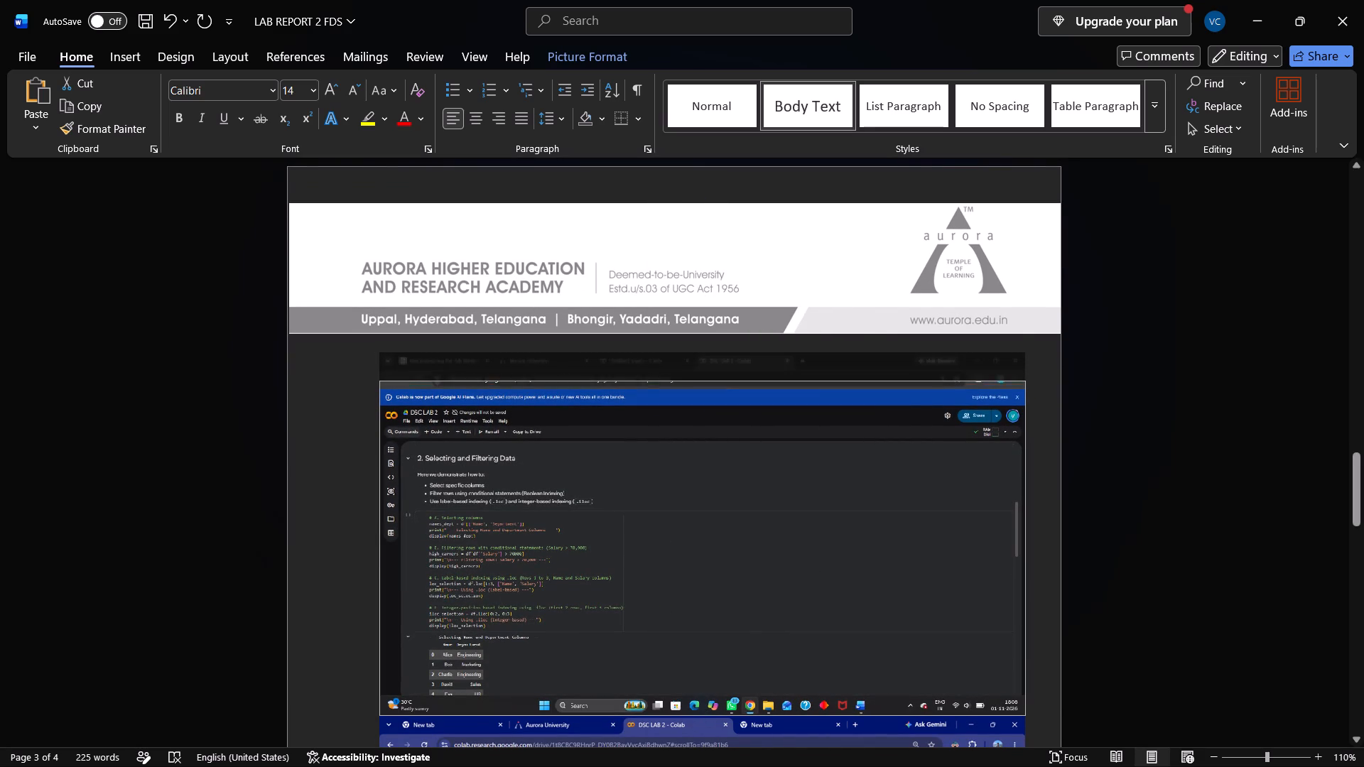
drag(708, 382, 708, 386)
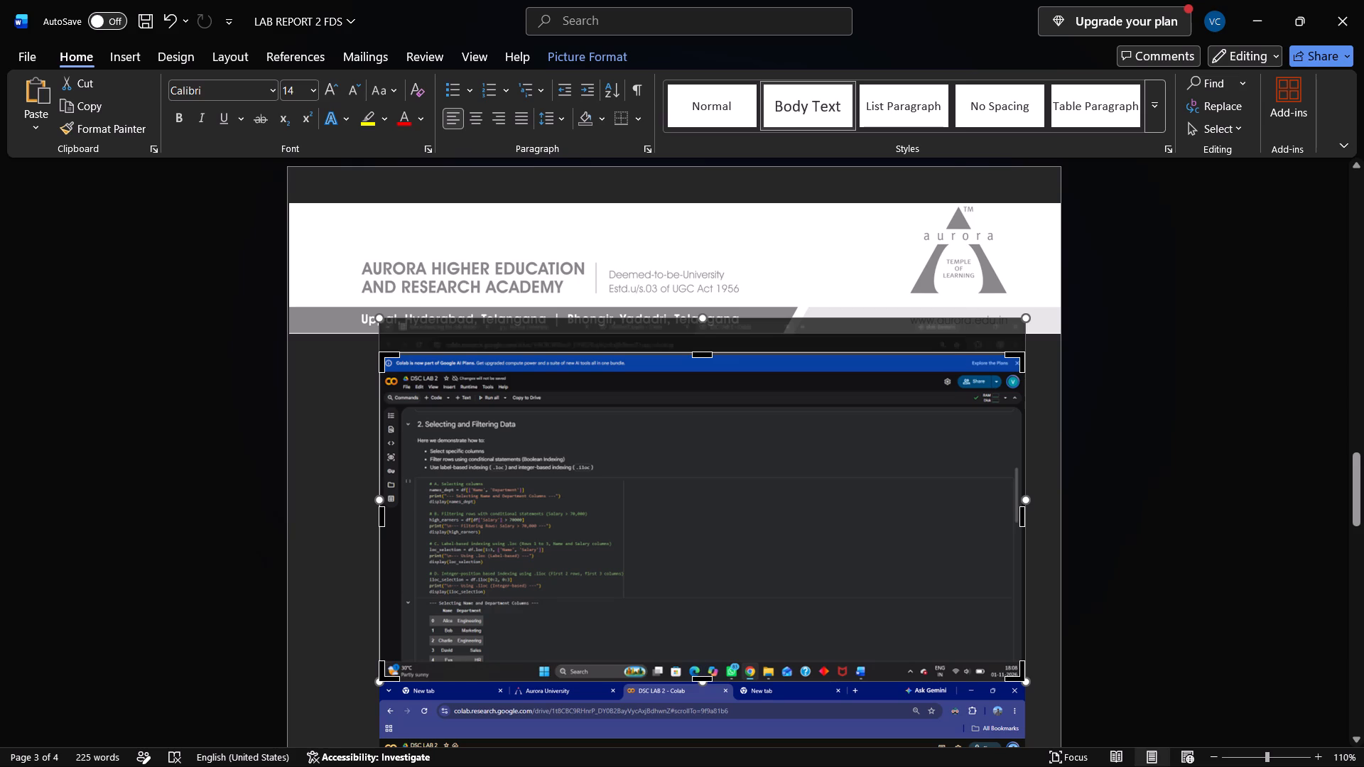
drag(703, 677, 705, 661)
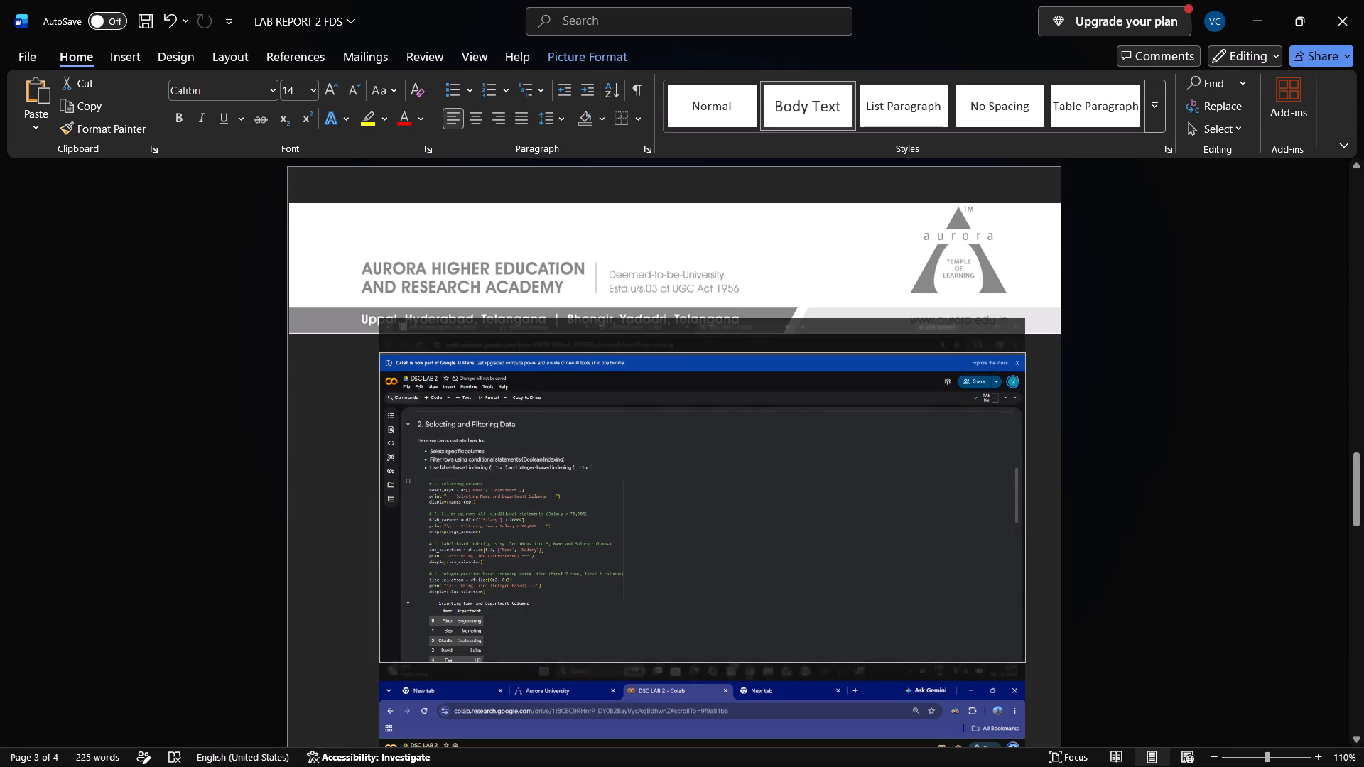
drag(705, 661, 720, 685)
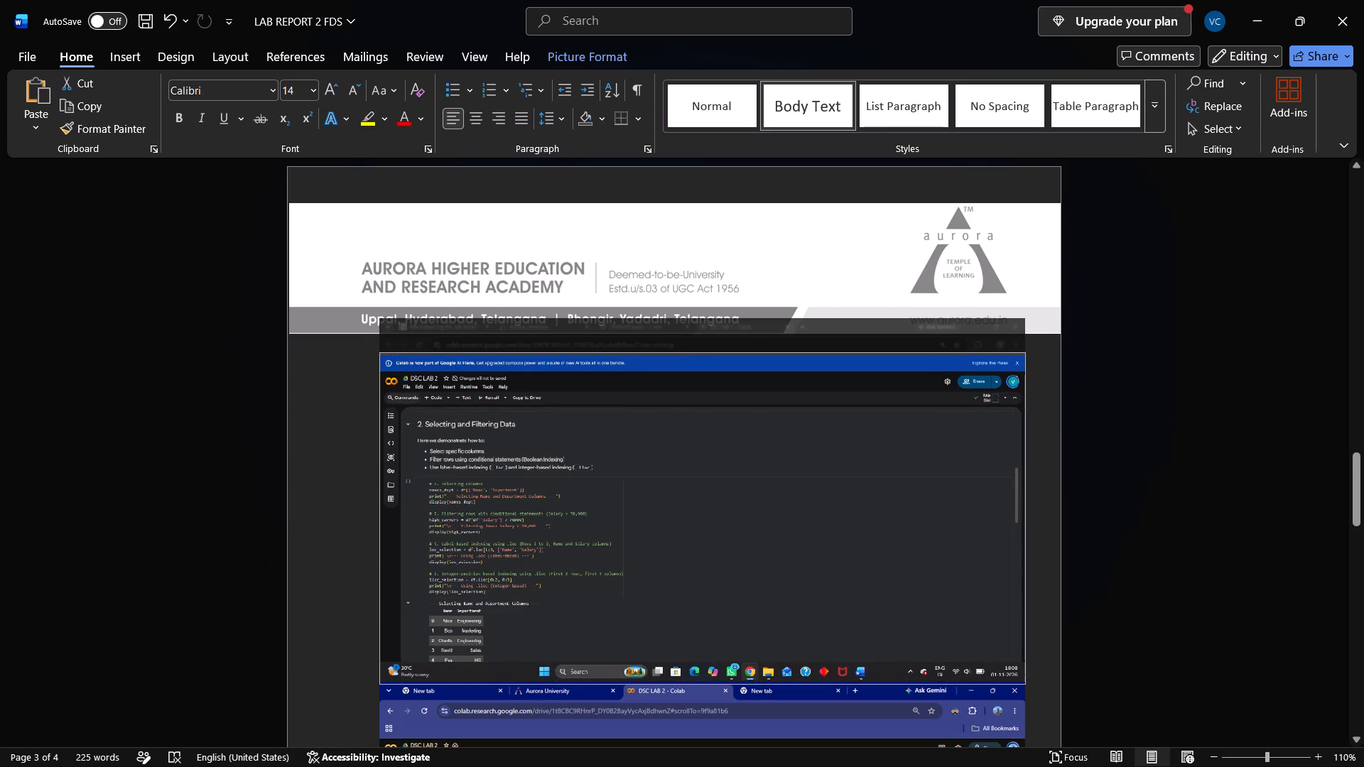
drag(720, 685, 718, 666)
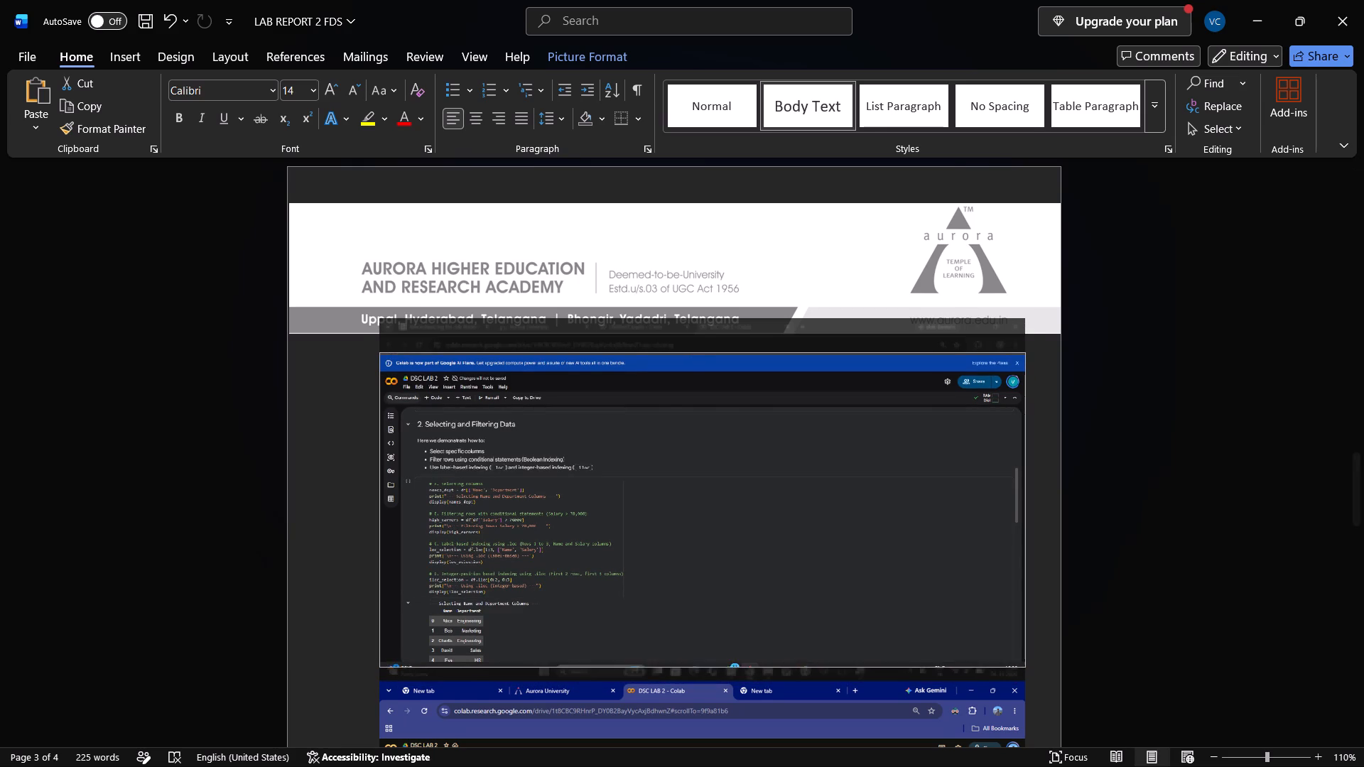
drag(718, 666, 718, 664)
Examine the layout from the "Reading Data" explanation through the "Selecting and Filtering" heading to the cropped screenshot.
scroll(729, 585, up, 3)
scroll(729, 583, down, 1)
scroll(729, 583, up, 13)
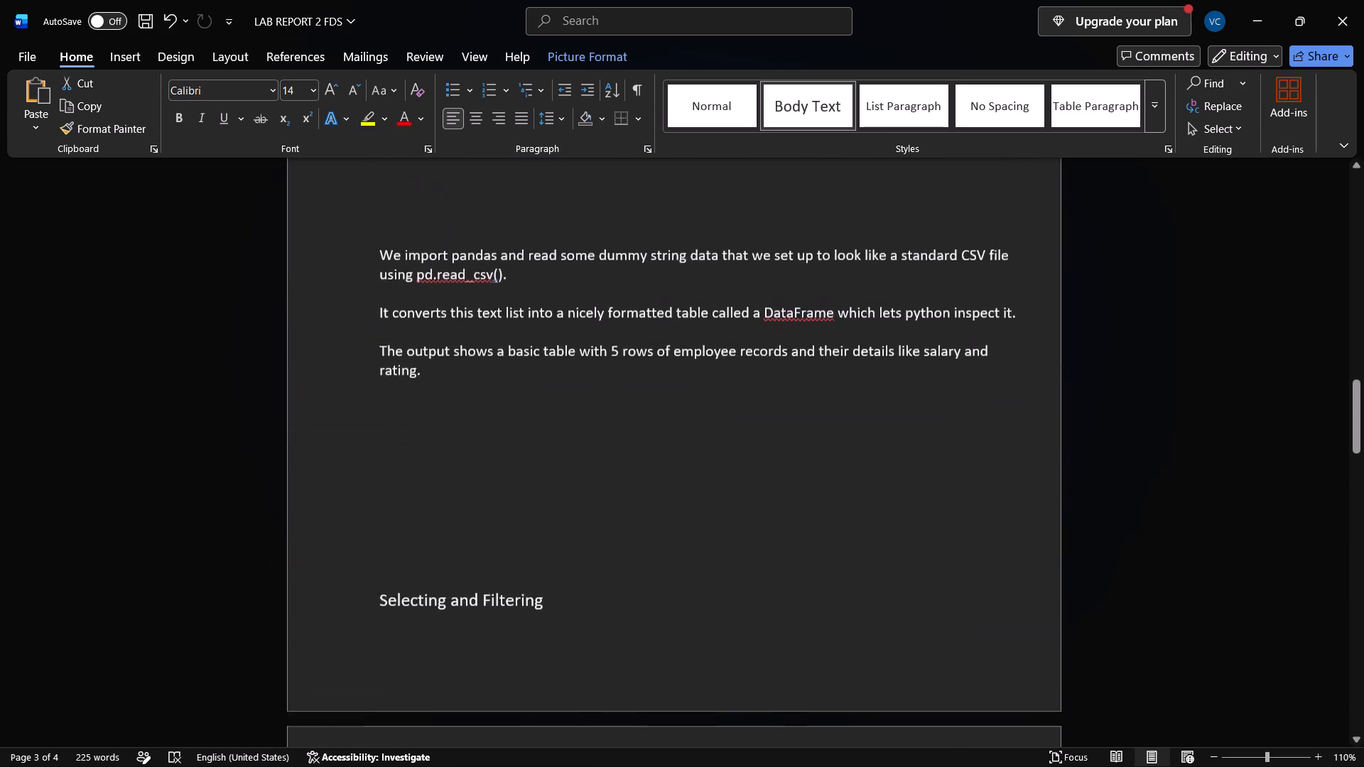
scroll(729, 577, up, 2)
scroll(732, 572, down, 5)
scroll(733, 570, up, 1)
scroll(734, 569, down, 2)
scroll(734, 569, up, 1)
scroll(734, 569, down, 11)
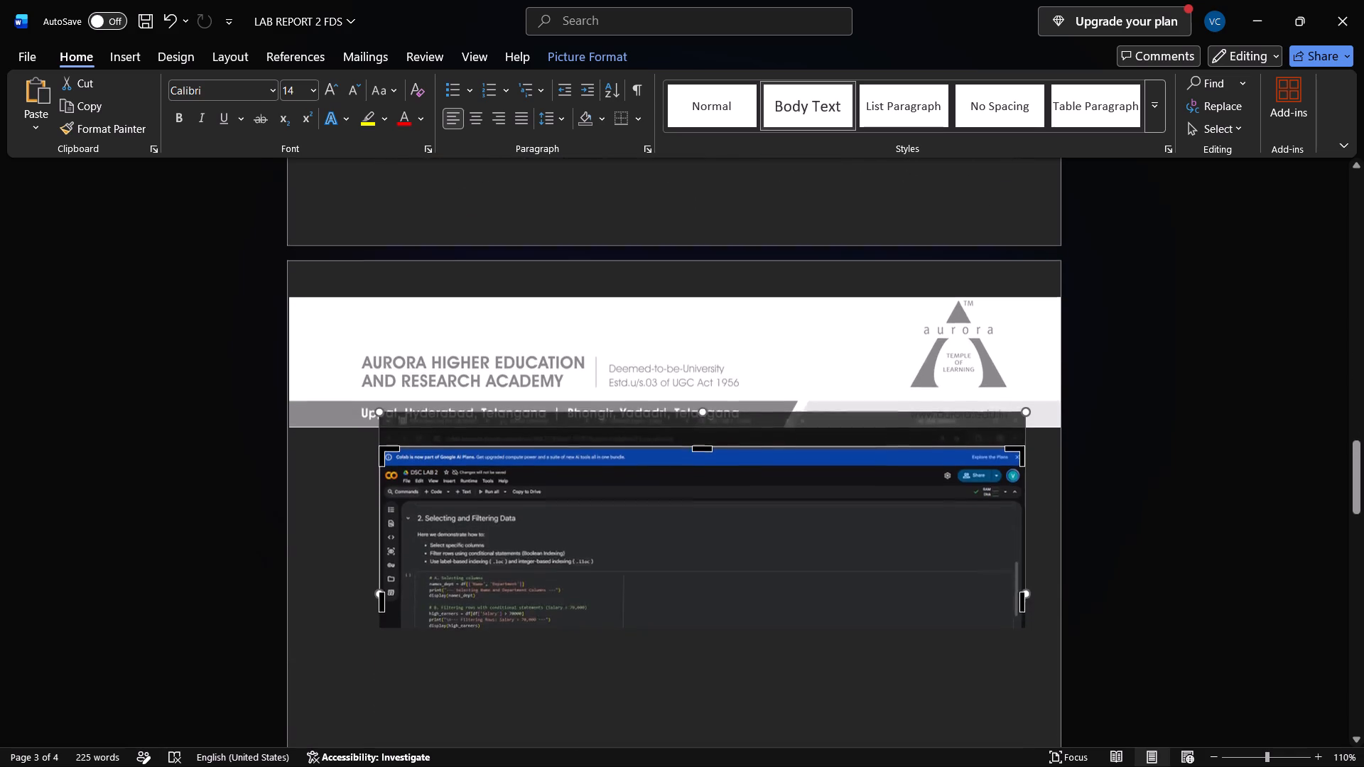
Remove the old output screenshot that sits between the new "Selecting and Filtering" screenshot and the explanation text.
scroll(734, 562, down, 2)
scroll(734, 562, up, 1)
scroll(734, 562, down, 3)
click(1132, 513)
scroll(871, 516, down, 3)
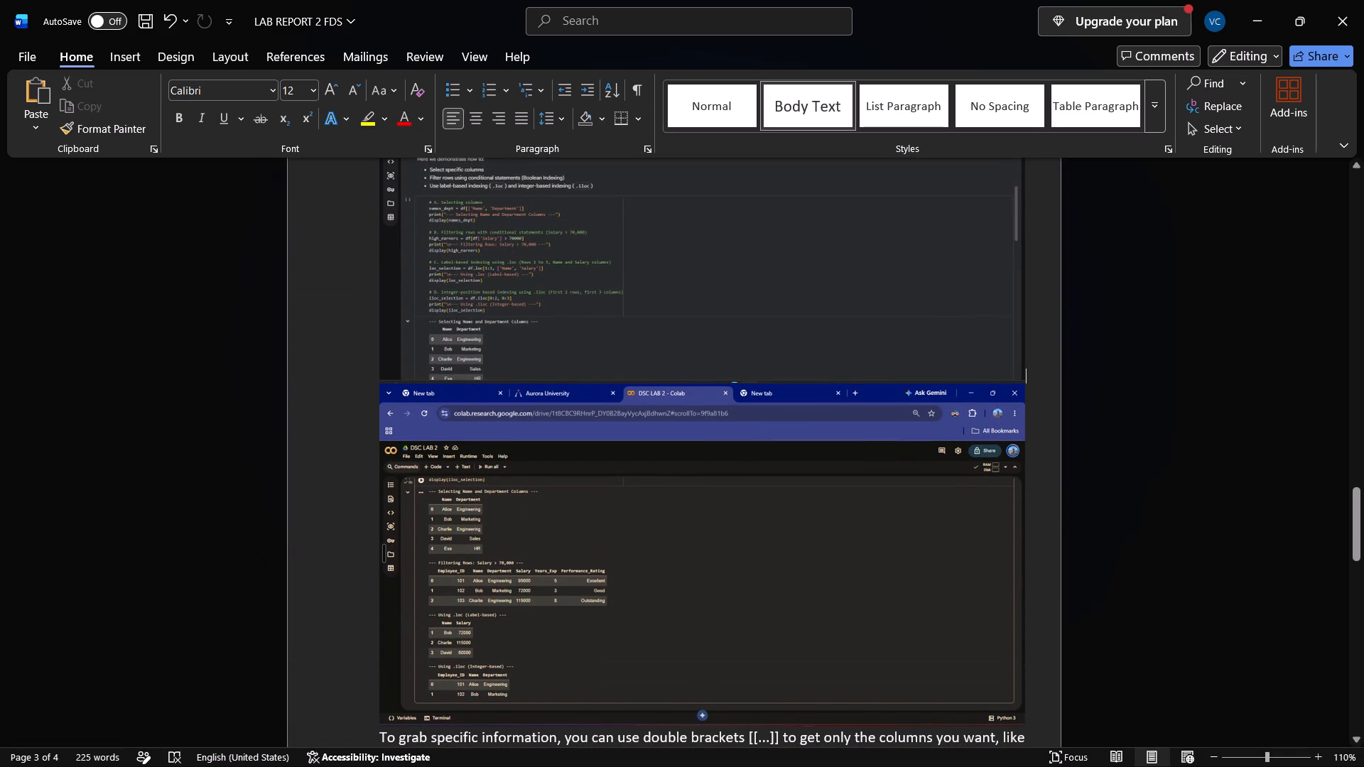
scroll(753, 503, down, 4)
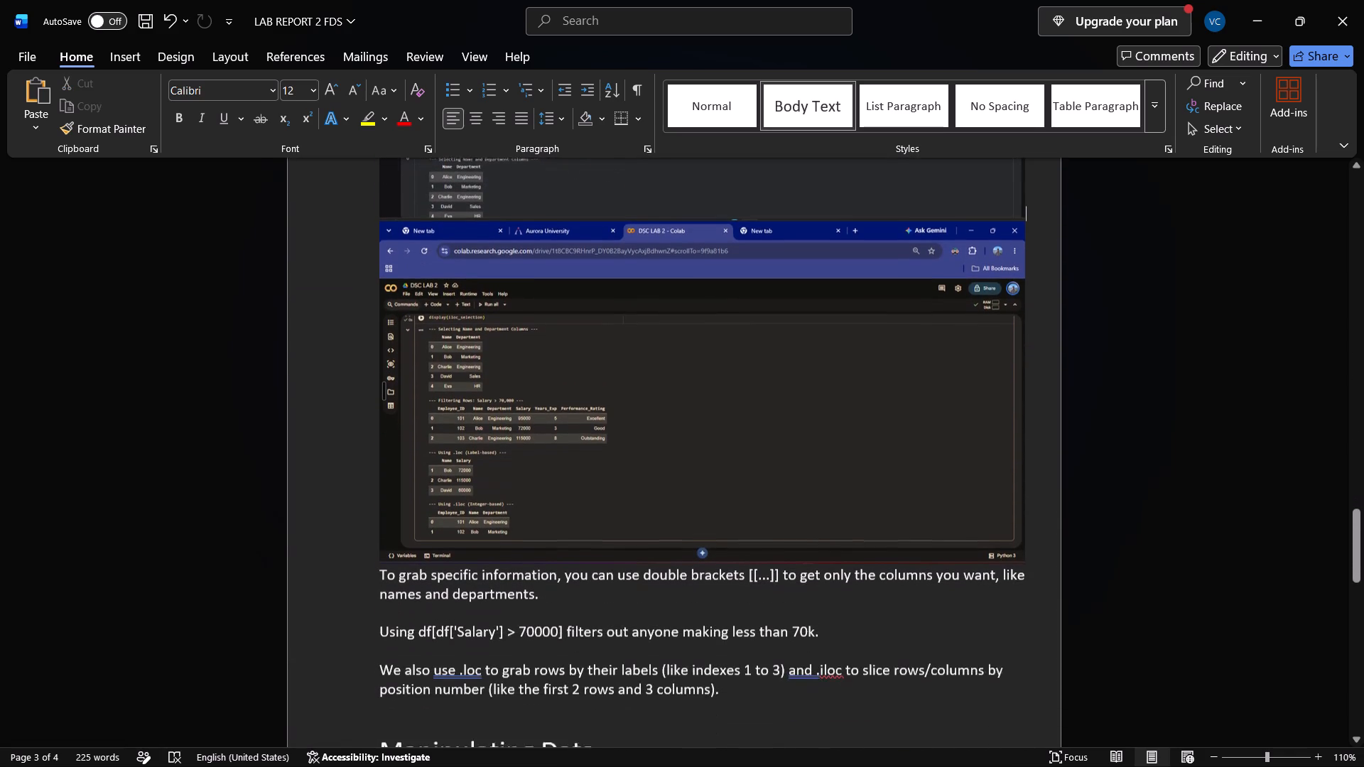
click(695, 415)
click(82, 81)
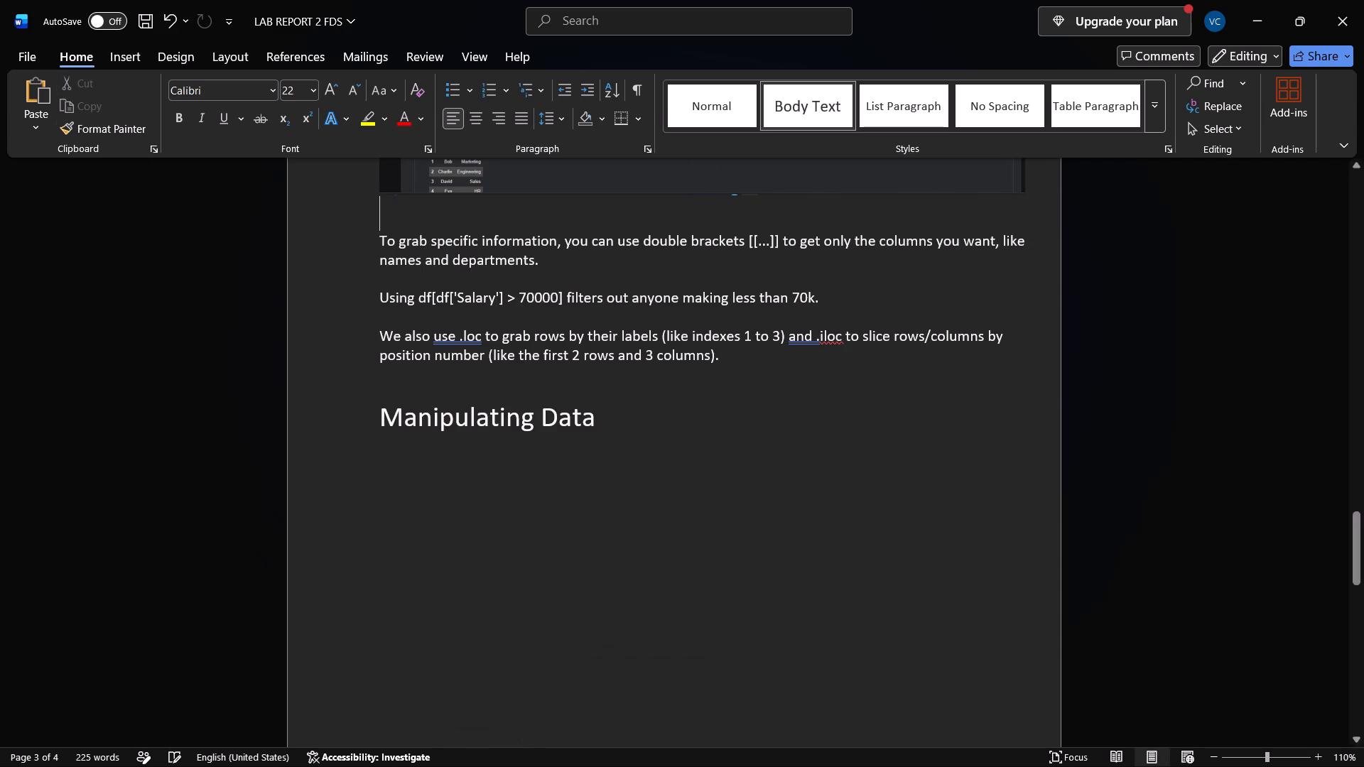
Switch to the DSC LAB 2 notebook in Chrome and capture the screen showing all the "Selecting and Filtering Data" output tables.
click(779, 746)
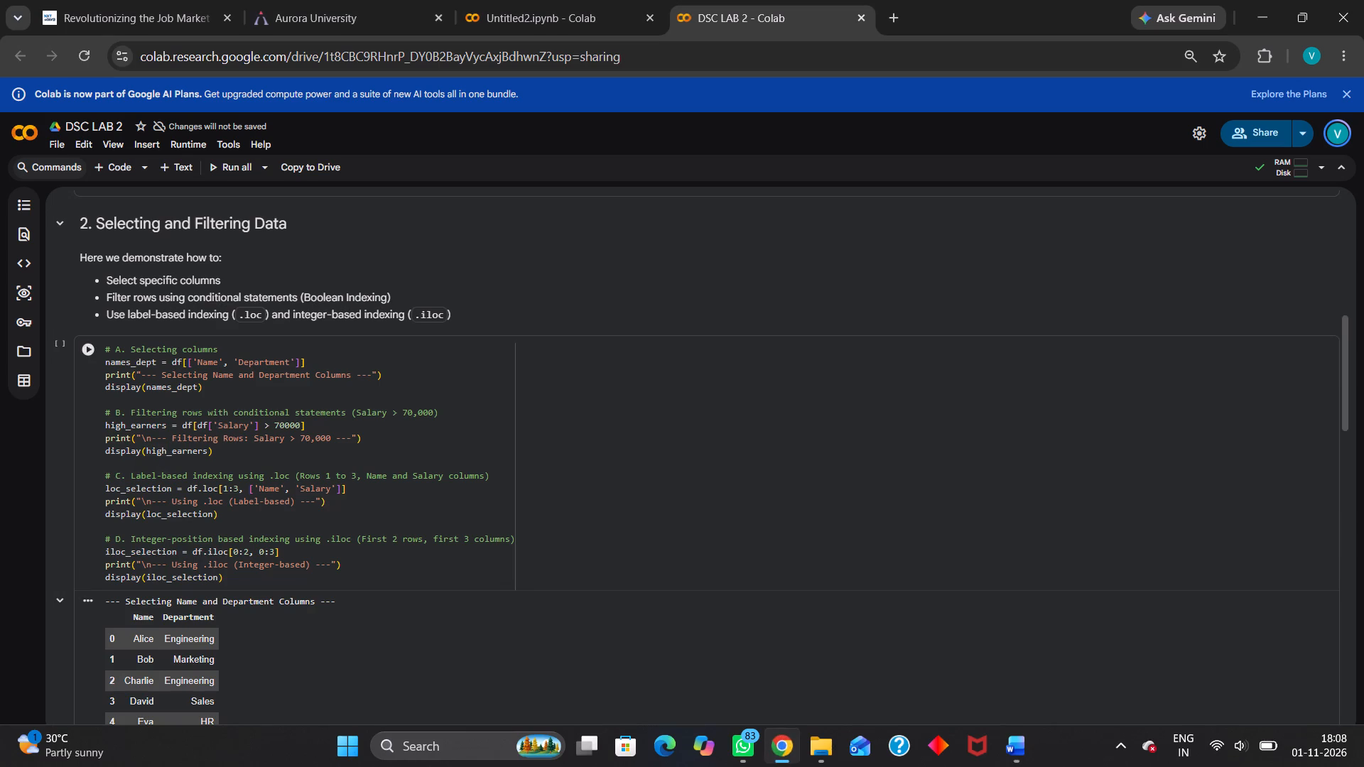
scroll(505, 428, down, 4)
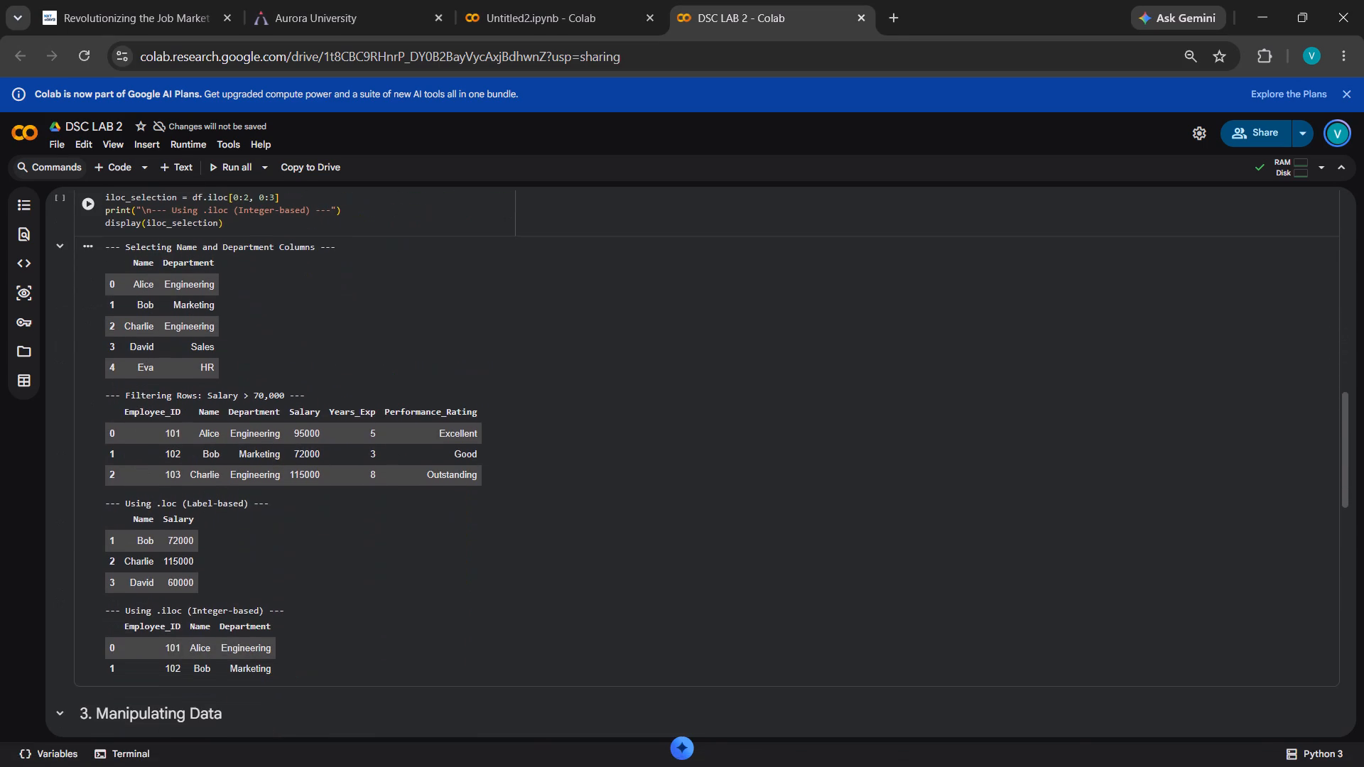
key(ctrl+Print)
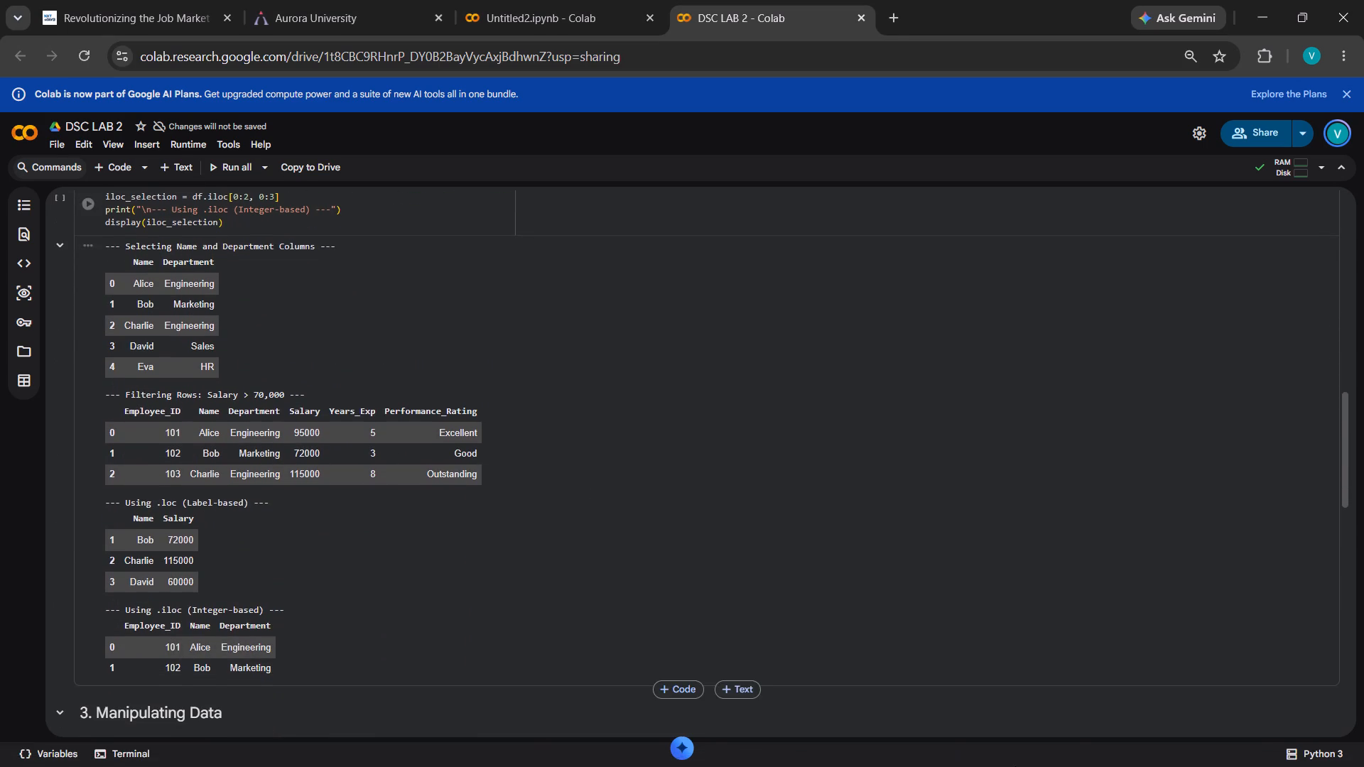
Back in the Word report, set the empty line beneath the first screenshot to size 12, add a line and paste the output screenshot.
click(1018, 751)
scroll(556, 445, up, 1)
scroll(556, 445, down, 1)
scroll(556, 445, up, 2)
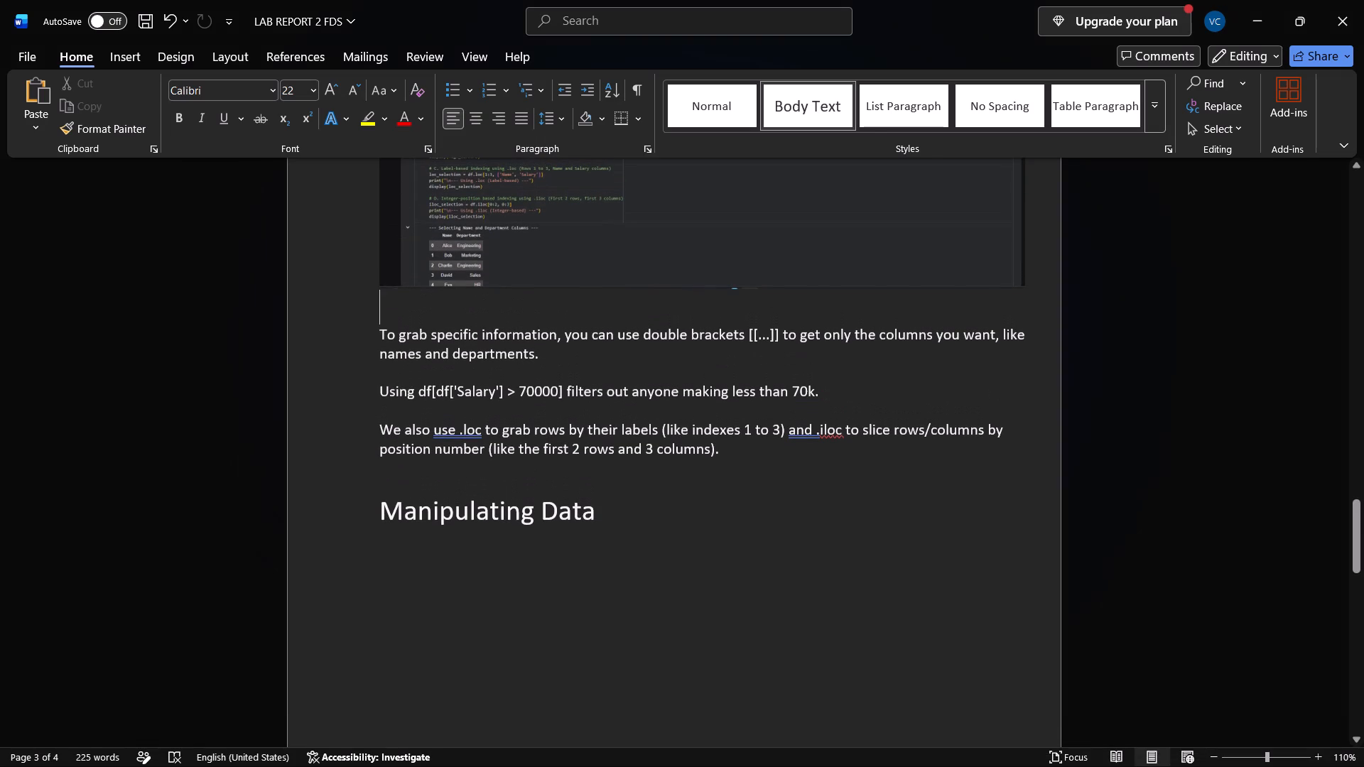
click(315, 87)
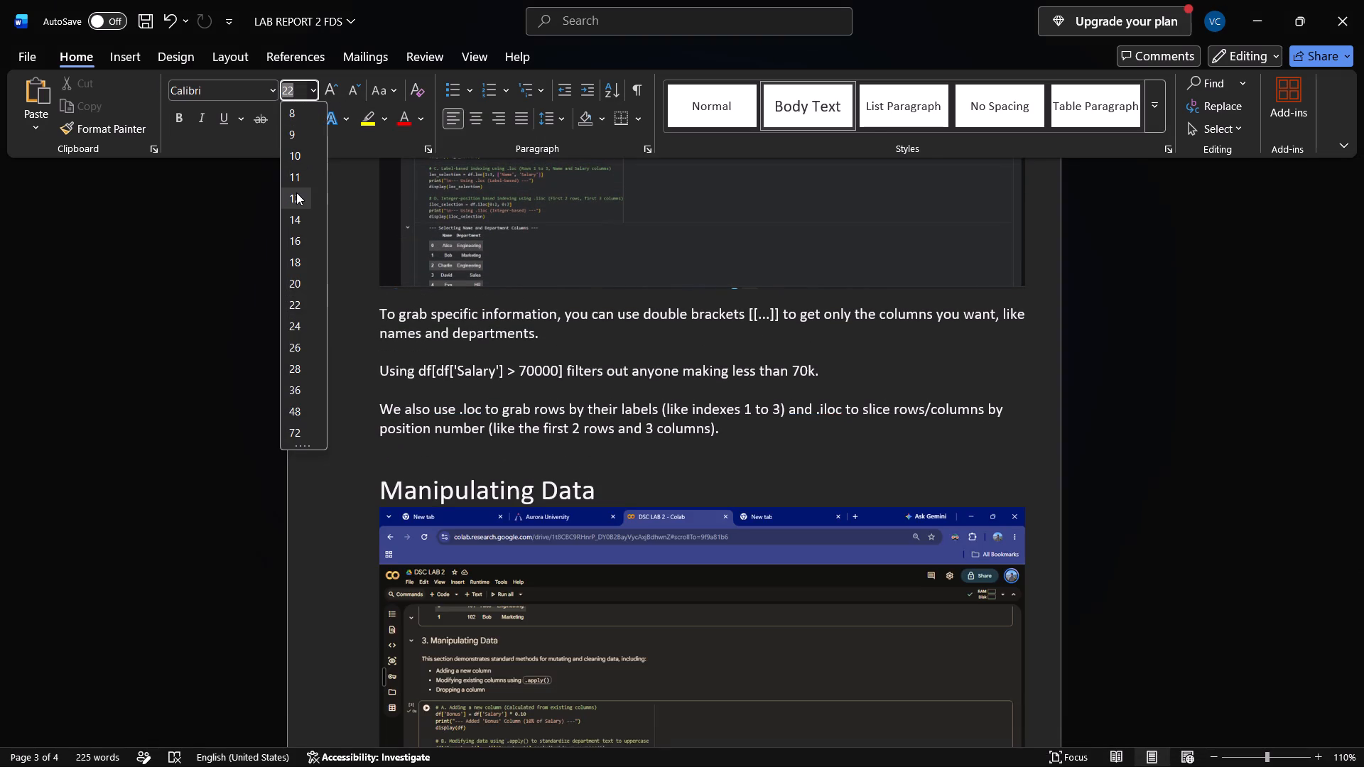
click(296, 195)
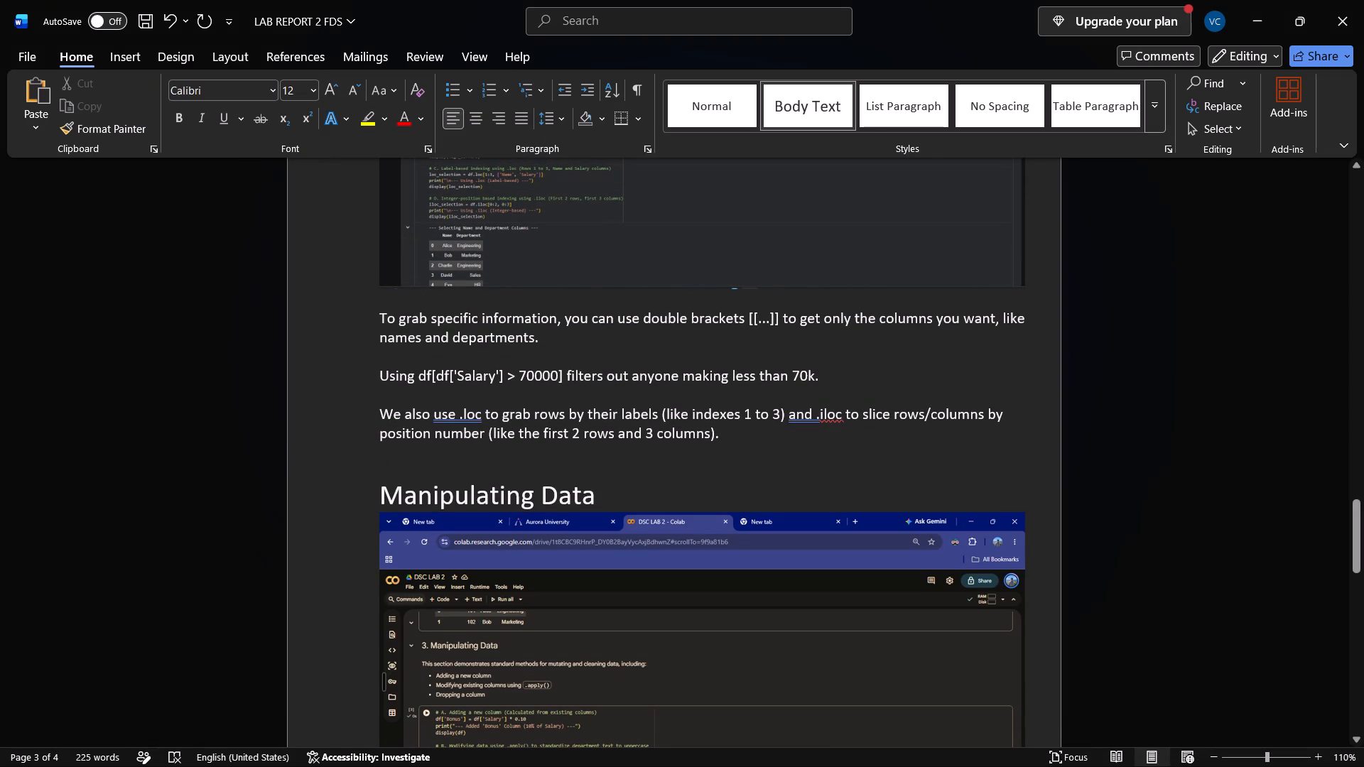
key(Return)
key(ctrl+v)
Crop the pasted output screenshot to remove the browser tabs and address bar along its top edge.
right_click(651, 506)
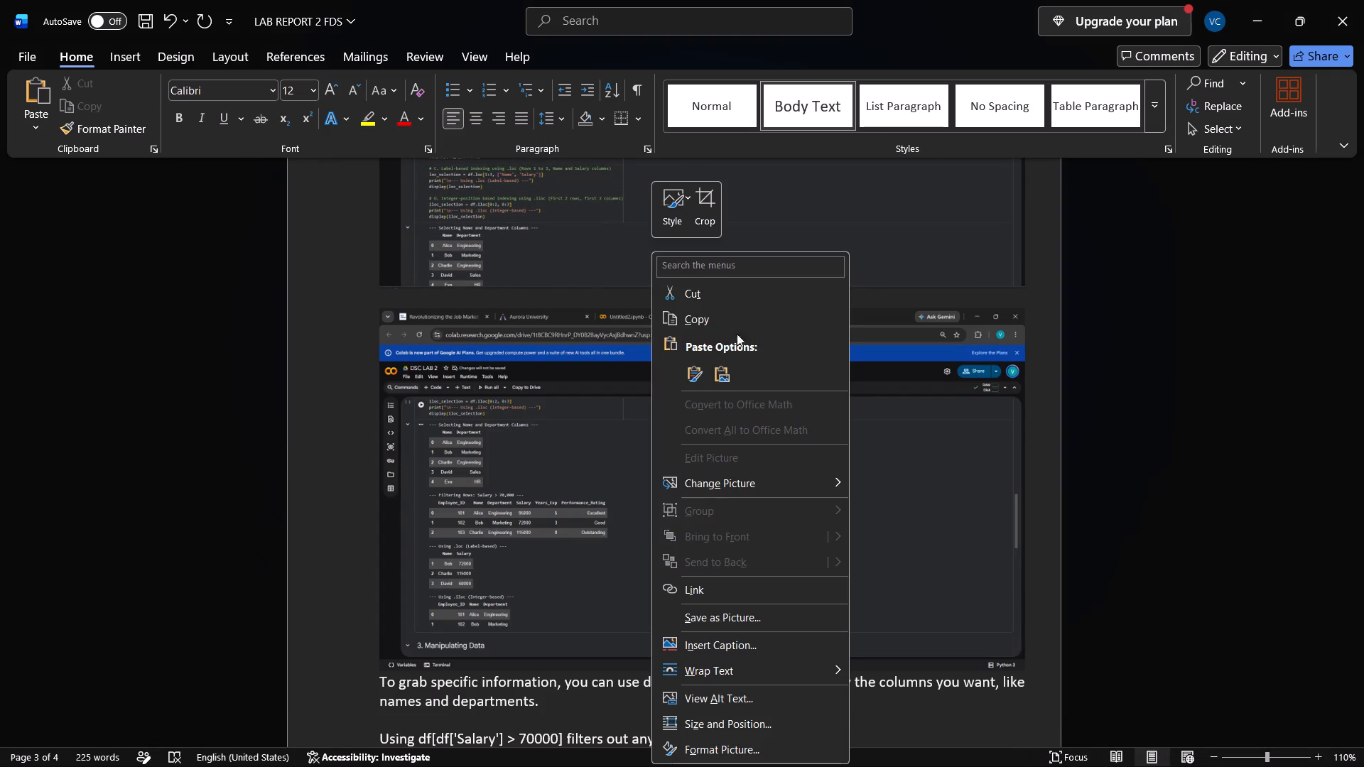
click(709, 219)
drag(698, 309, 703, 344)
click(1169, 438)
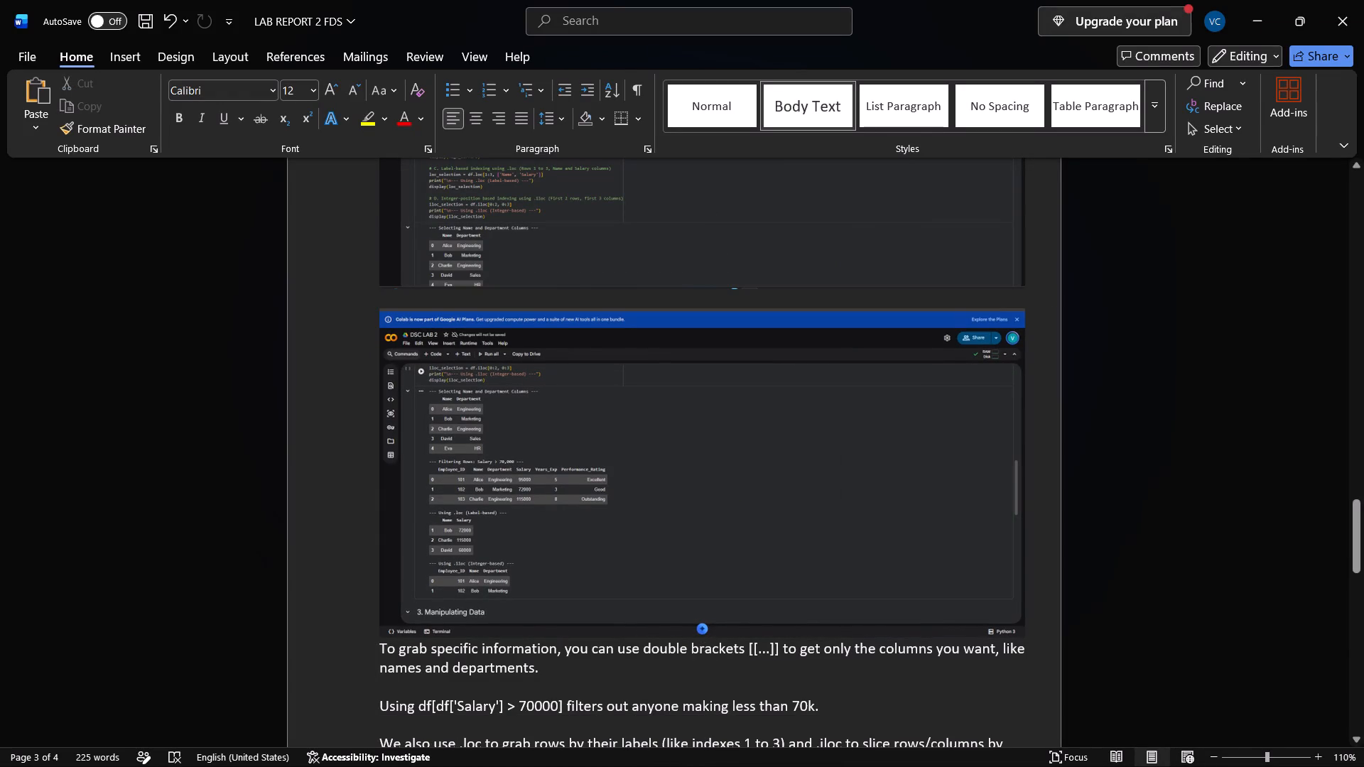
Add two blank lines between the cropped output screenshot and the "To grab specific information" paragraph.
key(Return)
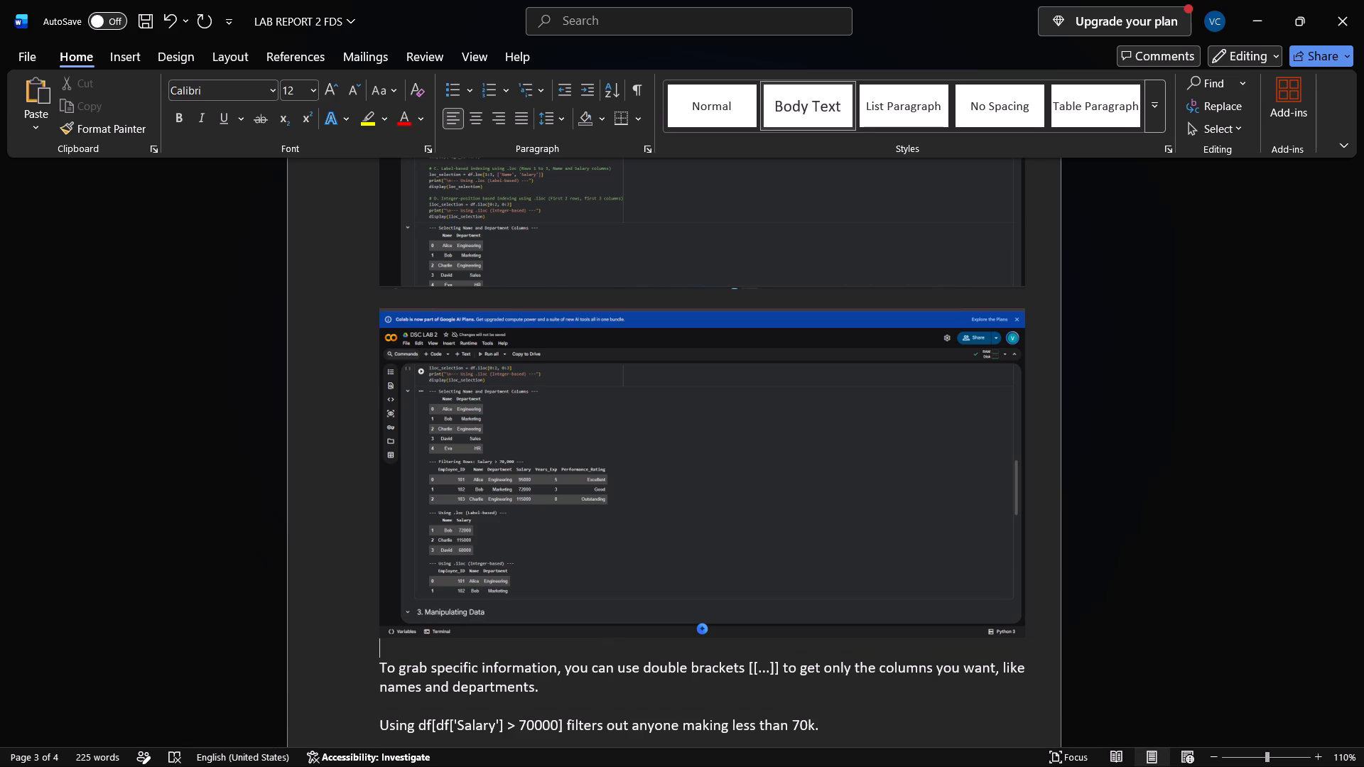
key(Return)
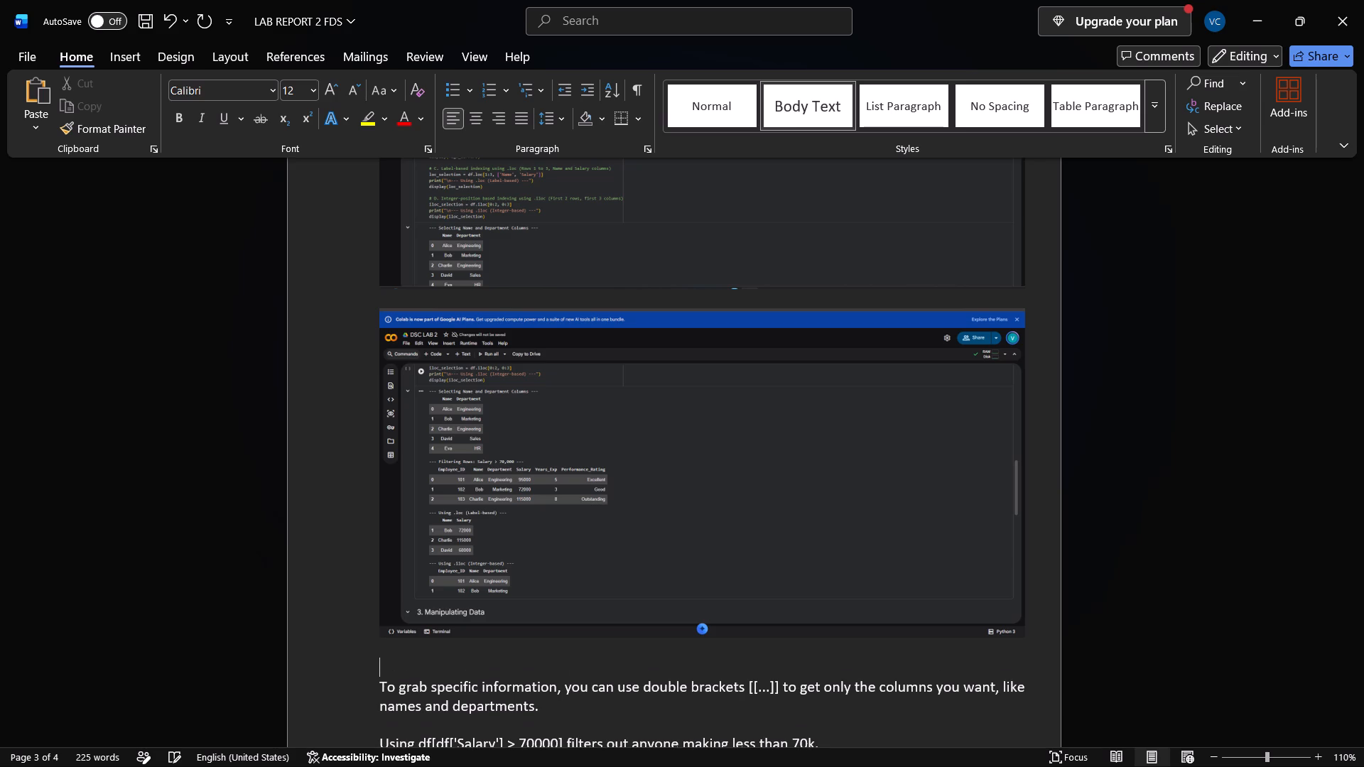
Add a blank line after the .loc and .iloc explanation, above "Manipulating Data", and set it to font size 12.
scroll(1058, 522, down, 12)
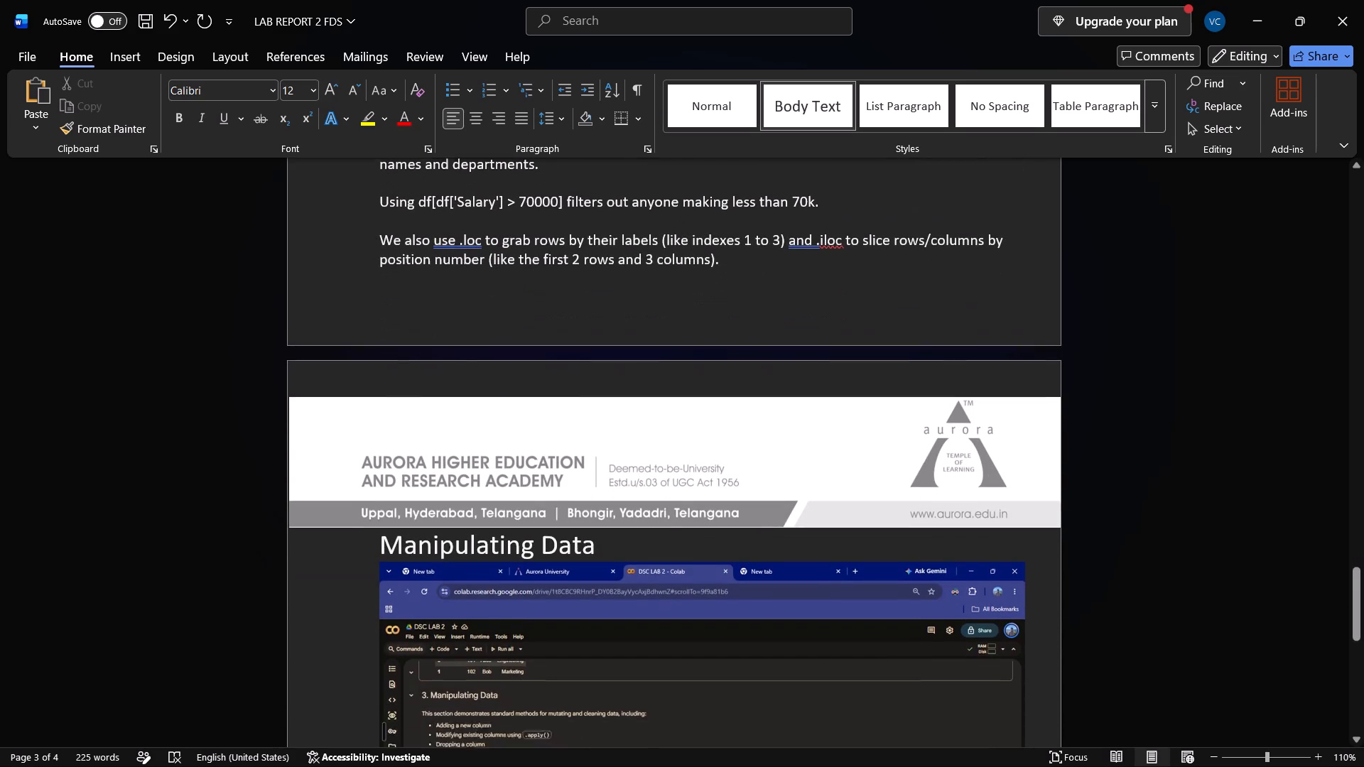
scroll(1056, 528, up, 3)
click(935, 405)
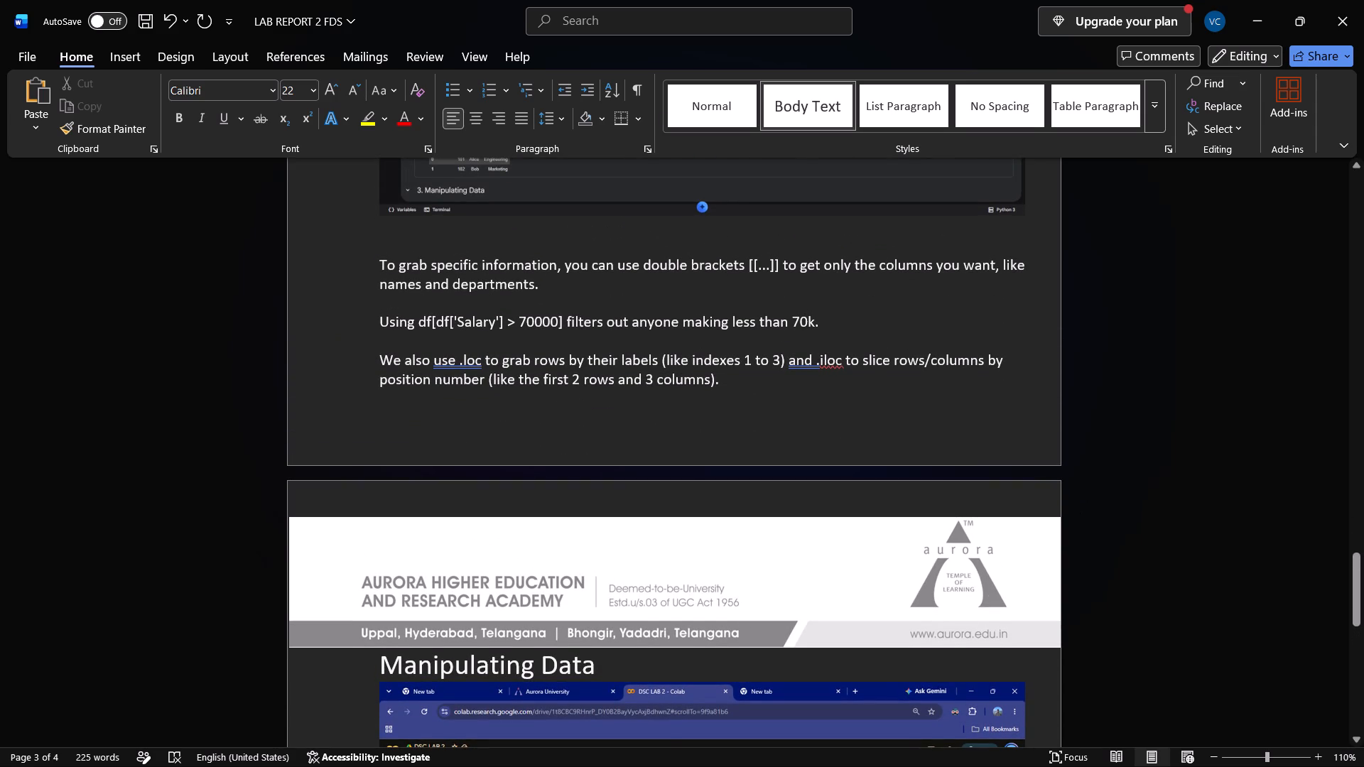
key(Return)
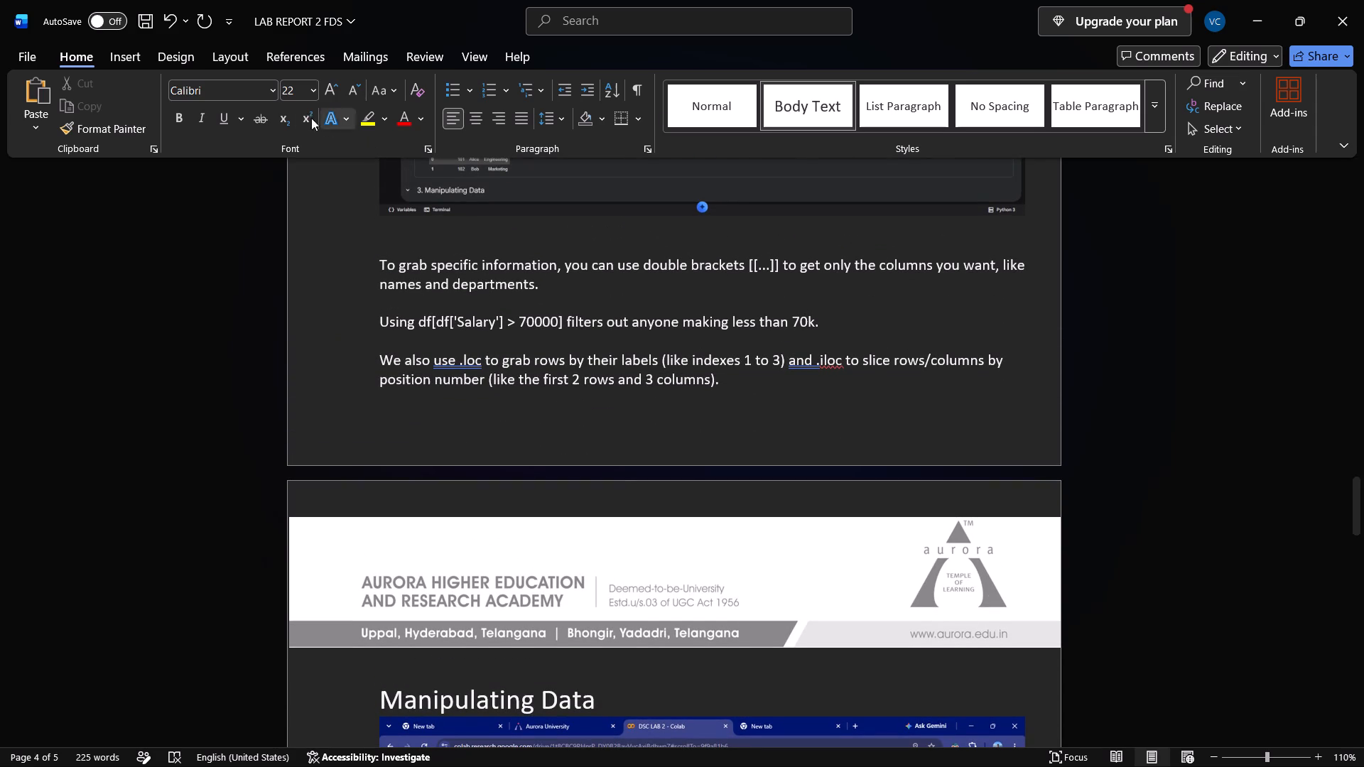
click(310, 93)
click(306, 198)
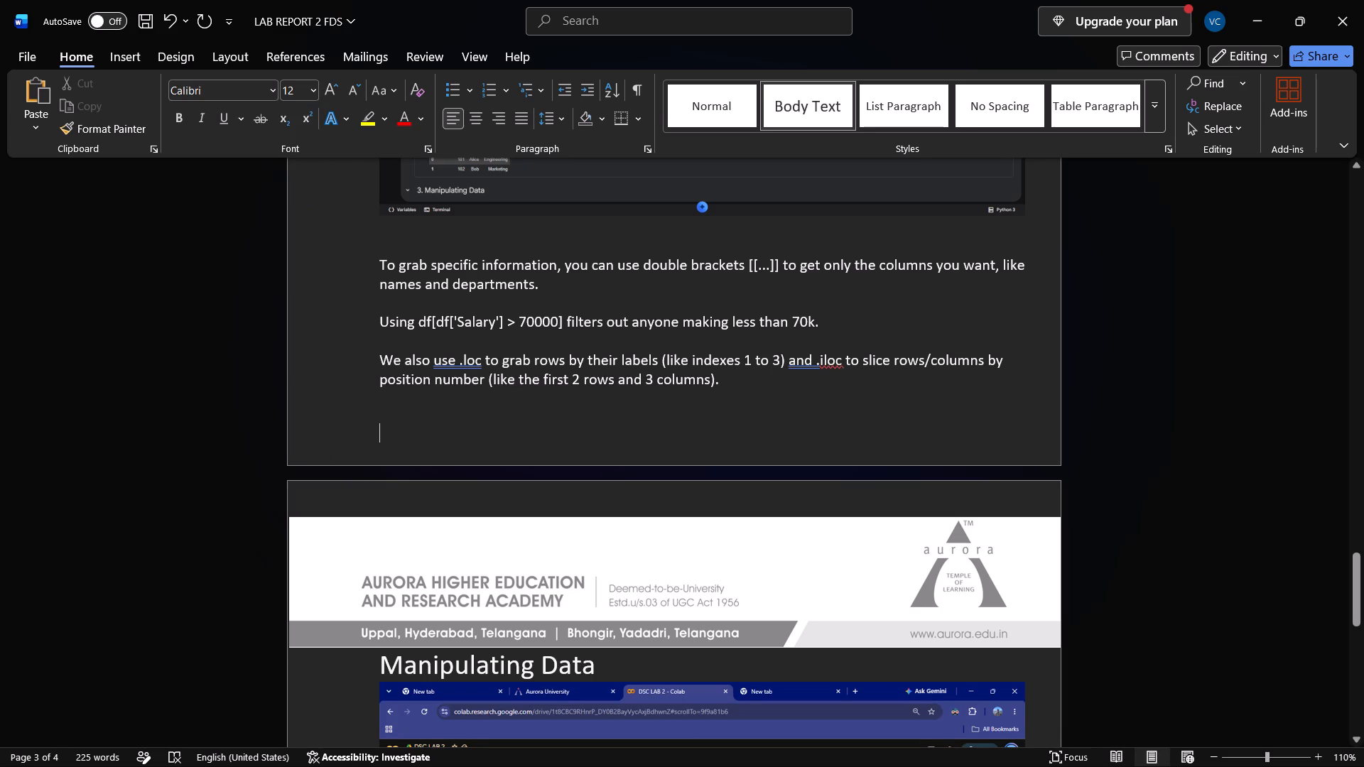
Set the "Manipulating Data" heading to font size 14 and add a blank line beneath it.
drag(595, 670, 348, 665)
click(481, 615)
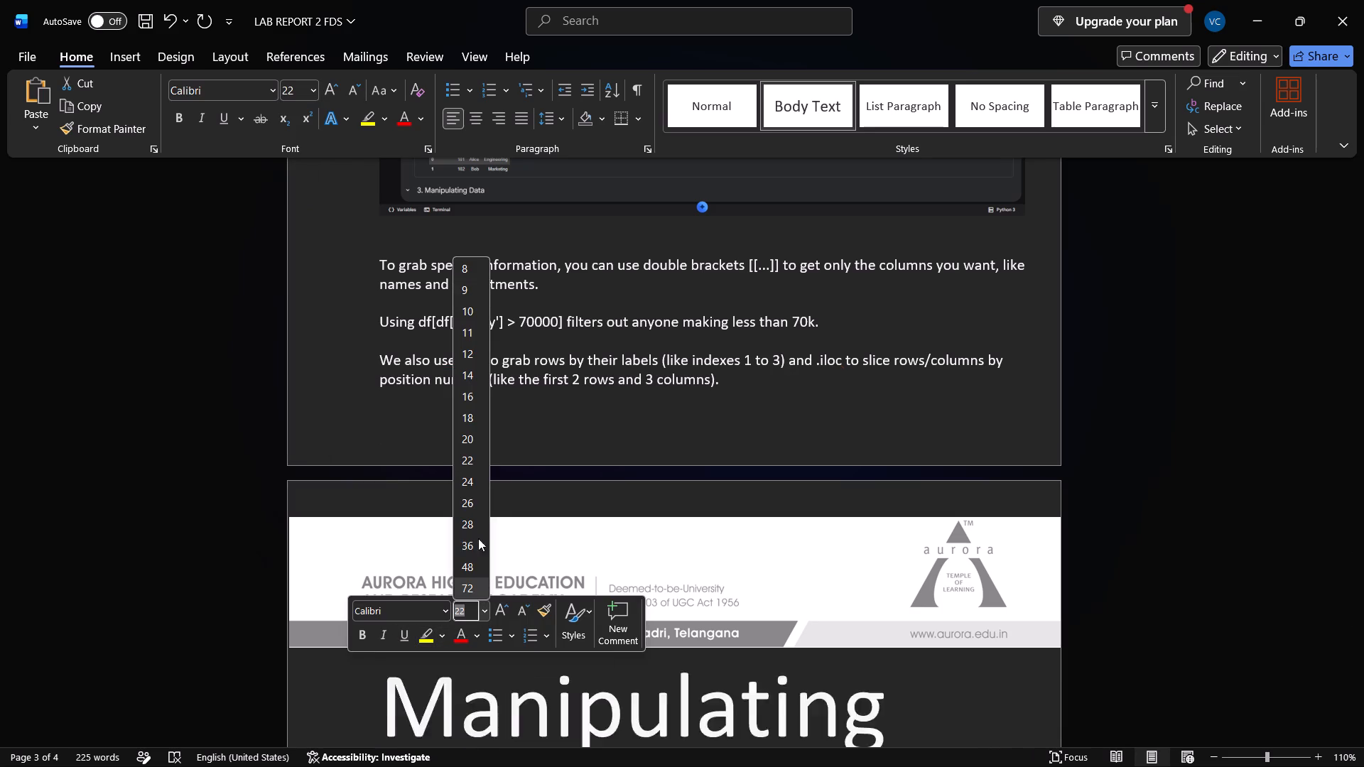
click(472, 379)
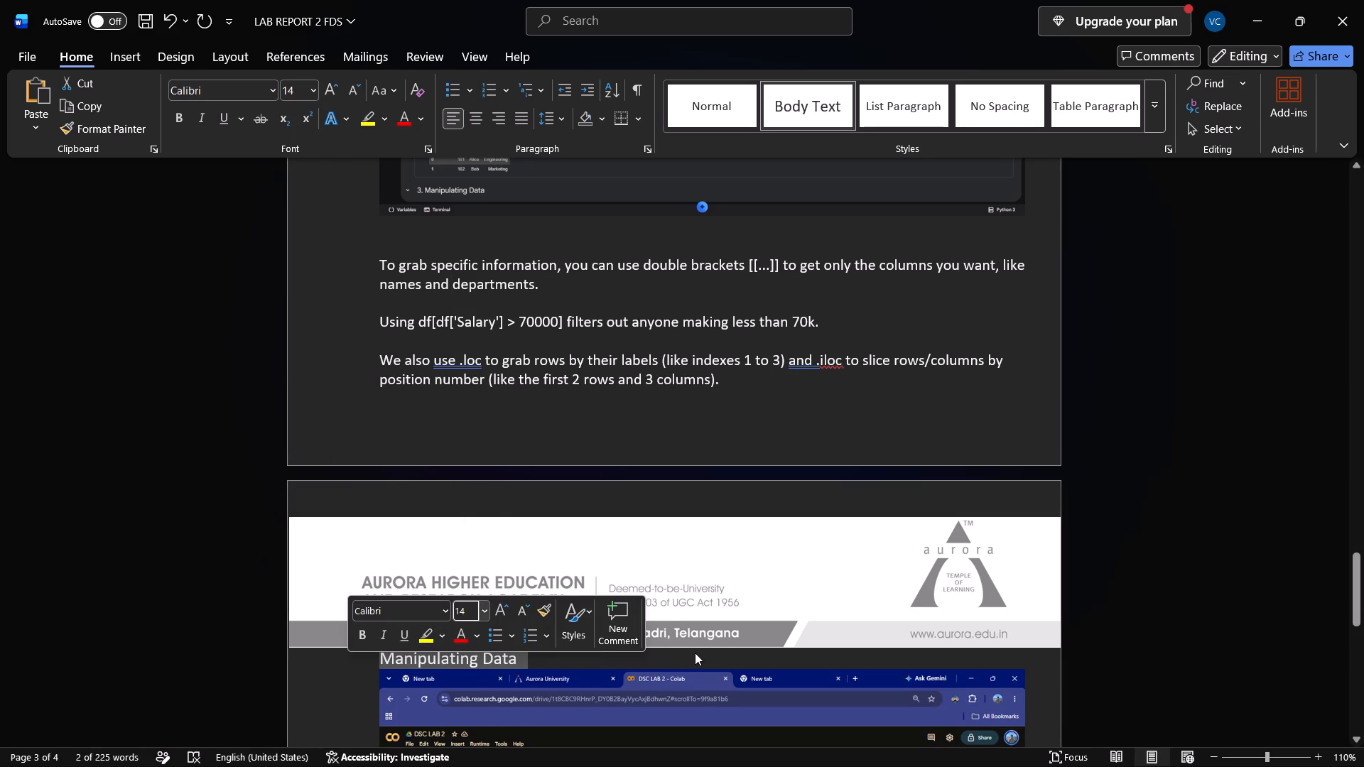
click(695, 653)
key(Return)
Remove the old code screenshot directly beneath the "Manipulating Data" heading.
scroll(708, 681, down, 6)
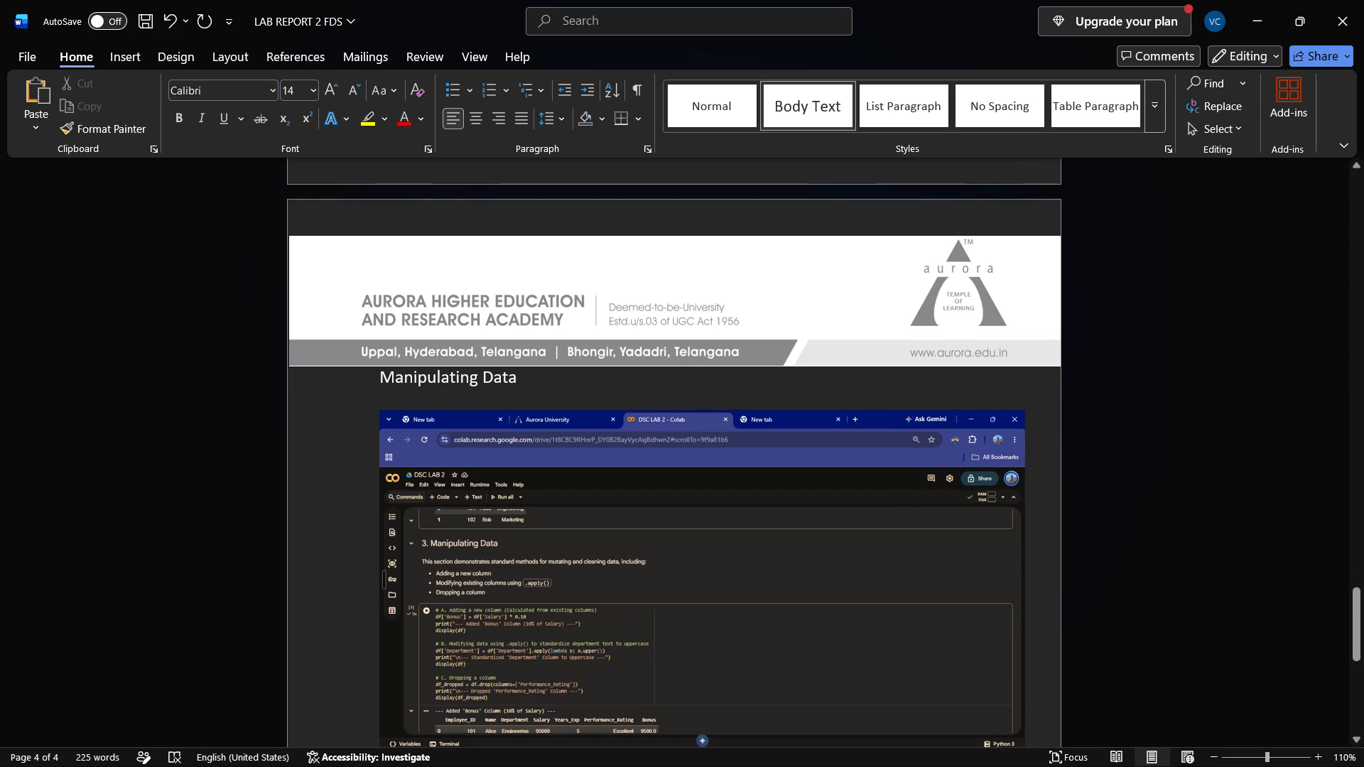
click(734, 615)
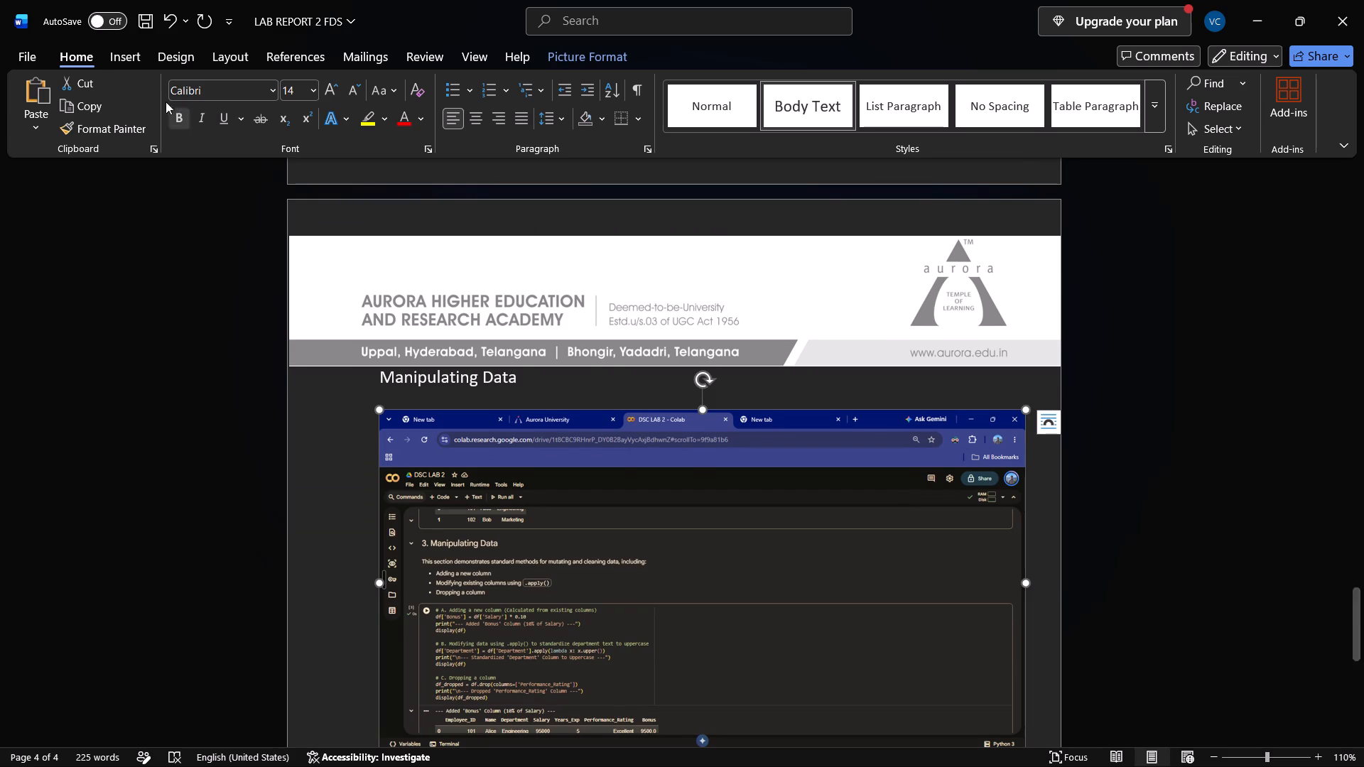
click(75, 75)
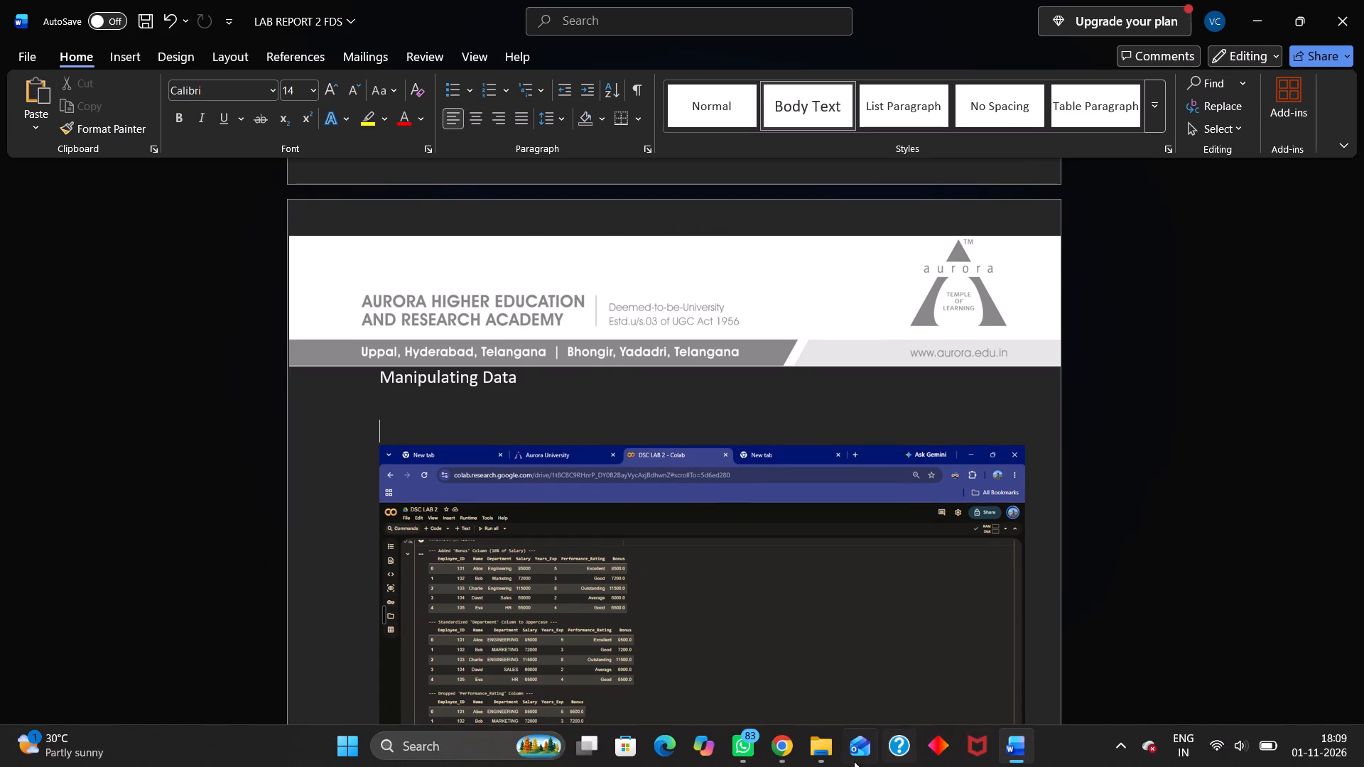
Capture the notebook's "3. Manipulating Data" code section in Chrome and paste it beneath the "Manipulating Data" heading in the Word report.
click(785, 756)
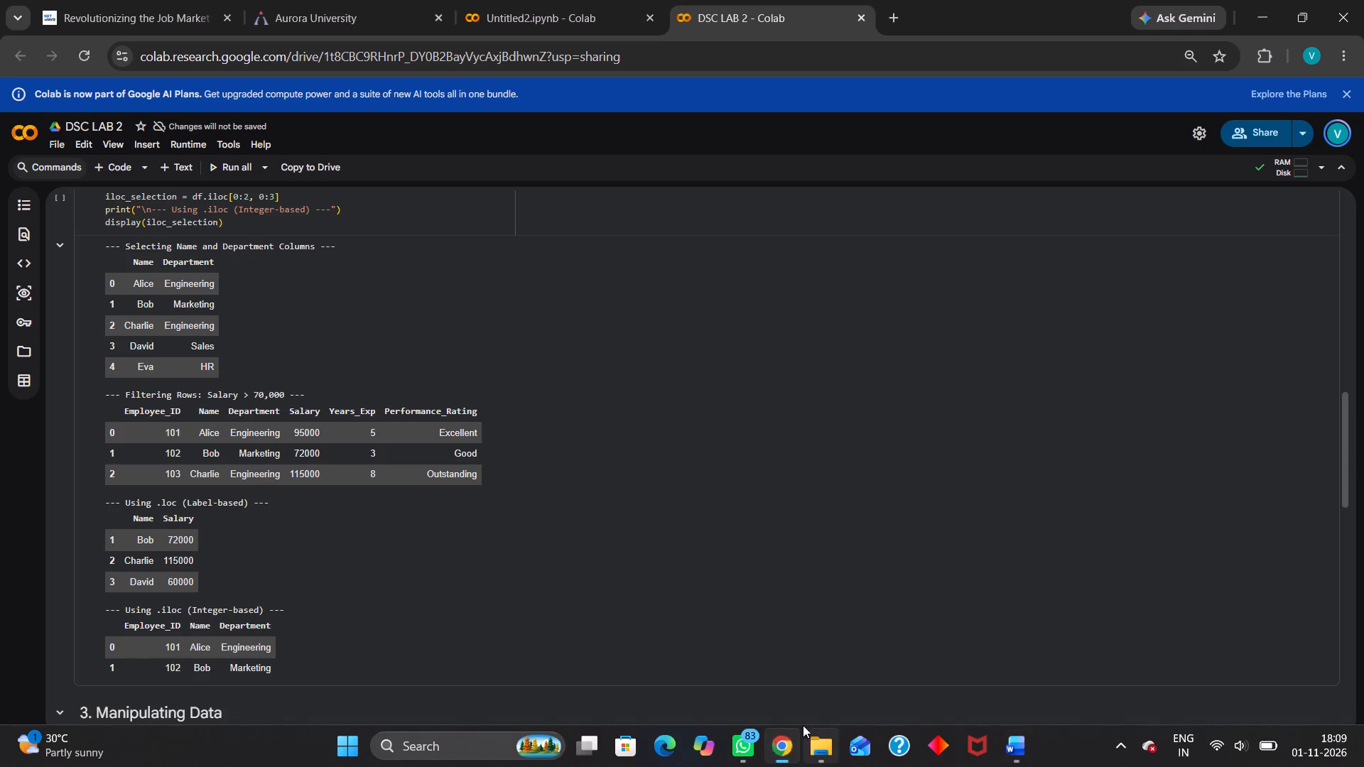
scroll(419, 432, down, 6)
scroll(419, 435, up, 2)
scroll(418, 435, down, 1)
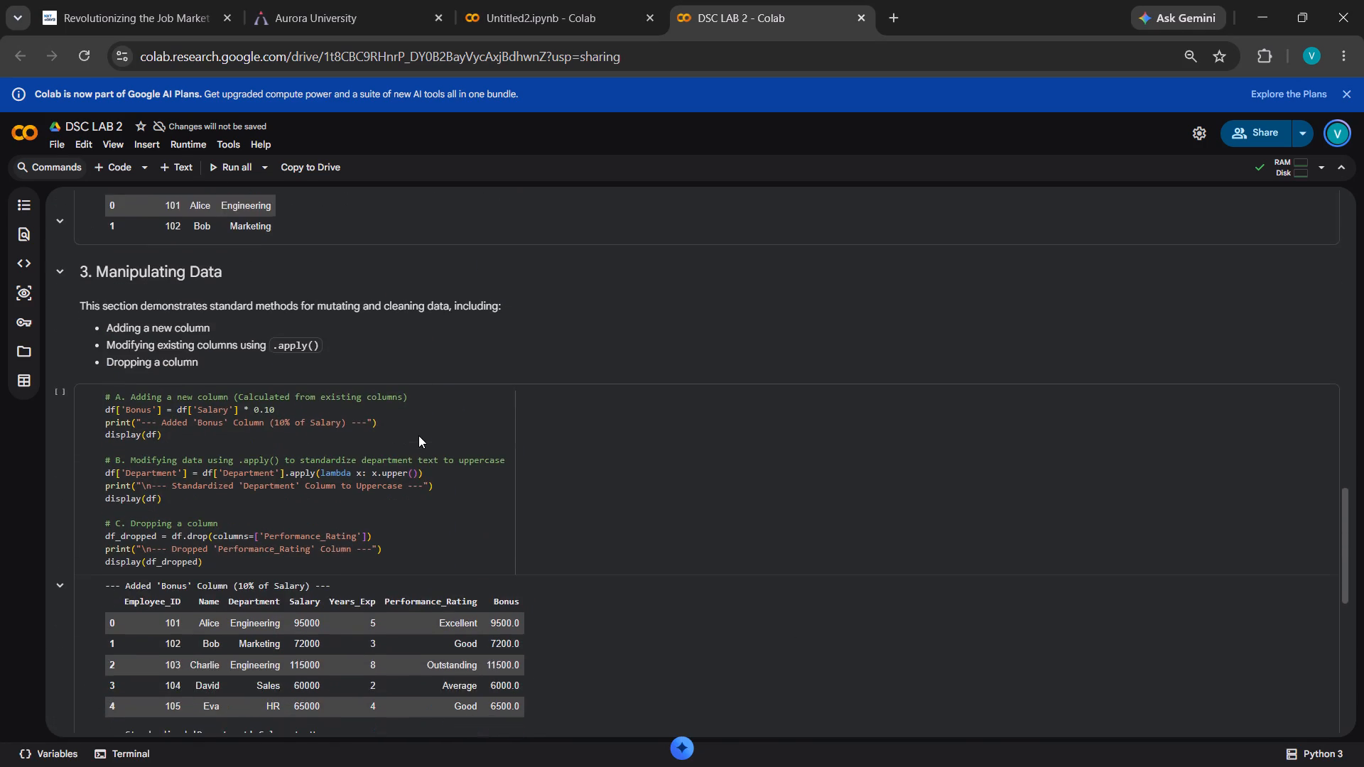
key(ctrl+Print)
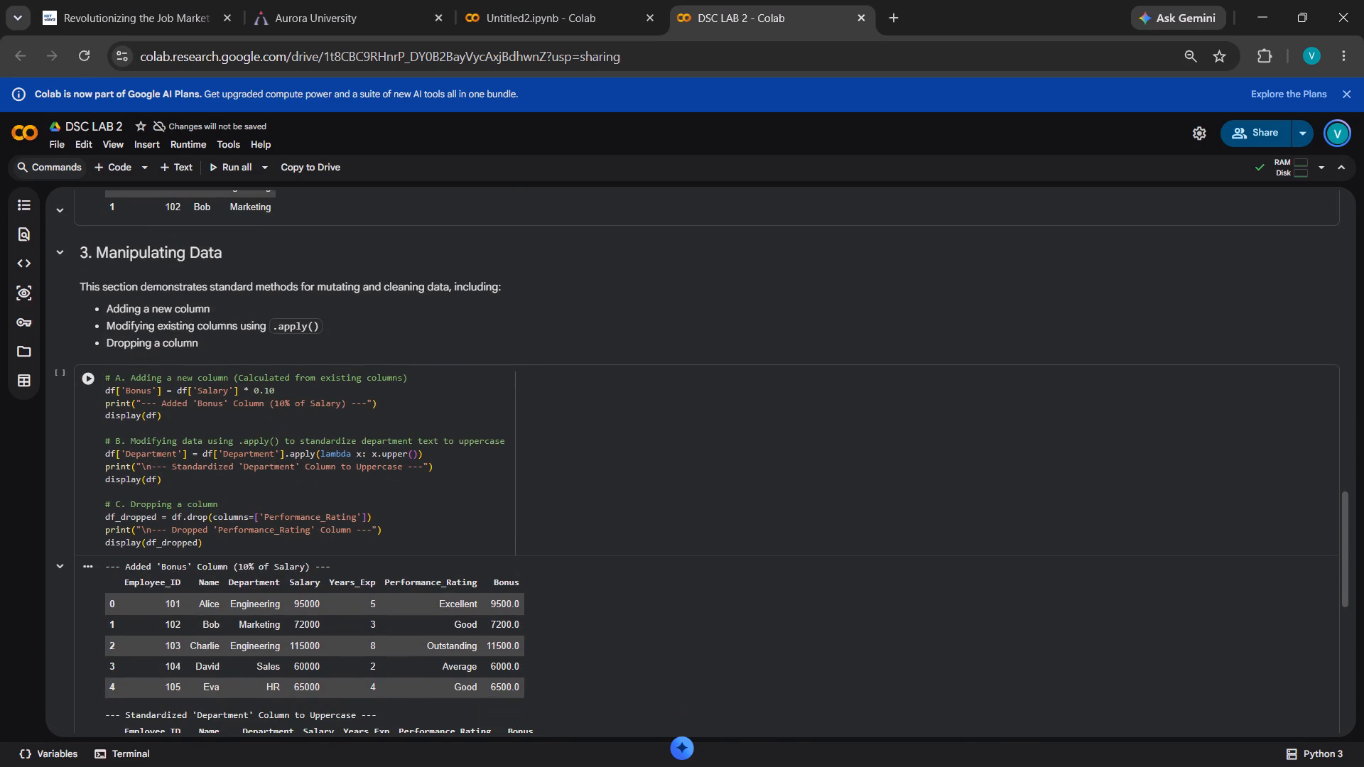
click(1004, 739)
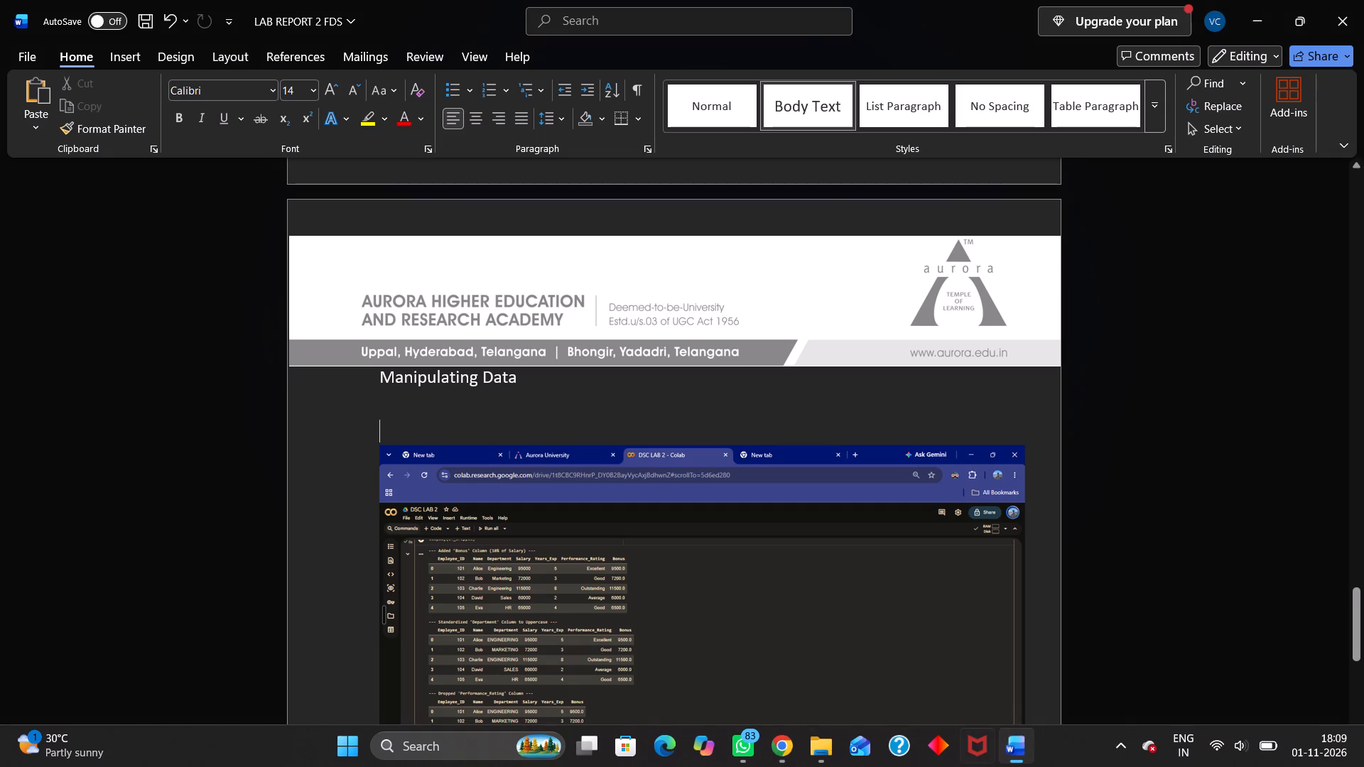
key(ctrl+v)
Crop the pasted "Manipulating Data" screenshot to remove the browser tabs, address bar and blue Colab banner along its top edge.
right_click(642, 555)
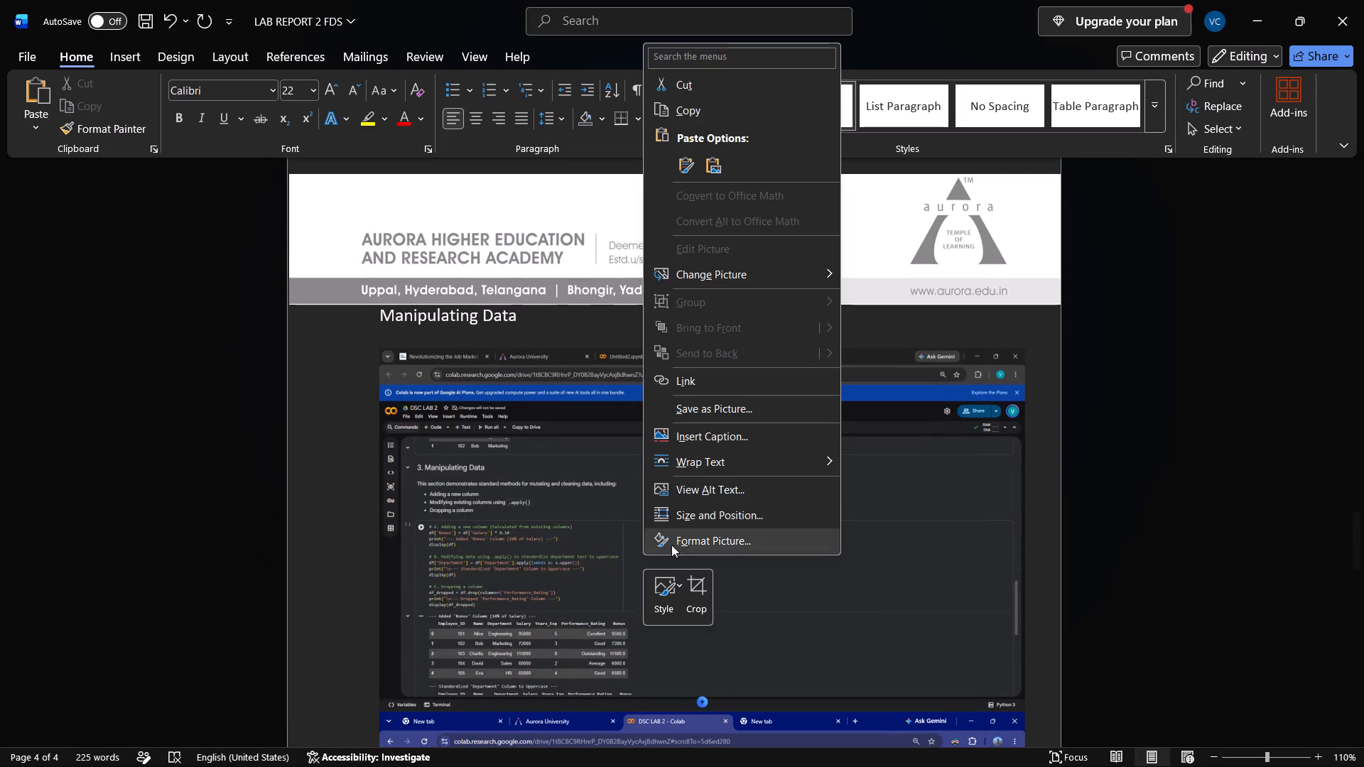
click(683, 586)
click(691, 585)
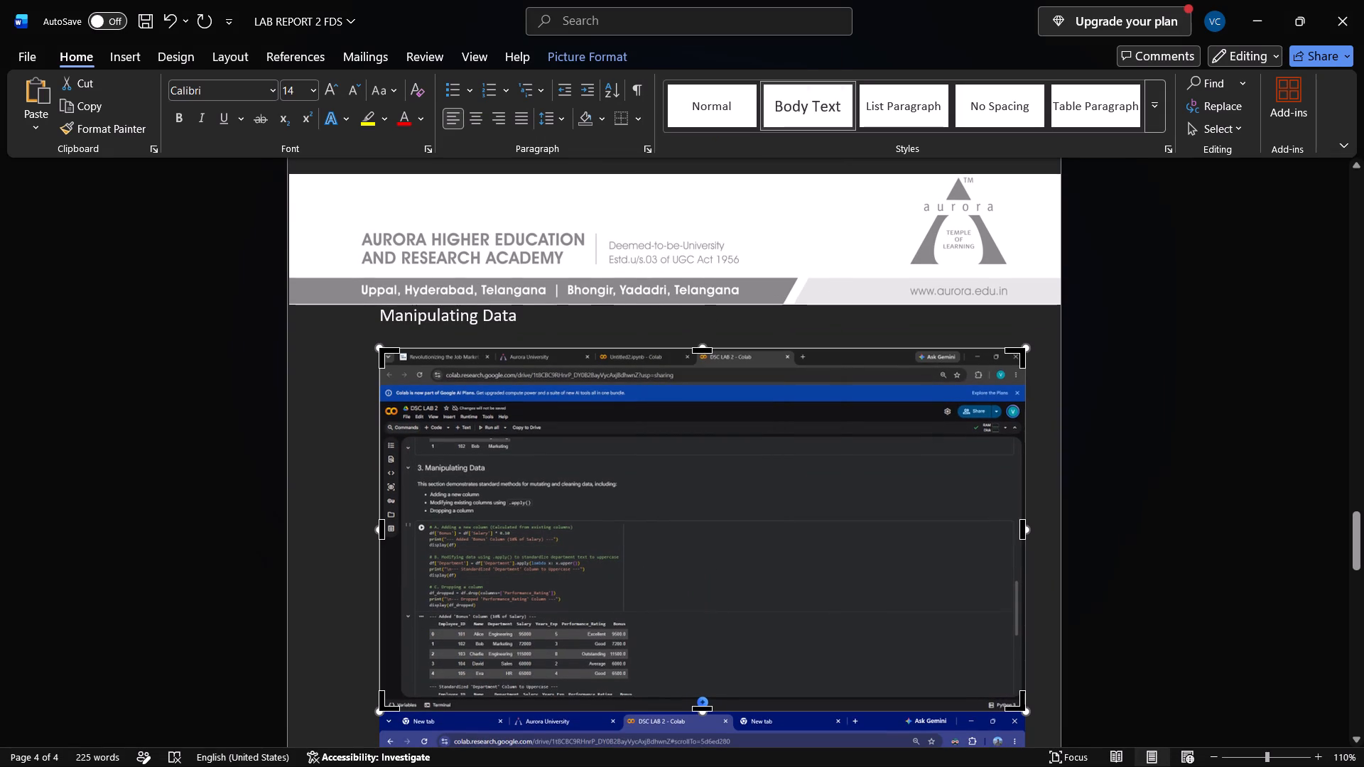
drag(704, 352, 705, 380)
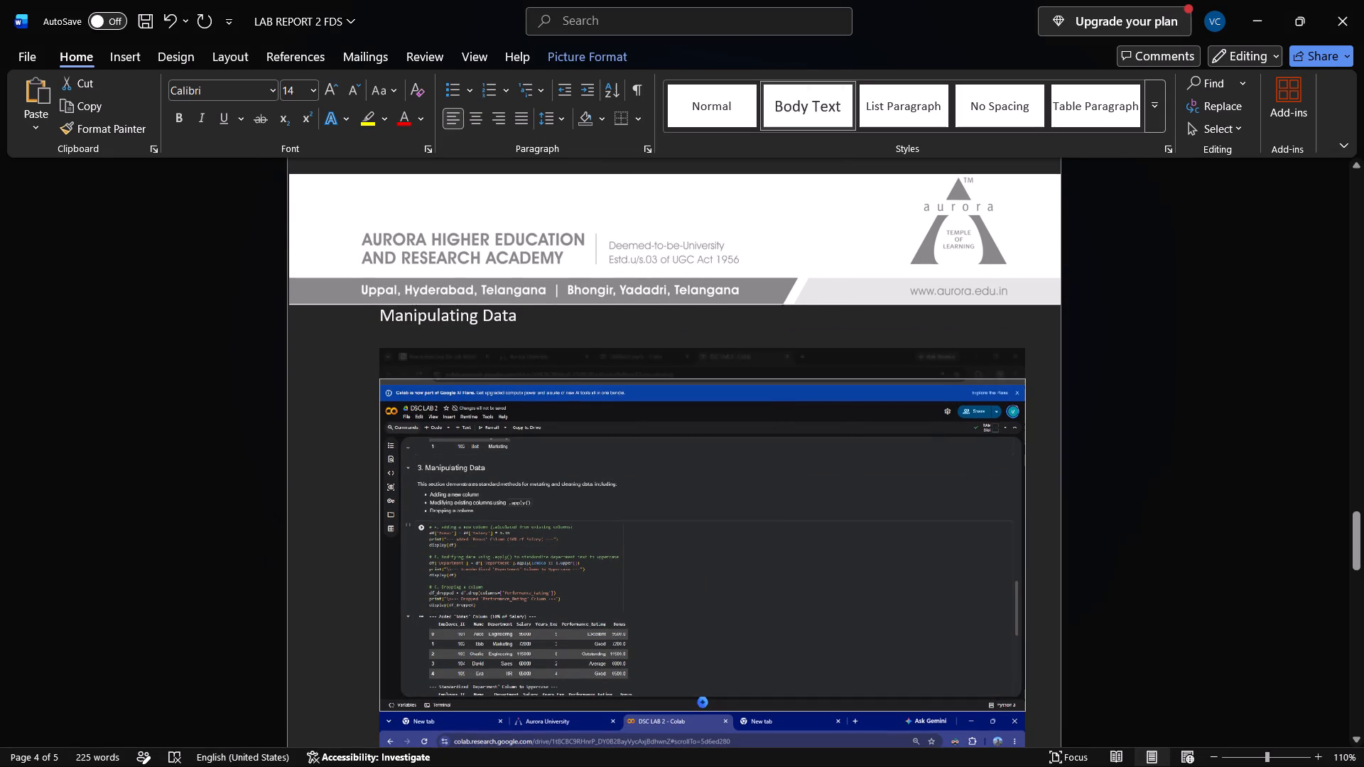
drag(705, 380, 708, 398)
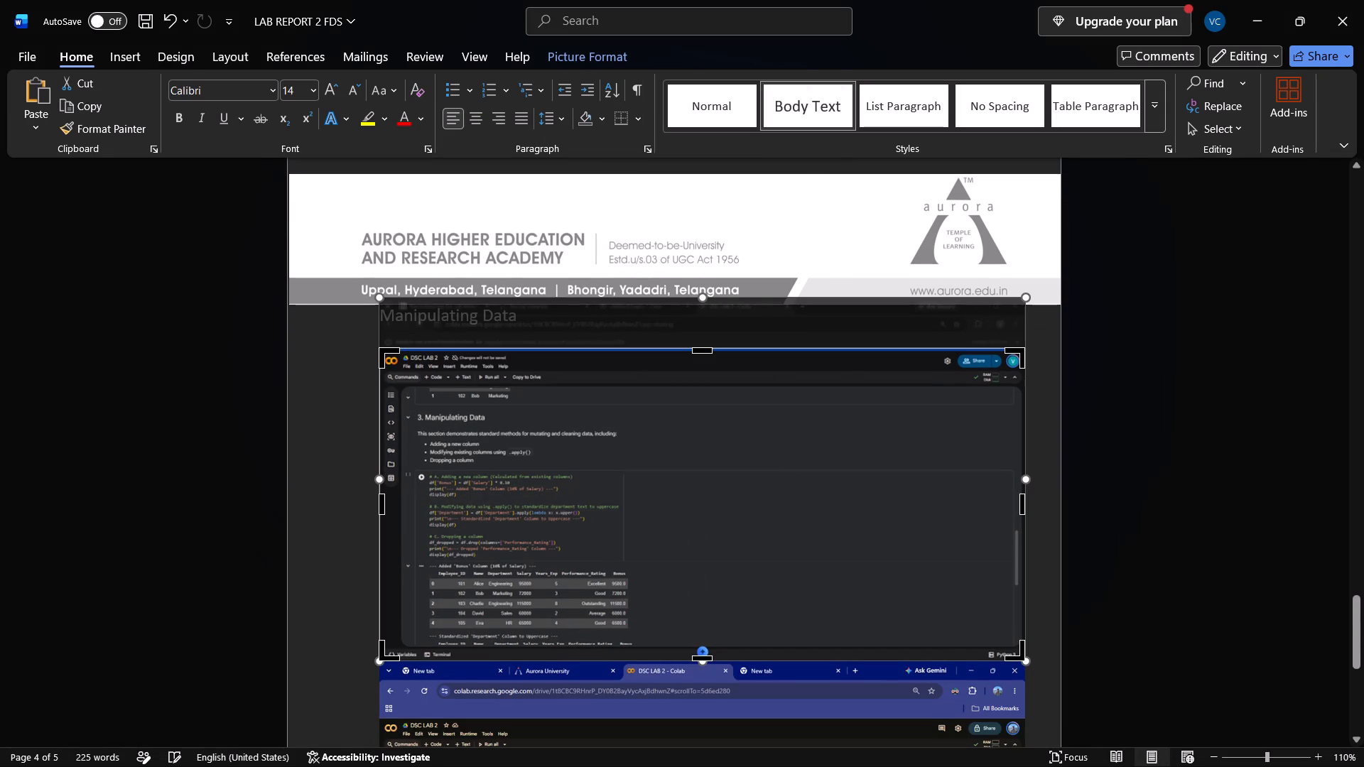
click(1137, 562)
Remove the old output screenshot beneath the newly cropped "Manipulating Data" screenshot.
scroll(889, 695, down, 4)
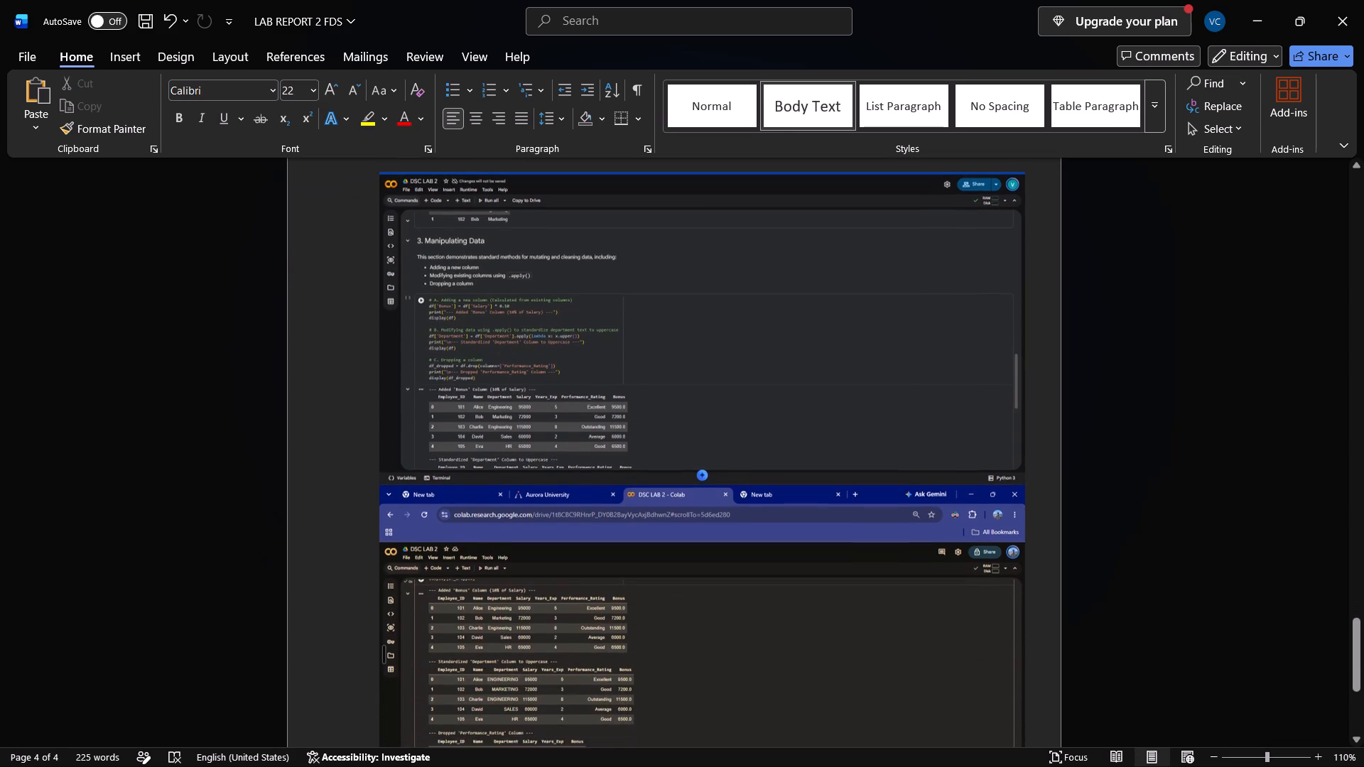
click(845, 641)
click(77, 85)
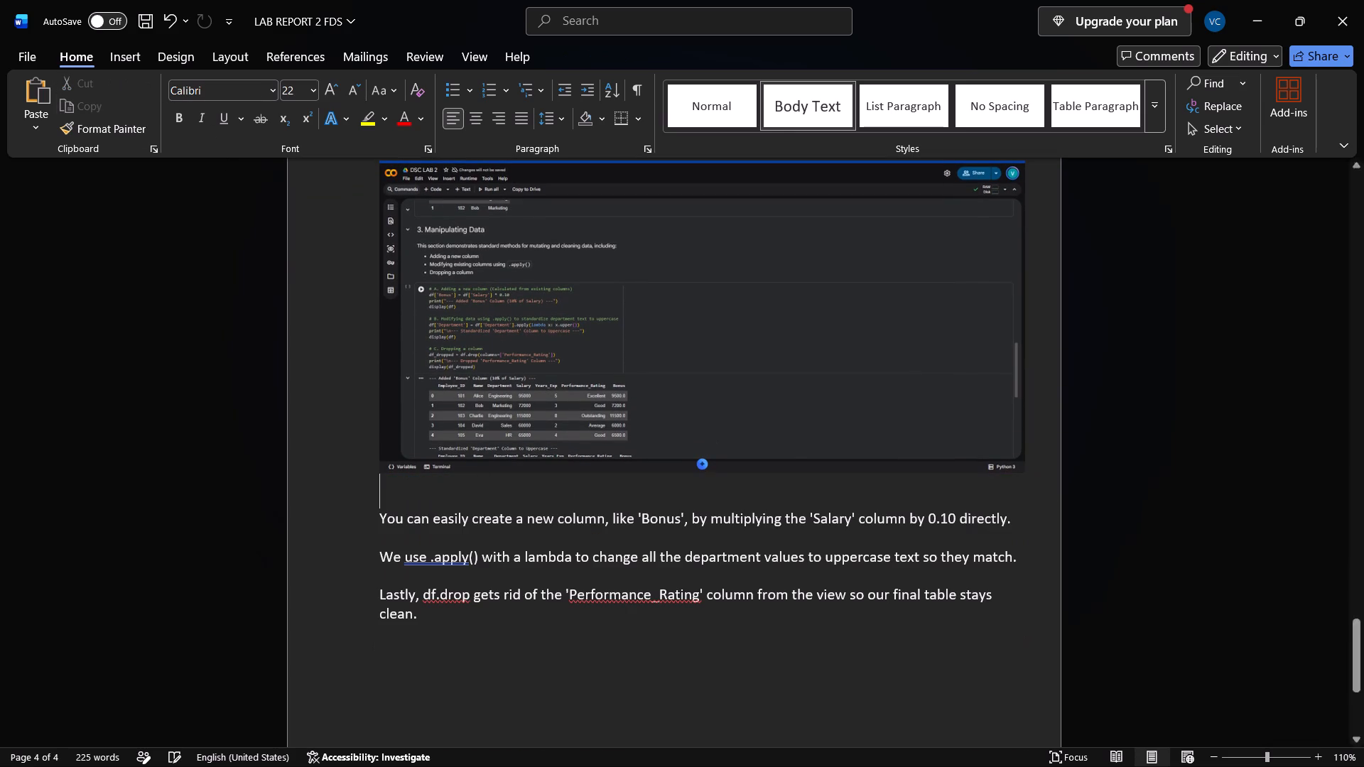
Switch to the notebook in Chrome and capture the screen showing the Bonus, uppercase Department and dropped Performance_Rating output tables.
click(781, 748)
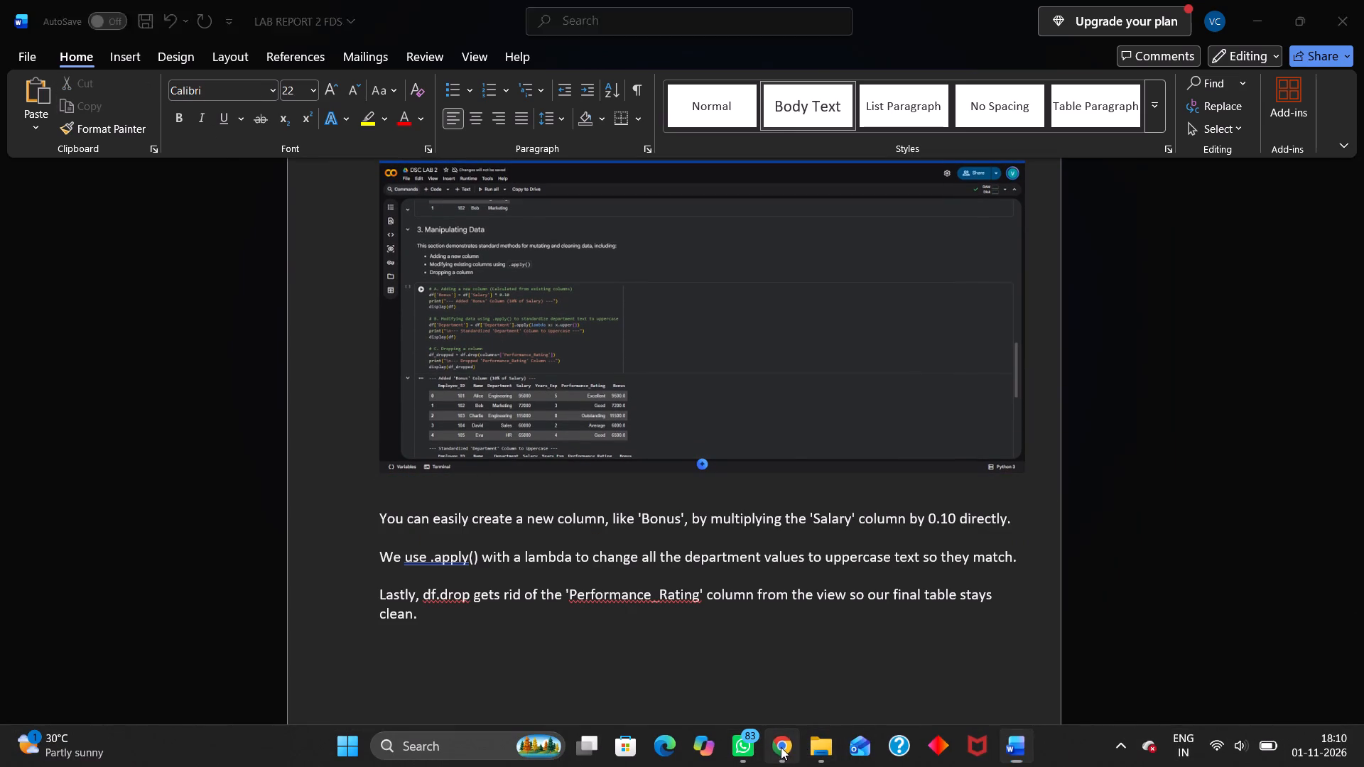
scroll(647, 539, down, 4)
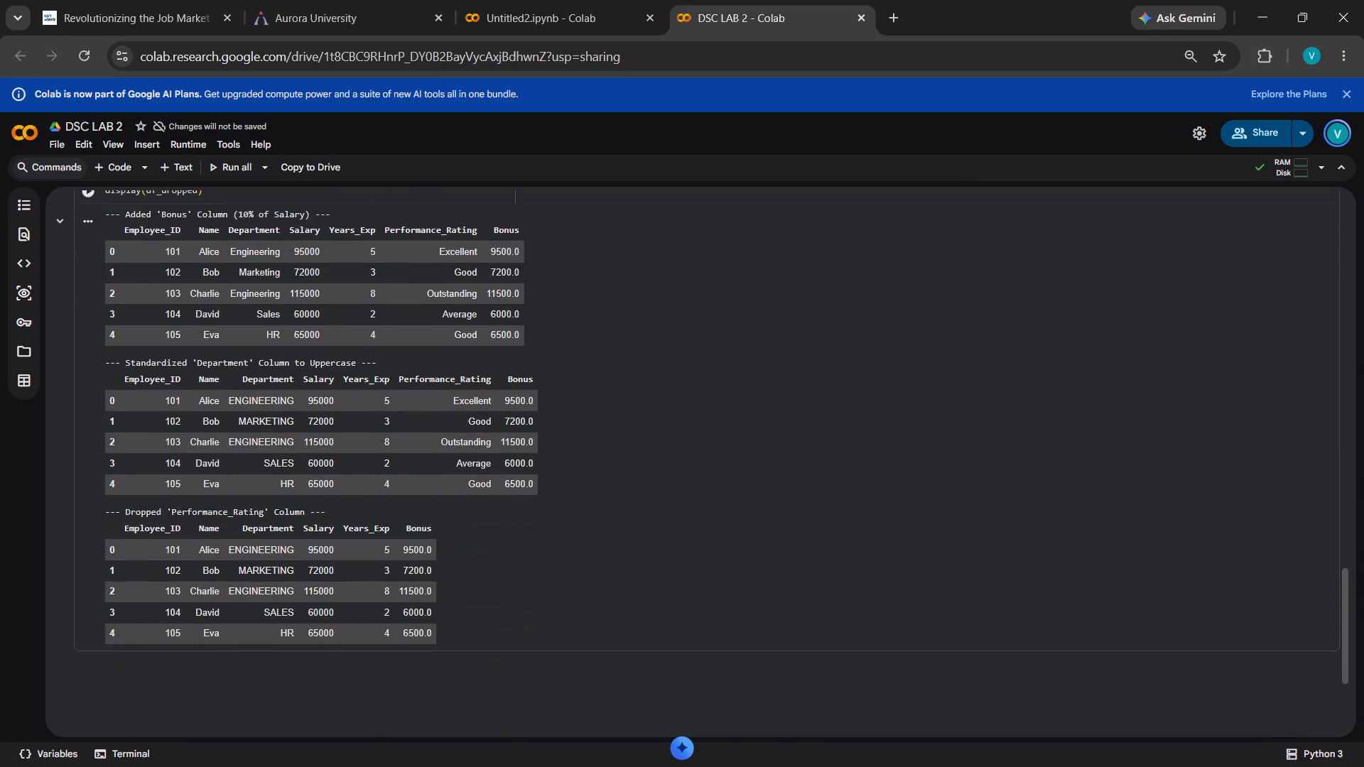
key(ctrl+Print)
Switch to the Word report, add a 12 pt line beneath the "Manipulating Data" code screenshot, and paste the captured output tables there.
scroll(666, 564, down, 3)
scroll(666, 564, up, 1)
scroll(666, 564, down, 4)
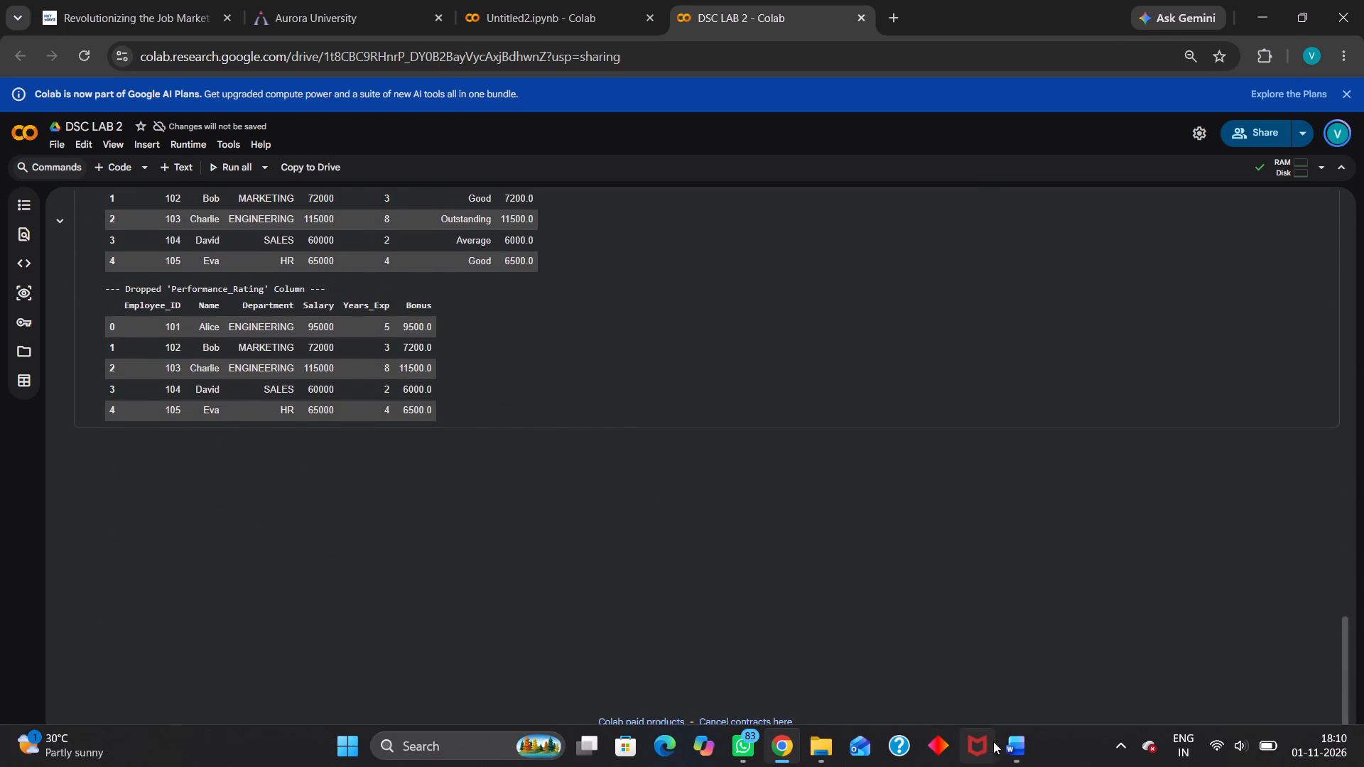
click(1014, 747)
scroll(744, 486, down, 3)
key(Return)
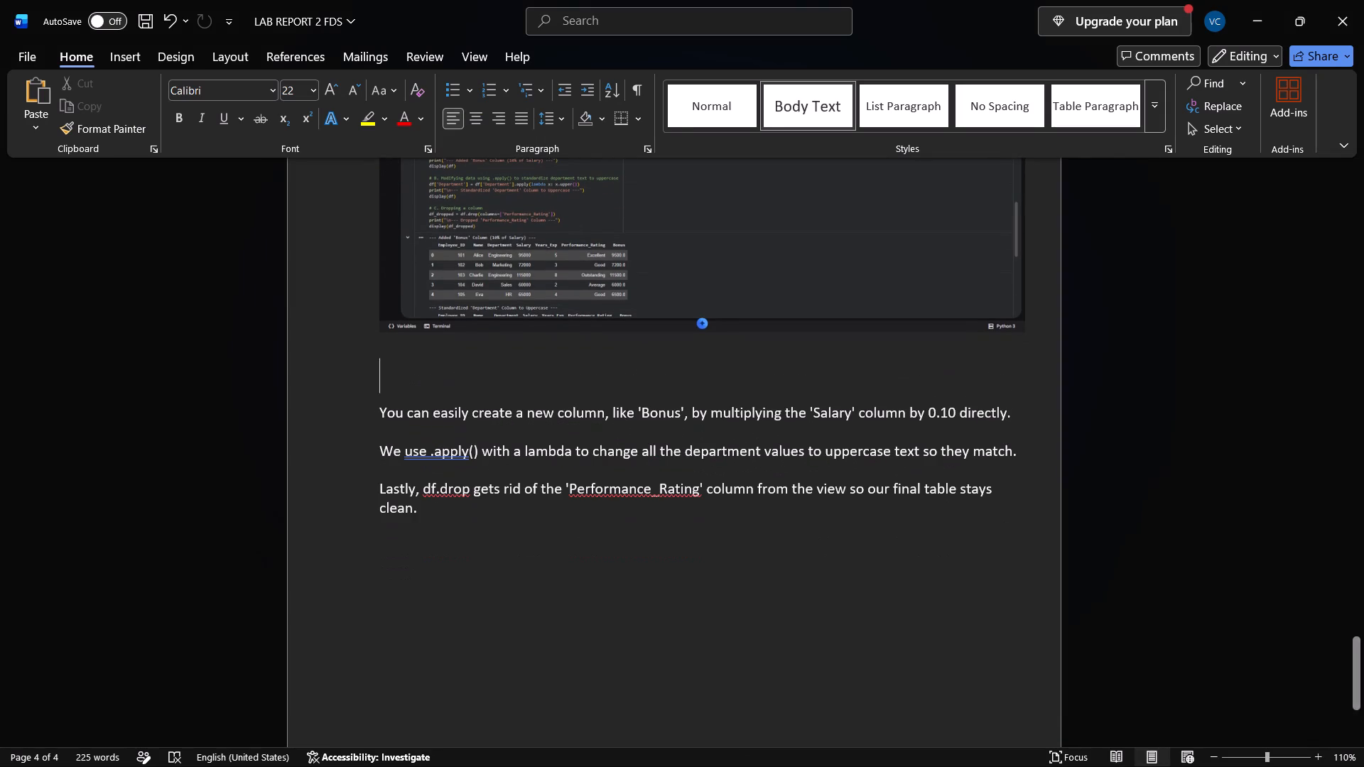
click(311, 89)
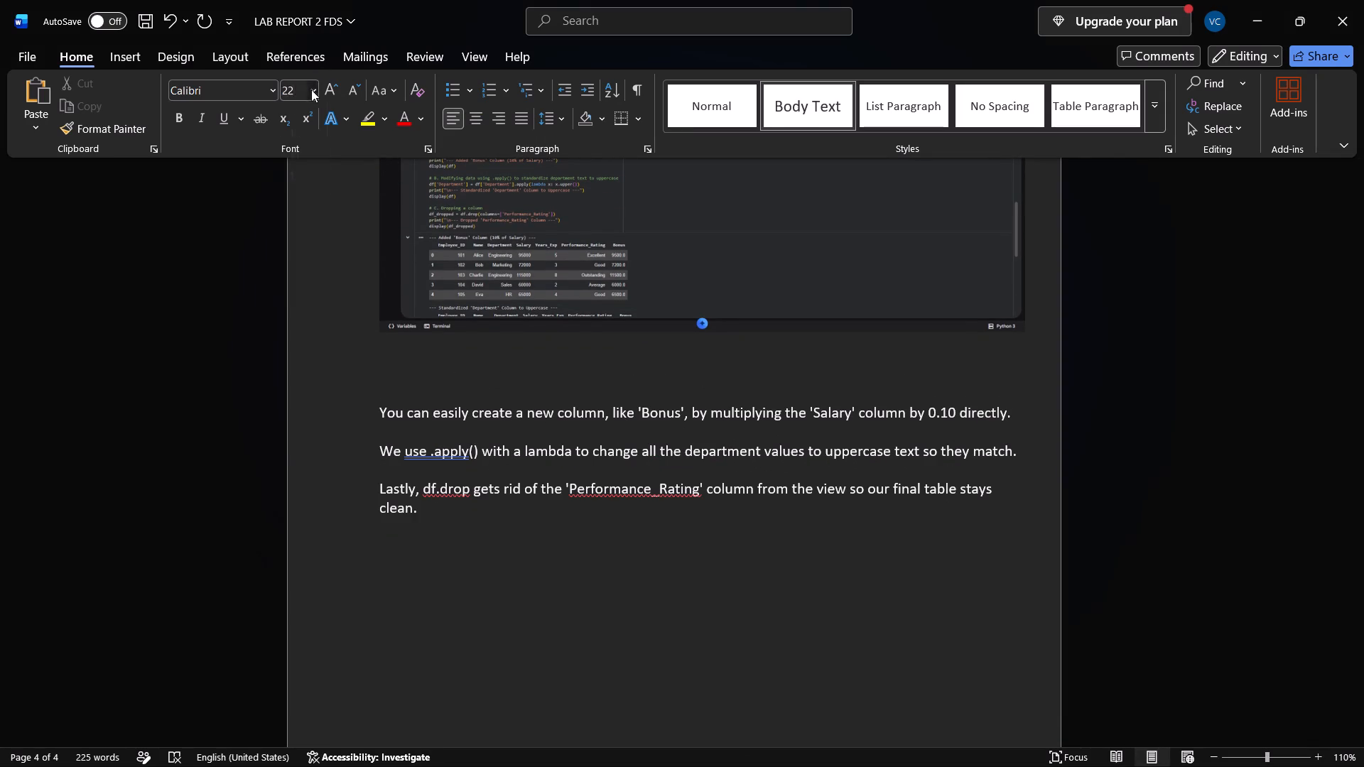
click(312, 210)
click(308, 202)
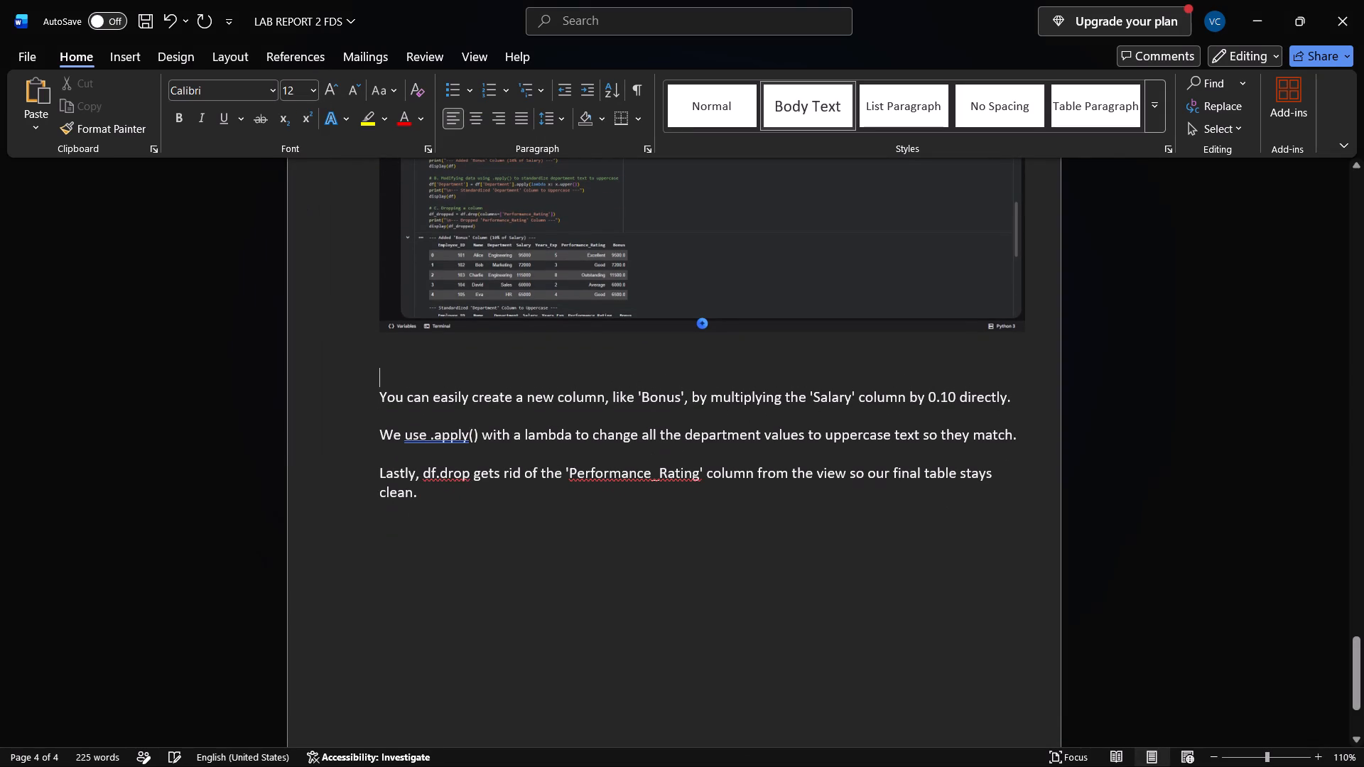
key(ctrl+v)
Crop the pasted output tables screenshot to remove the browser tabs, address bar and blue Colab banner along its top edge.
right_click(566, 501)
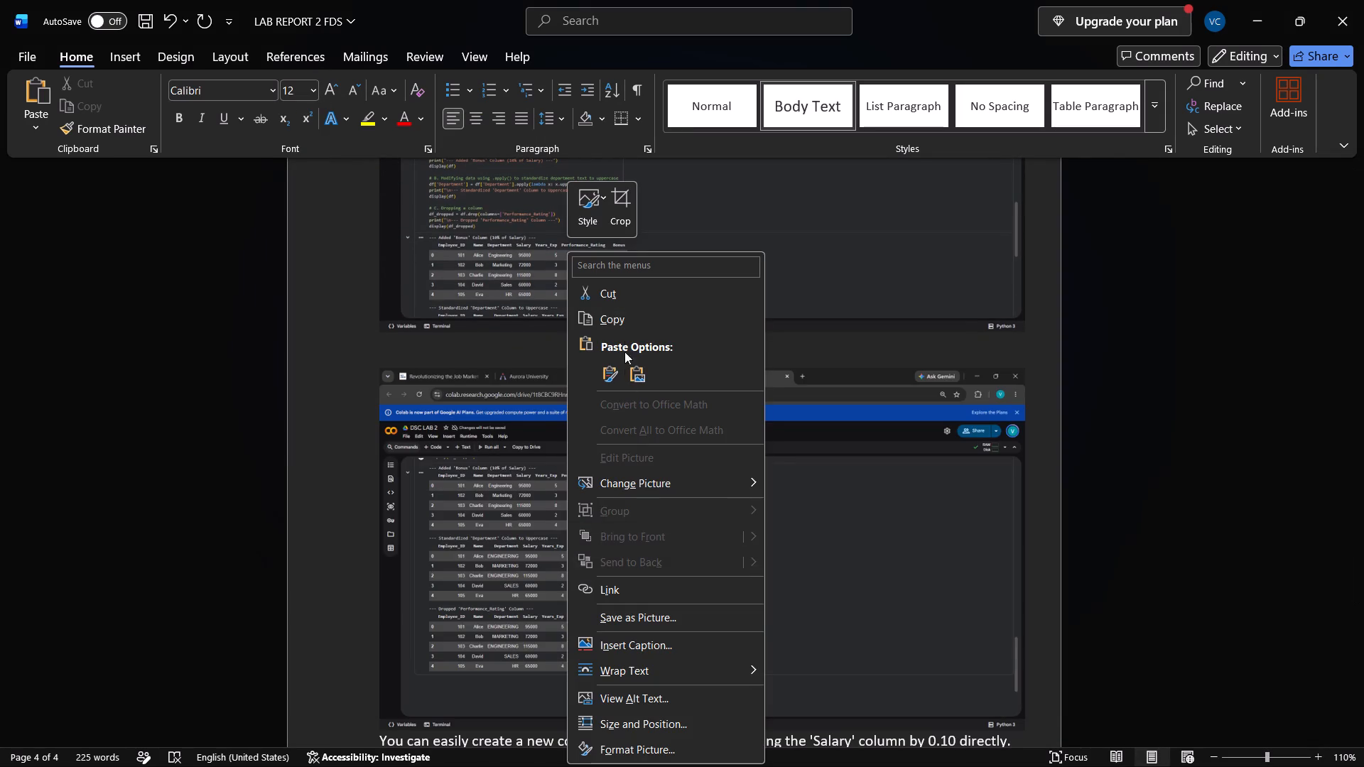
click(607, 202)
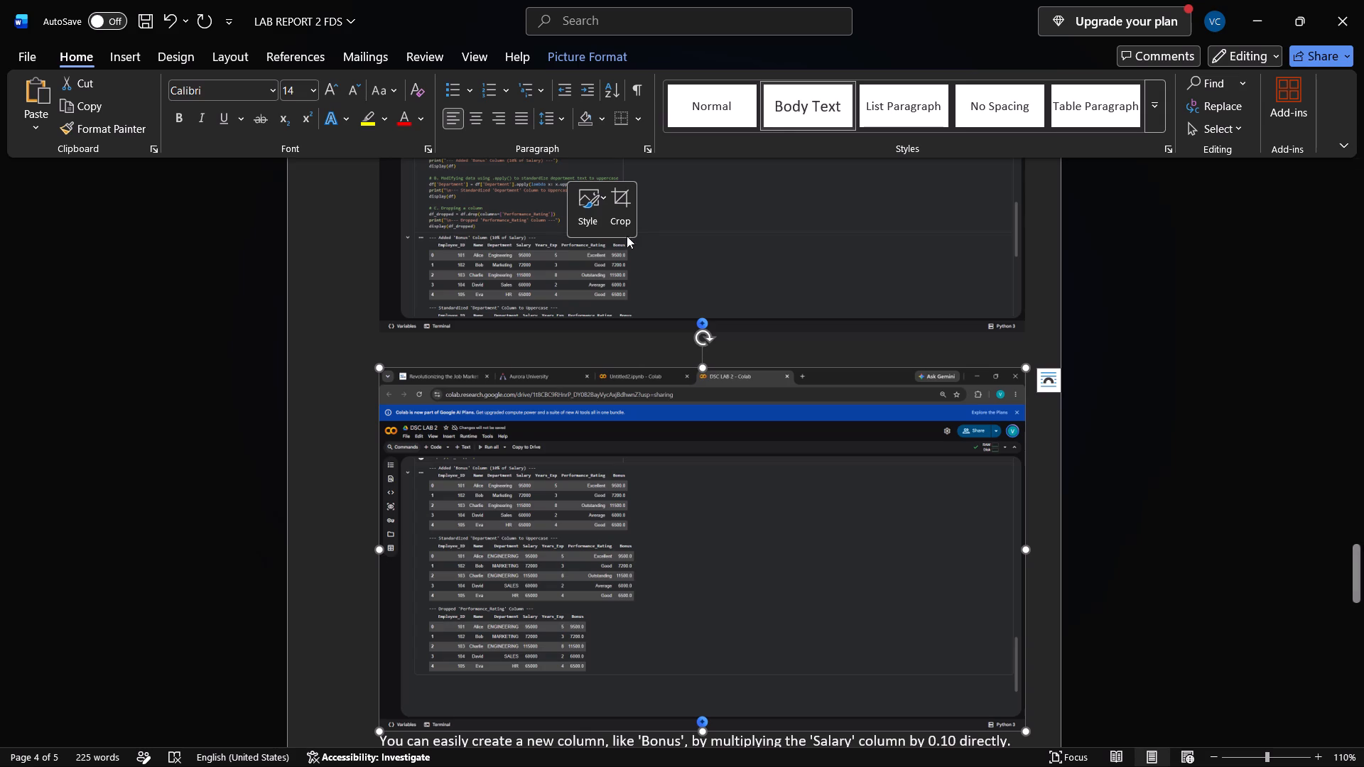
click(617, 209)
drag(703, 371, 702, 379)
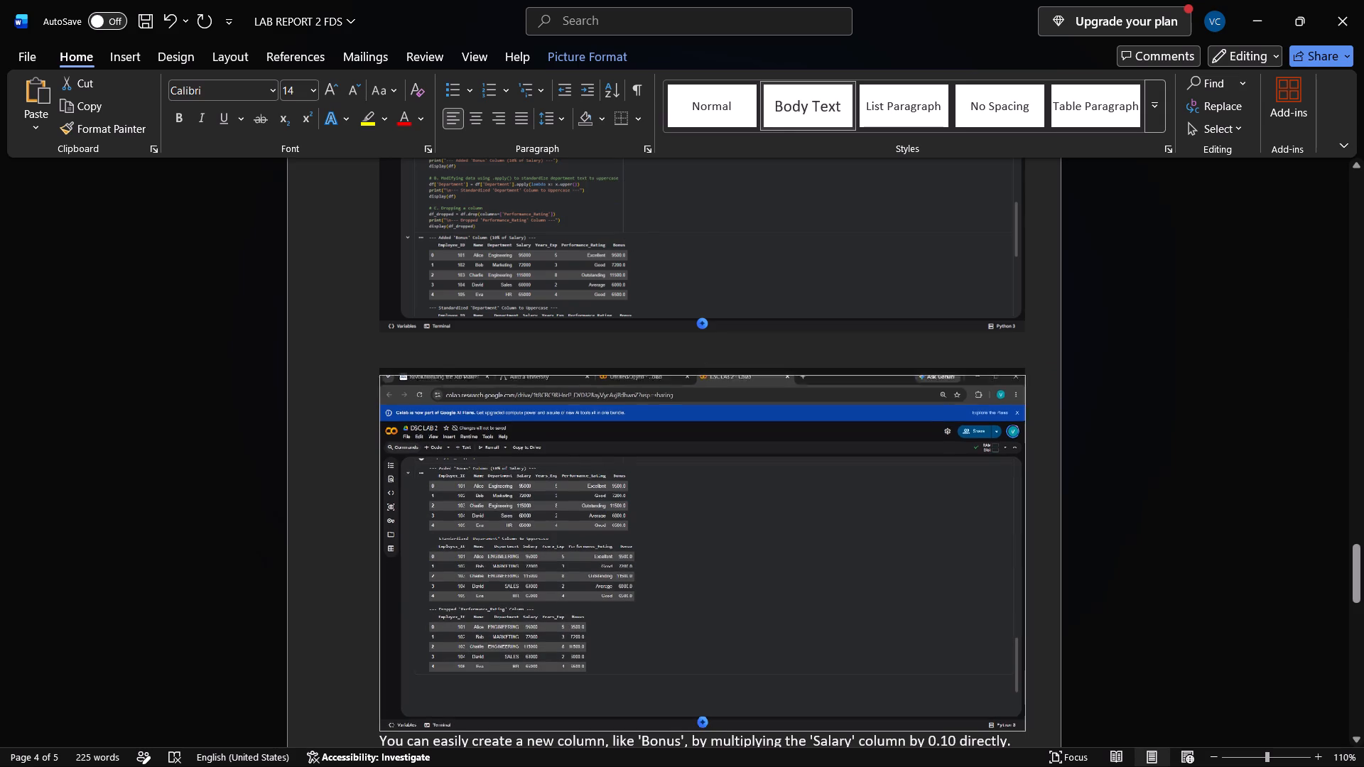
drag(702, 379, 707, 419)
scroll(708, 421, down, 4)
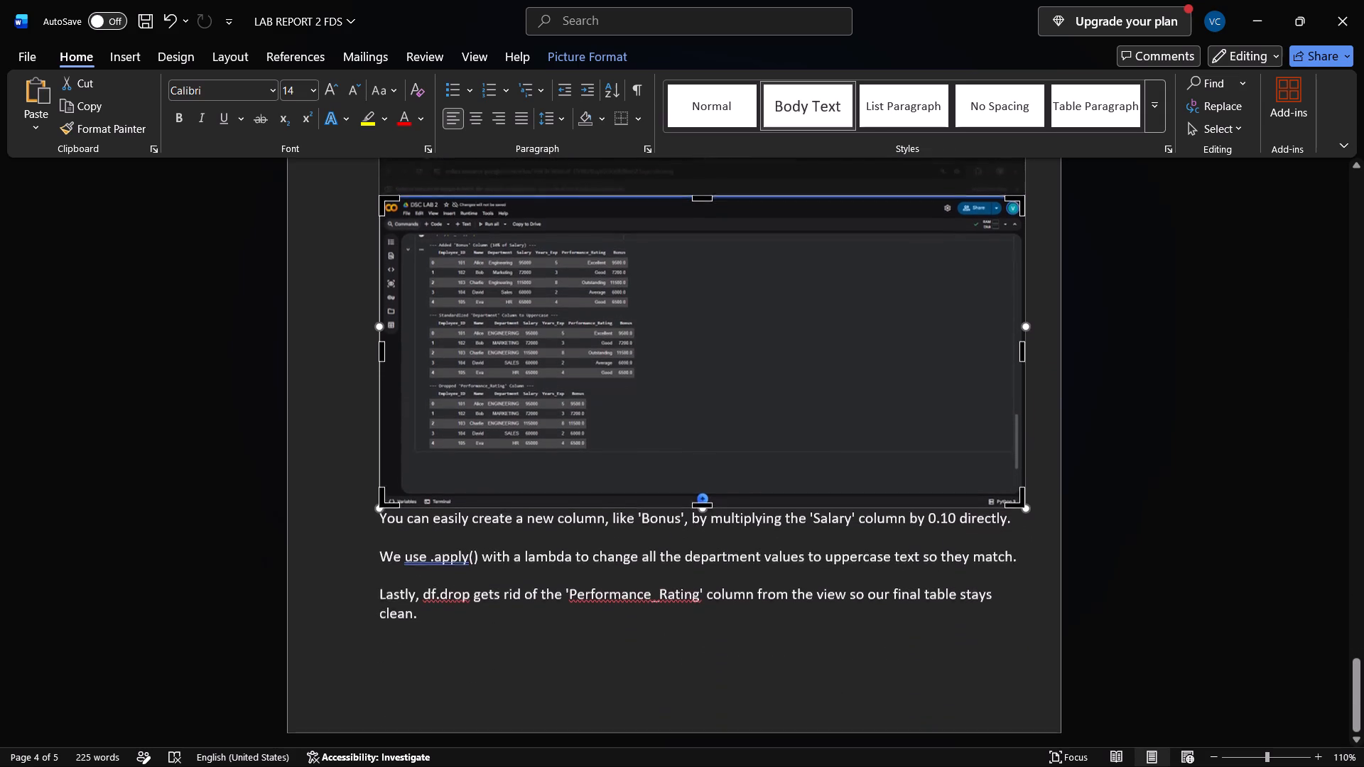
scroll(708, 421, down, 2)
click(777, 722)
Insert a blank line between the cropped output tables screenshot and the paragraph about creating the 'Bonus' column.
click(1025, 489)
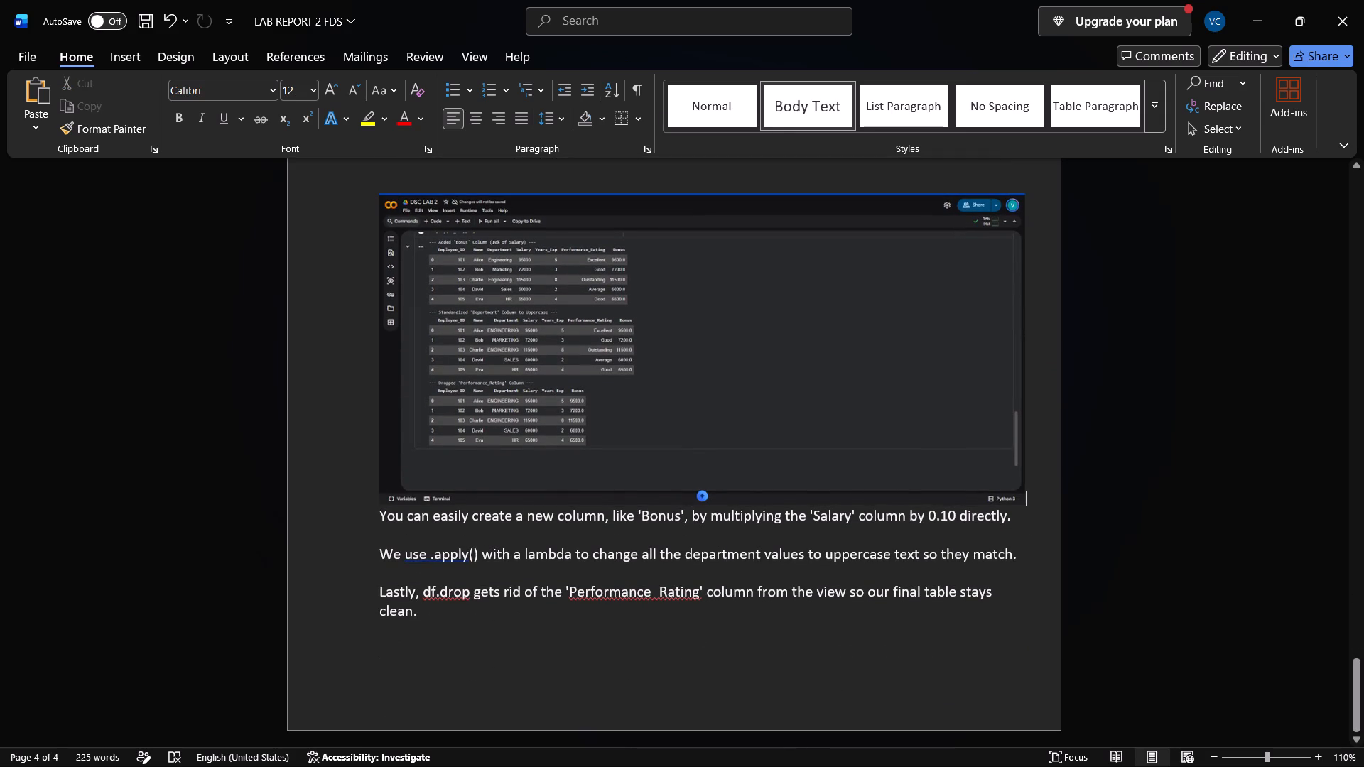
key(Return)
Change the "Manipulating Data" heading to read "3. Manipulating Data :".
scroll(606, 542, down, 1)
scroll(605, 542, up, 1)
scroll(605, 542, down, 4)
scroll(605, 542, up, 1)
scroll(605, 542, down, 8)
scroll(605, 542, up, 6)
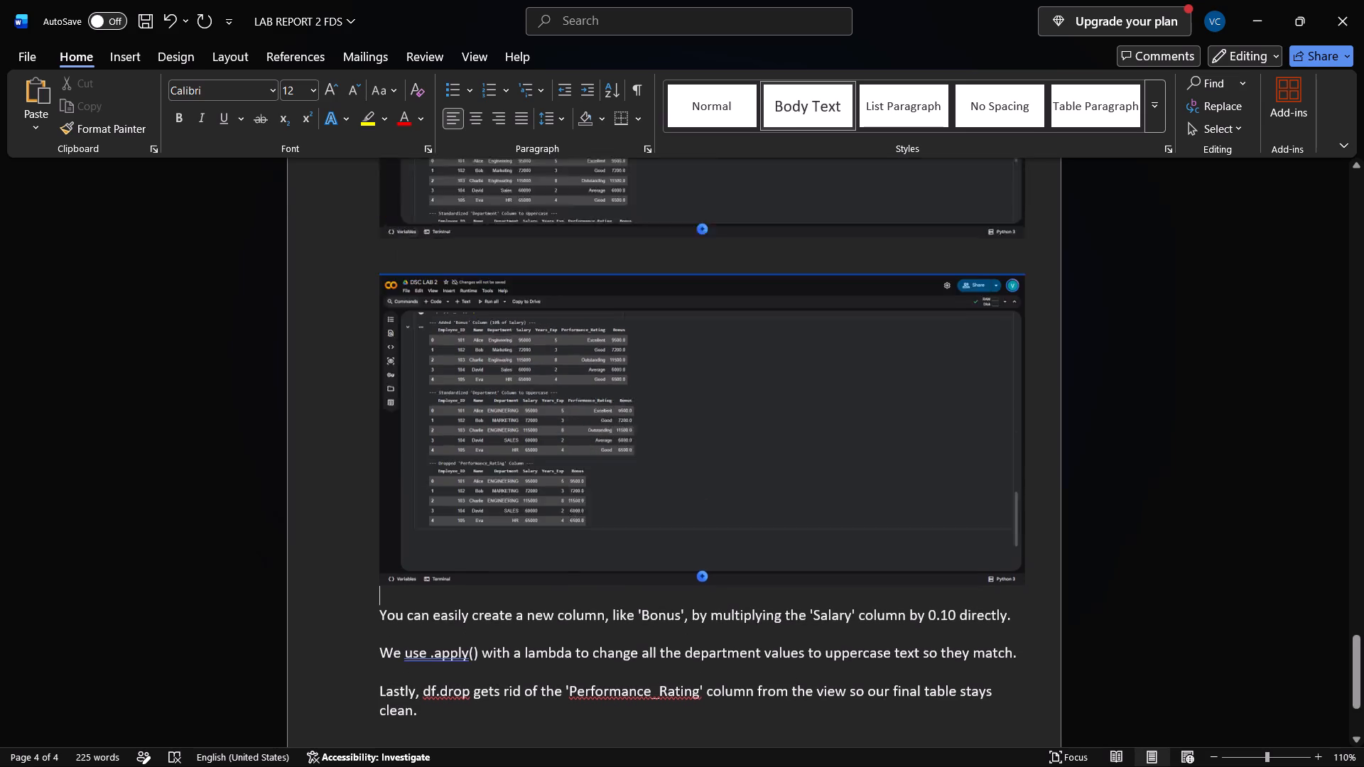
scroll(605, 542, up, 17)
scroll(617, 538, up, 4)
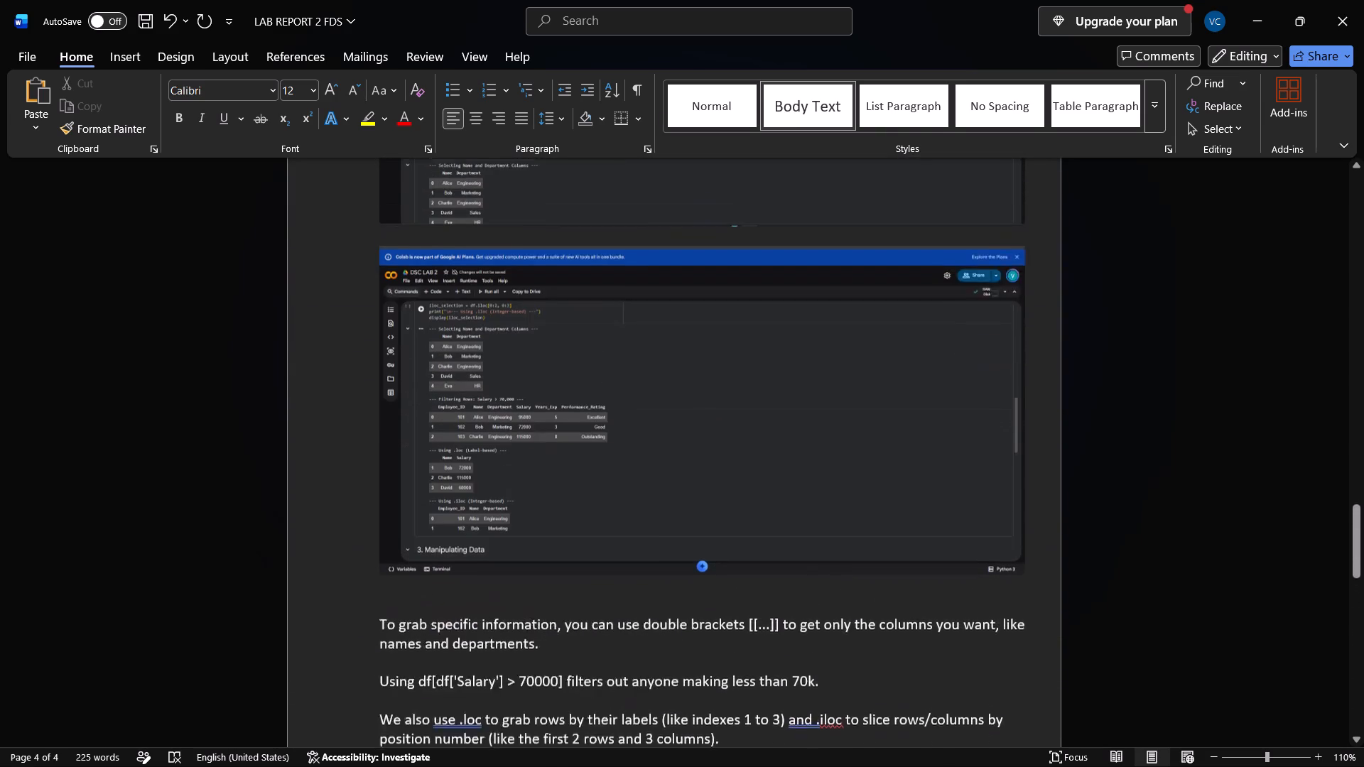
scroll(617, 535, down, 14)
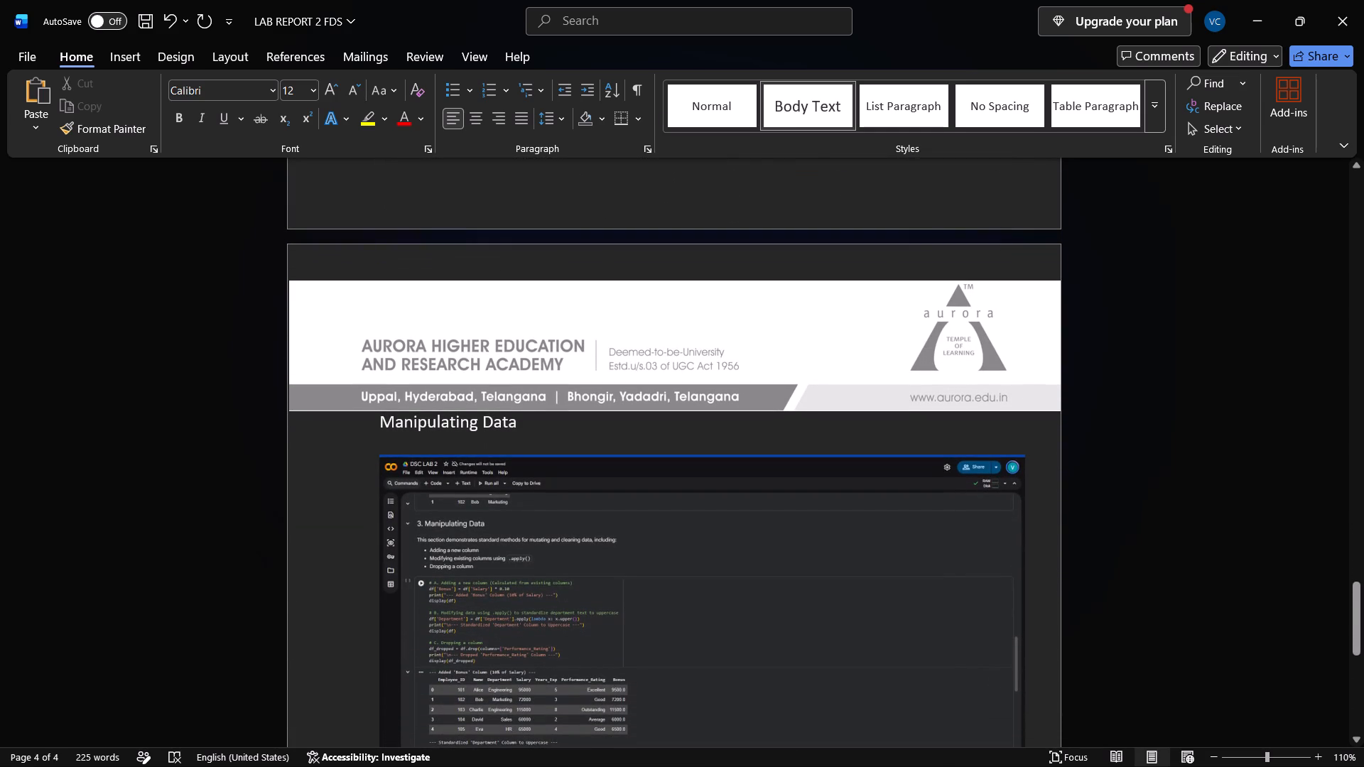
drag(532, 428, 360, 419)
click(532, 430)
key(space)
key(shift+colon)
scroll(543, 445, up, 6)
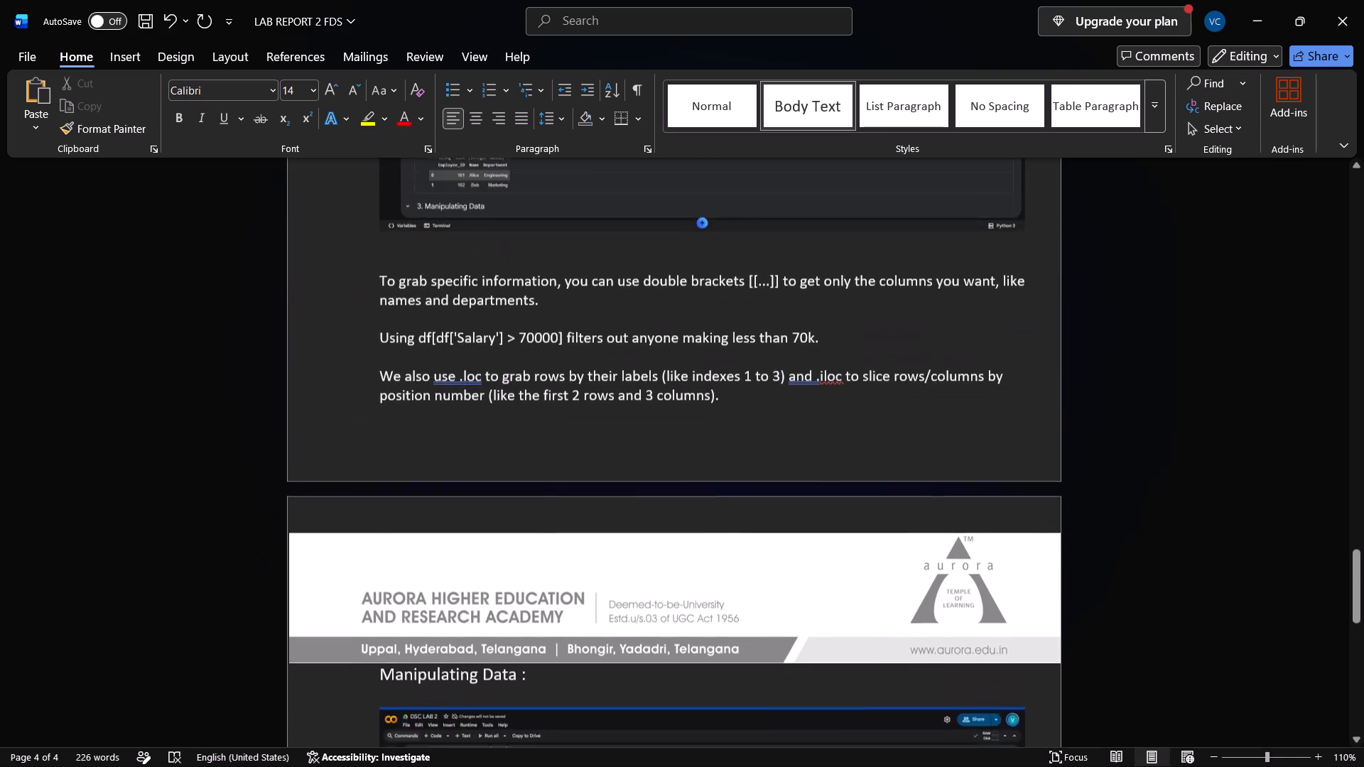
scroll(535, 453, down, 6)
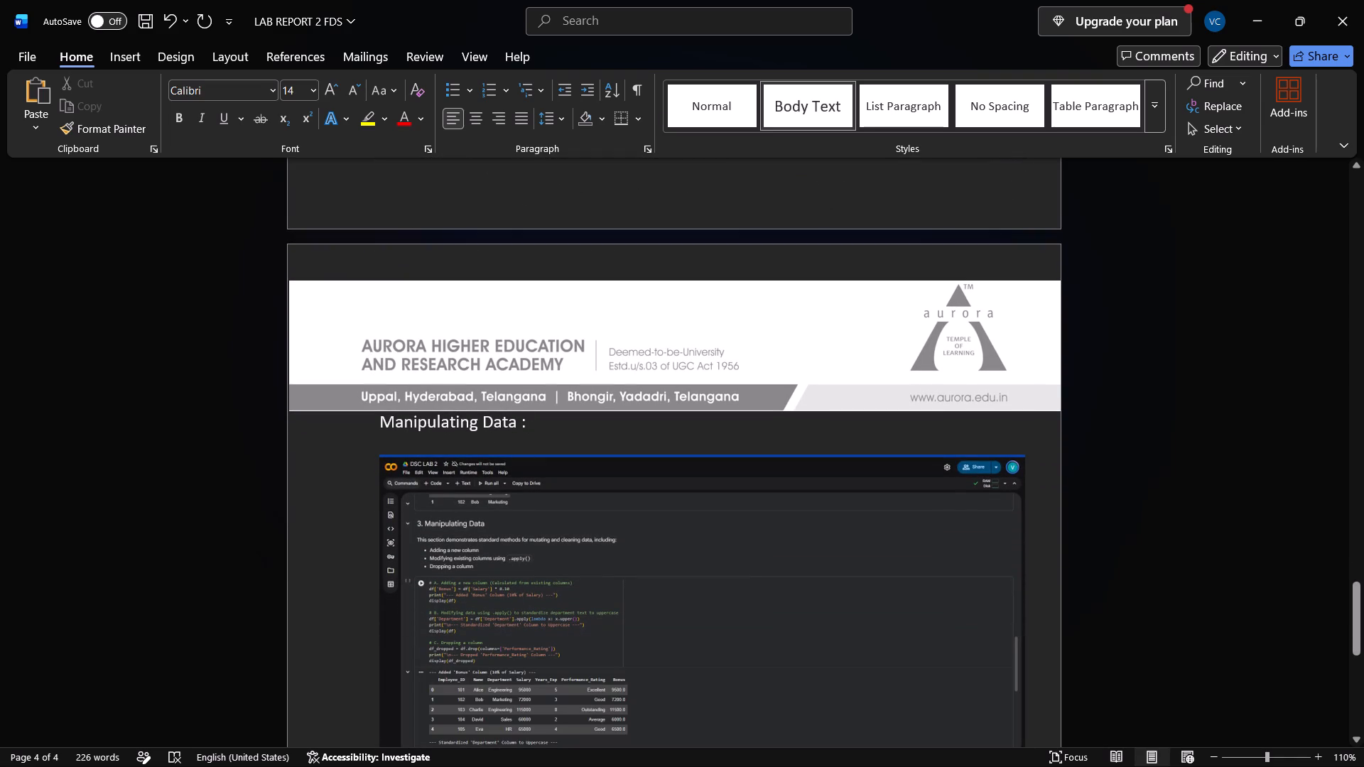
click(376, 430)
key(3)
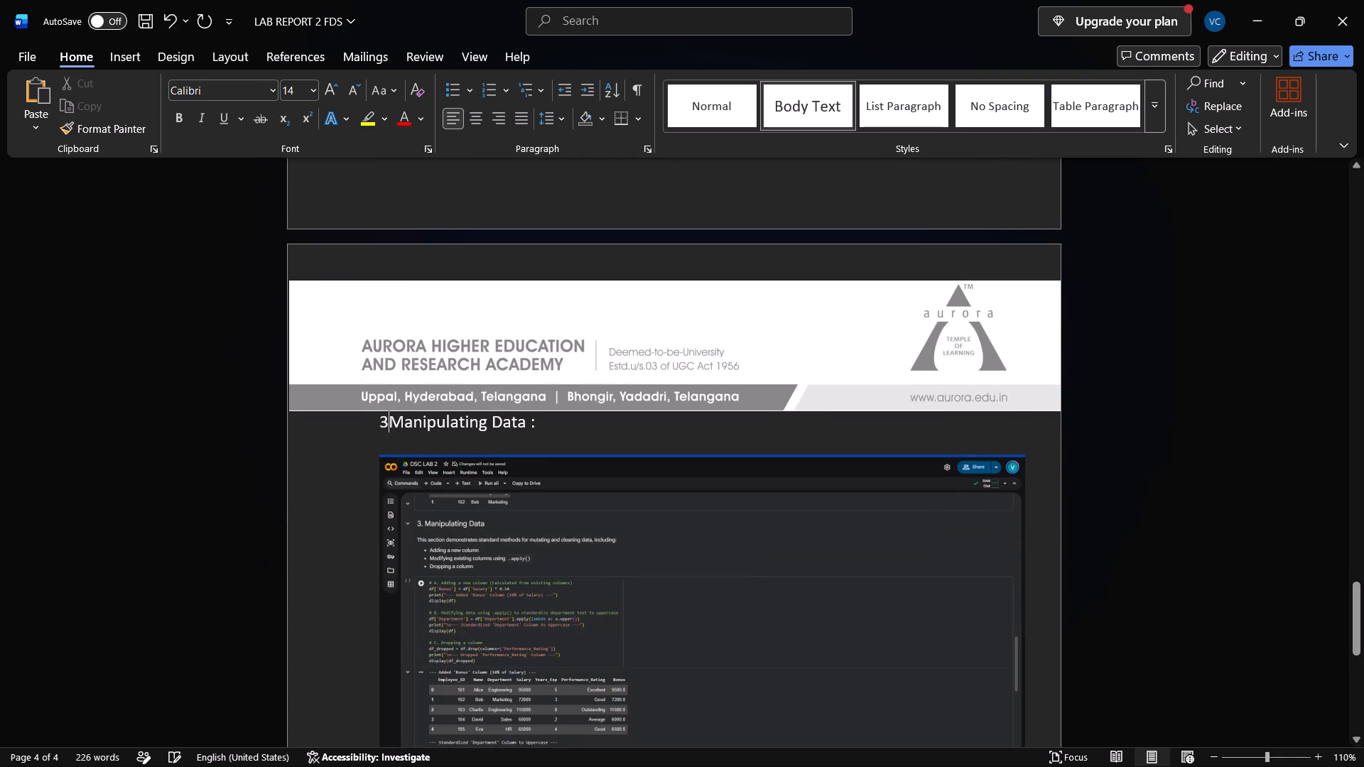
key(period)
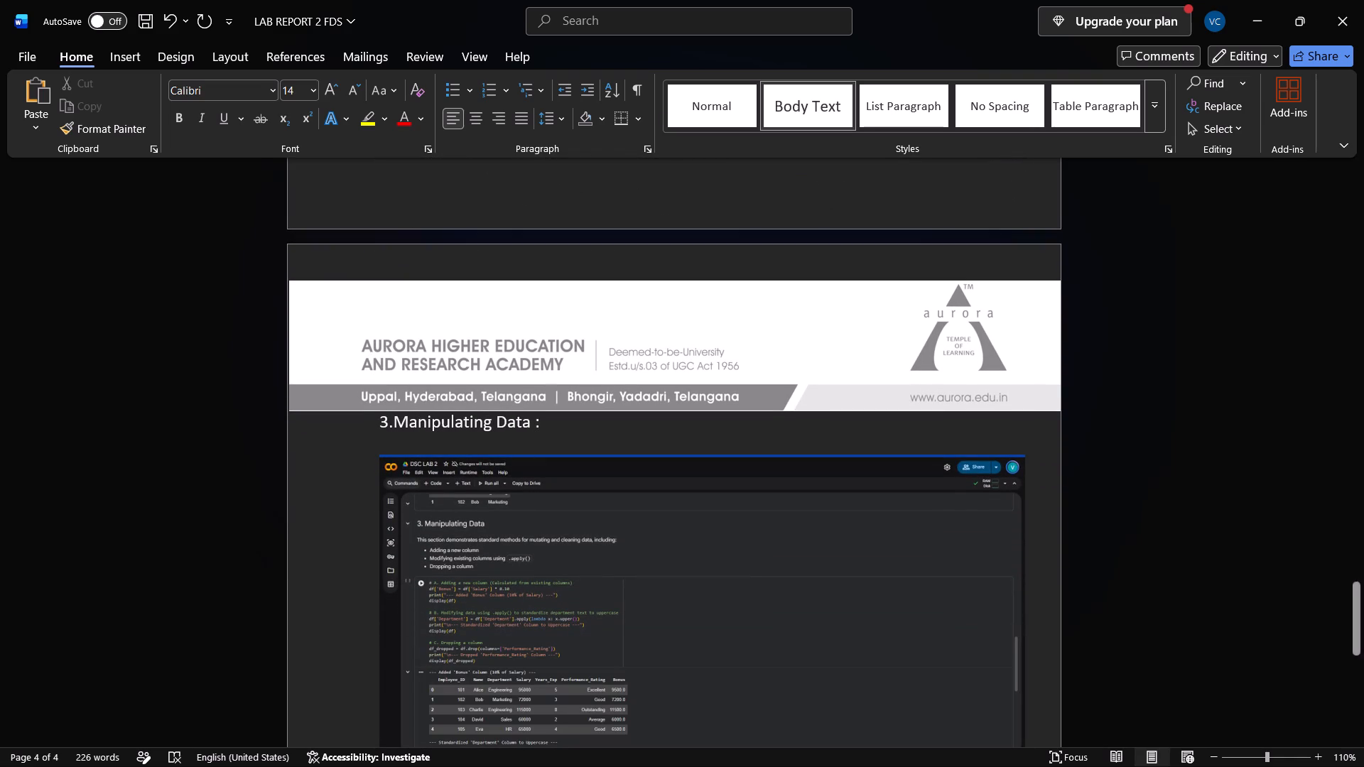
key(space)
Change the "Selecting and Filtering" heading to read "2. Selecting and Filtering :".
scroll(482, 458, up, 3)
scroll(484, 461, down, 1)
scroll(485, 461, up, 9)
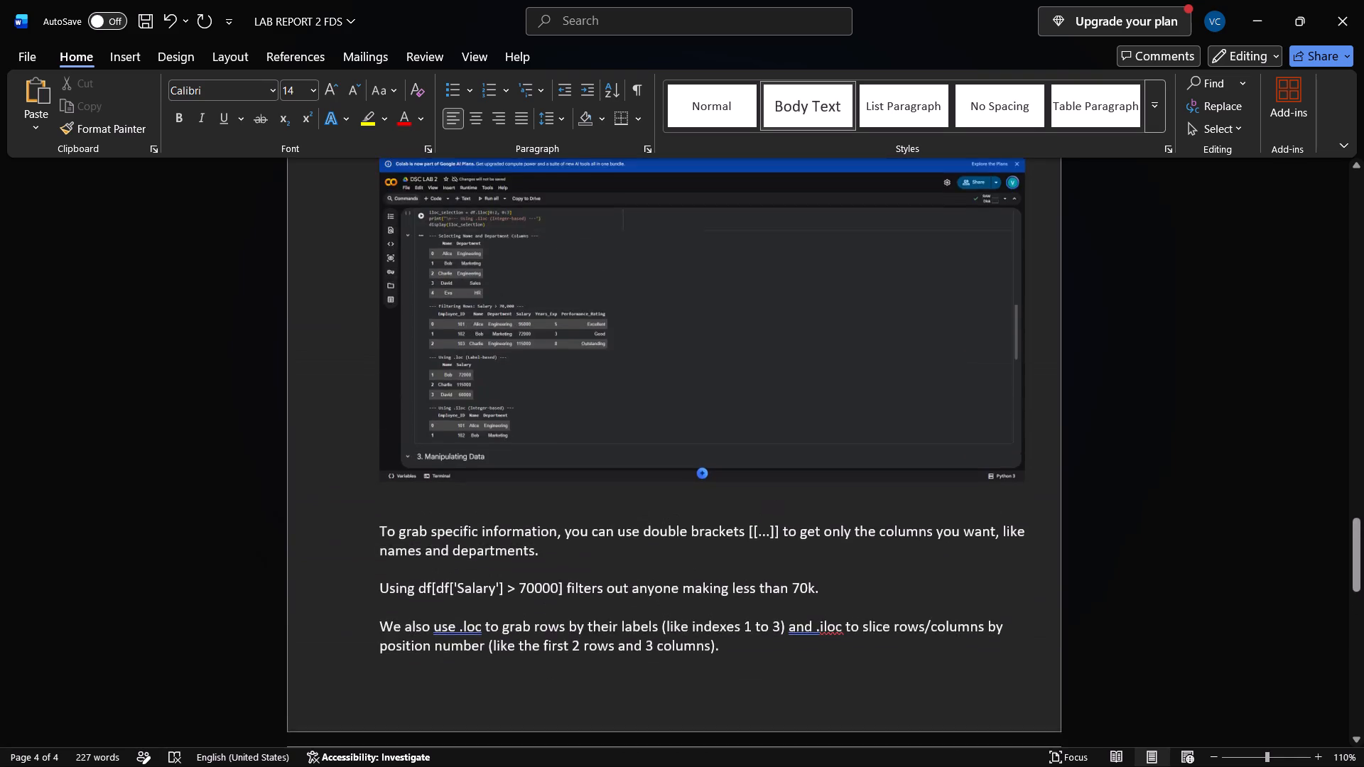
scroll(488, 458, up, 5)
scroll(489, 457, down, 1)
scroll(489, 457, up, 5)
scroll(489, 457, down, 1)
scroll(489, 457, up, 9)
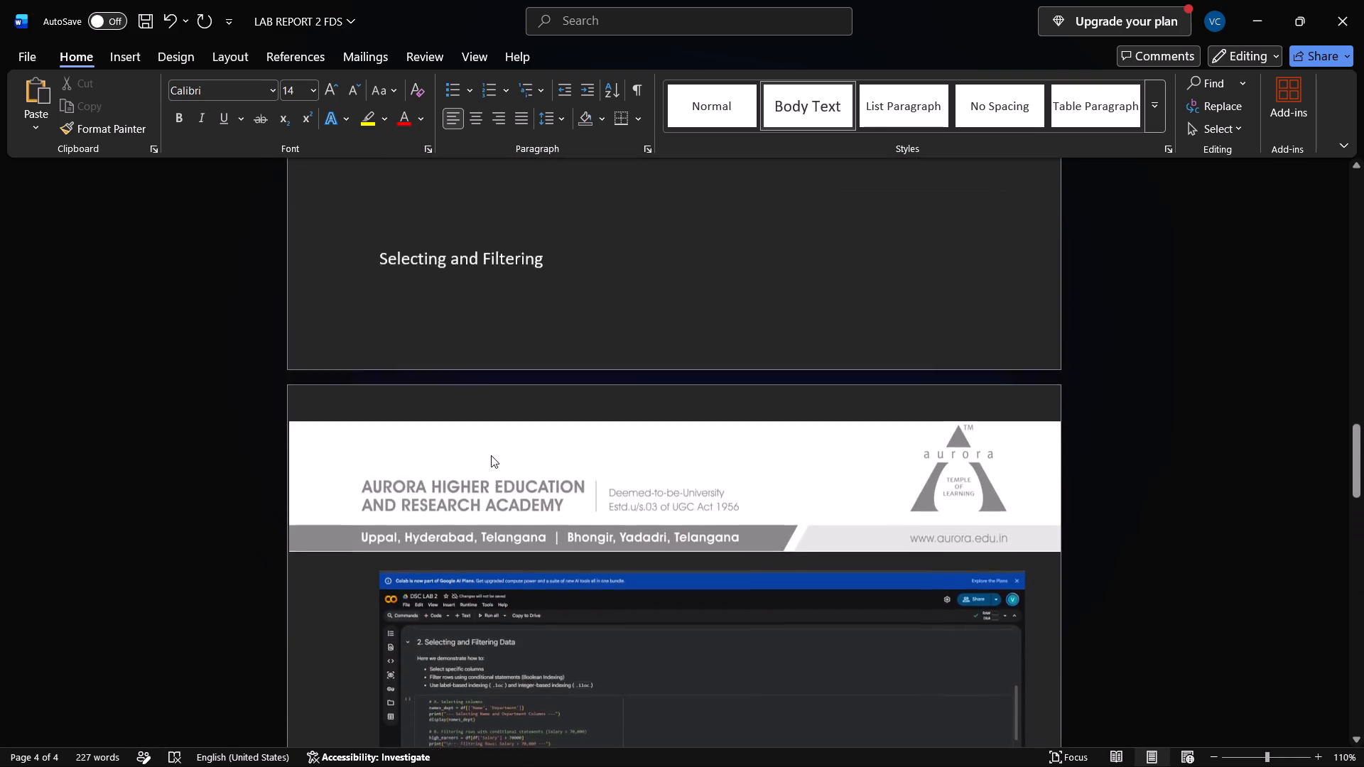
scroll(491, 455, up, 4)
click(568, 509)
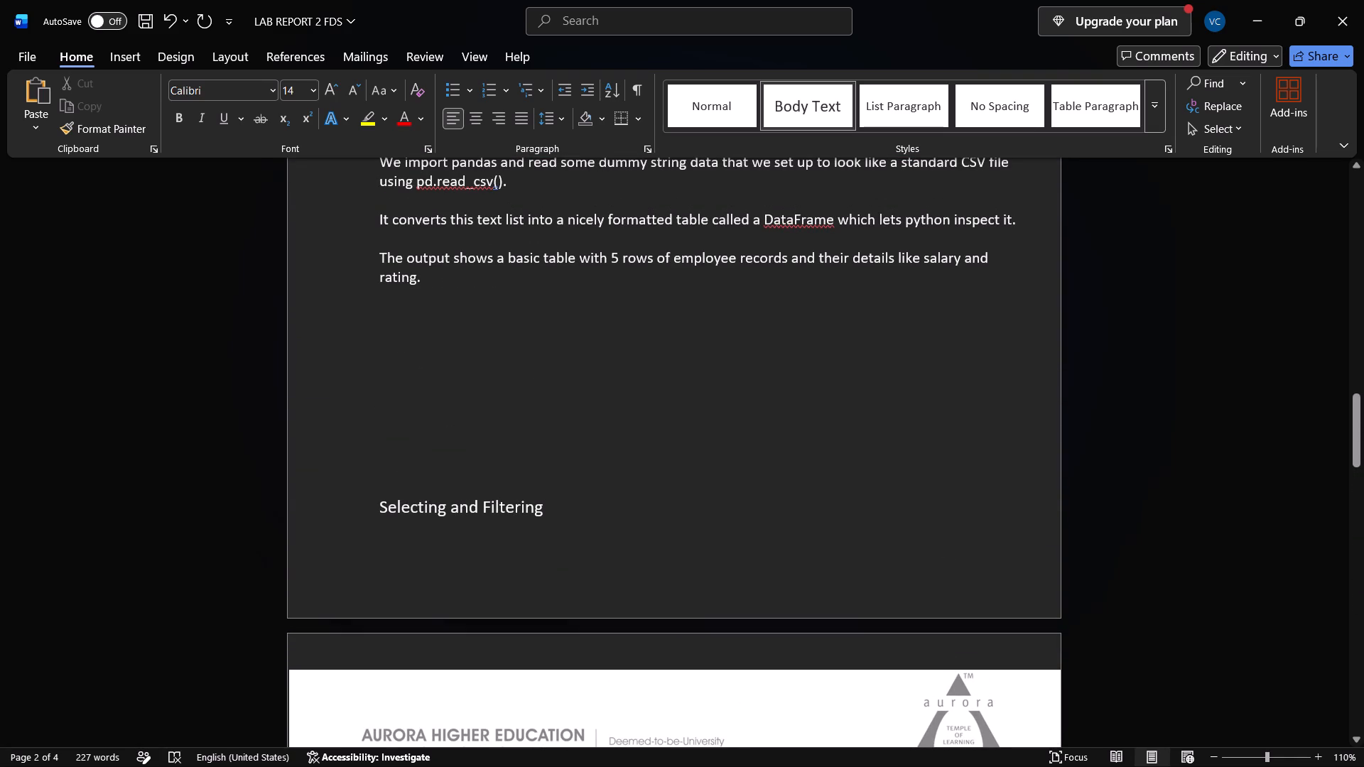
key(space)
key(semicolon)
key(BackSpace)
key(shift+colon)
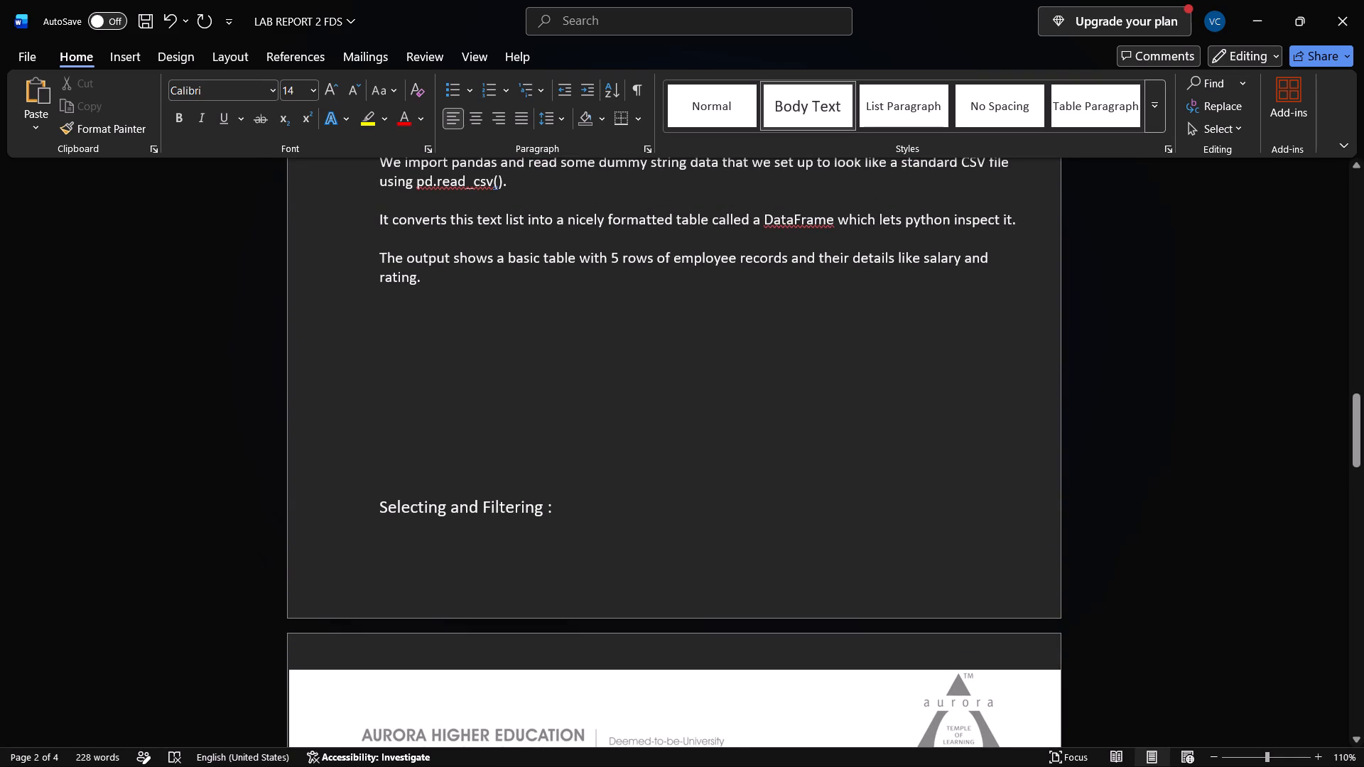
click(379, 506)
text(2.)
key(space)
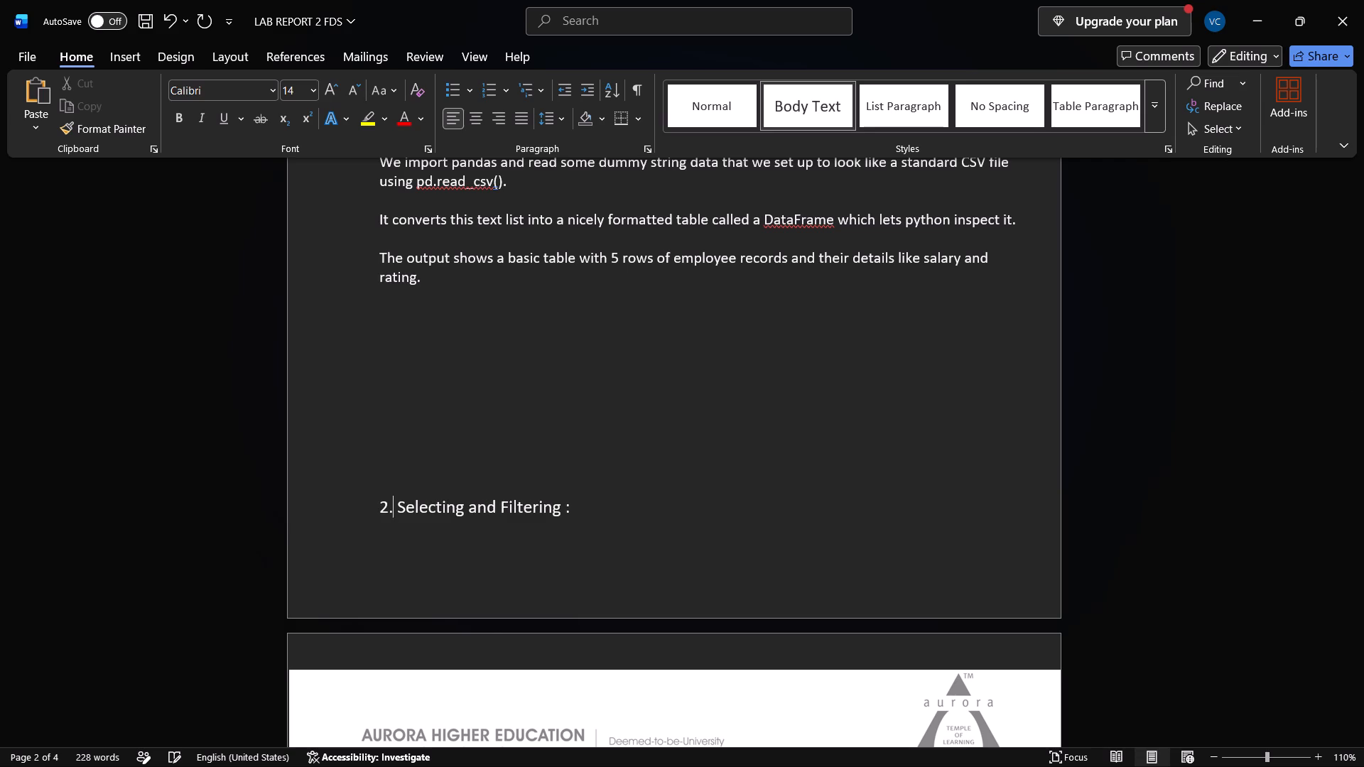
Change the "Reading Data" heading to read "1. Reading Data :".
scroll(380, 506, up, 2)
scroll(380, 506, down, 1)
scroll(380, 506, up, 5)
scroll(384, 502, down, 1)
scroll(384, 502, up, 11)
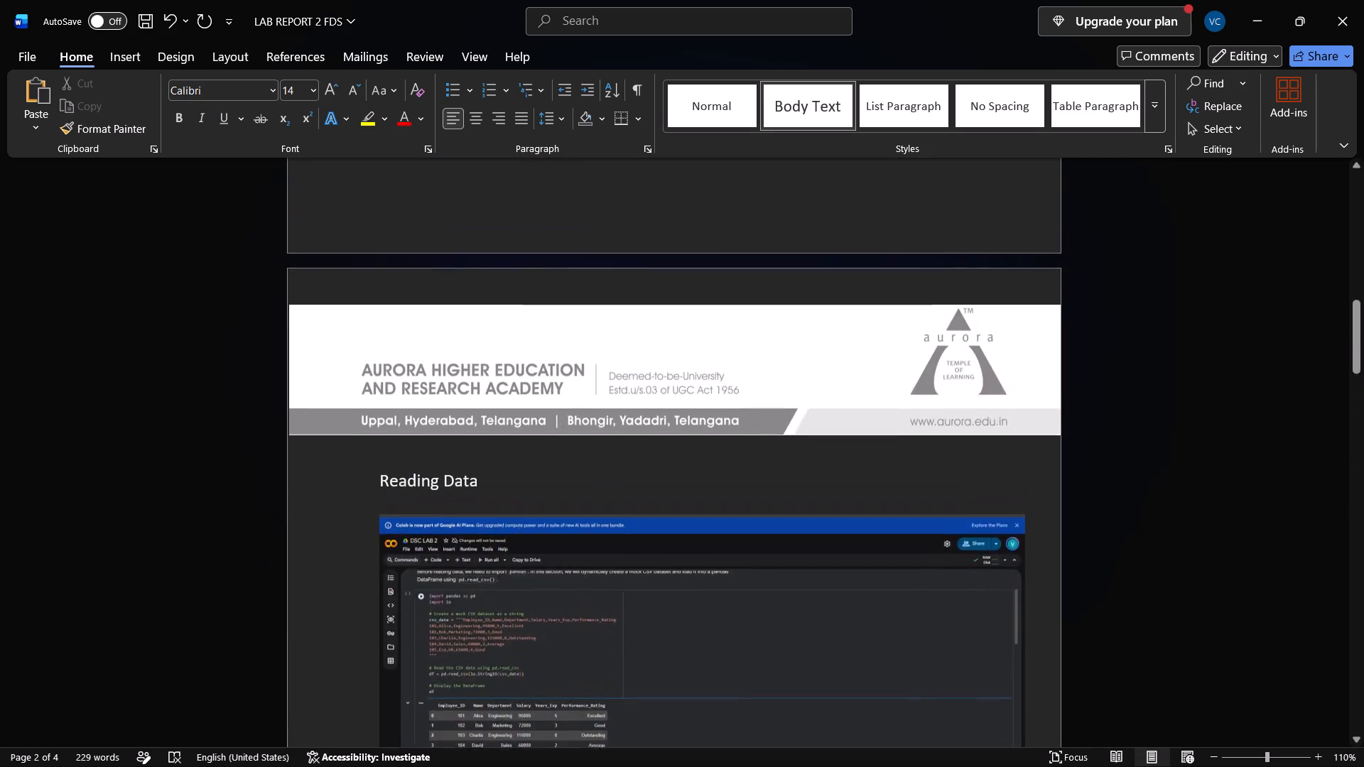
scroll(421, 493, up, 11)
scroll(426, 491, down, 1)
scroll(426, 491, up, 2)
scroll(428, 489, down, 7)
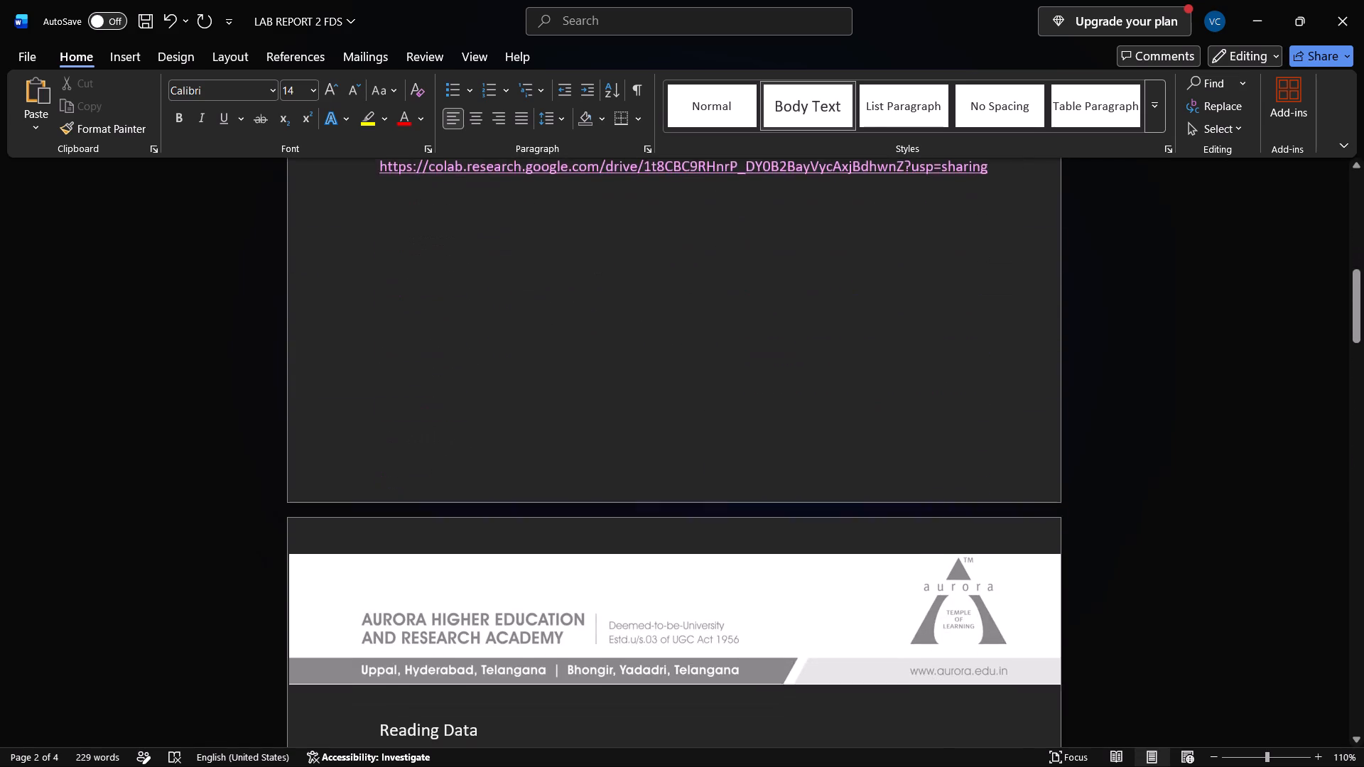
scroll(430, 489, down, 14)
scroll(432, 487, up, 4)
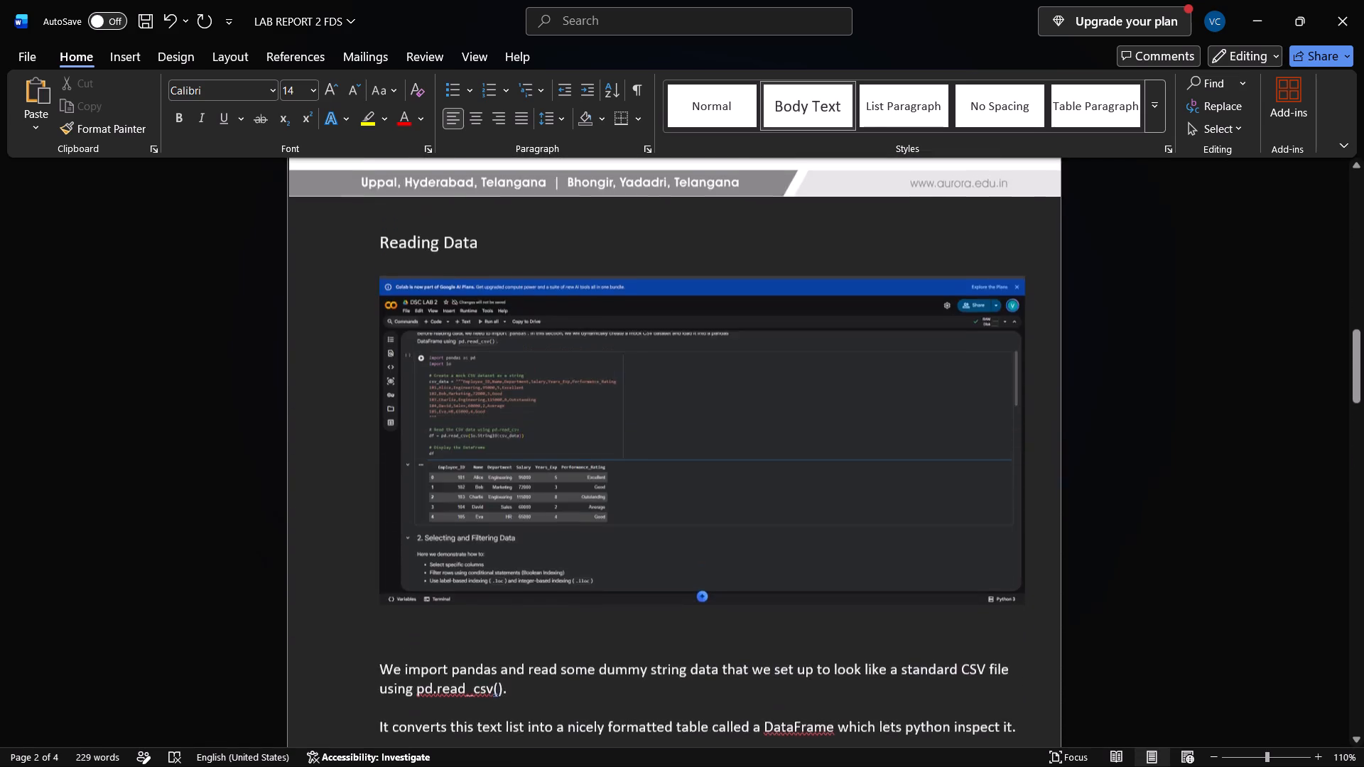
scroll(435, 484, up, 4)
click(496, 440)
key(space)
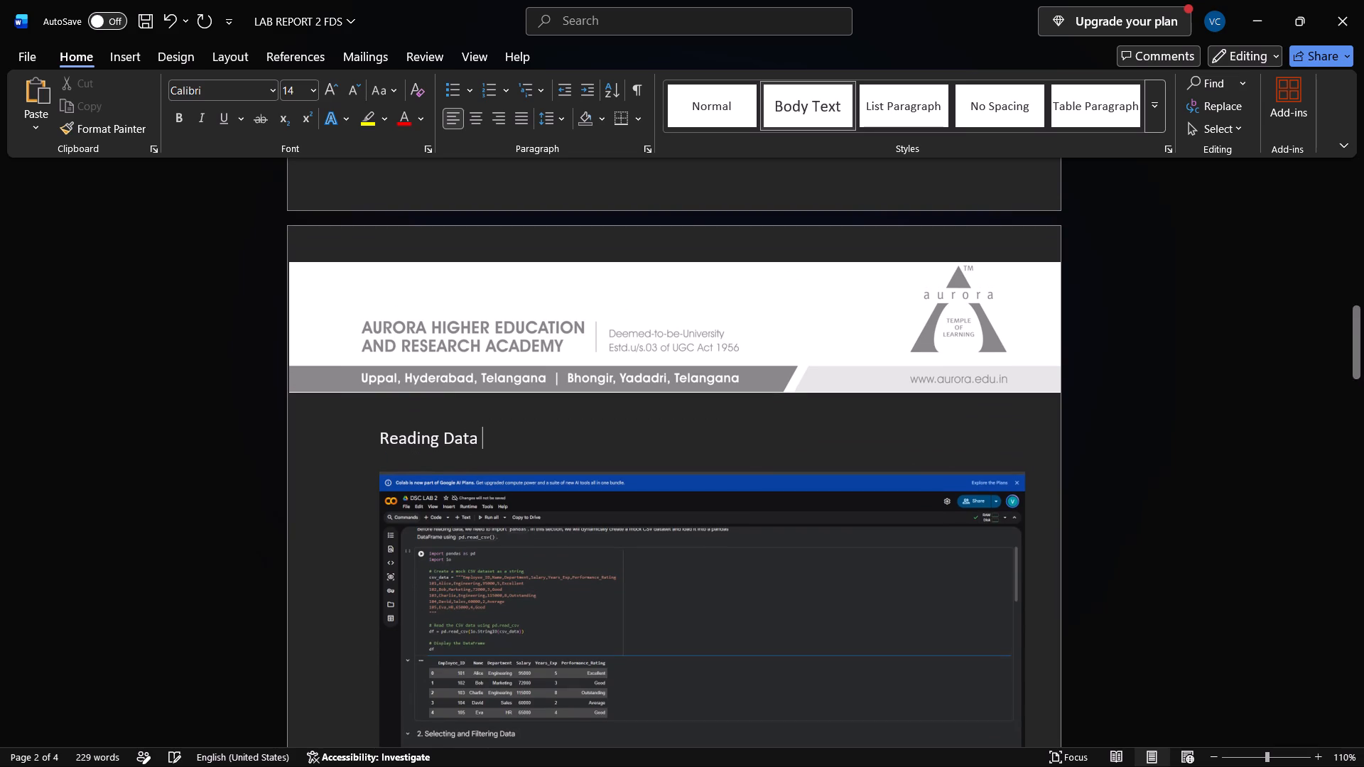
key(shift+colon)
click(374, 436)
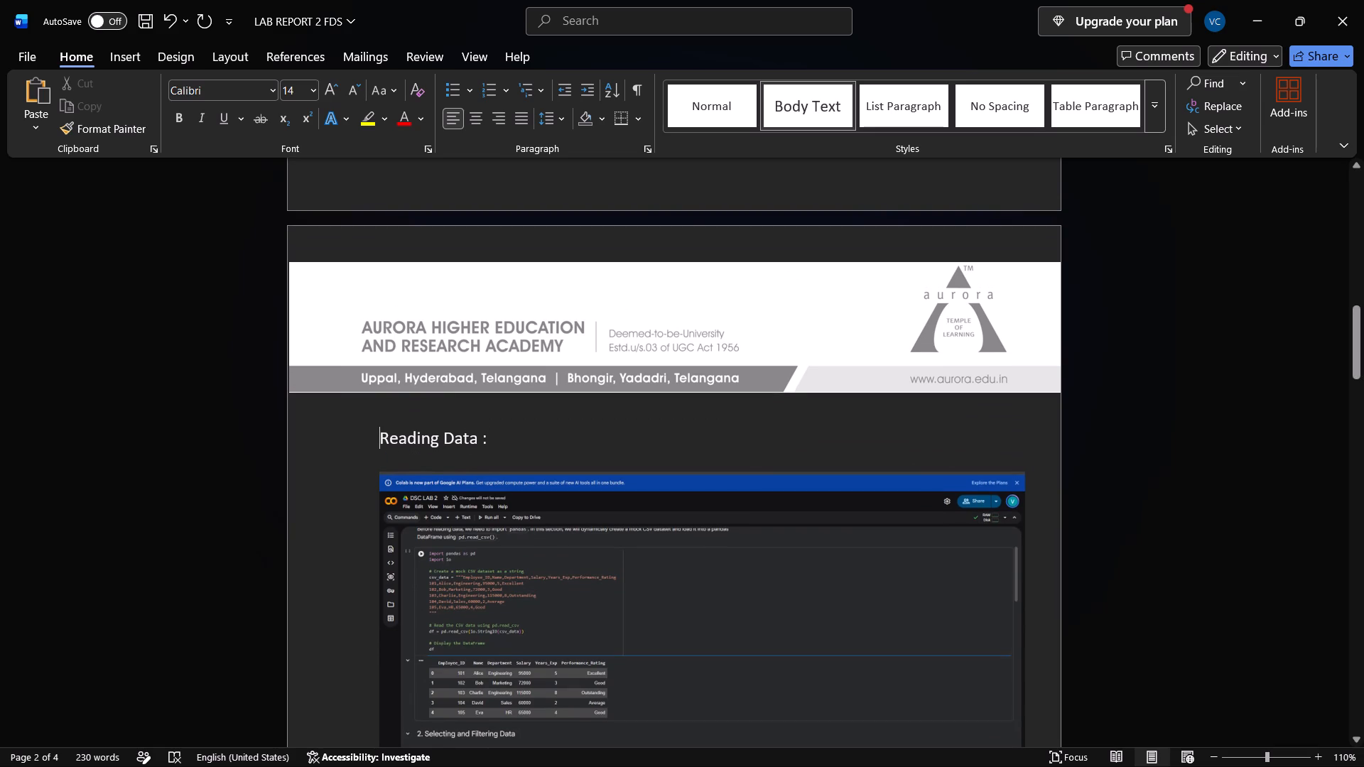
text(1.)
key(space)
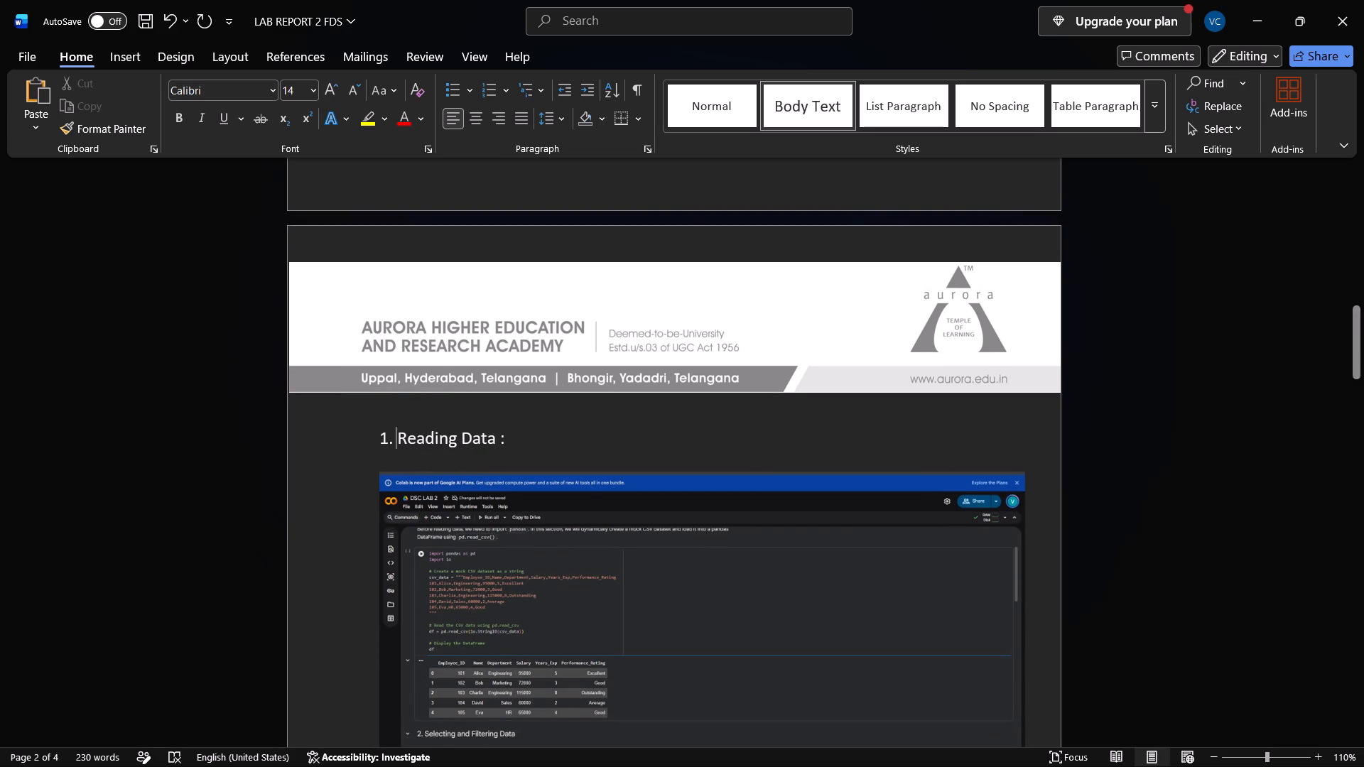
Review the report's numbered headings, screenshots and explanations through to the last page, and return to the student details on the first page.
scroll(379, 436, down, 4)
scroll(379, 436, up, 1)
scroll(379, 436, down, 15)
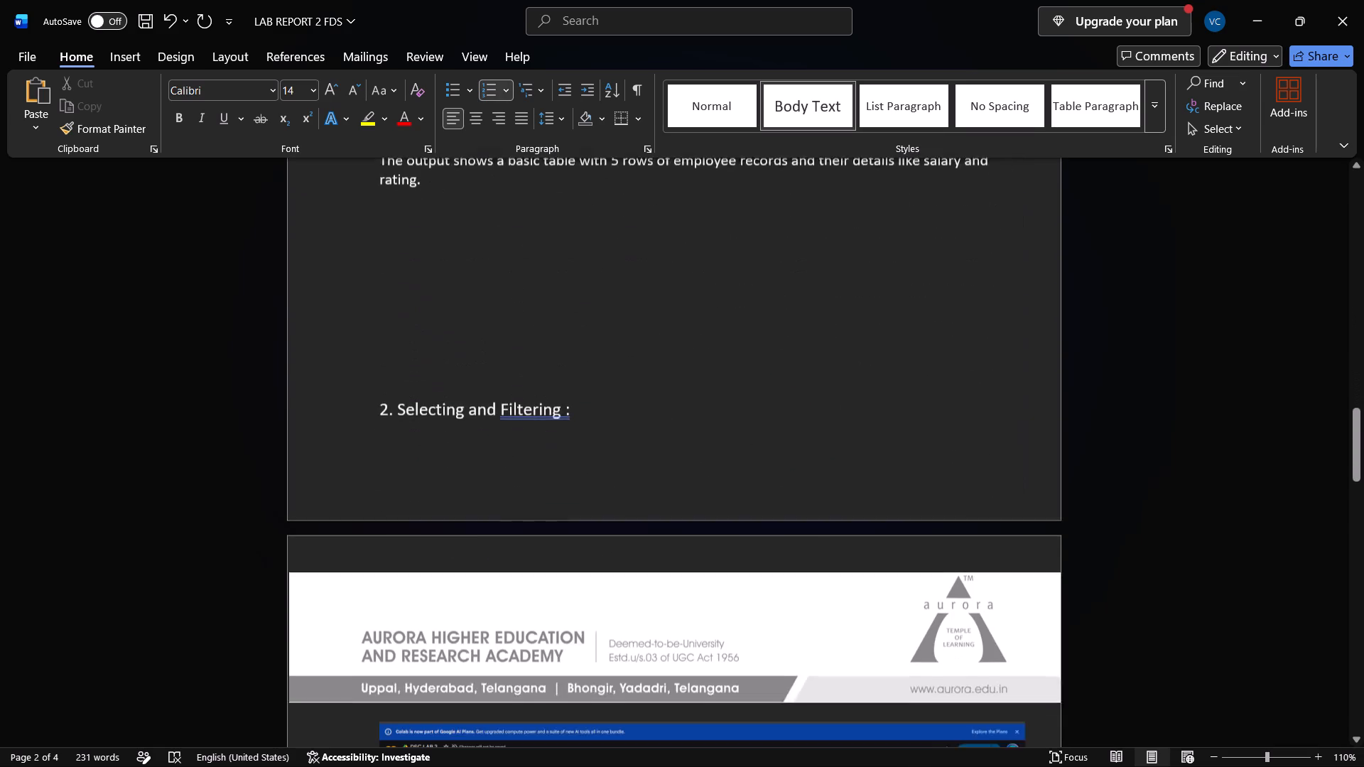
scroll(386, 440, down, 14)
scroll(418, 474, up, 1)
scroll(422, 479, down, 2)
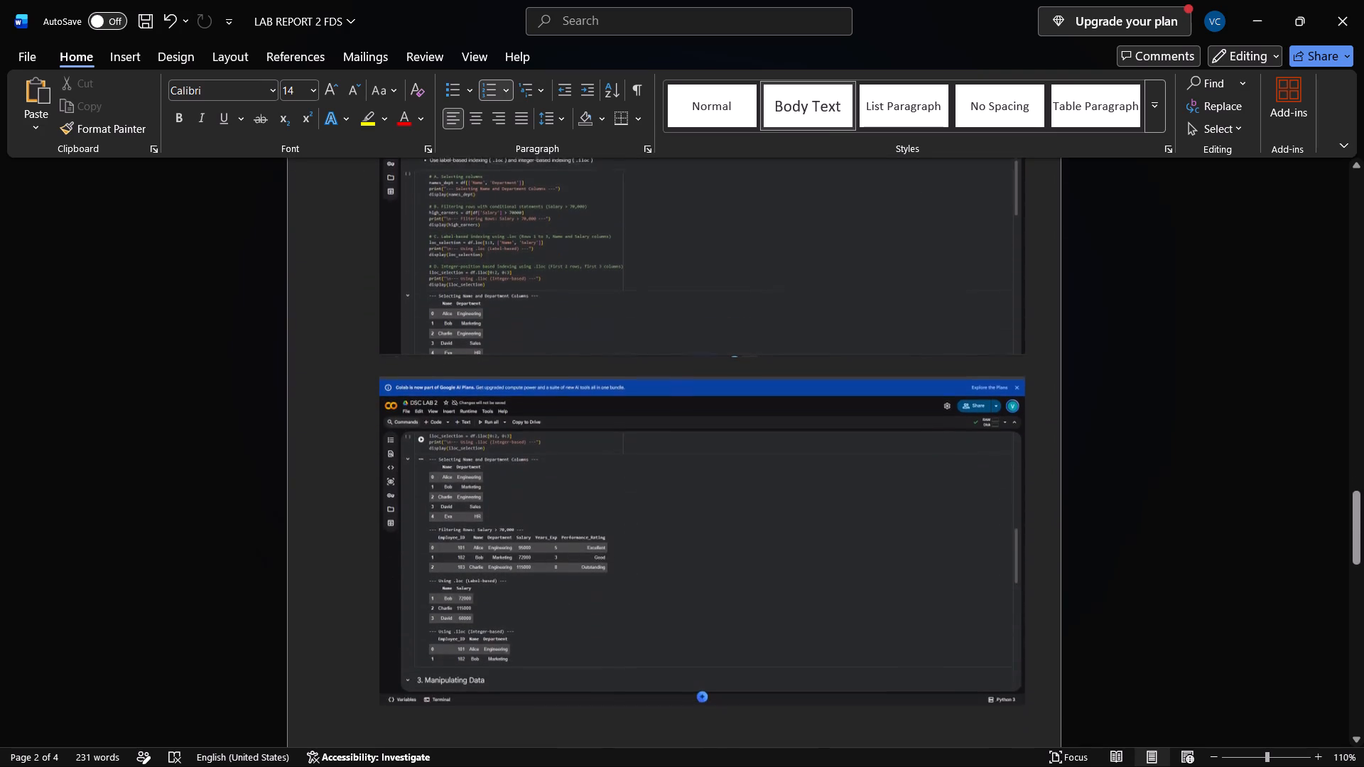
scroll(440, 489, down, 2)
scroll(444, 495, up, 1)
scroll(448, 499, down, 4)
scroll(491, 521, up, 1)
scroll(506, 531, down, 11)
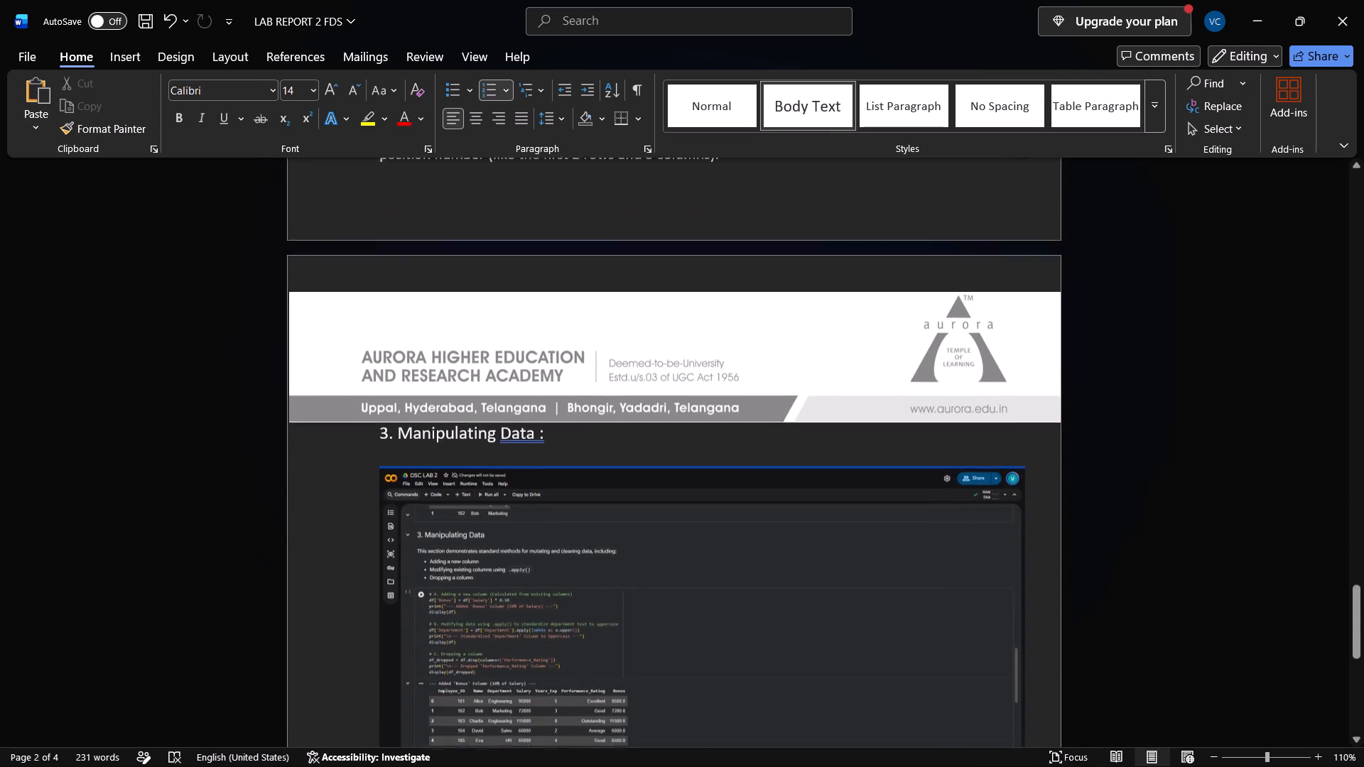
scroll(541, 521, down, 16)
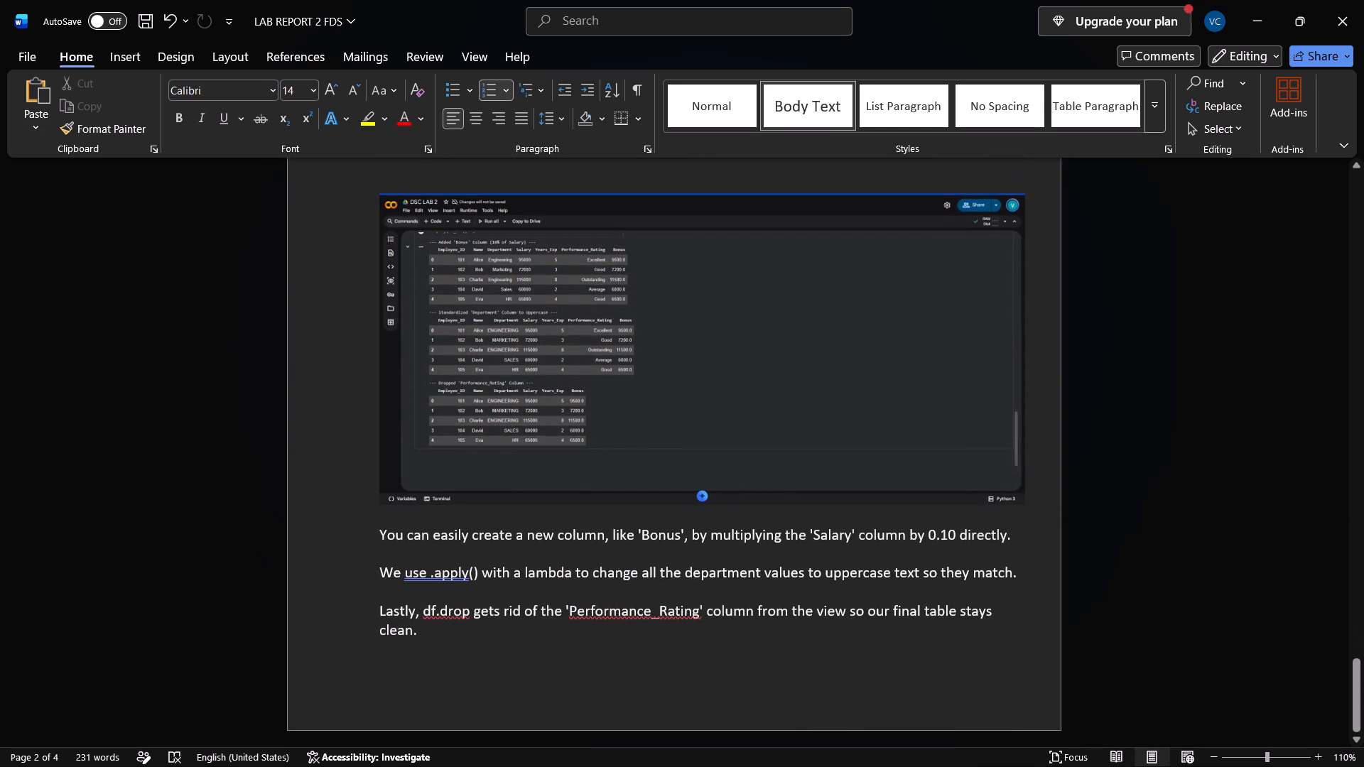
scroll(551, 525, down, 4)
scroll(553, 526, up, 1)
scroll(555, 526, down, 3)
scroll(557, 528, up, 1)
scroll(557, 528, down, 1)
drag(1358, 670, 1363, 124)
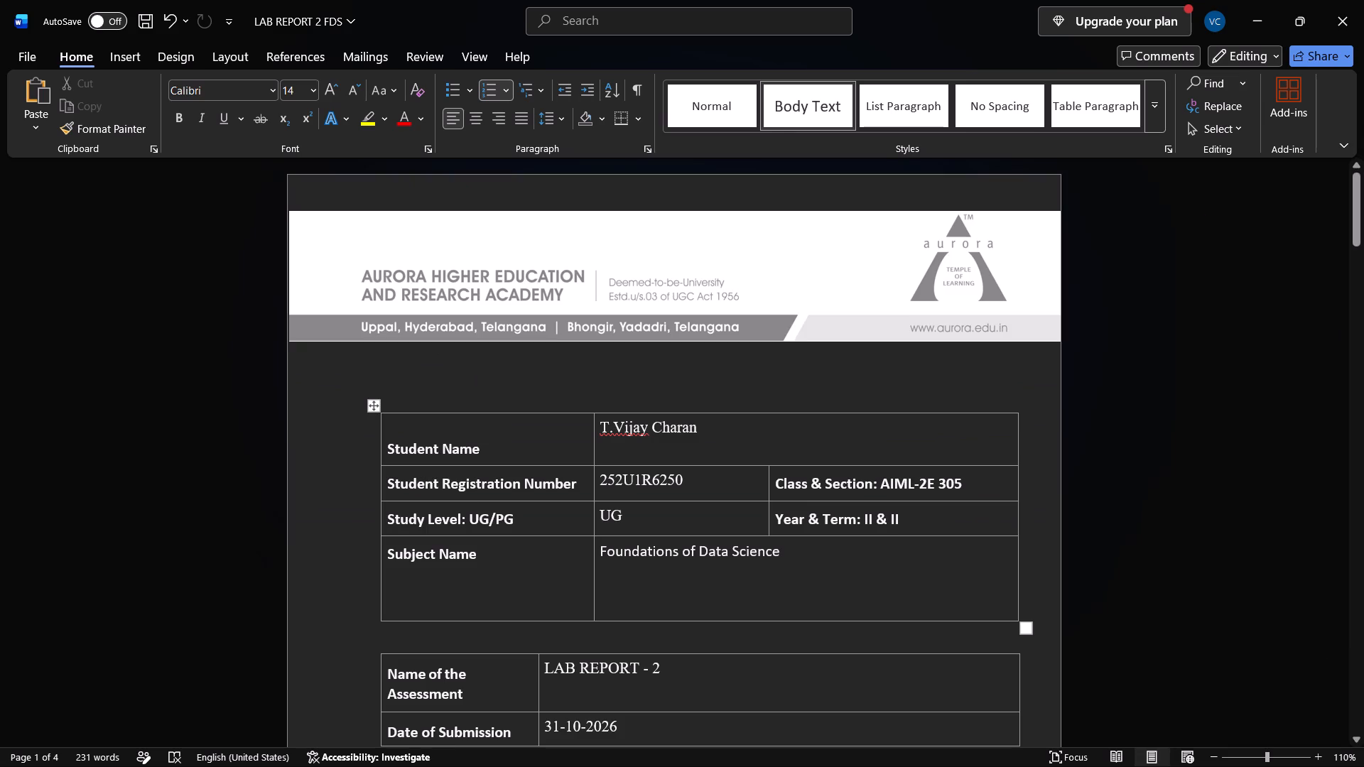
Remove the blank line above the "Student Name" label in the student details table and indent the label by one space.
click(455, 432)
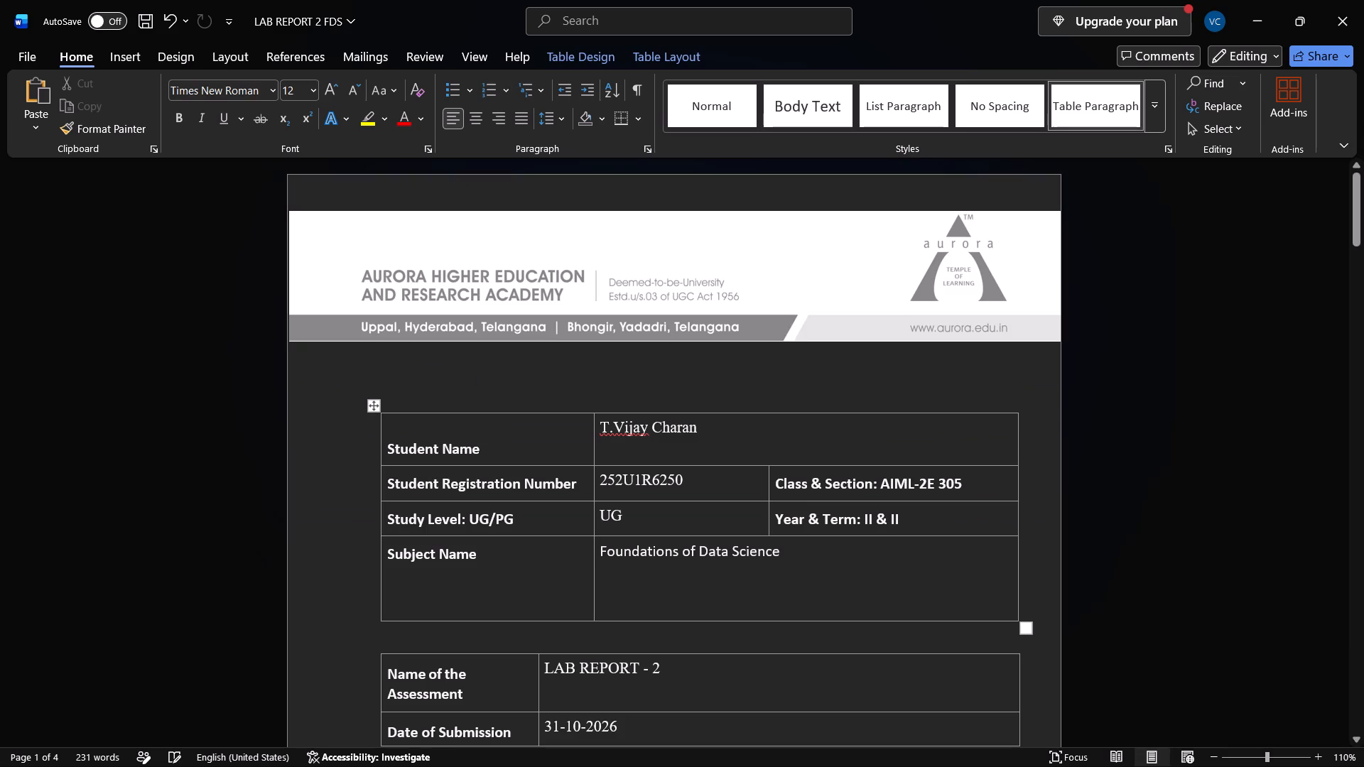
key(BackSpace)
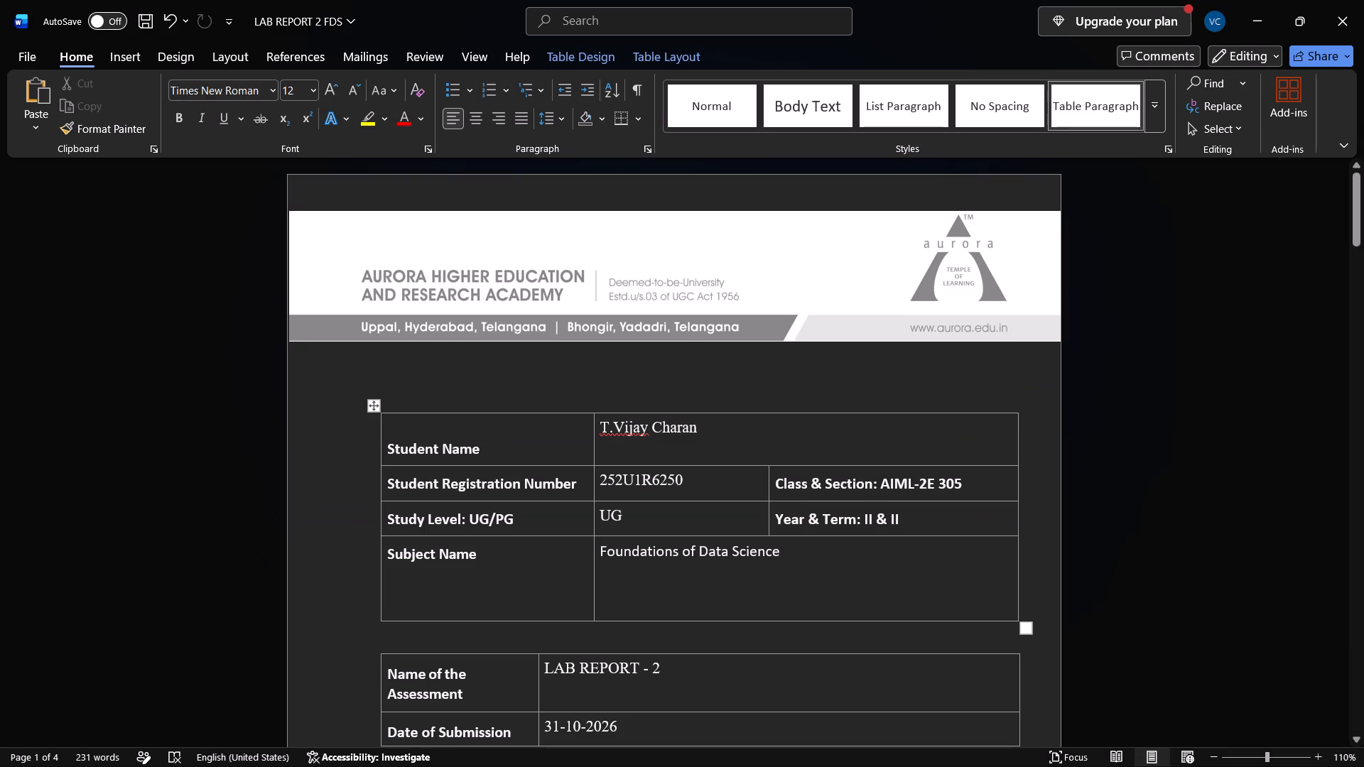
click(388, 447)
key(BackSpace)
key(BackSpace)
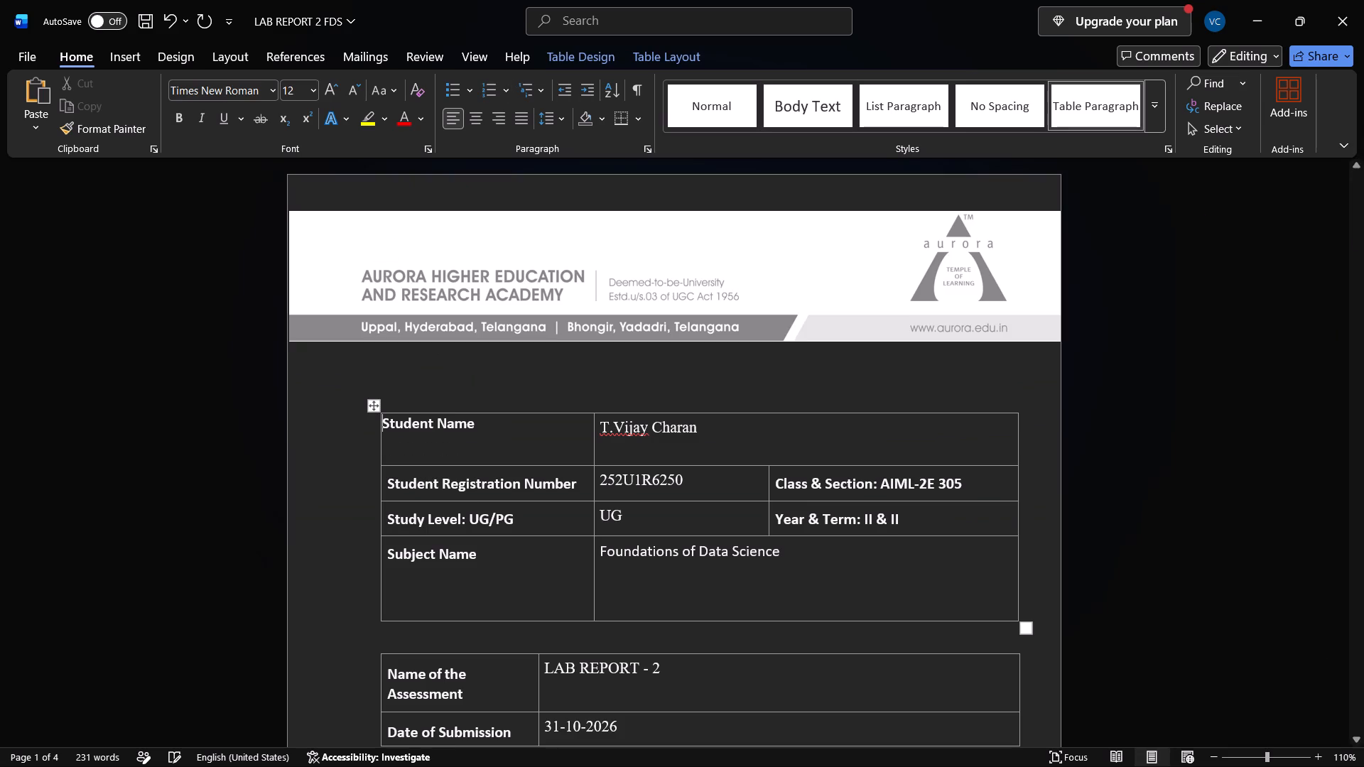
key(space)
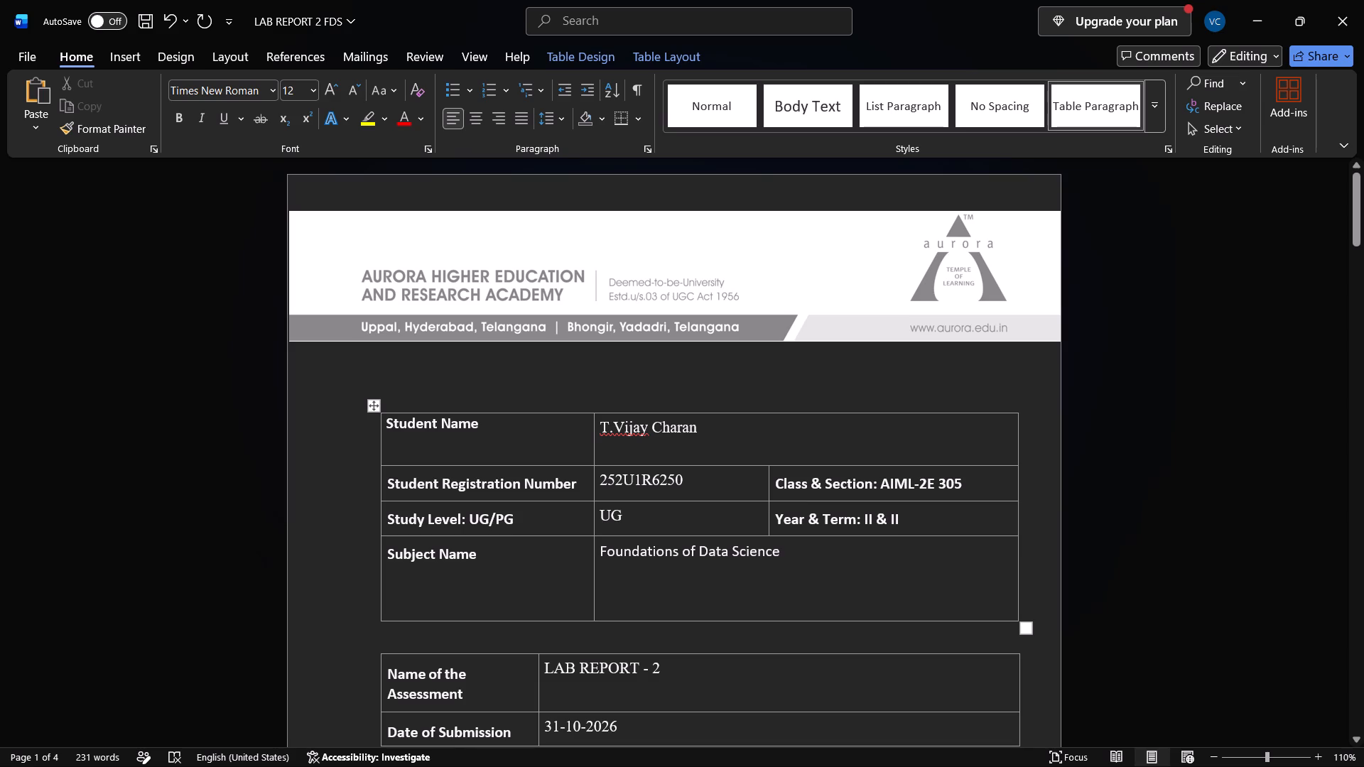
Resize the student details table to be slightly shorter and slightly wider.
drag(1027, 629, 1029, 624)
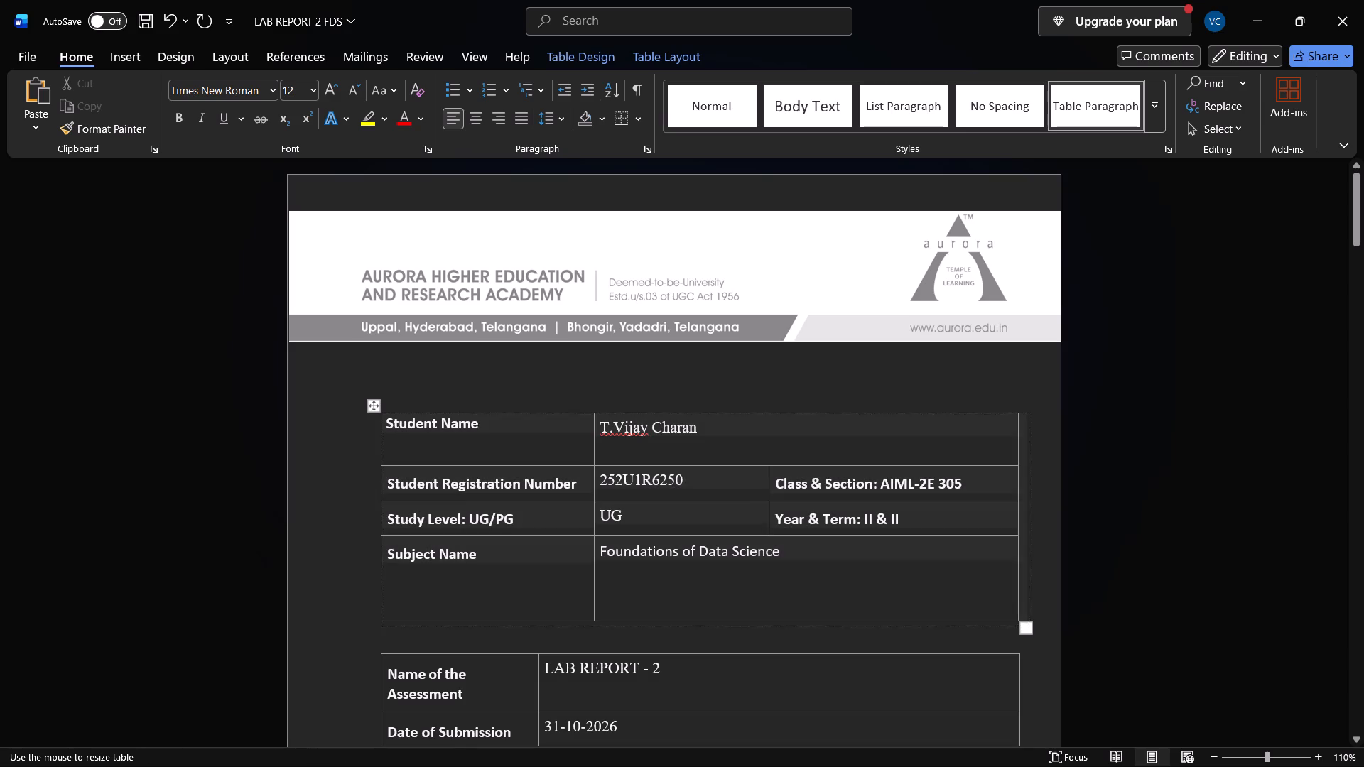
drag(1029, 624, 1031, 614)
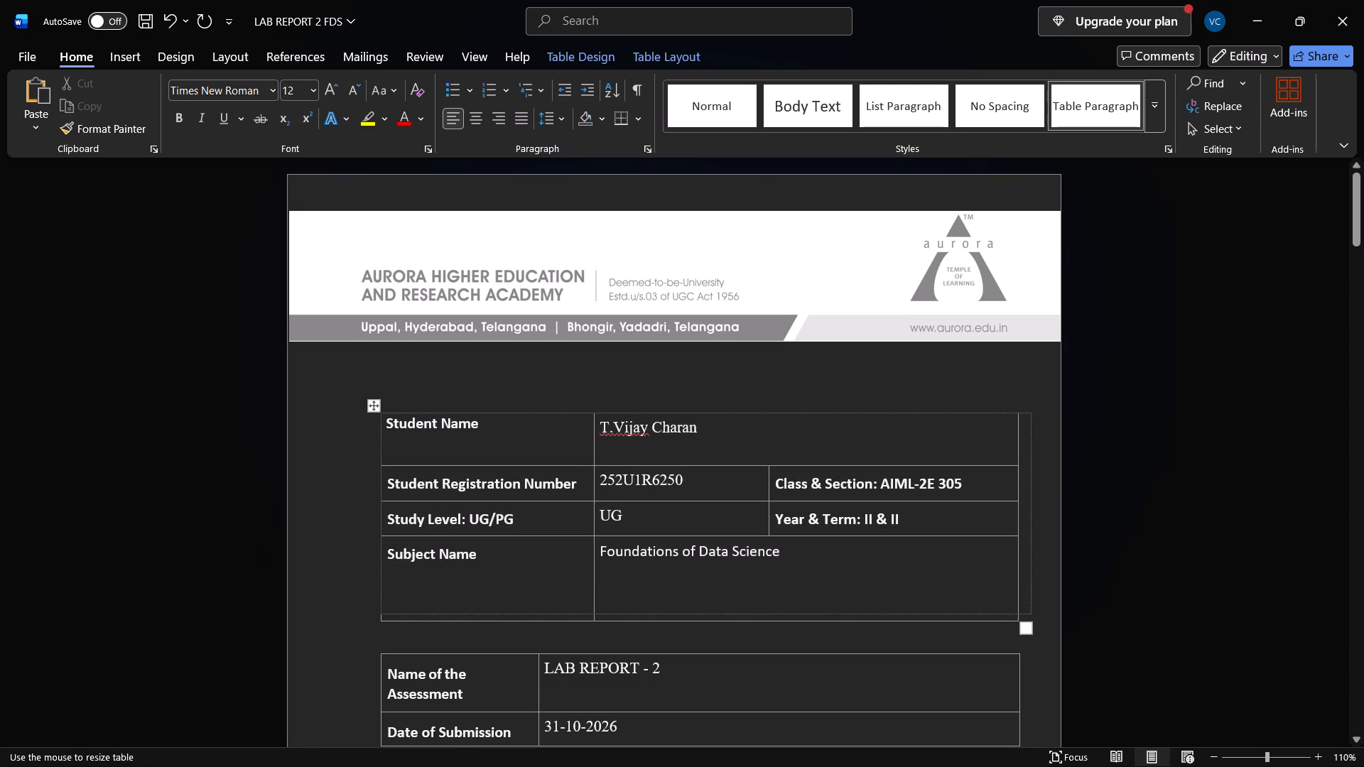
drag(1031, 614, 1023, 610)
click(1171, 591)
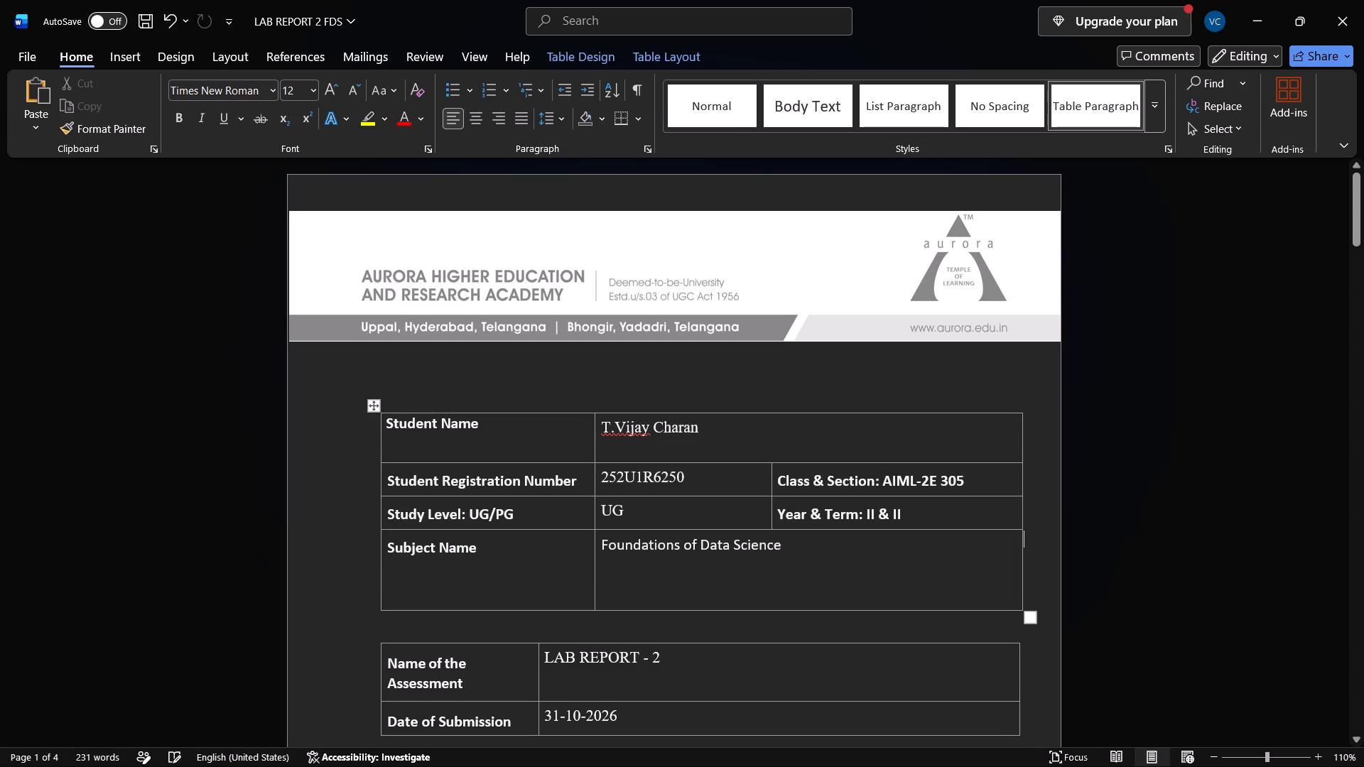
Review the report's tables, Colab link, numbered headings and explanations, and return to the first page.
scroll(874, 587, down, 10)
scroll(874, 590, up, 5)
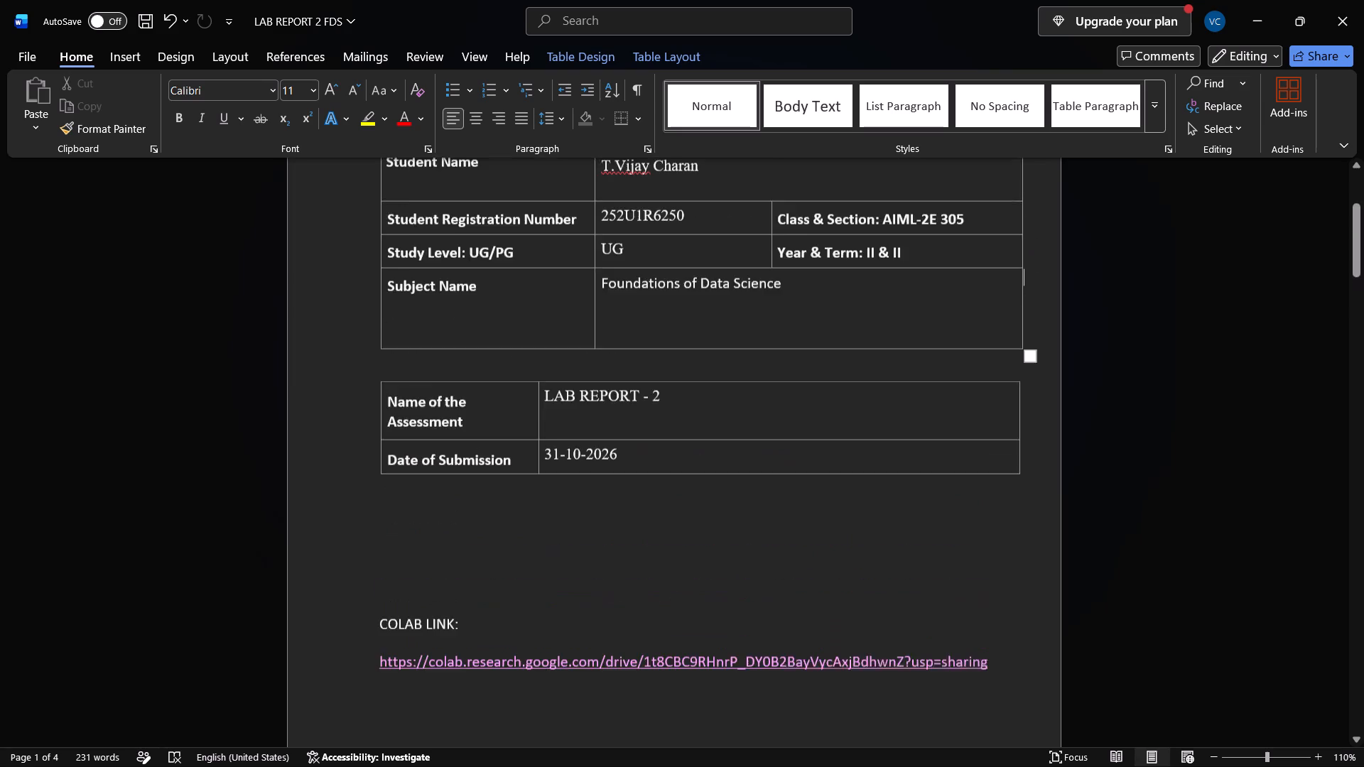
scroll(875, 589, up, 5)
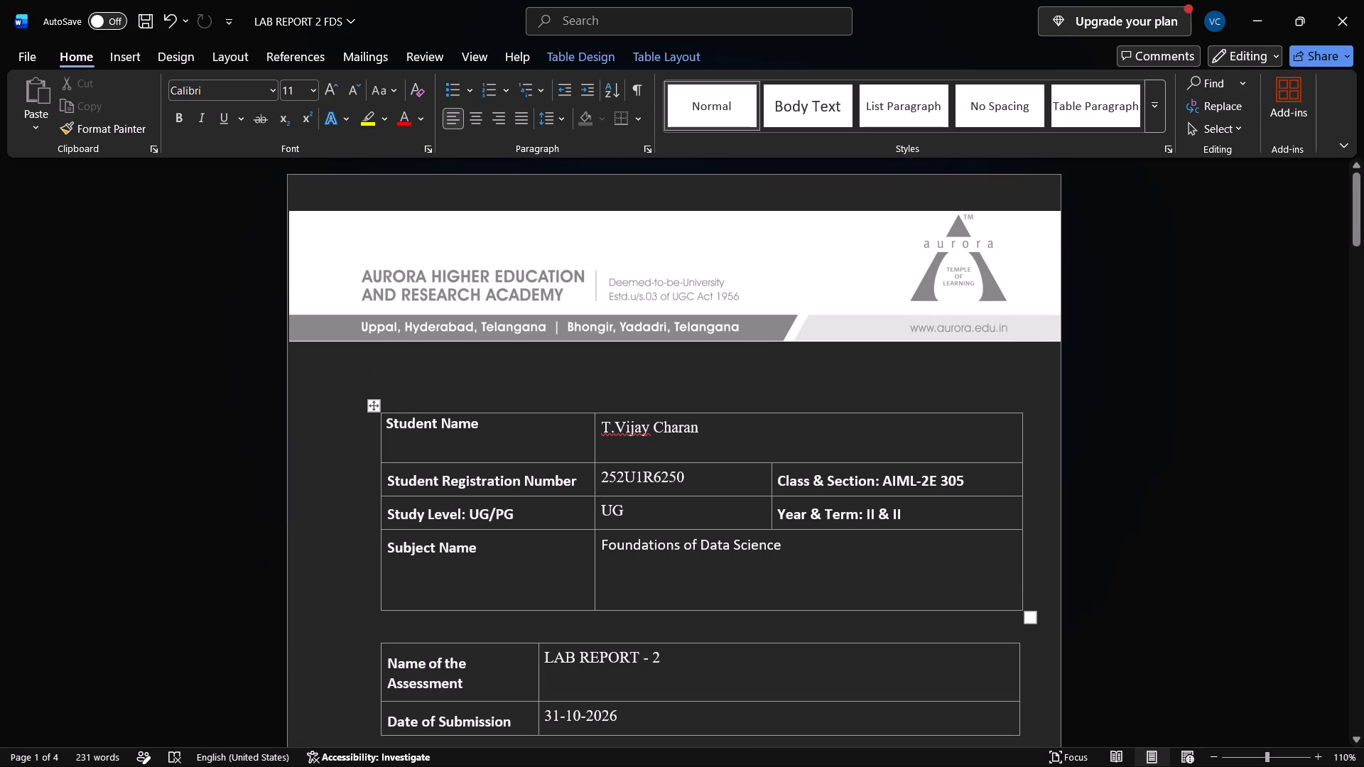
scroll(865, 593, down, 10)
scroll(865, 594, up, 1)
scroll(865, 594, down, 12)
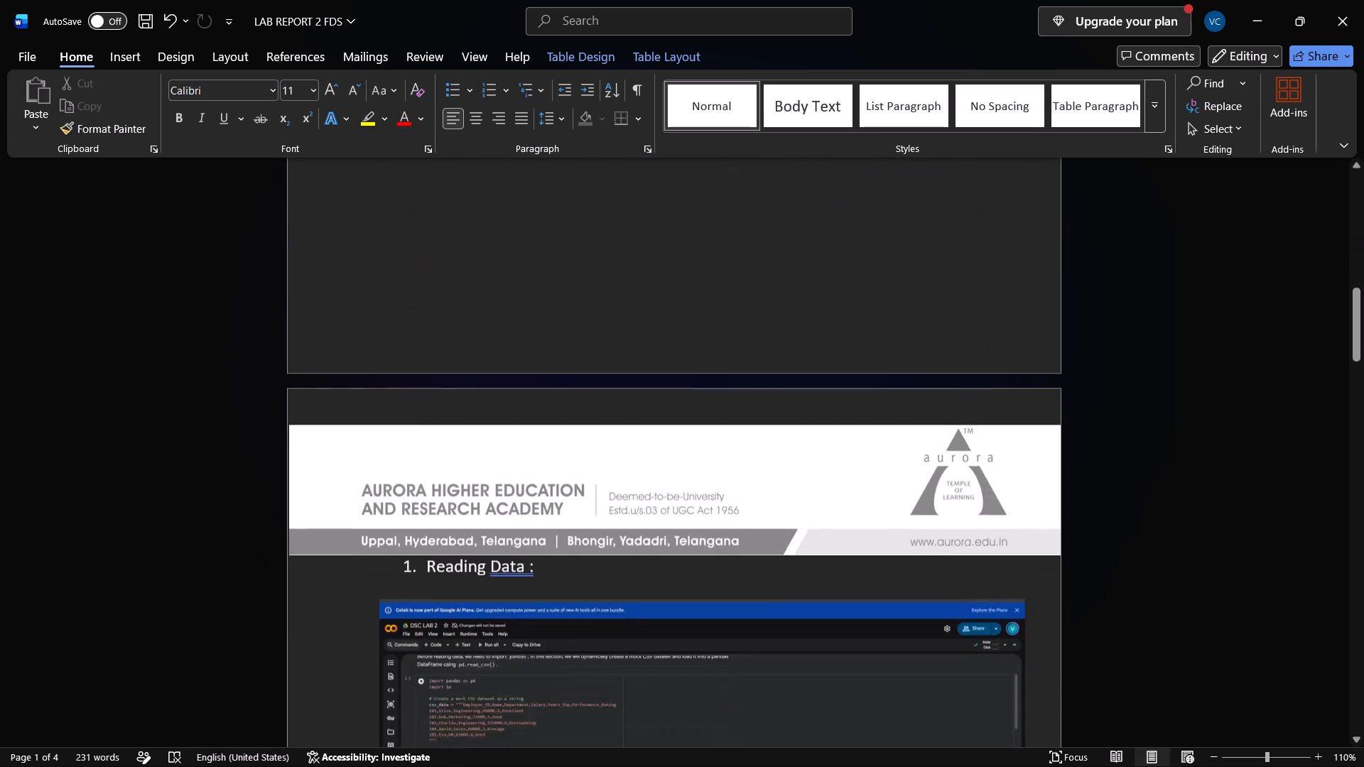
scroll(963, 552, down, 4)
drag(1360, 370, 1363, 450)
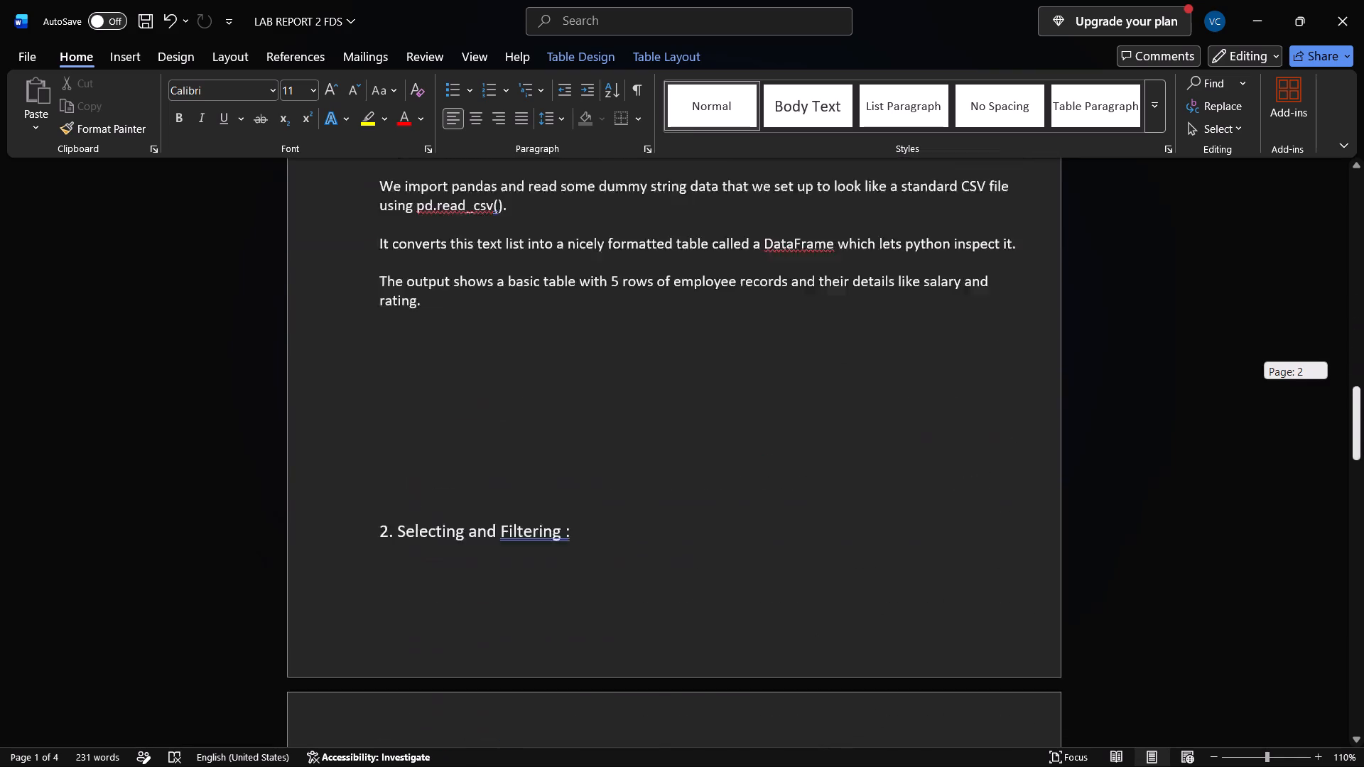
drag(1363, 450, 1363, 582)
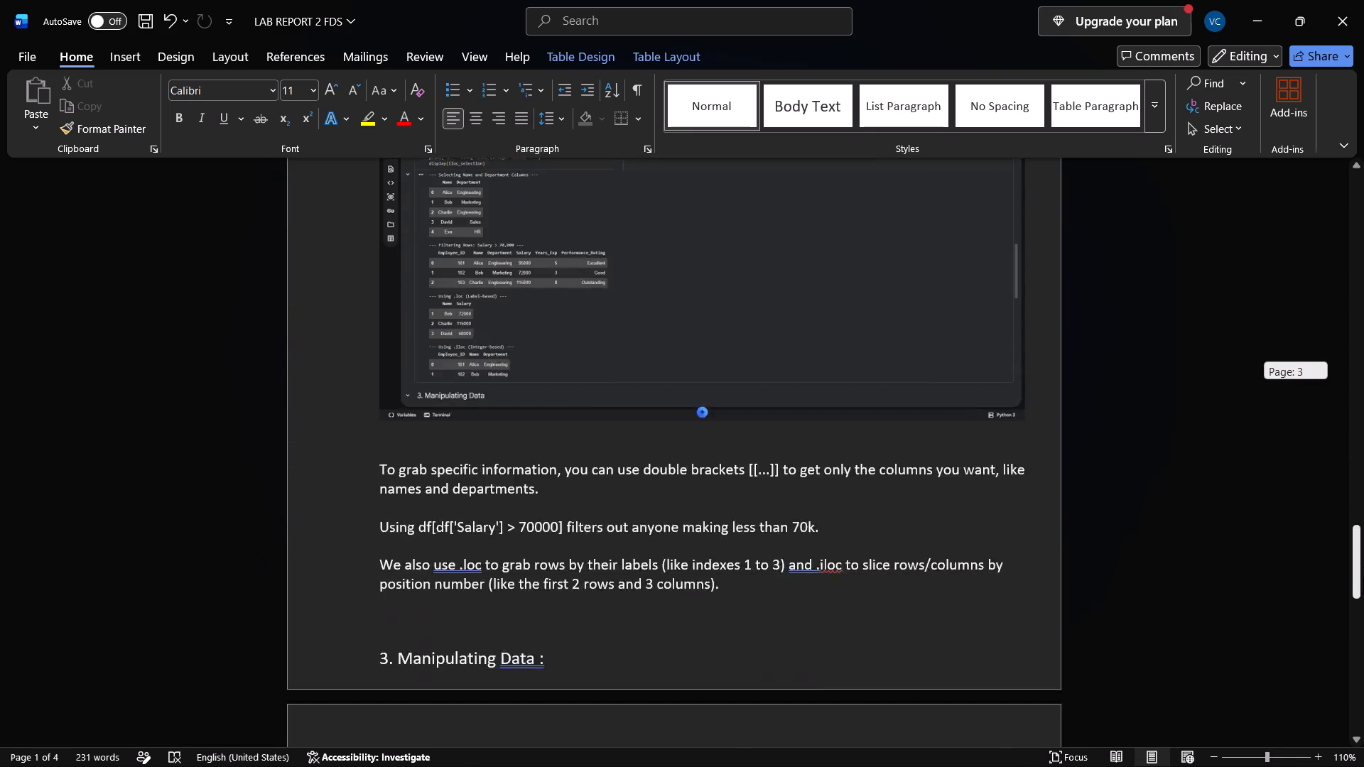
drag(1363, 582, 1336, 117)
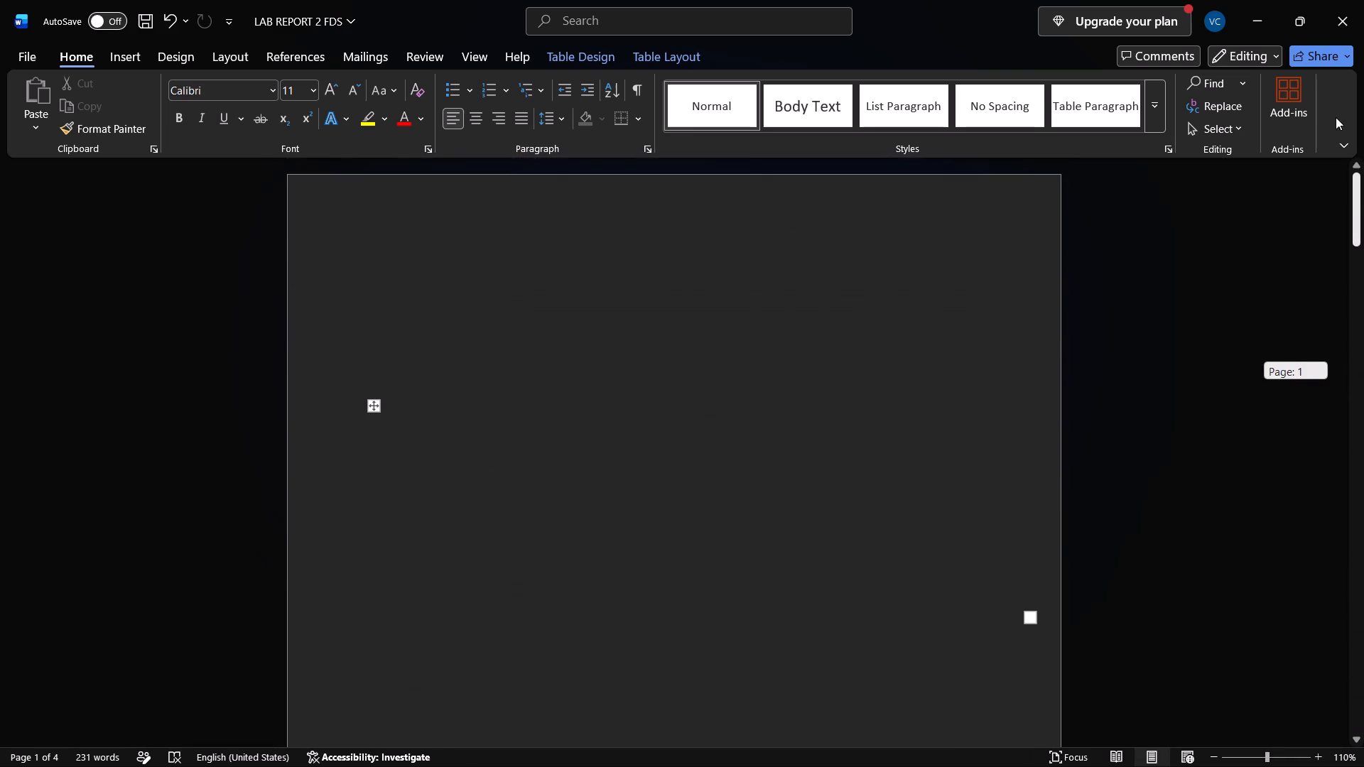
drag(1336, 117, 1326, 31)
Export the report as a PDF named "FDS Lab - 2" in the 2nd Year > 2nd Term > Fundamentals of DS folder.
click(27, 57)
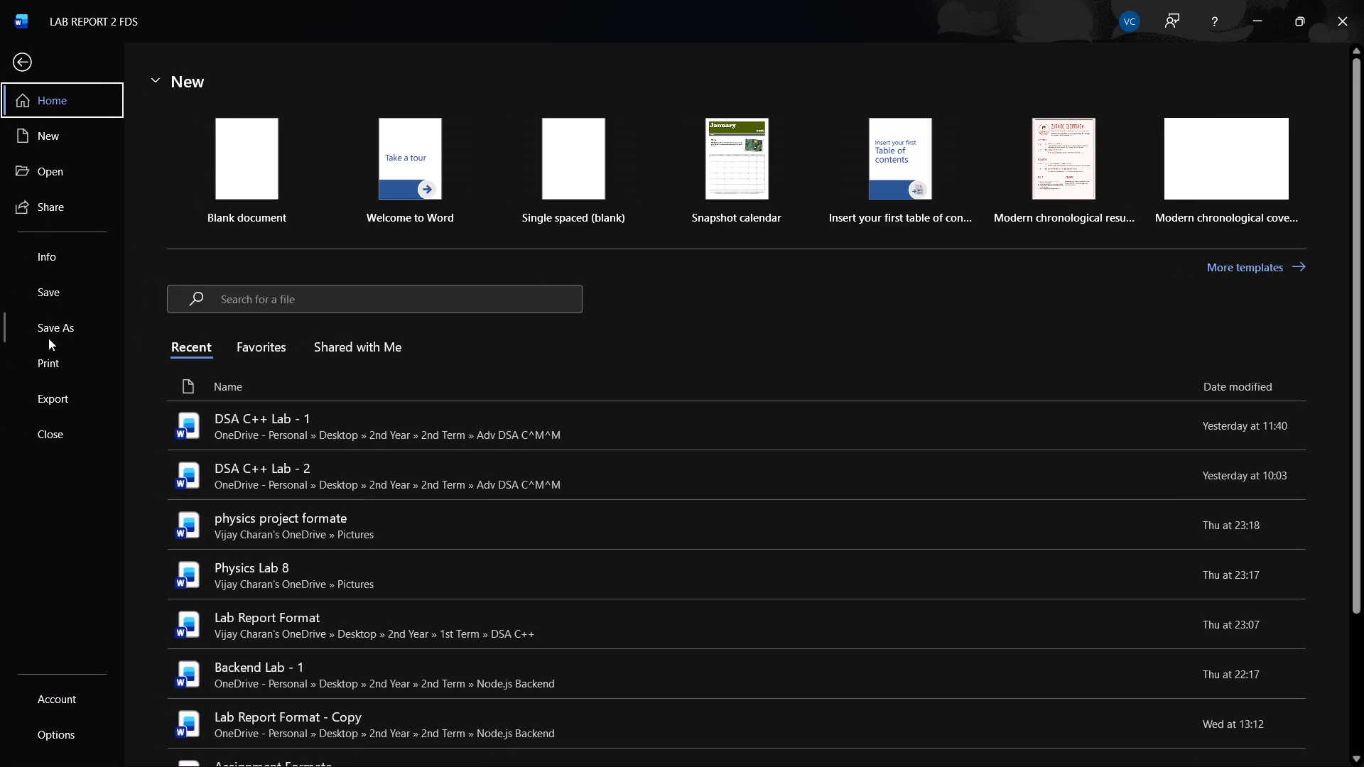
click(45, 398)
double_click(196, 123)
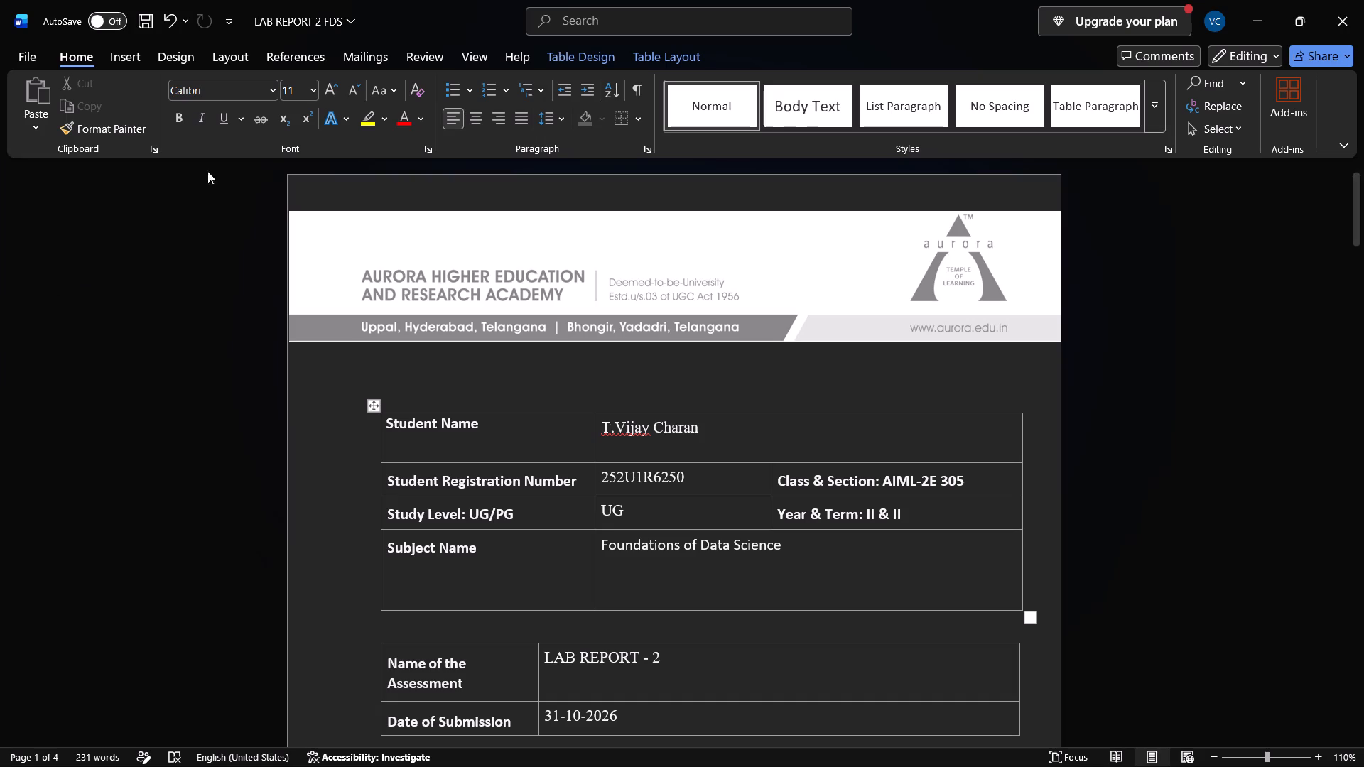
click(85, 228)
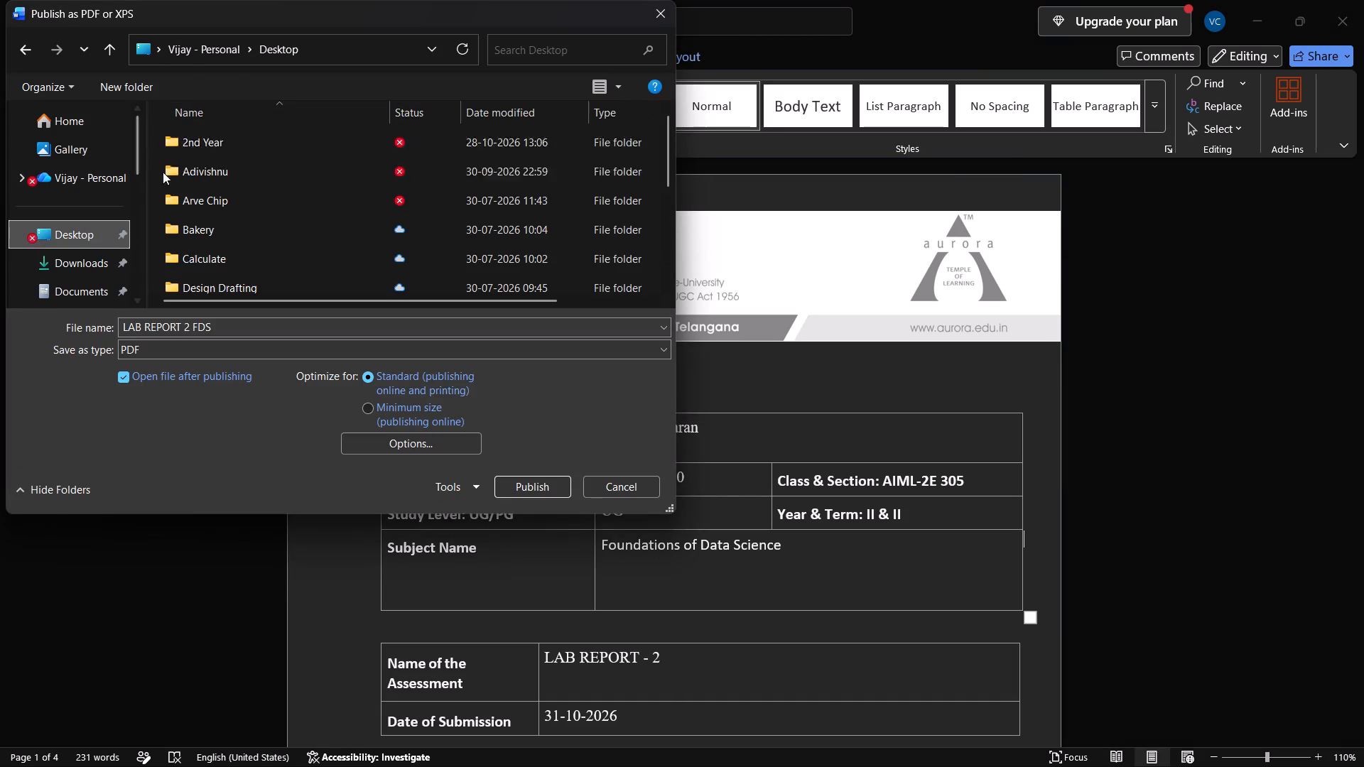
double_click(183, 142)
double_click(192, 175)
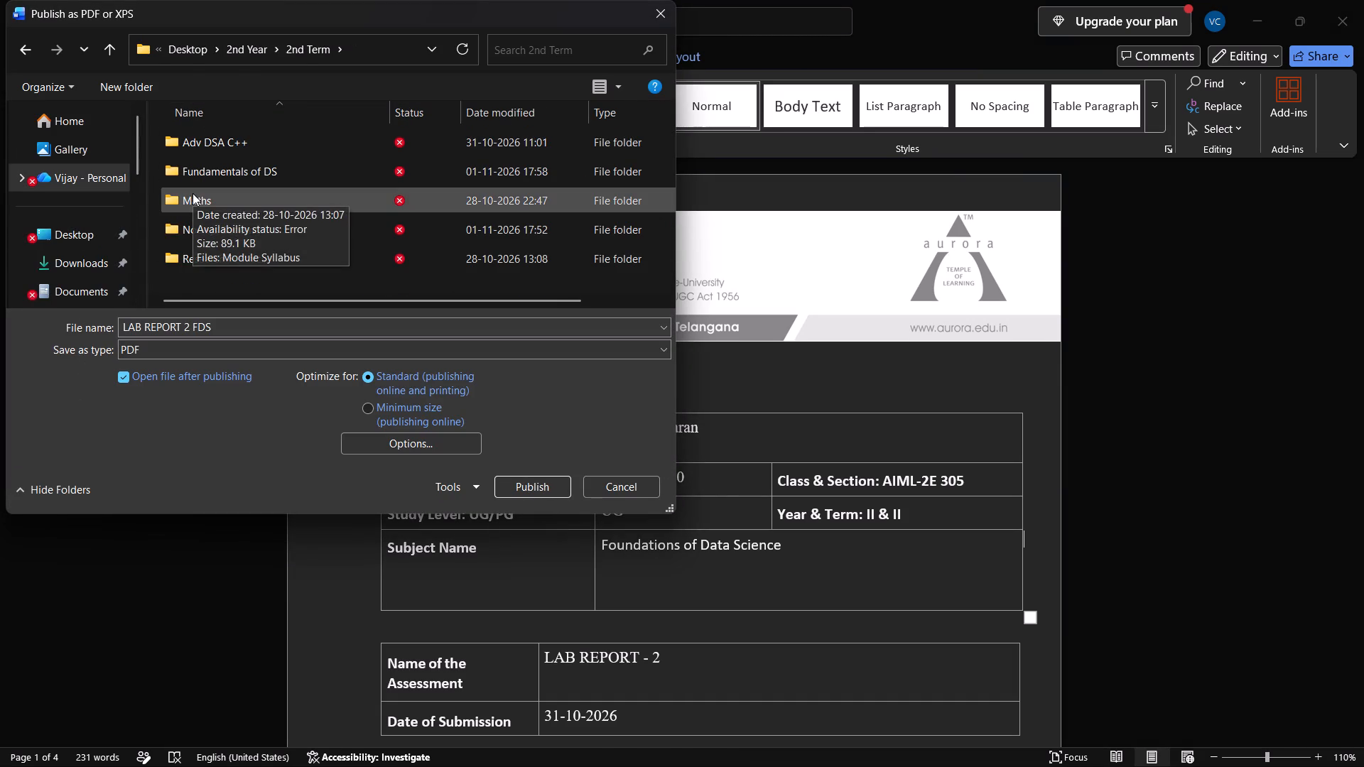
double_click(244, 173)
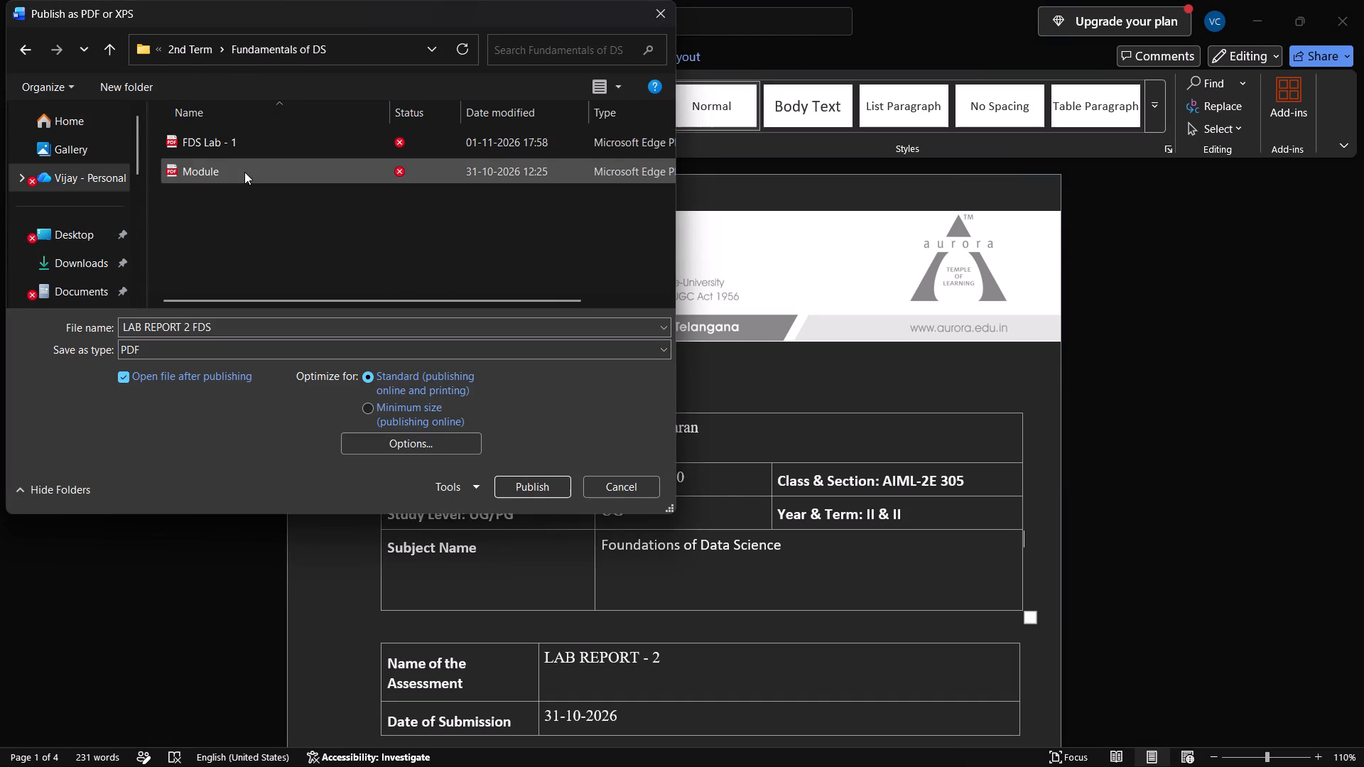
click(240, 147)
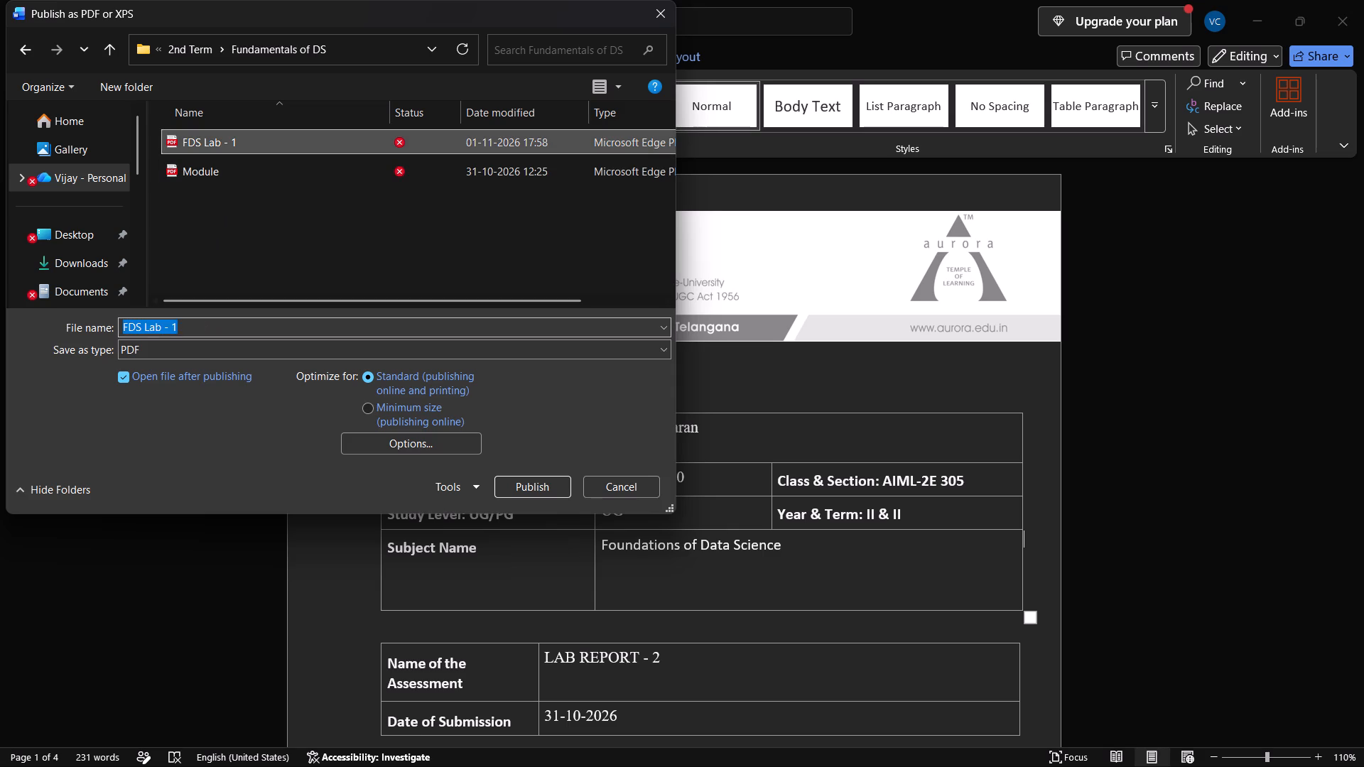
double_click(183, 325)
key(2)
key(Return)
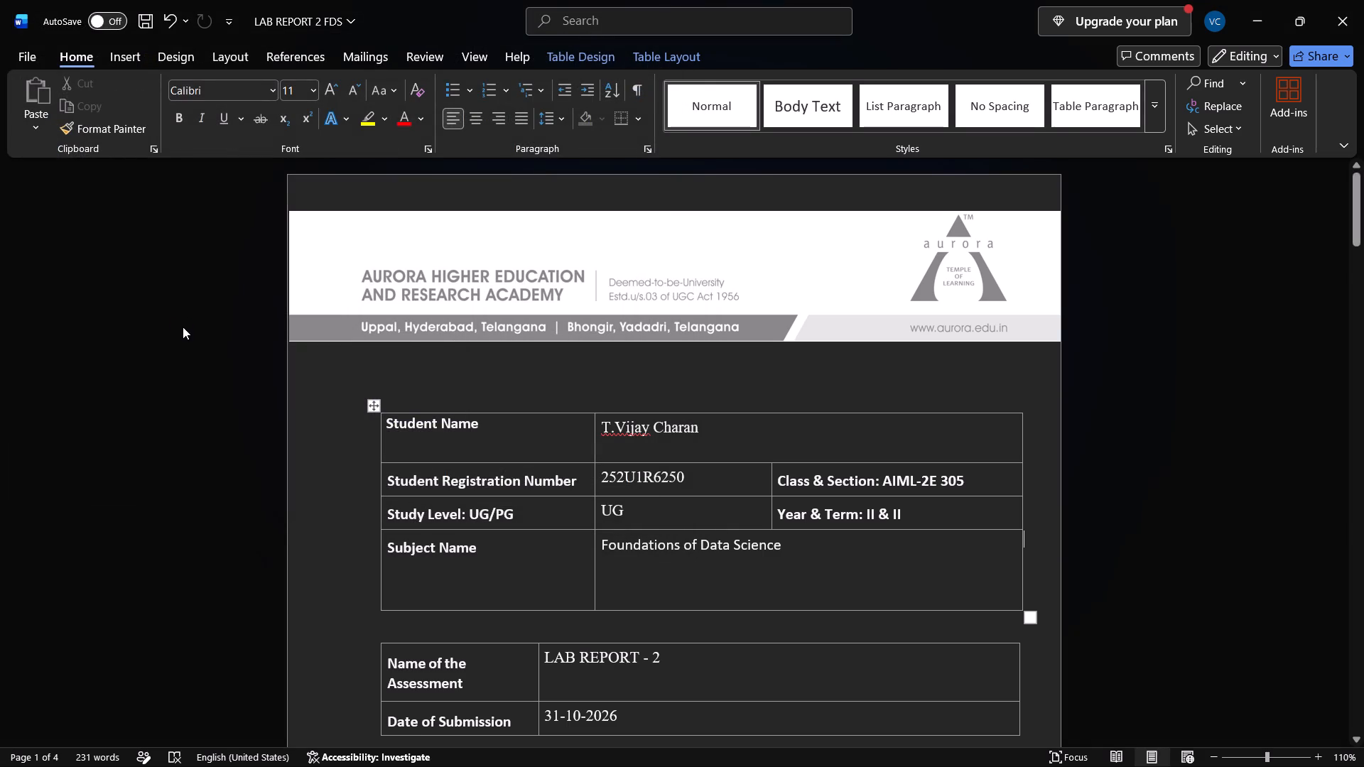
Check the exported PDF's headings, screenshots and explanations through to the last page, and close it.
scroll(444, 366, down, 9)
scroll(448, 361, up, 2)
scroll(449, 356, down, 1)
scroll(449, 356, up, 1)
scroll(449, 356, down, 1)
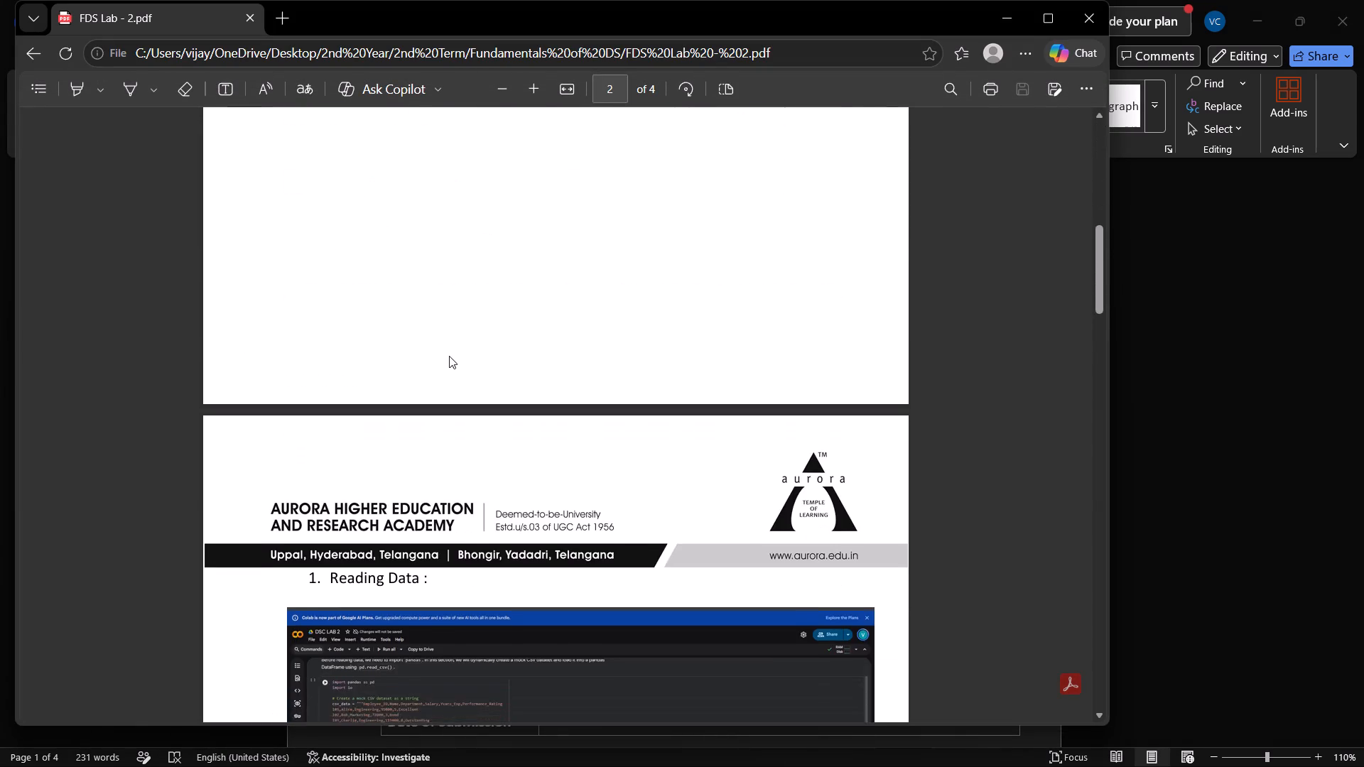
scroll(449, 356, down, 19)
scroll(453, 352, up, 1)
scroll(453, 352, down, 6)
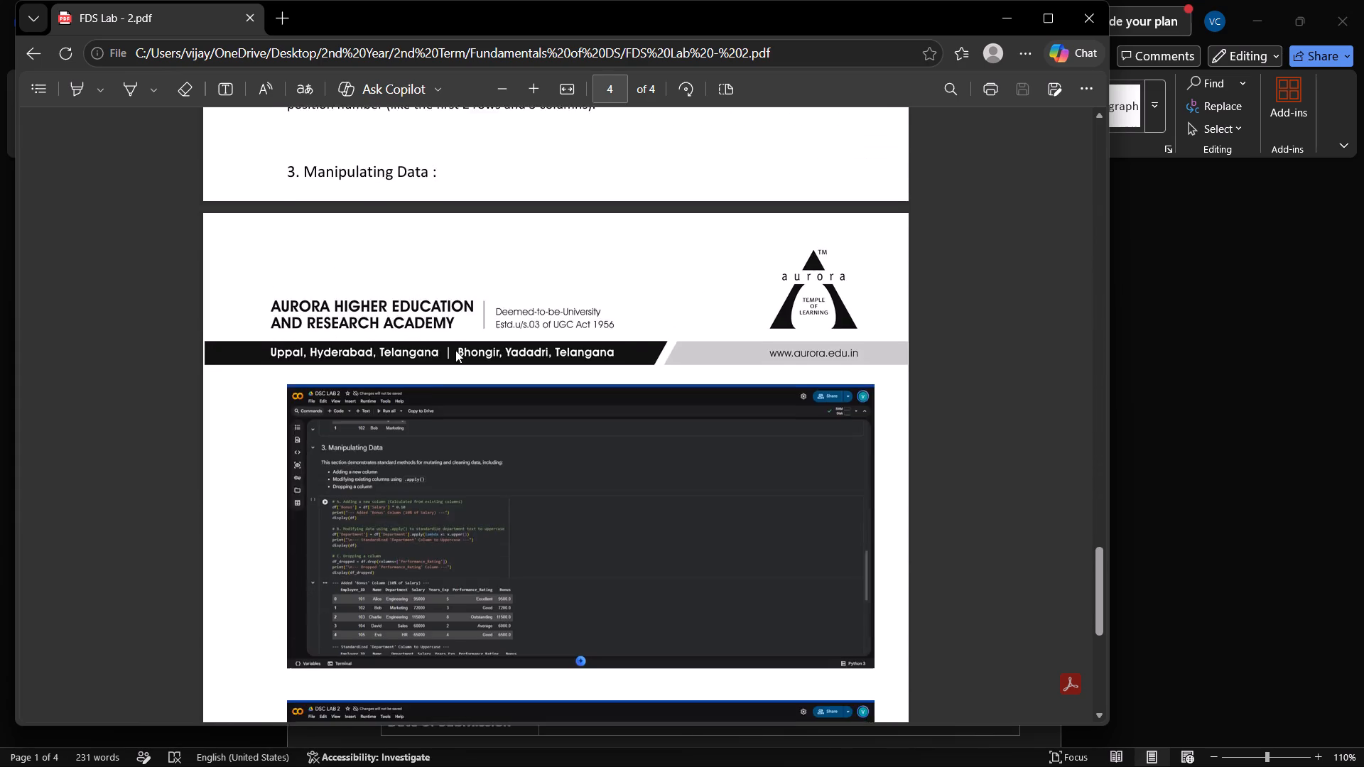
scroll(455, 350, down, 15)
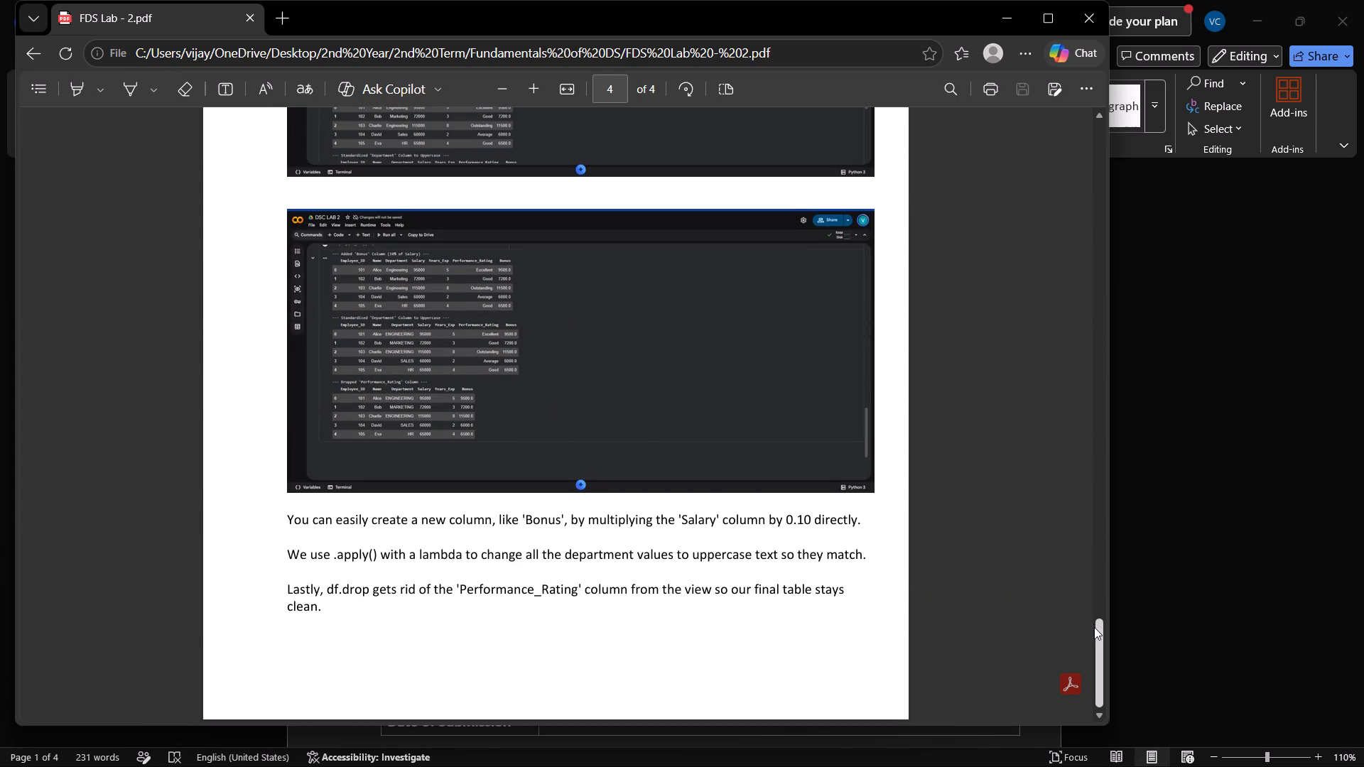
drag(1095, 629, 1114, 64)
click(1088, 17)
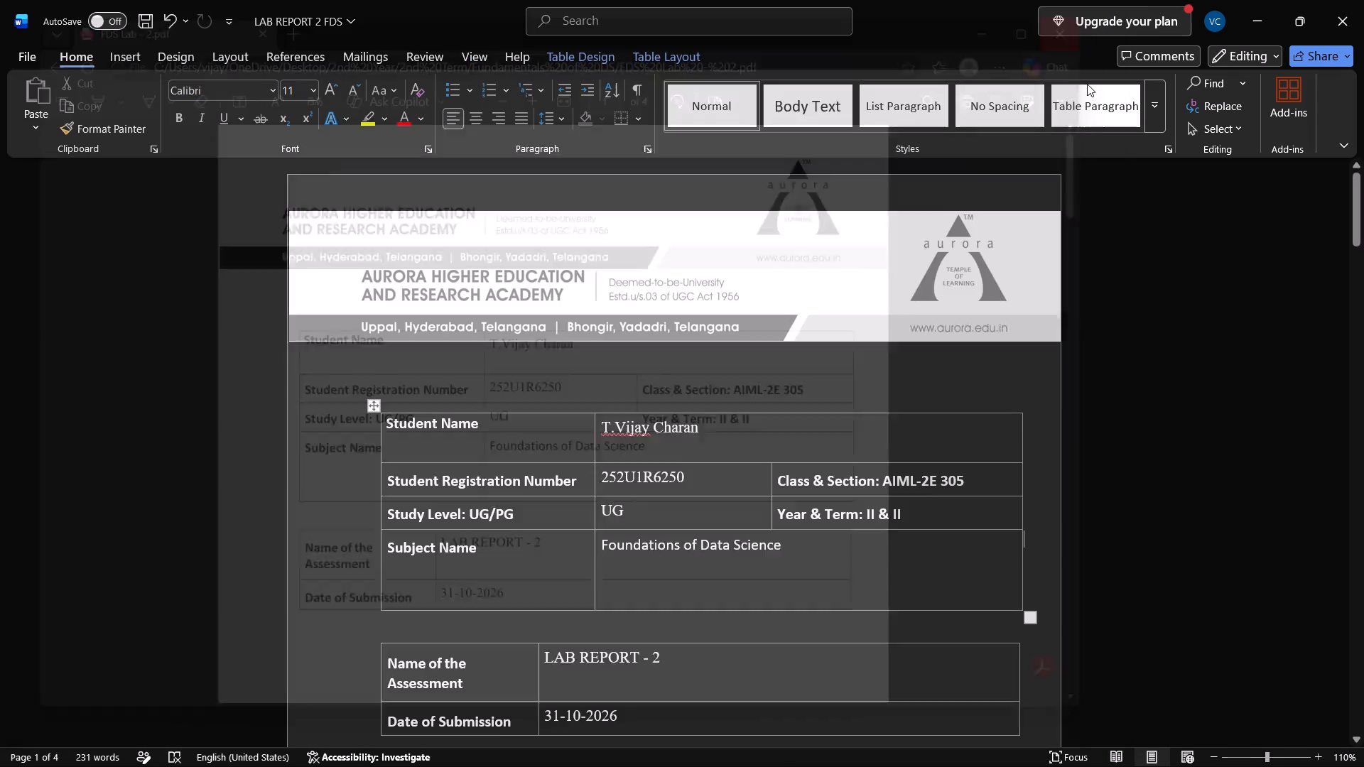
Close the LAB REPORT 2 FDS document without saving its changes.
click(1345, 15)
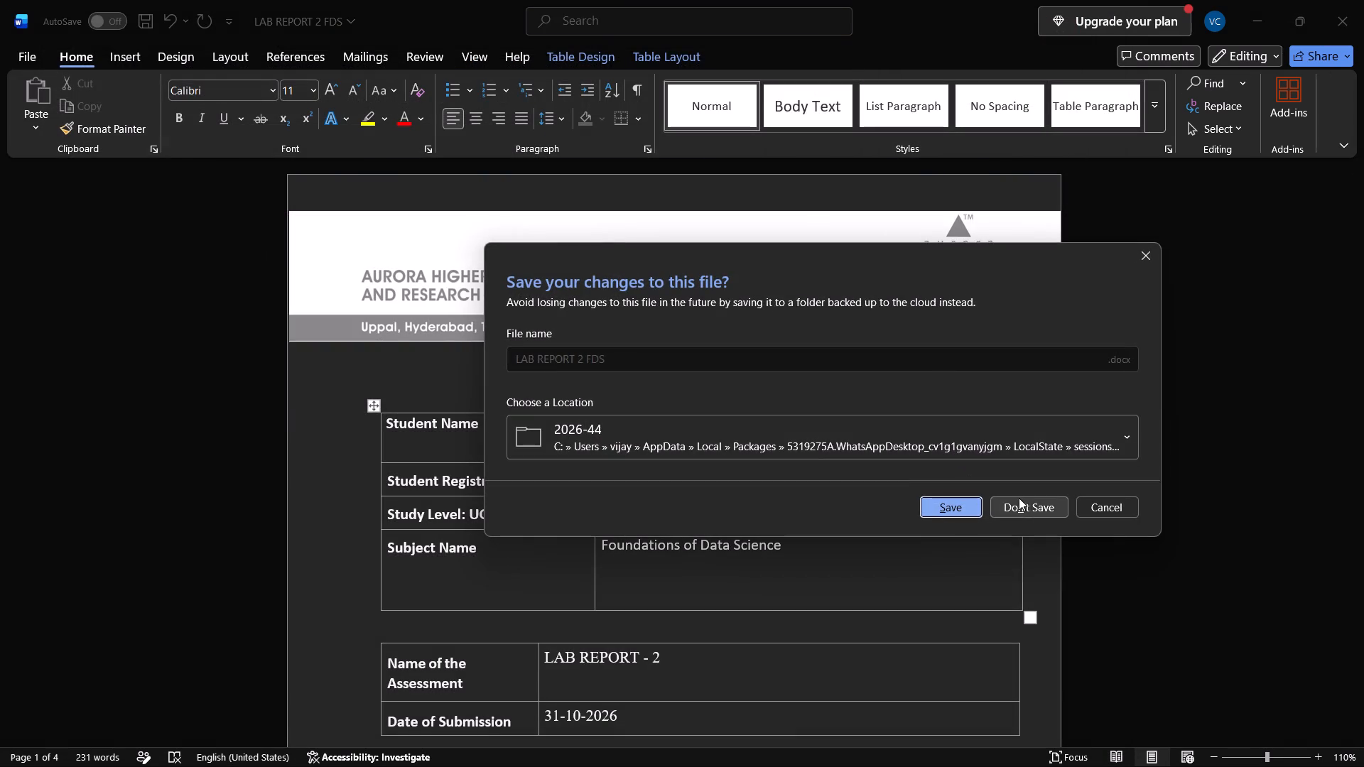
click(1017, 509)
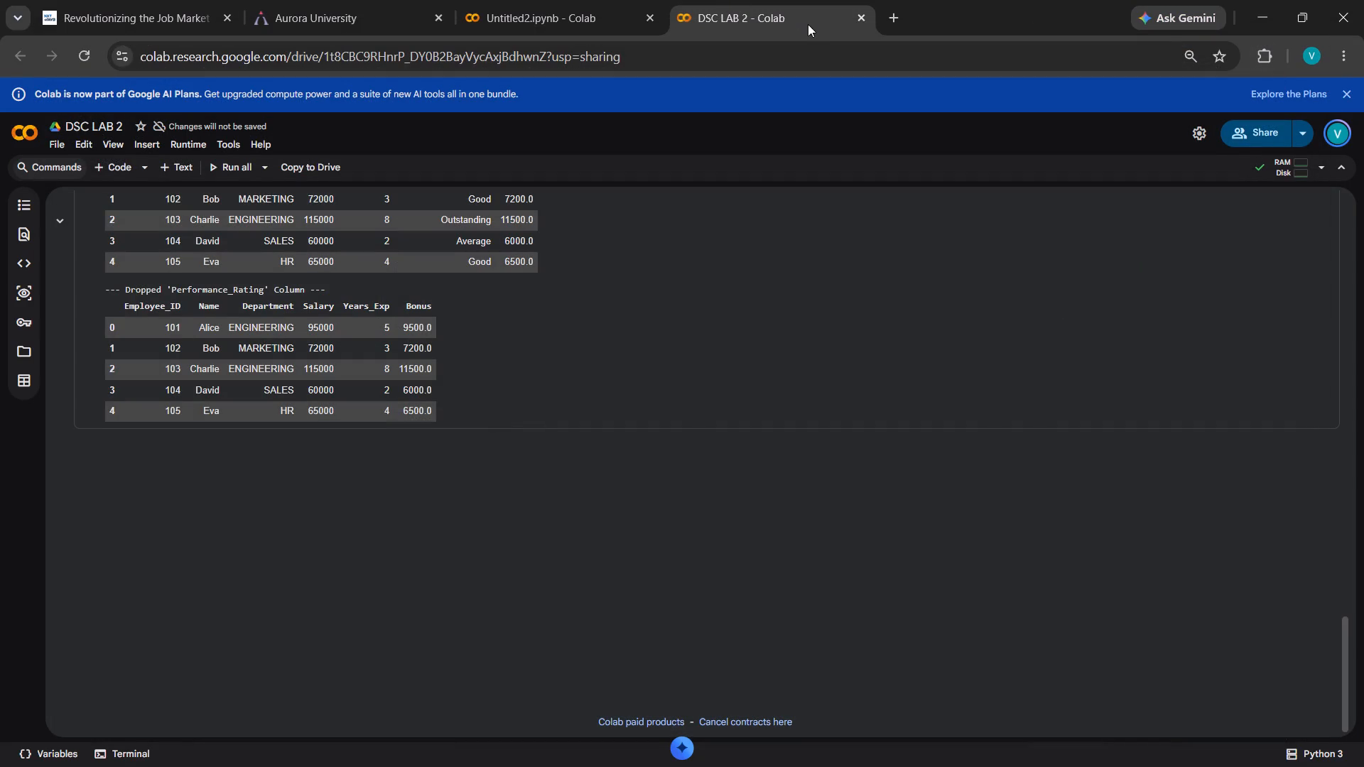
Switch to the Aurora University portal in Chrome and open the Foundations of Data Science assessments.
click(427, 0)
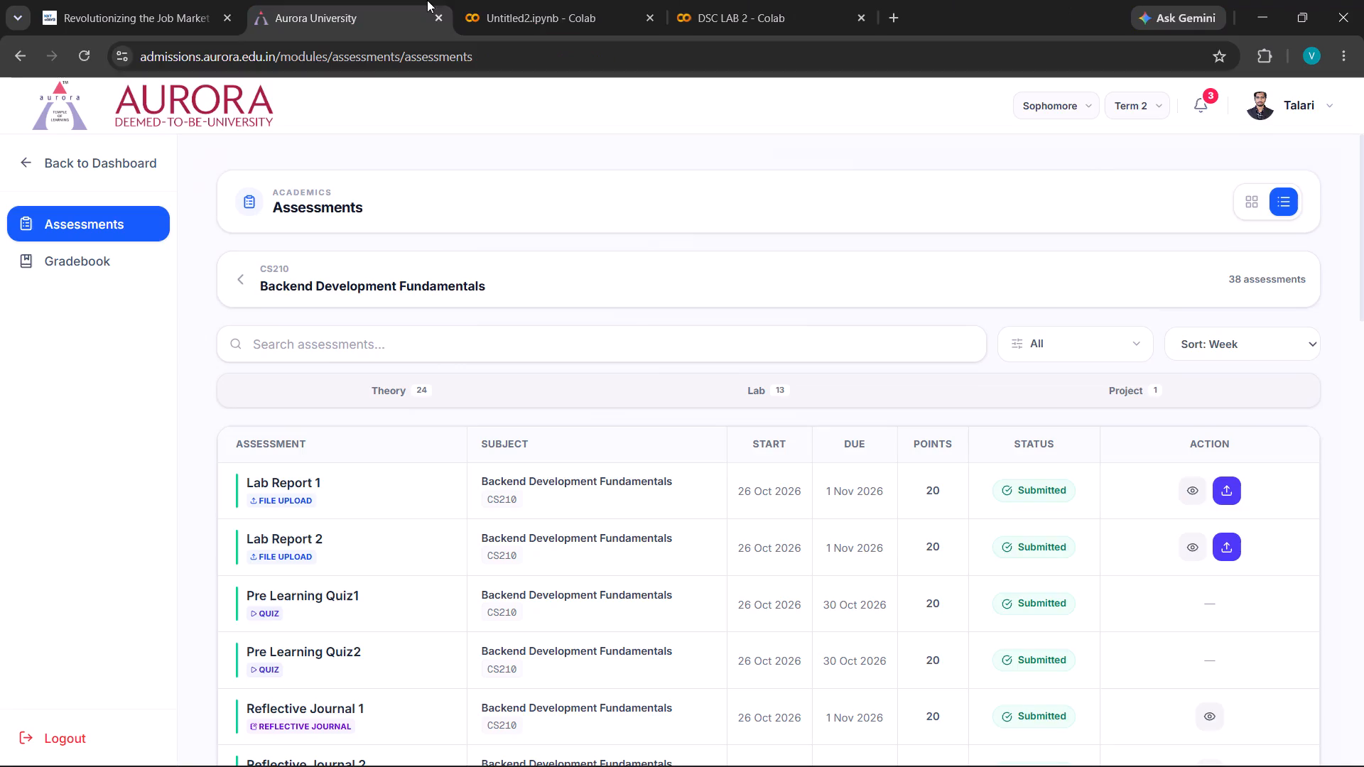
click(77, 59)
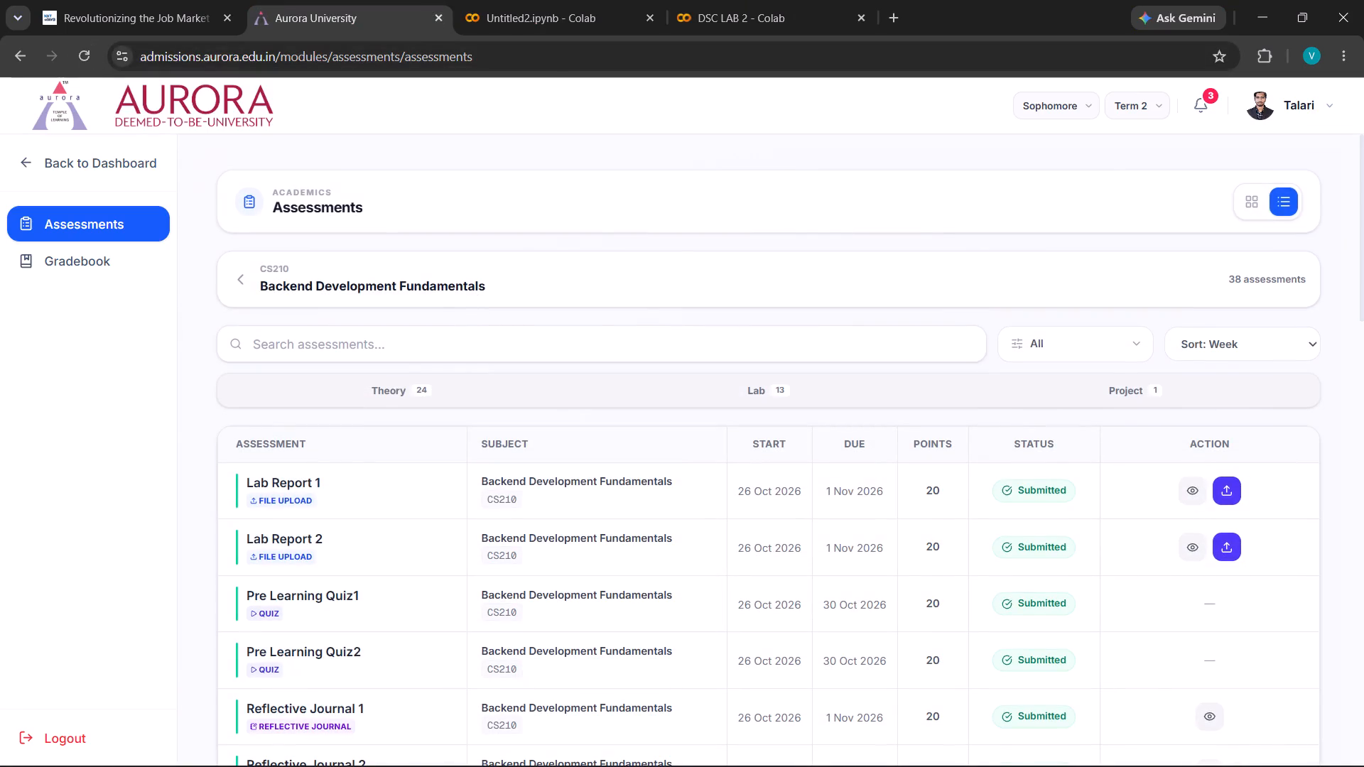
click(244, 278)
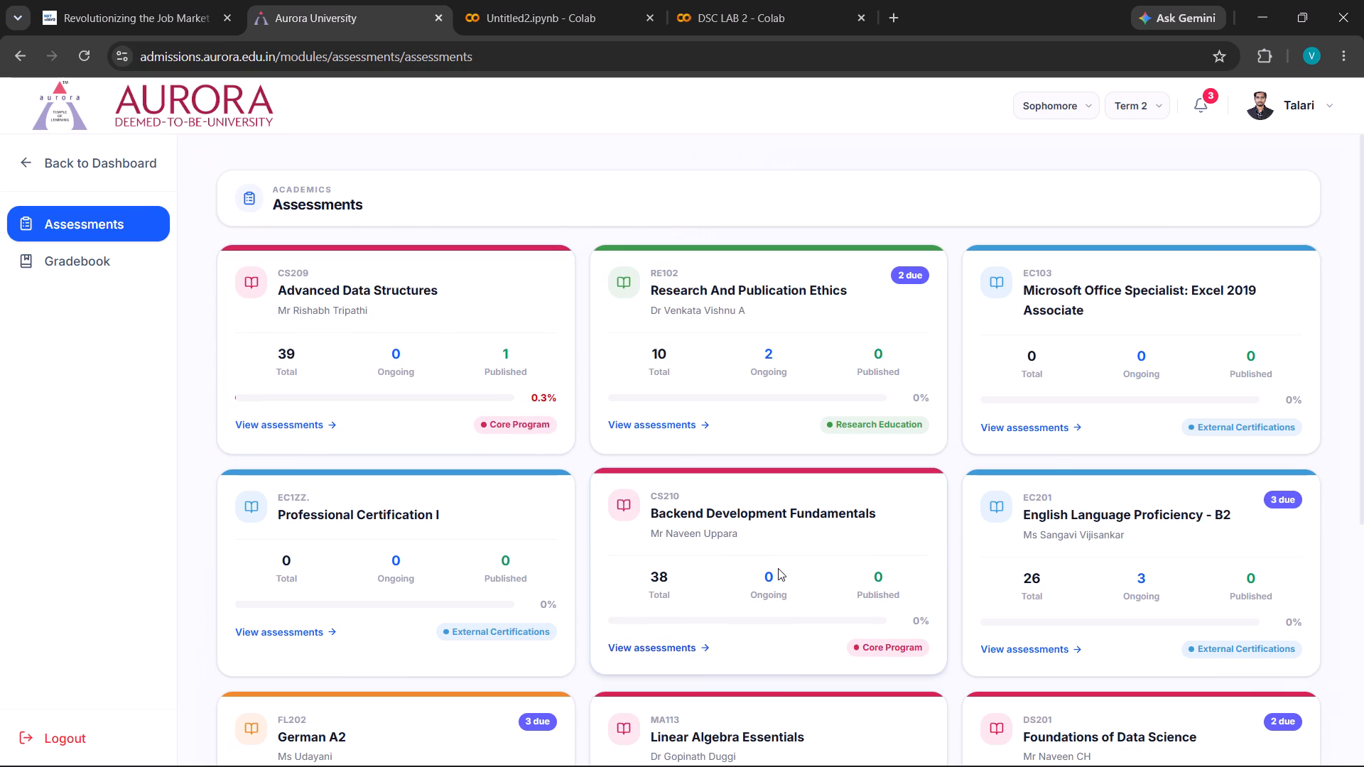
scroll(778, 568, down, 3)
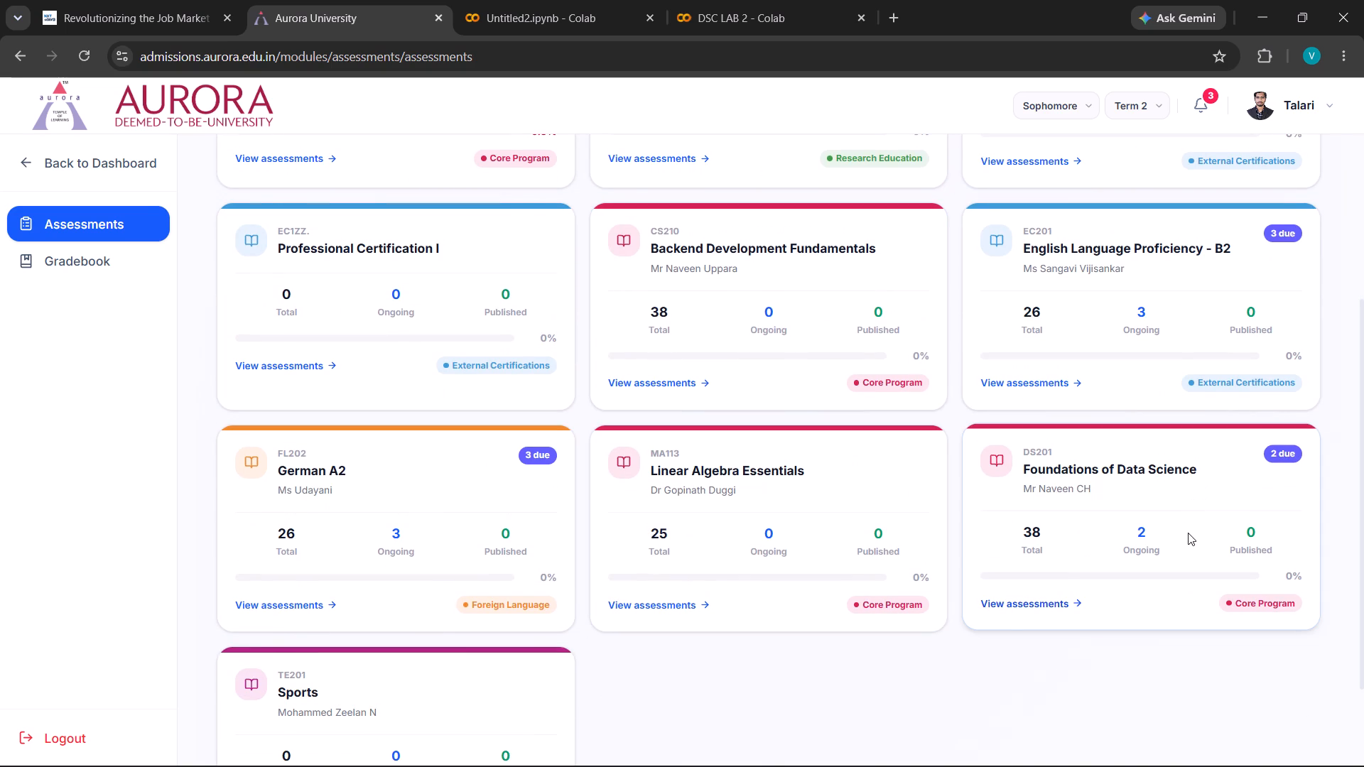
click(1188, 533)
Upload the "FDS Lab - 1" PDF from the Fundamentals of DS folder to the Lab Report 1 assessment.
click(1206, 225)
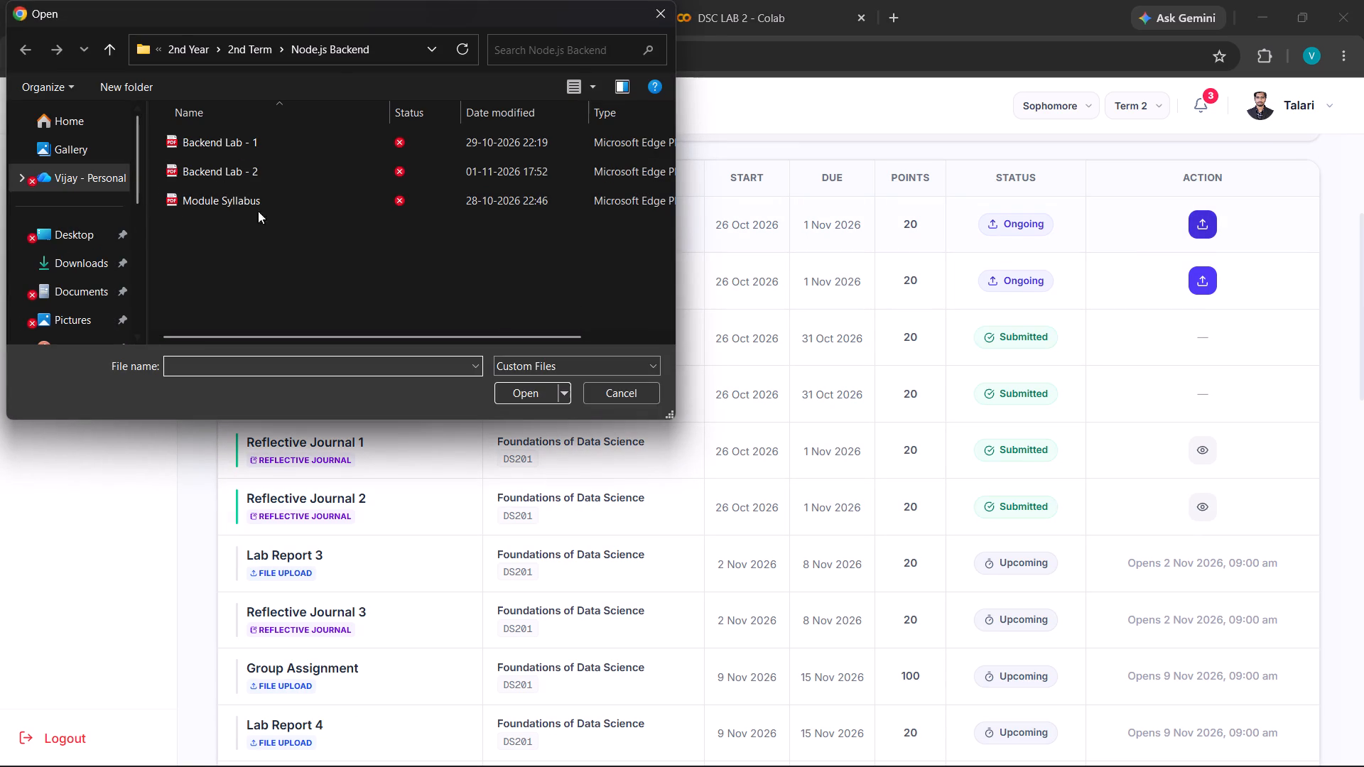
click(324, 53)
click(254, 52)
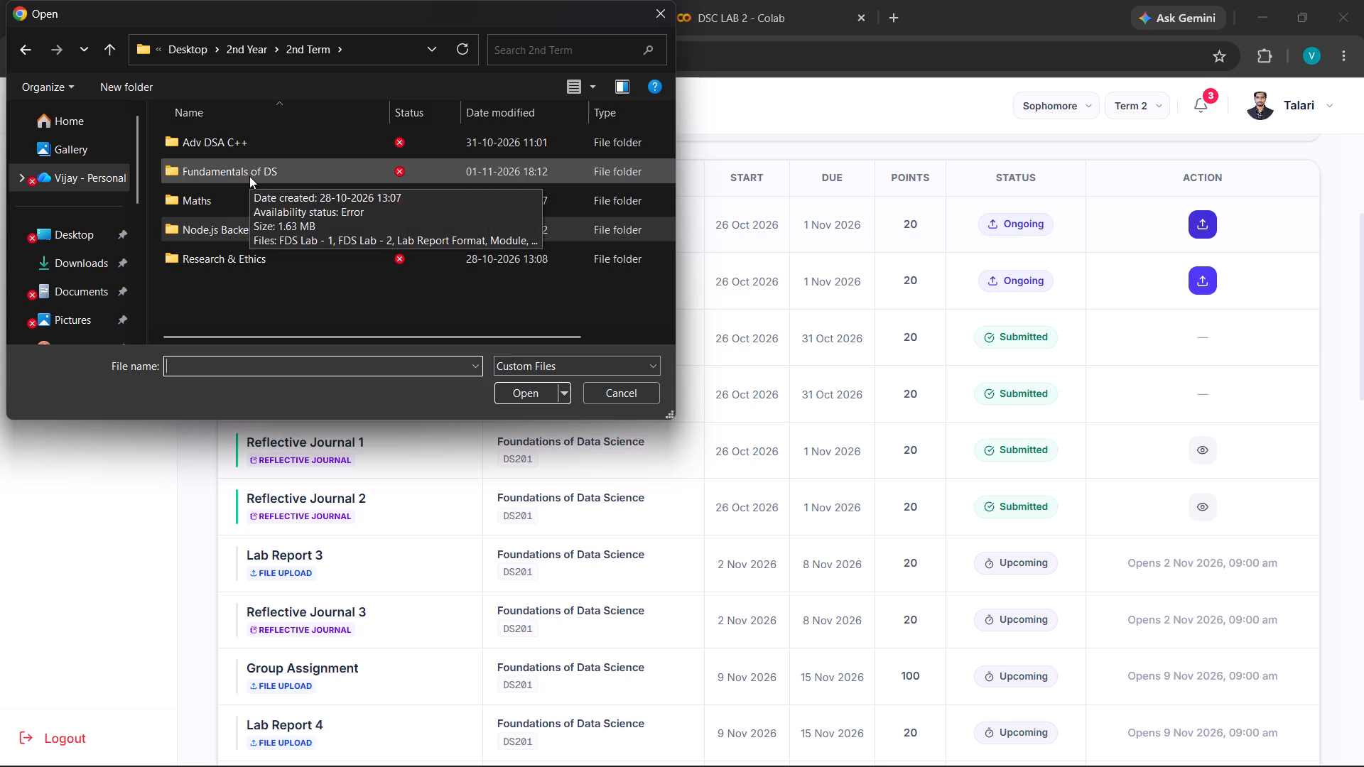
double_click(249, 176)
double_click(247, 148)
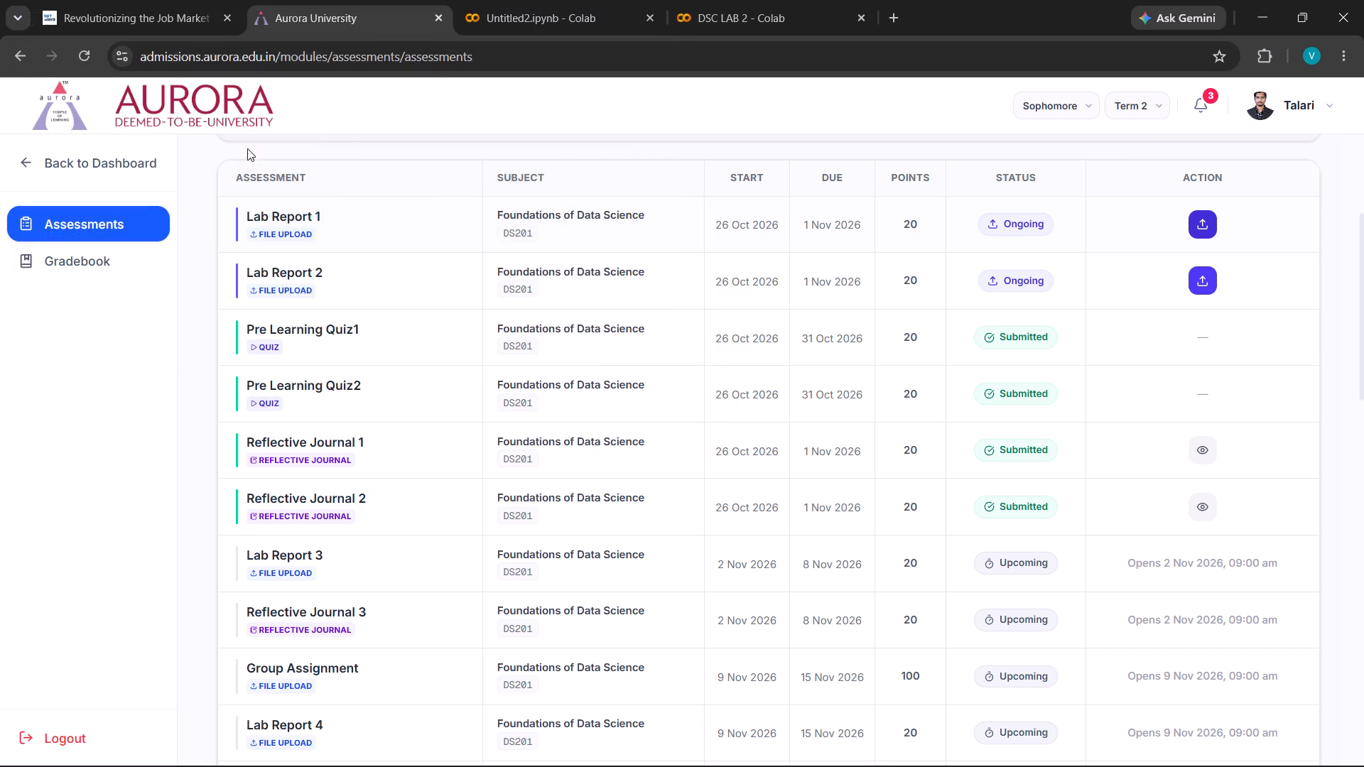
Upload the "FDS Lab - 2" PDF from the Fundamentals of DS folder to the Lab Report 2 assessment.
click(1202, 278)
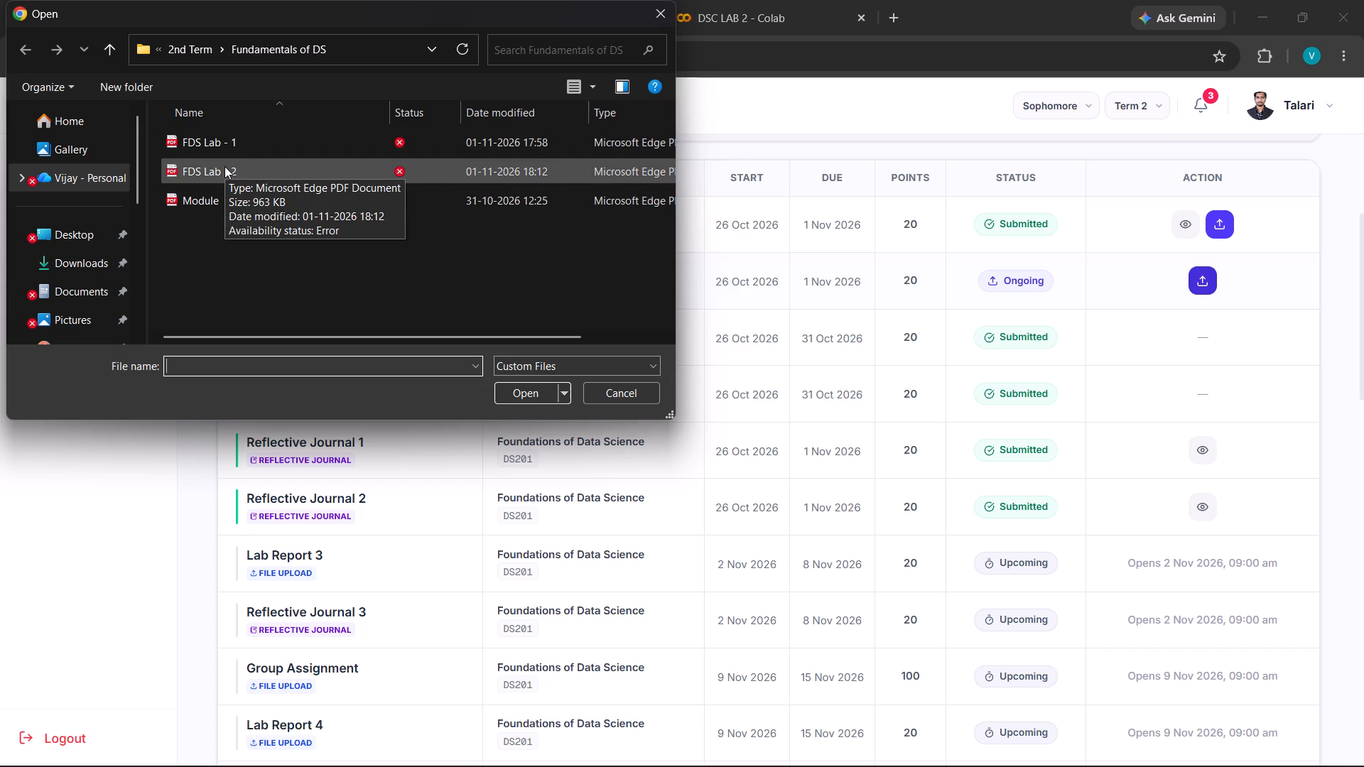
click(156, 43)
click(156, 47)
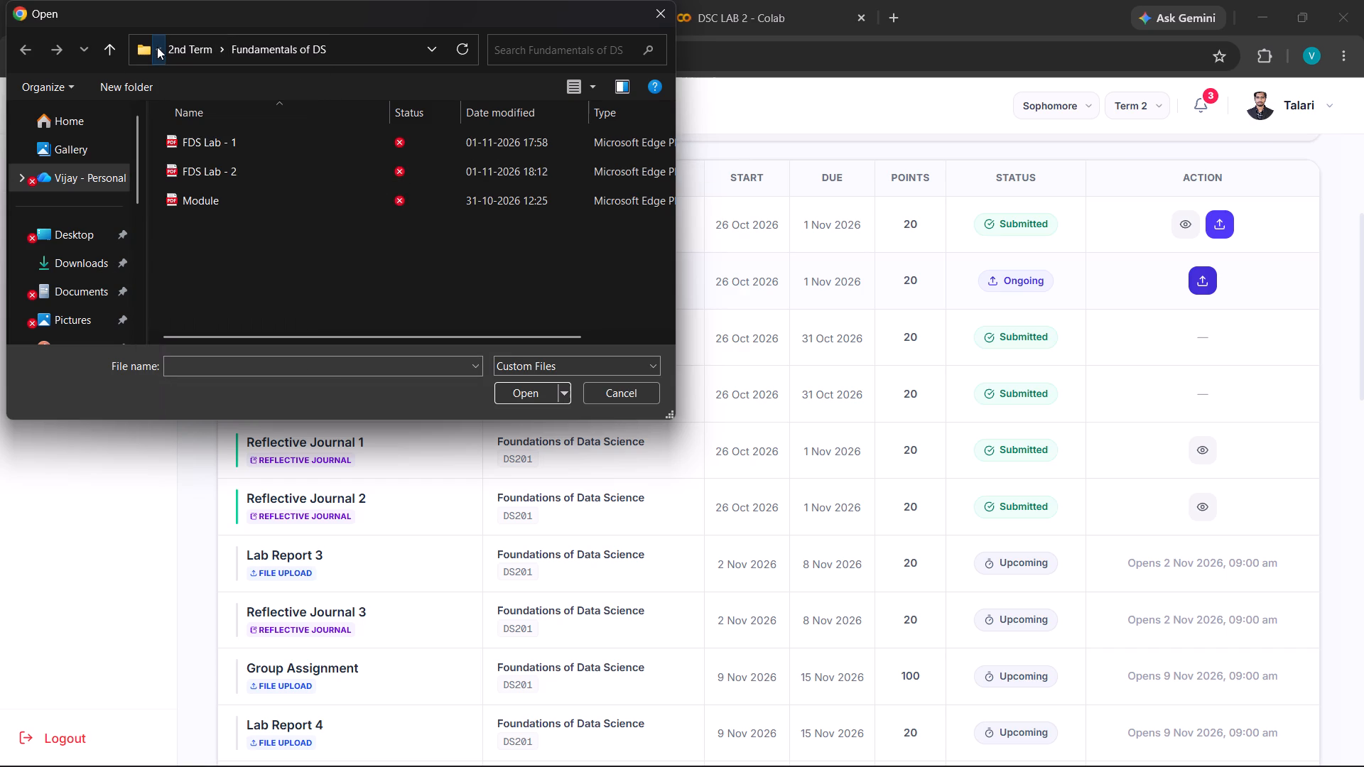
double_click(217, 176)
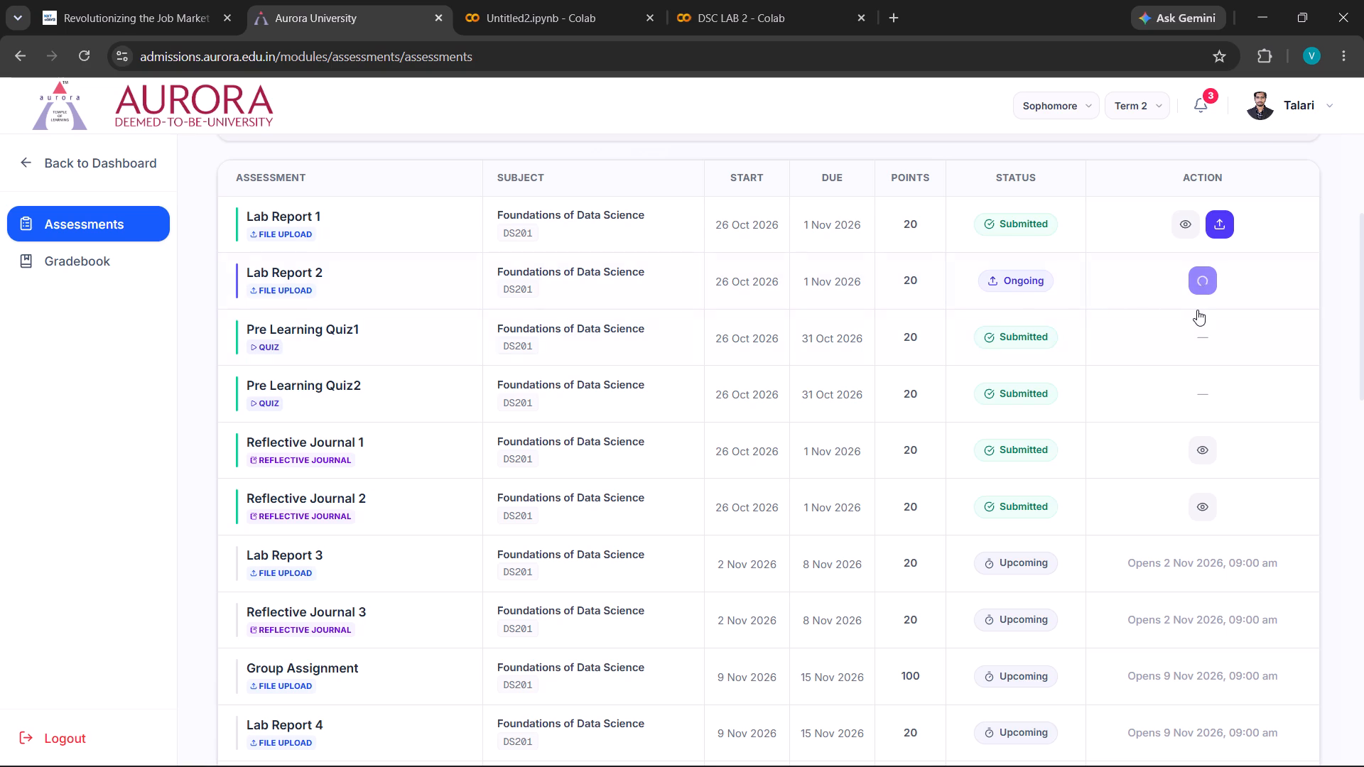
Open the submitted Lab Report 1 PDF, check its cover details and NumPy sections, and close it.
click(1188, 232)
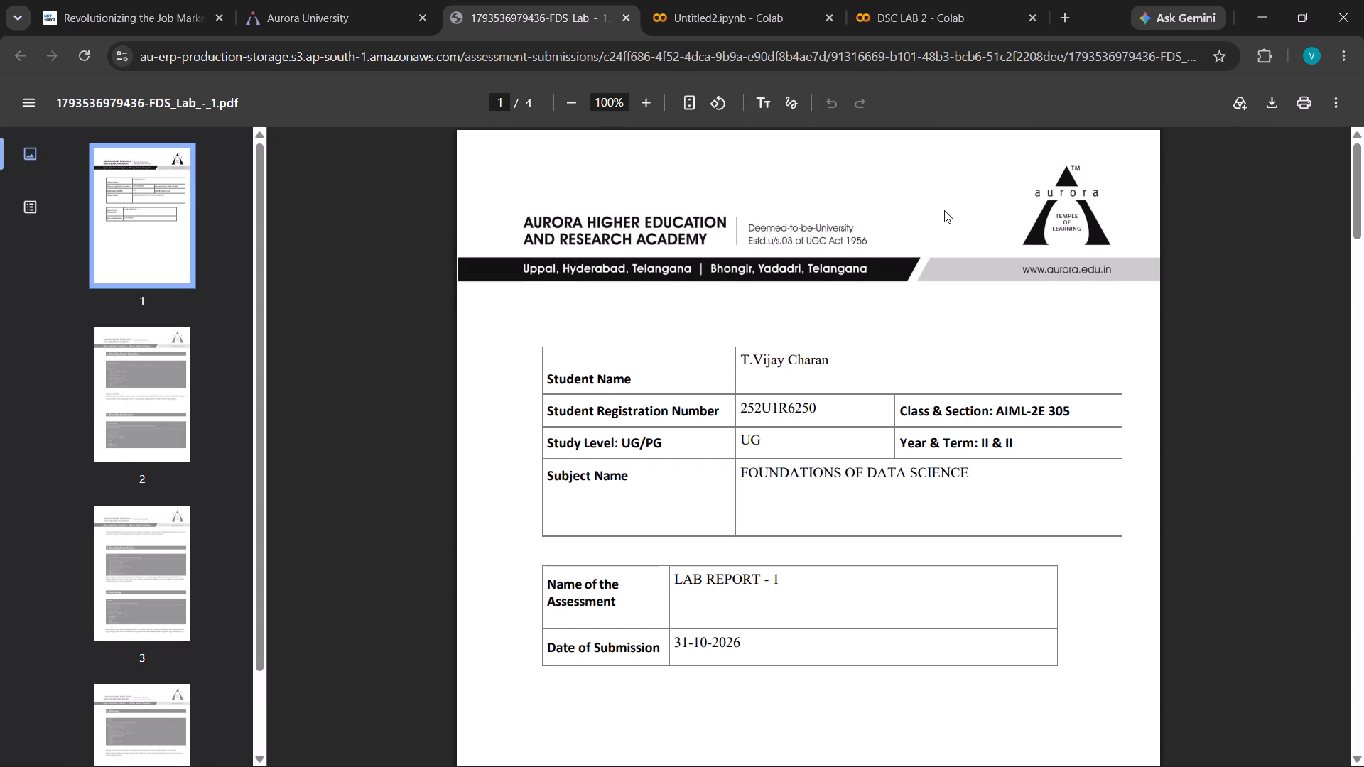
scroll(944, 210, down, 8)
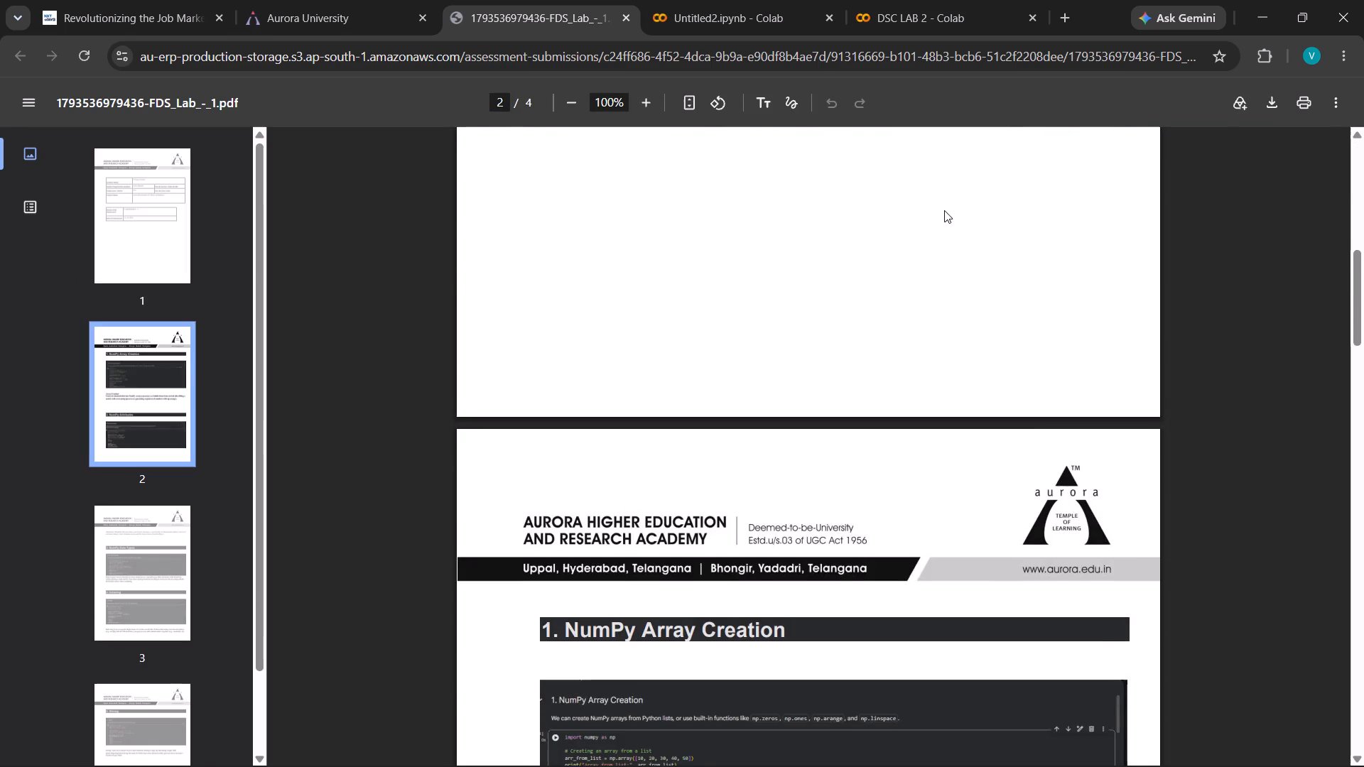
scroll(944, 210, up, 3)
scroll(944, 210, down, 8)
scroll(944, 210, up, 1)
scroll(1080, 291, down, 3)
scroll(1082, 293, up, 1)
scroll(1082, 293, down, 3)
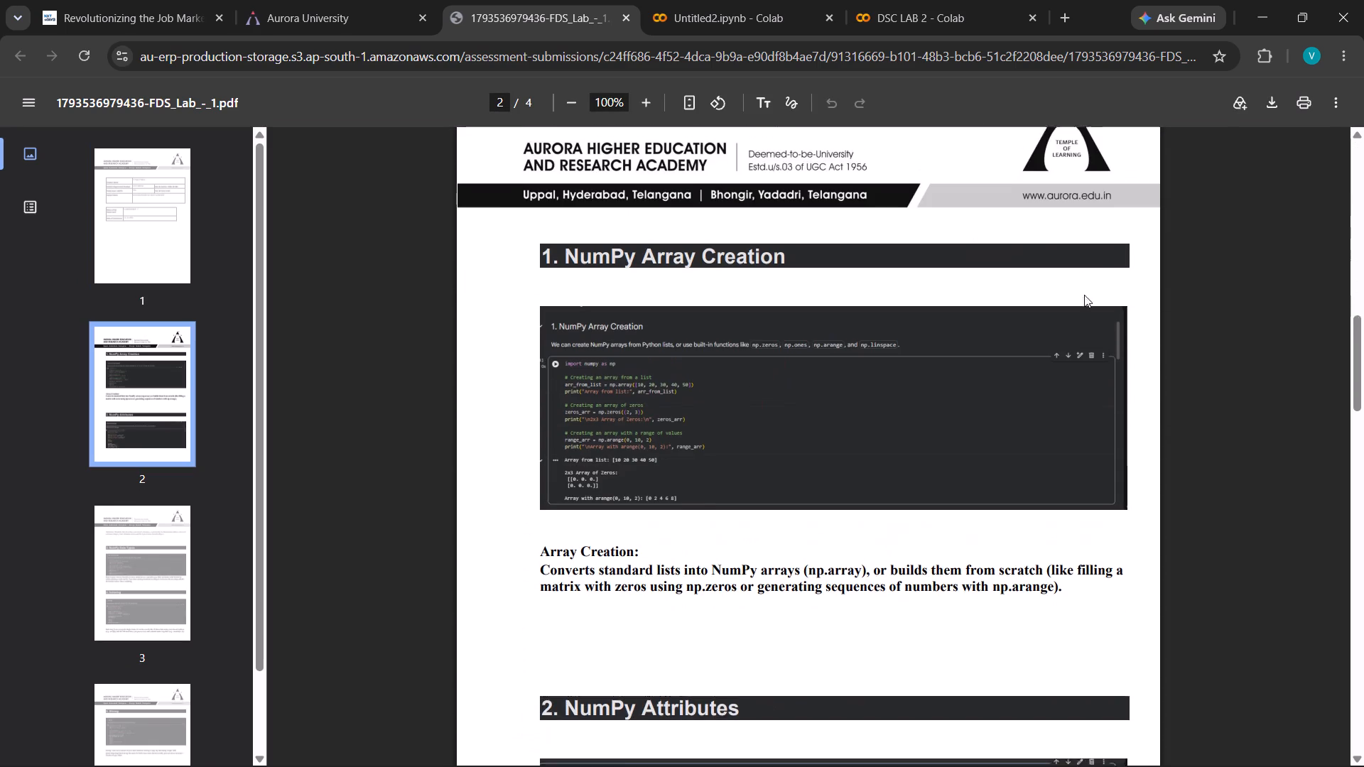
scroll(1089, 296, down, 11)
scroll(1090, 298, up, 2)
scroll(1090, 300, down, 2)
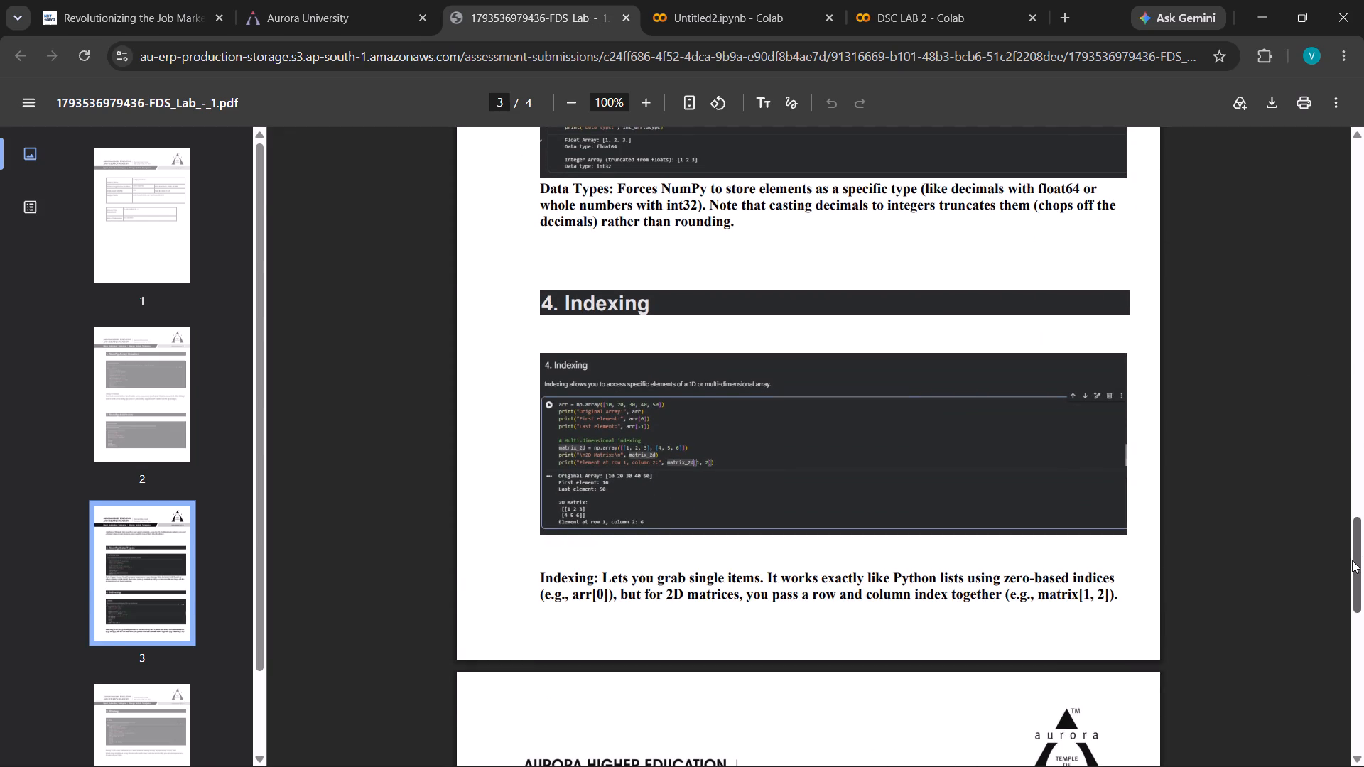
drag(1352, 560, 1358, 217)
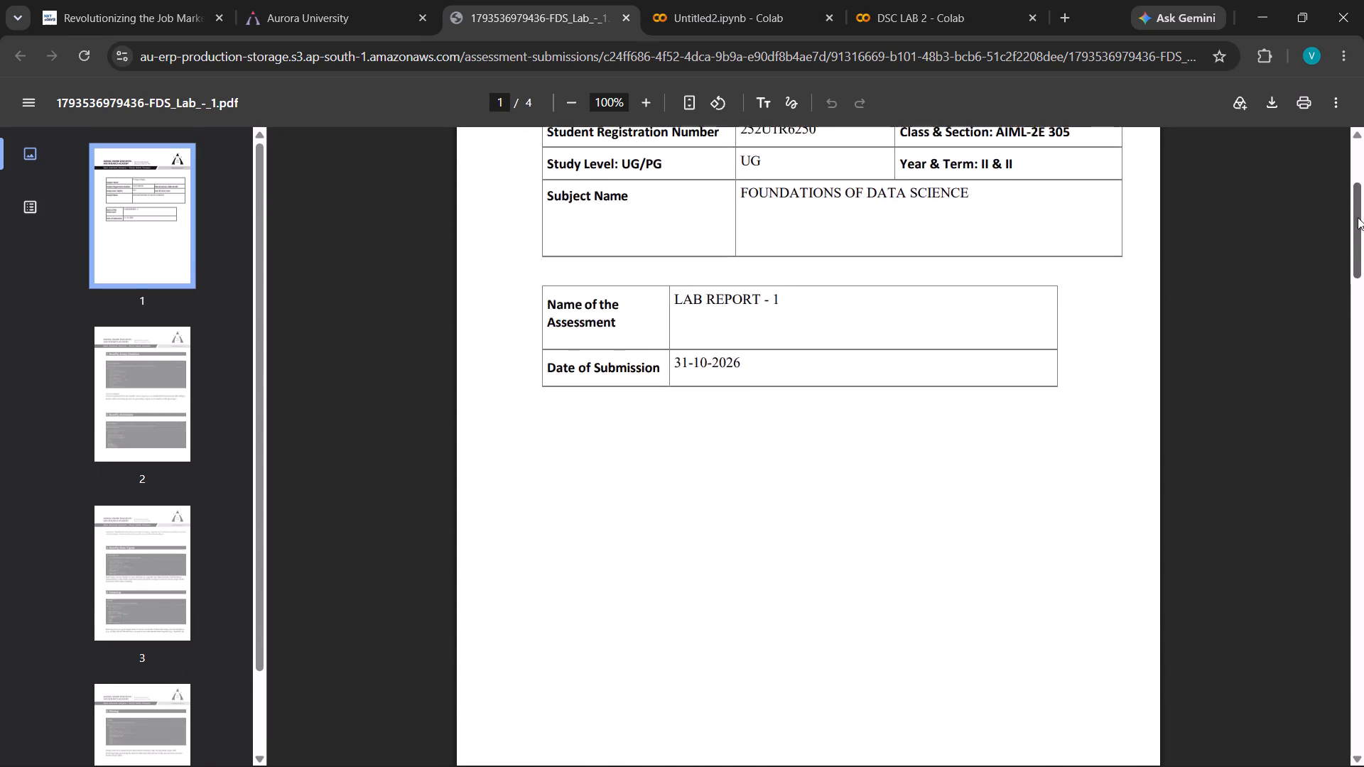
drag(1358, 217, 1363, 192)
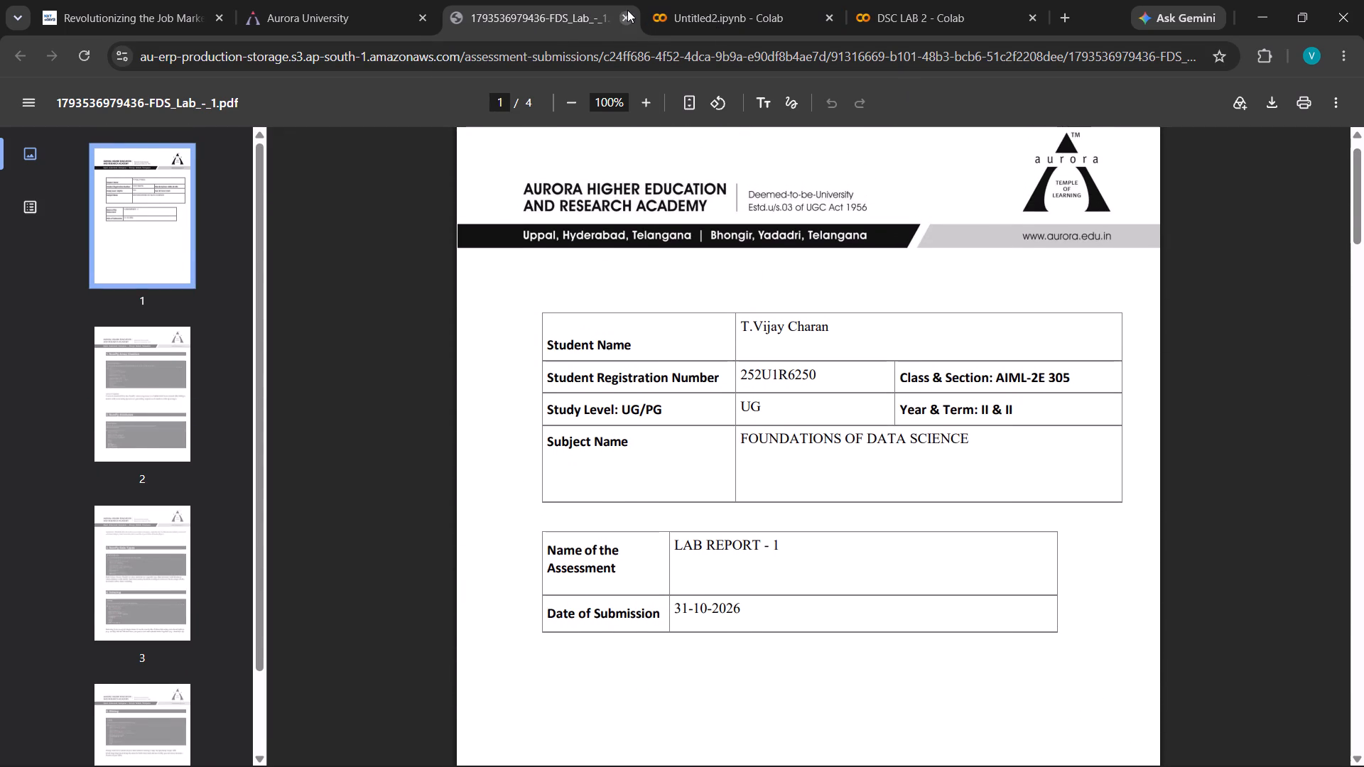
click(627, 10)
Open the submitted Lab Report 2 PDF and check its cover details, Colab link, screenshots and explanations.
click(1191, 275)
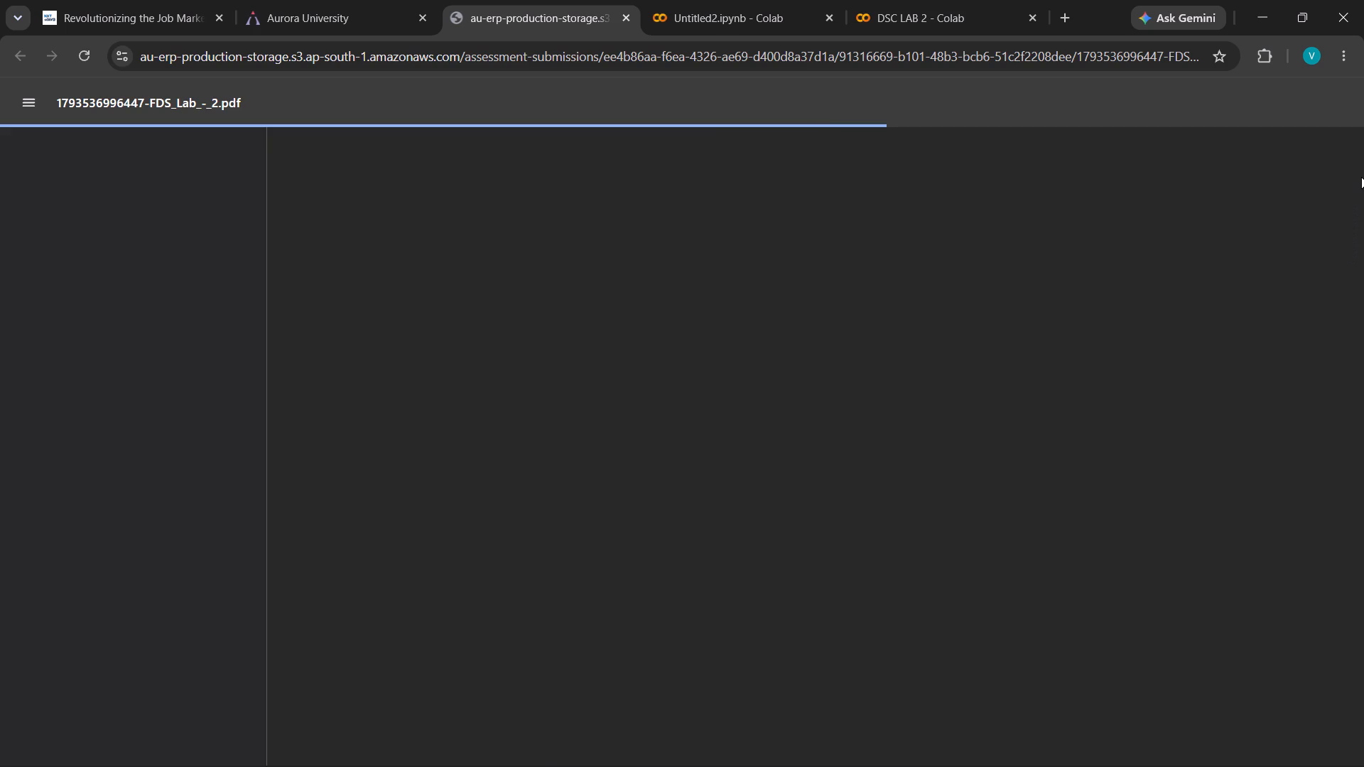
click(374, 2)
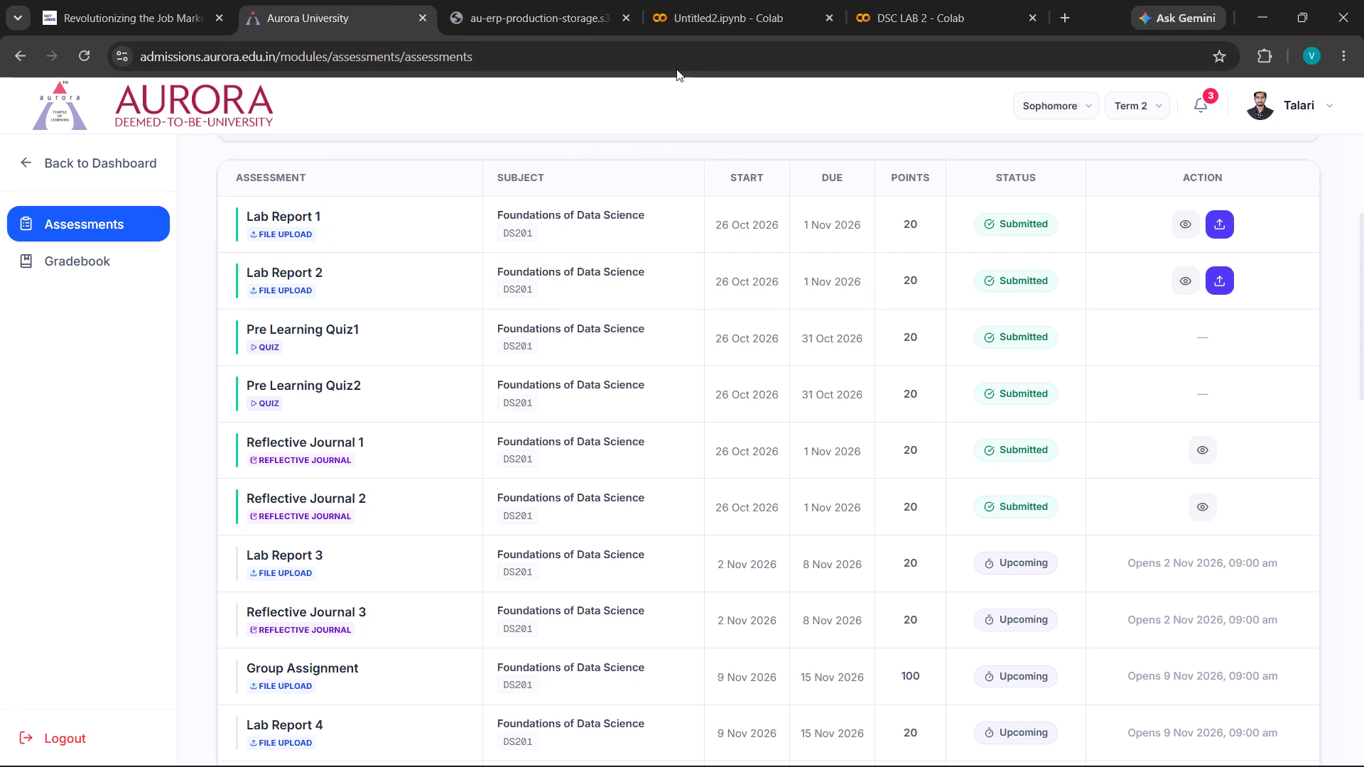
click(592, 6)
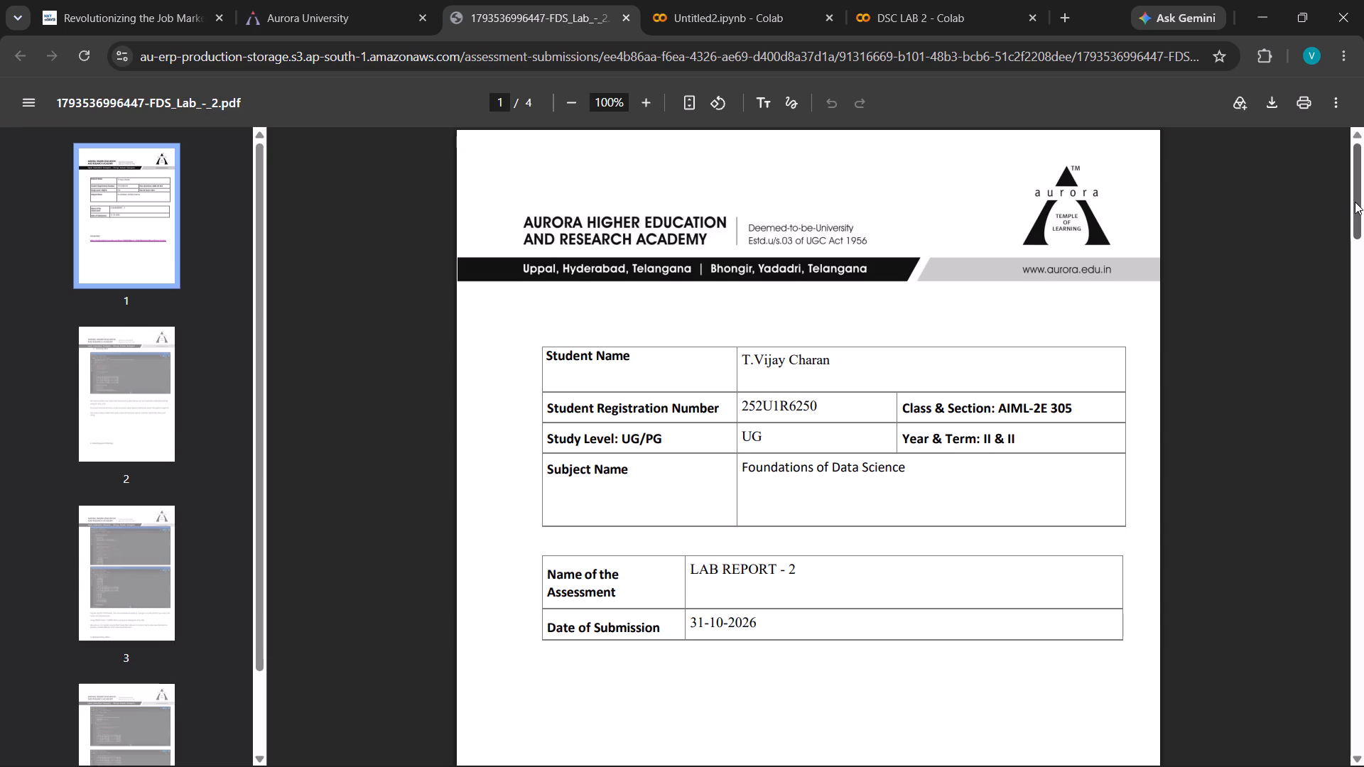
drag(1355, 202, 1363, 238)
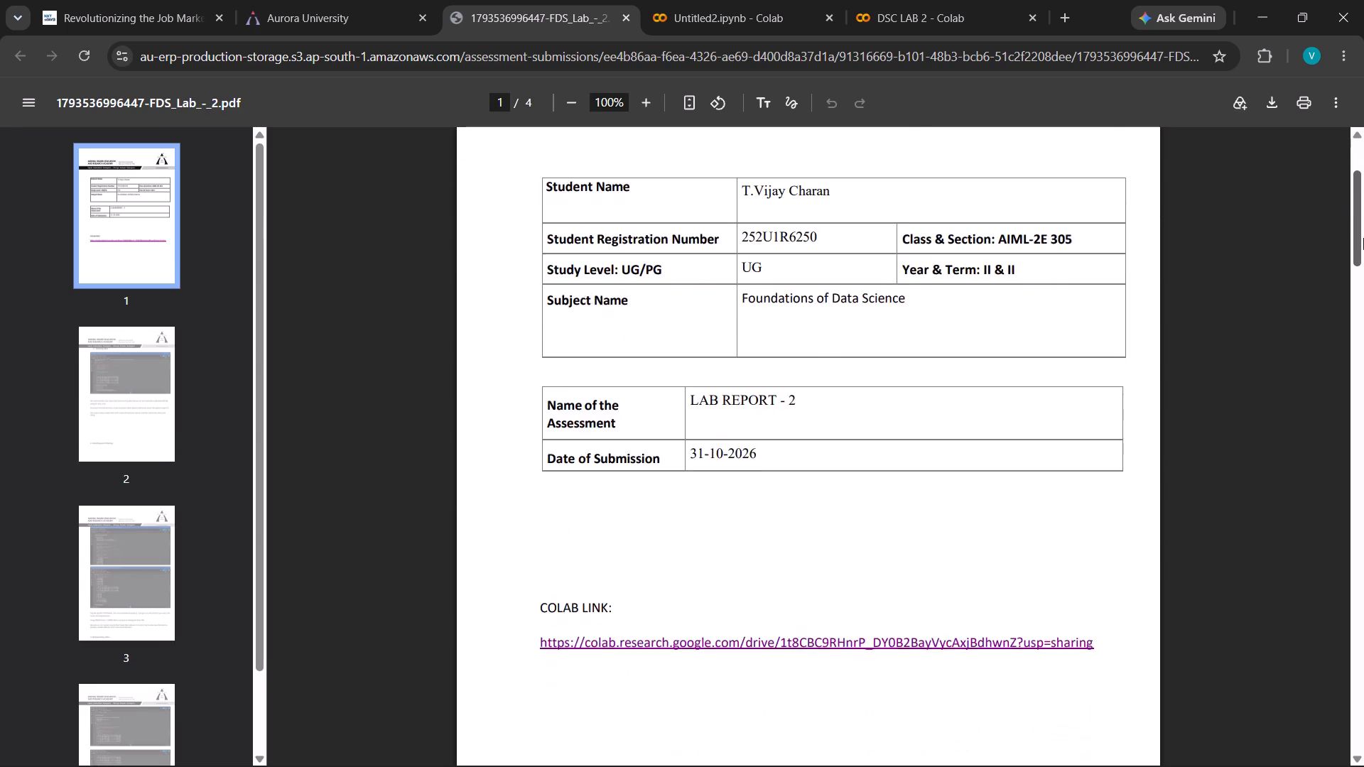
drag(1363, 238, 1363, 335)
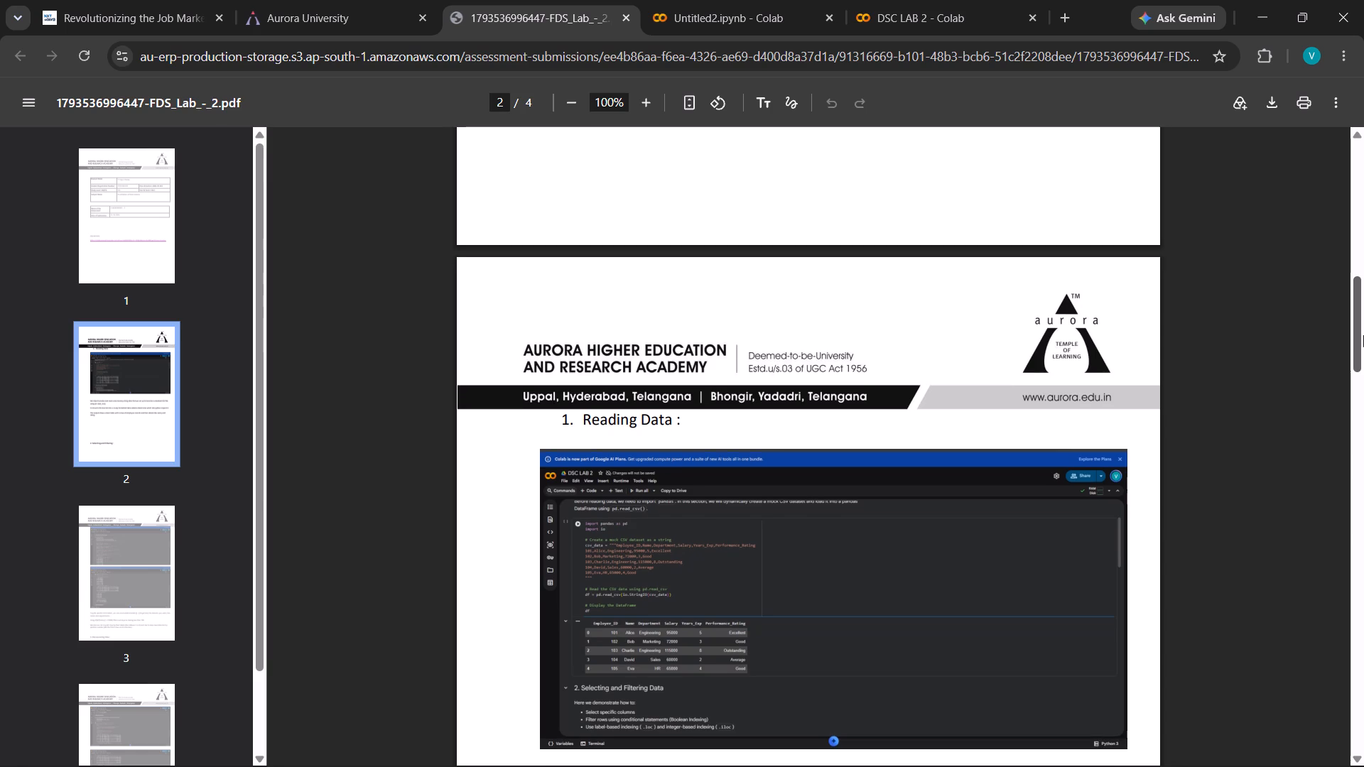
drag(1363, 335, 1363, 401)
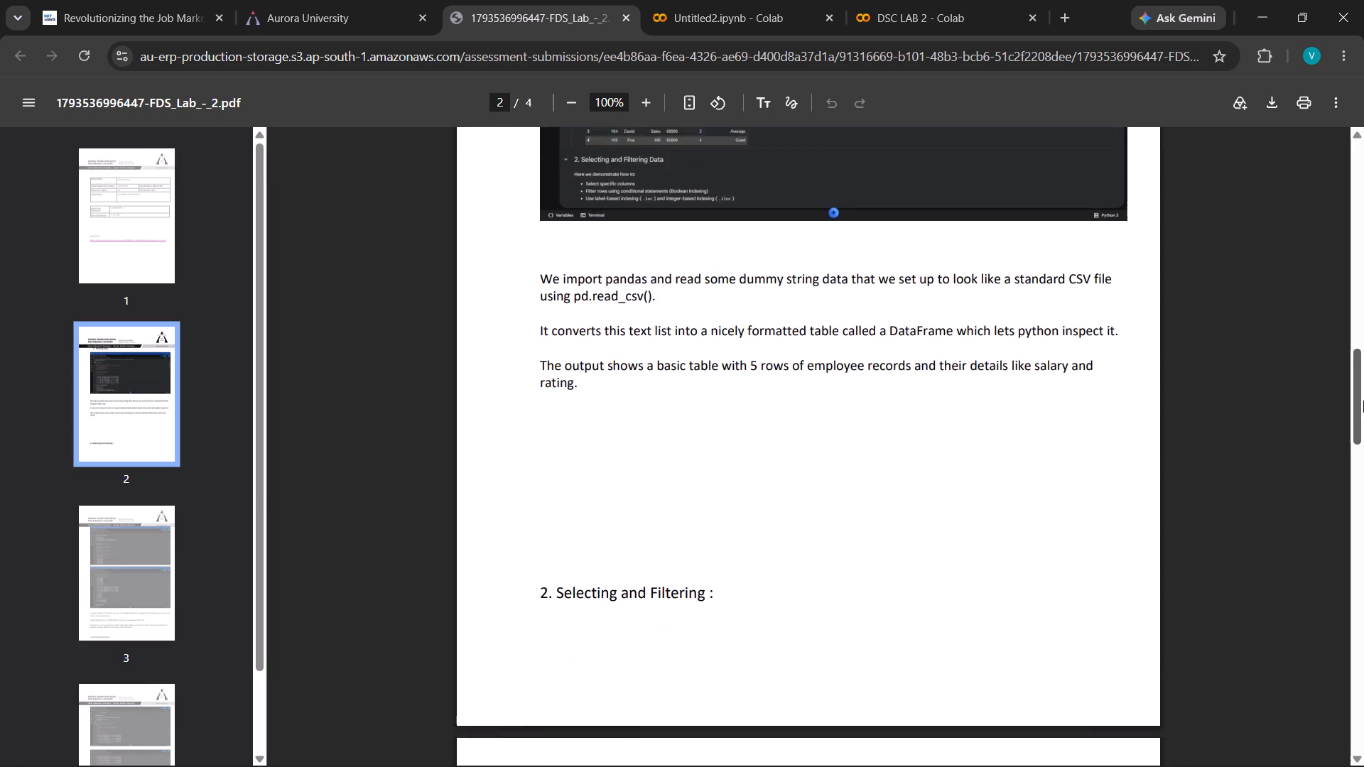
drag(1363, 401, 1363, 570)
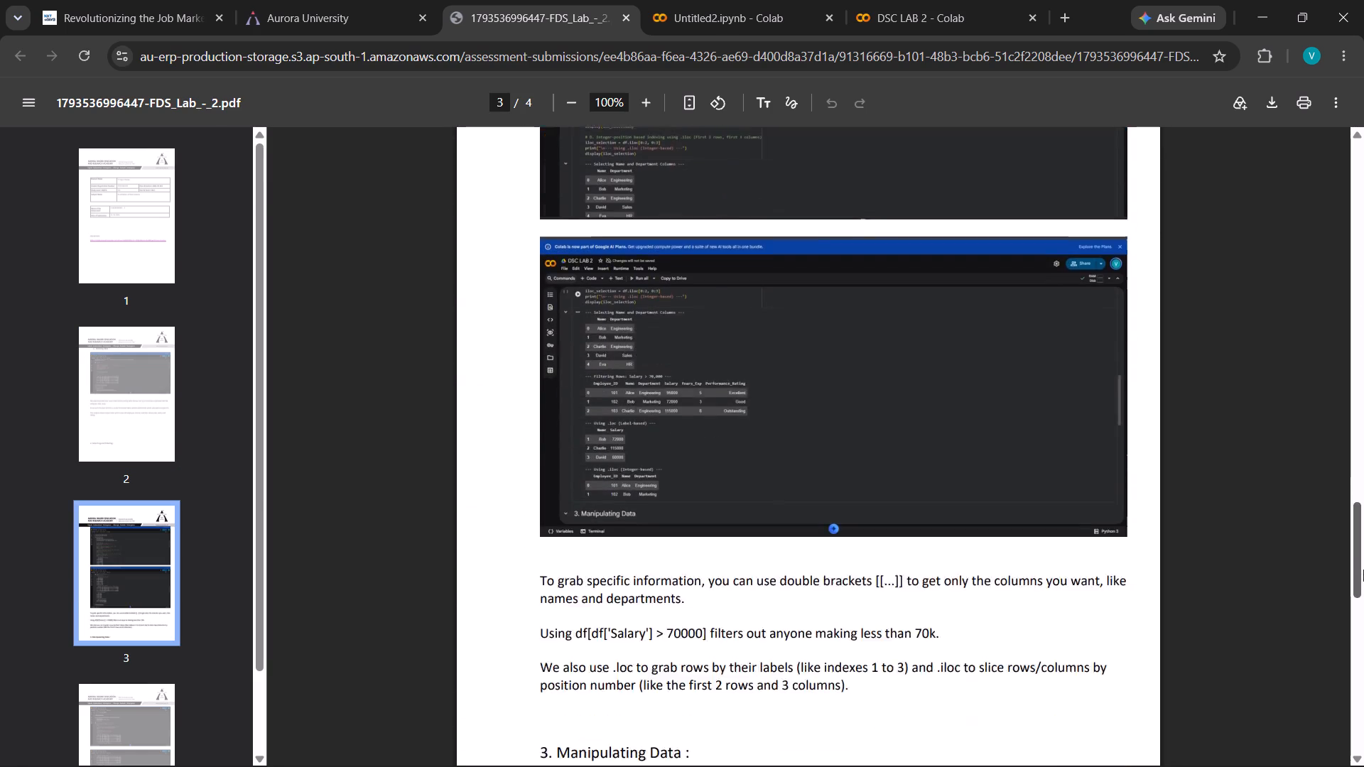
drag(1363, 570, 1353, 163)
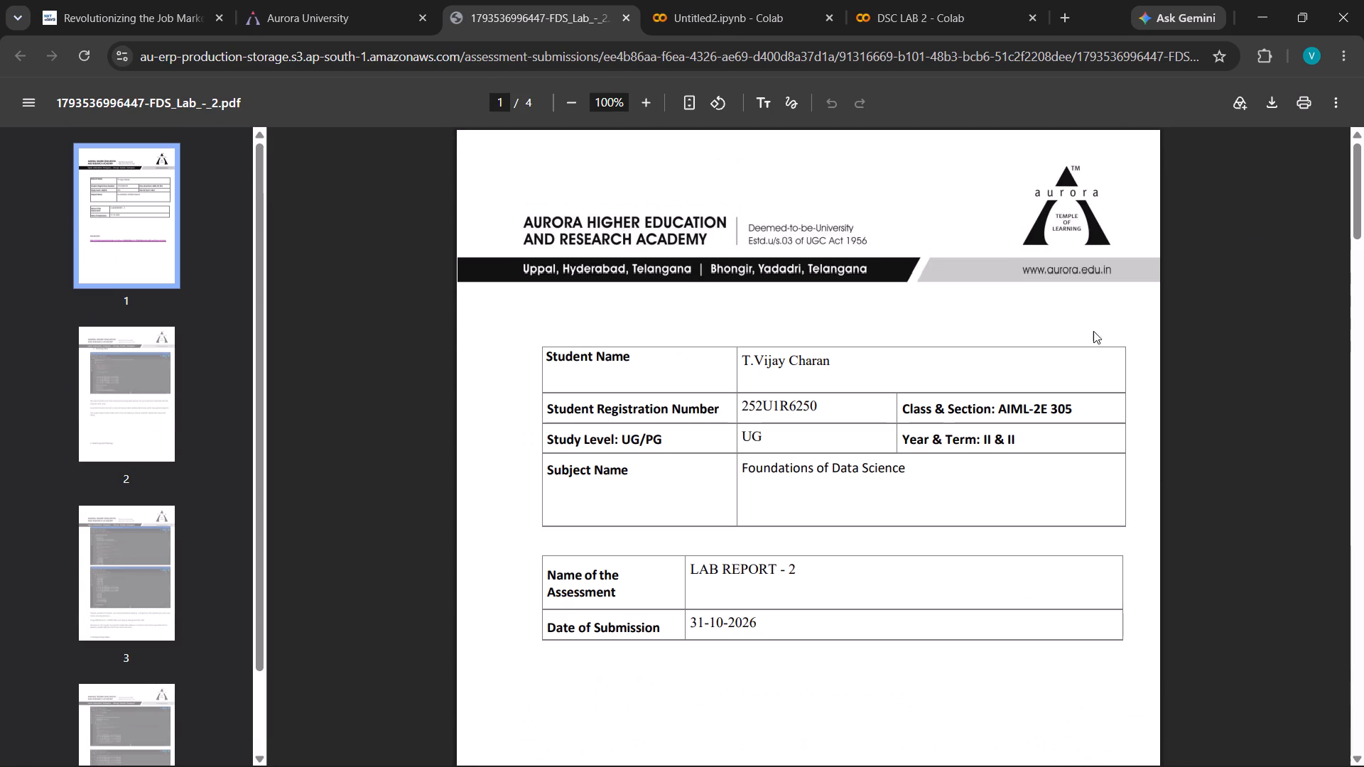
scroll(1014, 364, down, 9)
click(816, 268)
scroll(816, 267, up, 6)
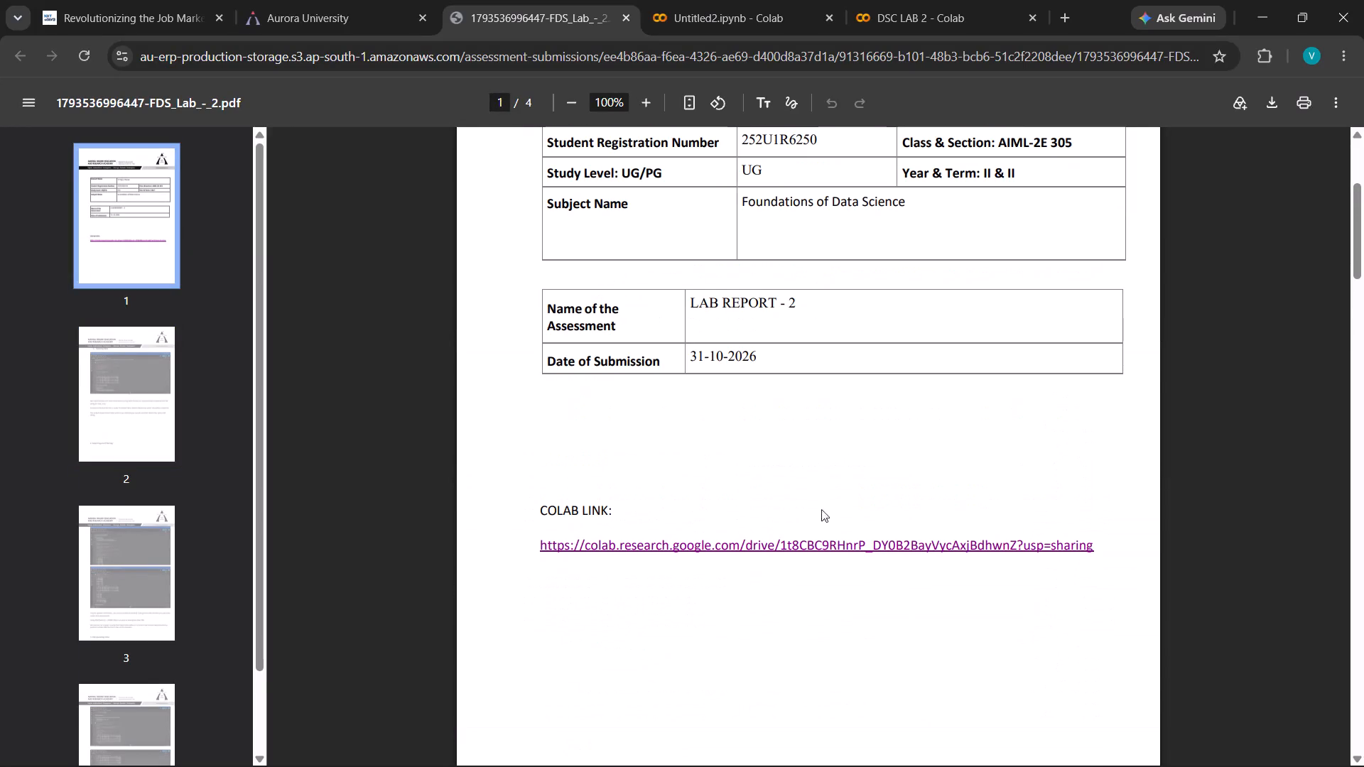
Test the Colab link on the Lab Report 2 cover page, and close the notebook it opens.
click(829, 543)
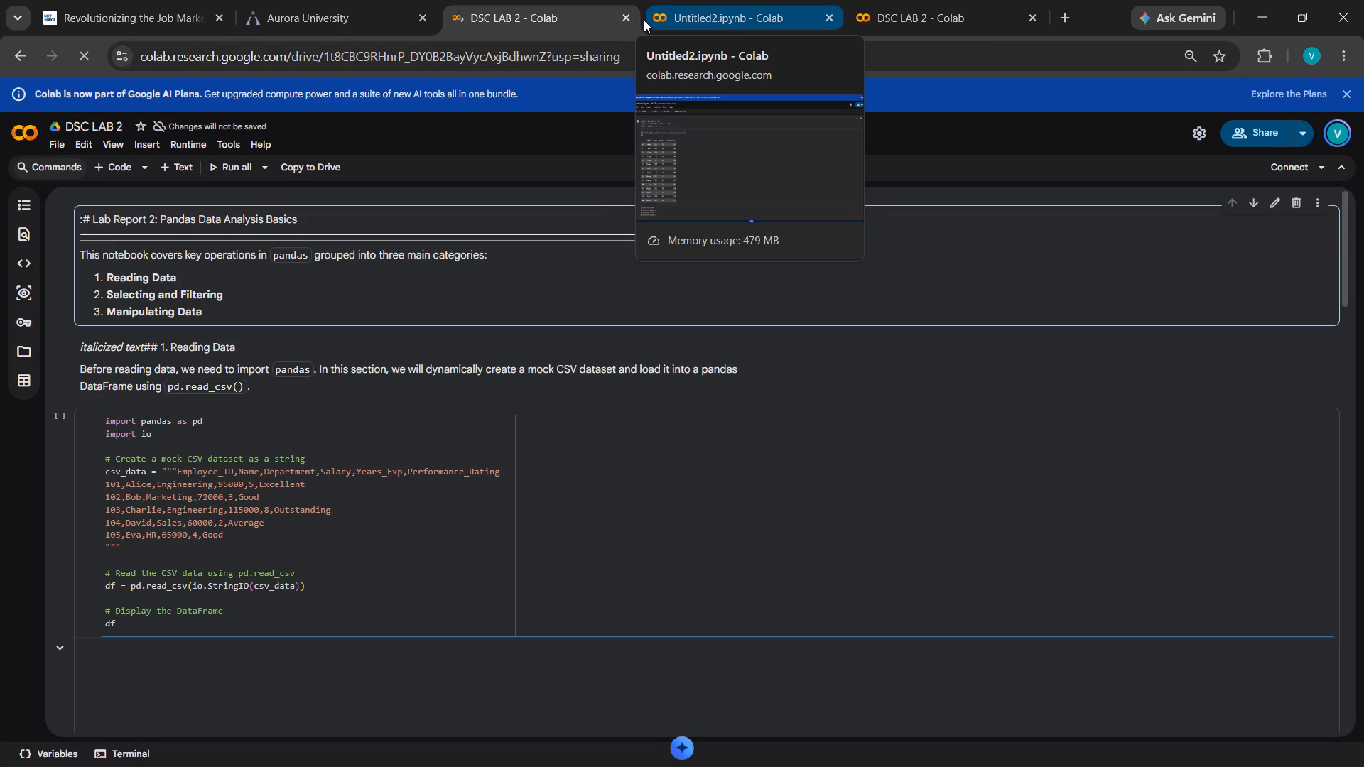
click(156, 128)
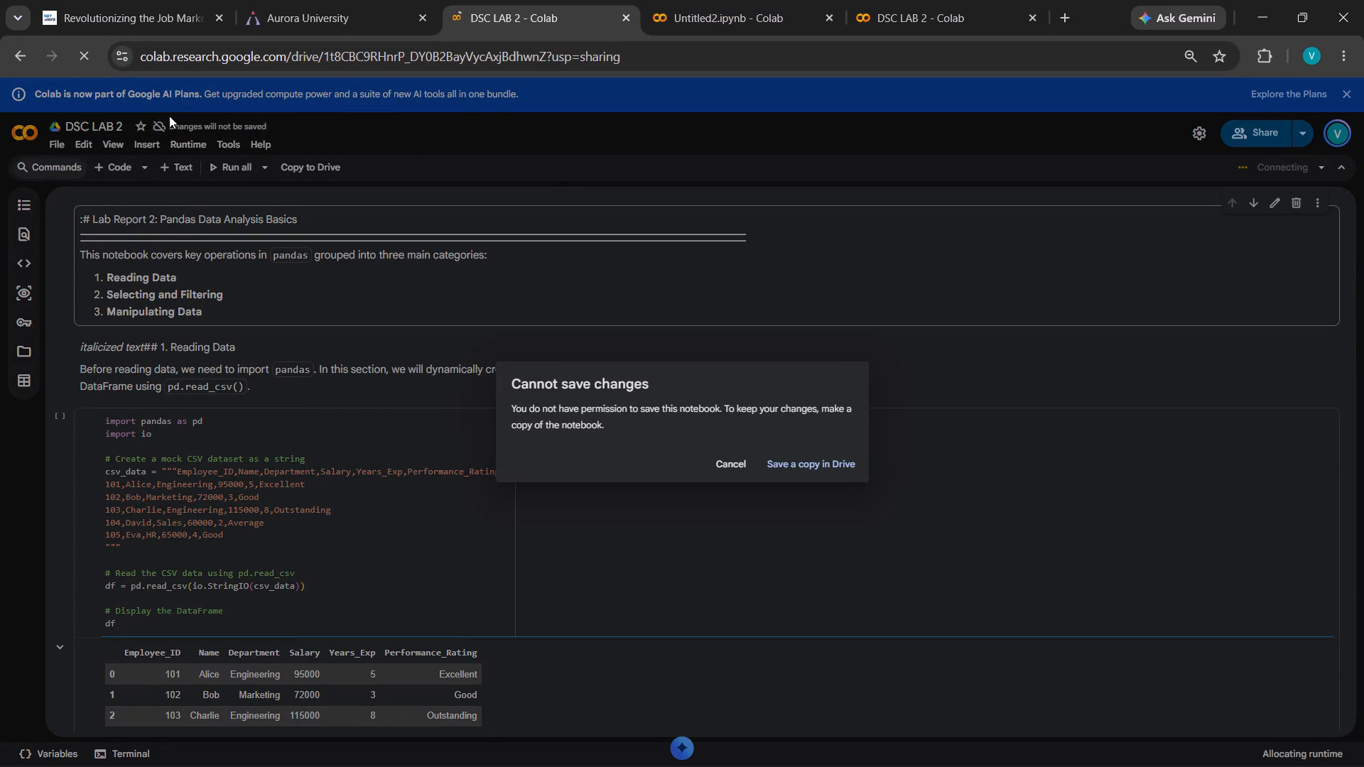
click(627, 13)
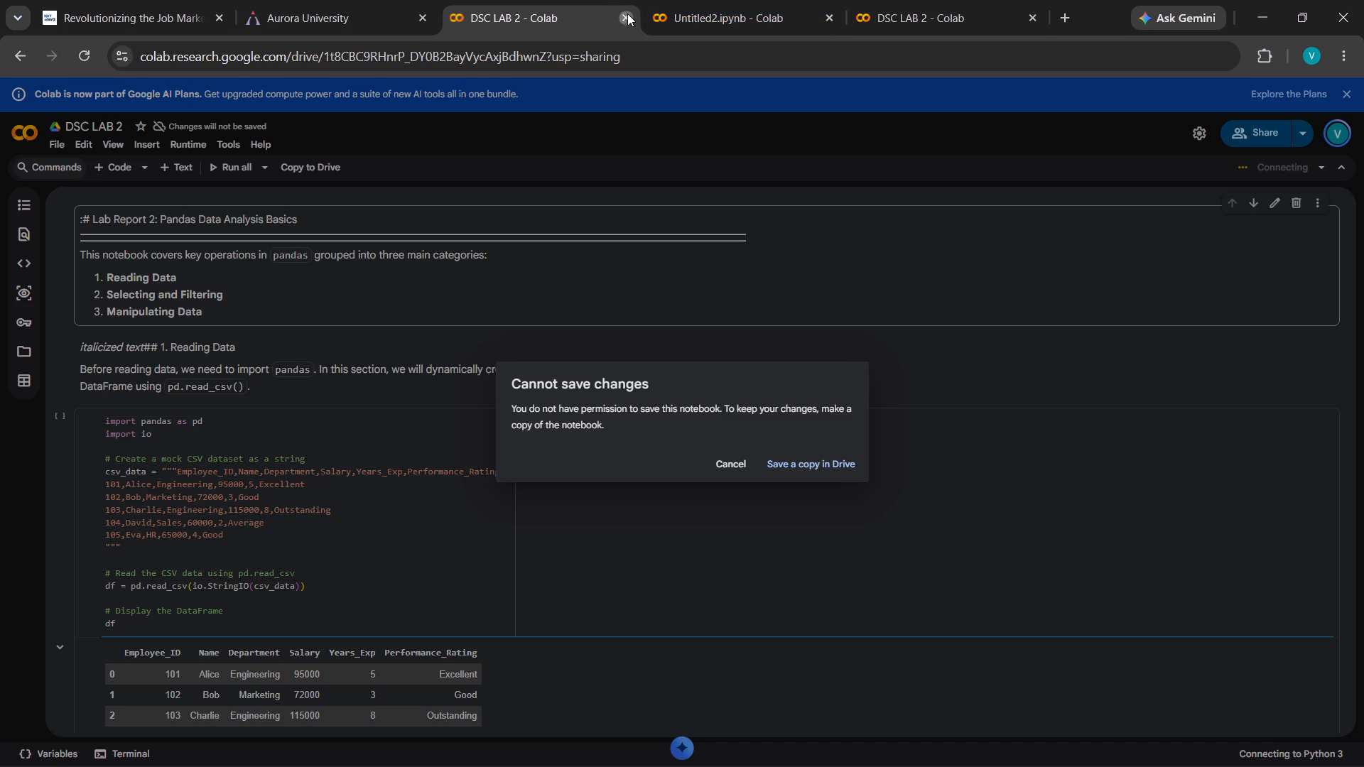
Go back to the subject overview, look through the assessment cards of all subjects, and return to the dashboard.
scroll(1010, 347, up, 1)
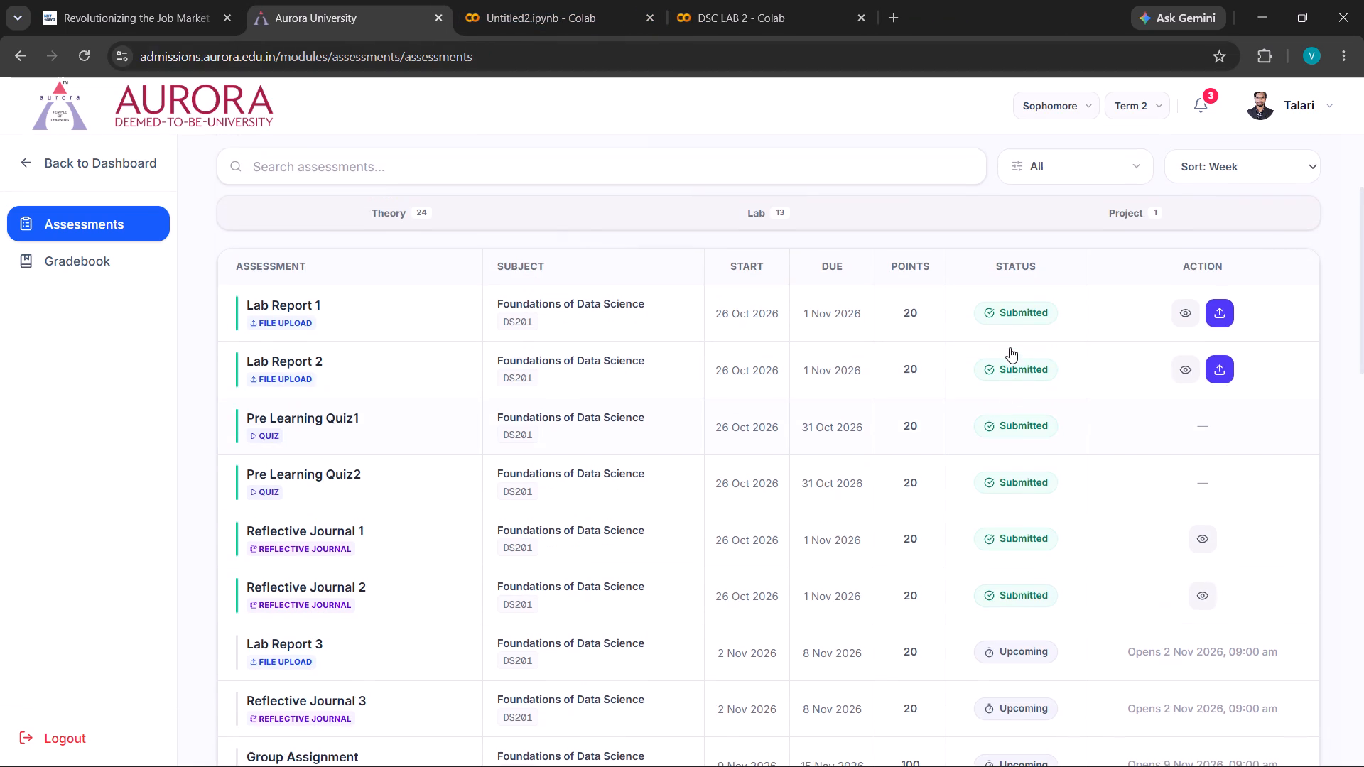
scroll(718, 297, up, 6)
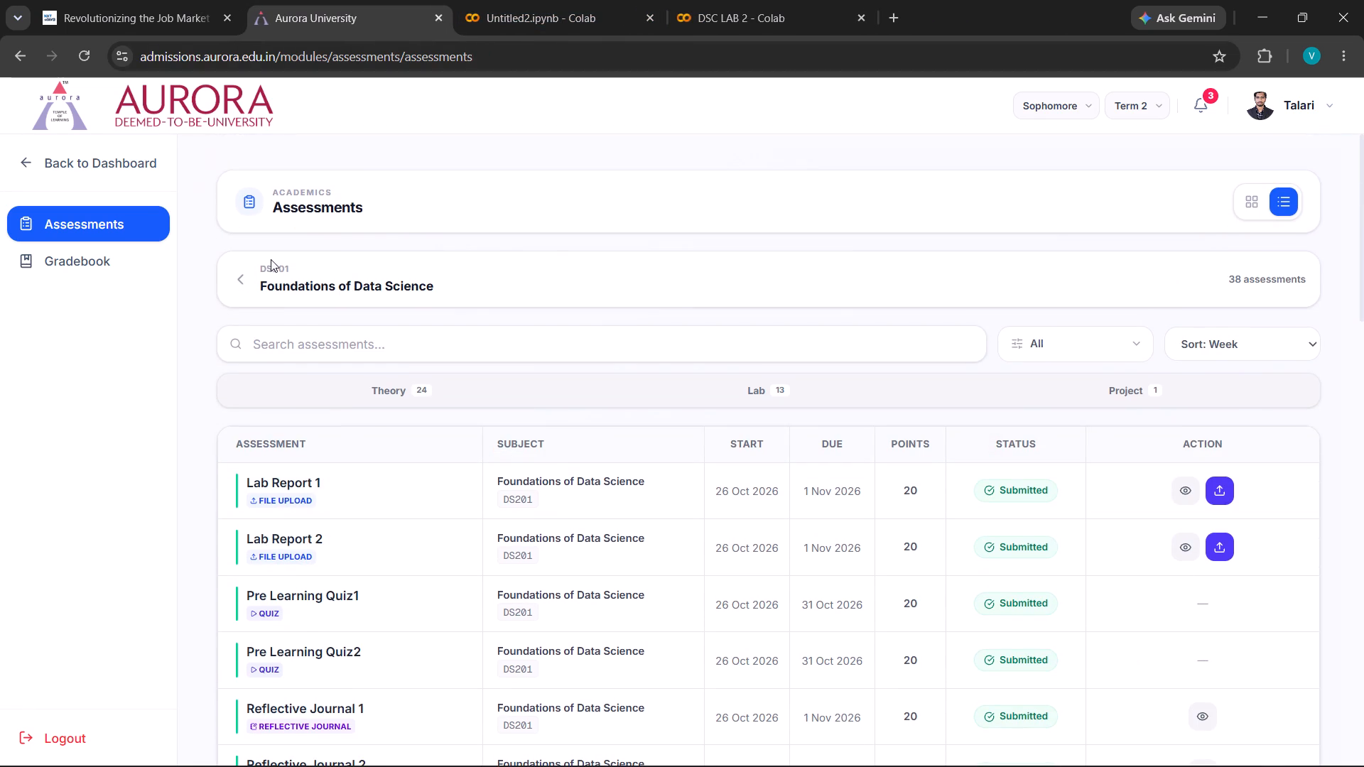
click(239, 281)
scroll(570, 396, up, 2)
scroll(570, 396, down, 1)
scroll(570, 396, up, 3)
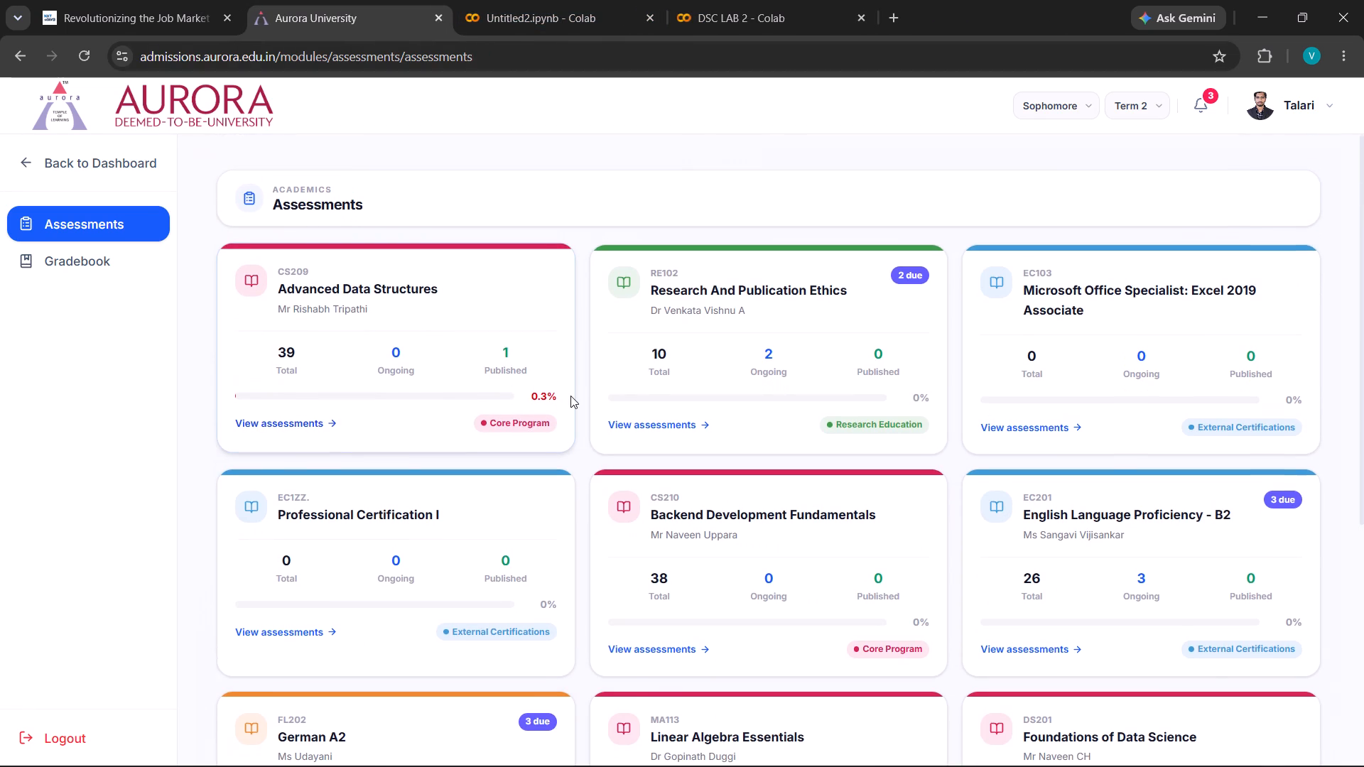
scroll(570, 396, up, 3)
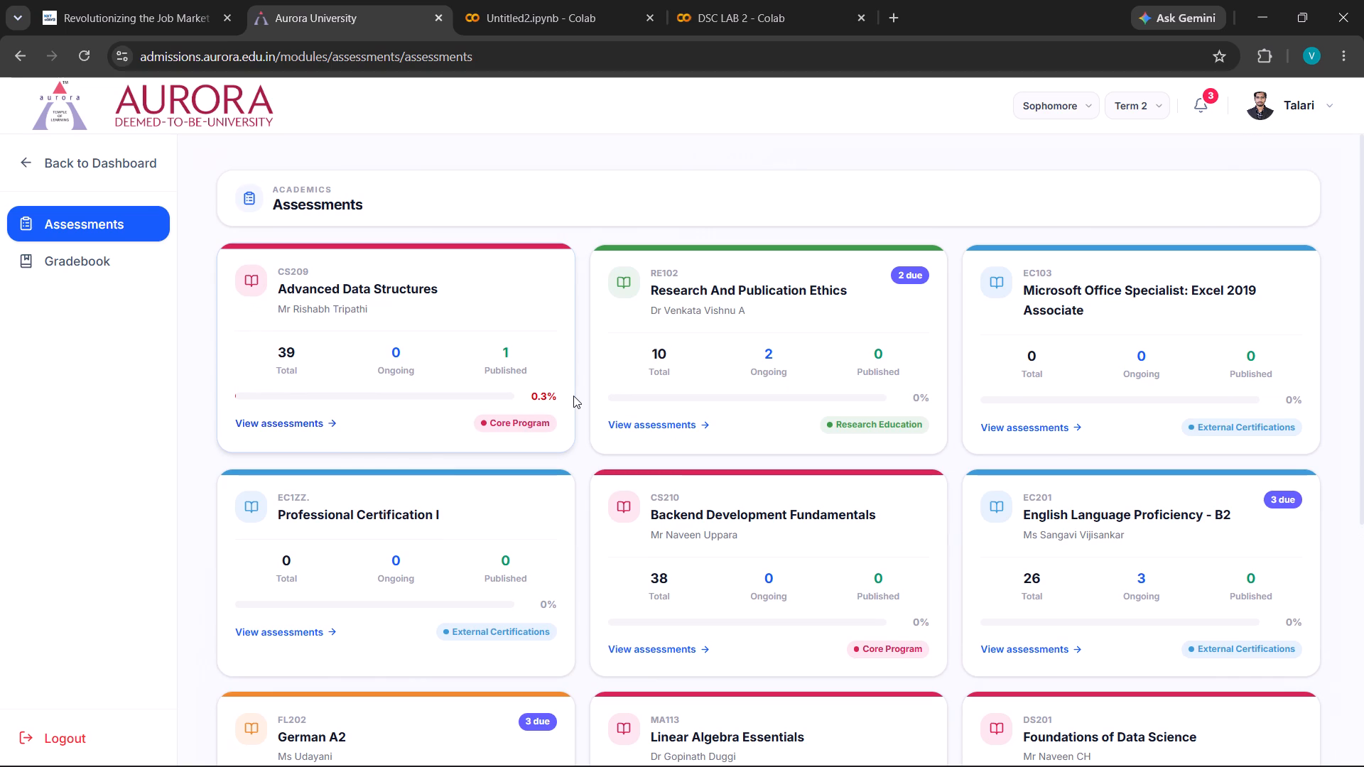
scroll(538, 369, up, 1)
scroll(538, 369, down, 3)
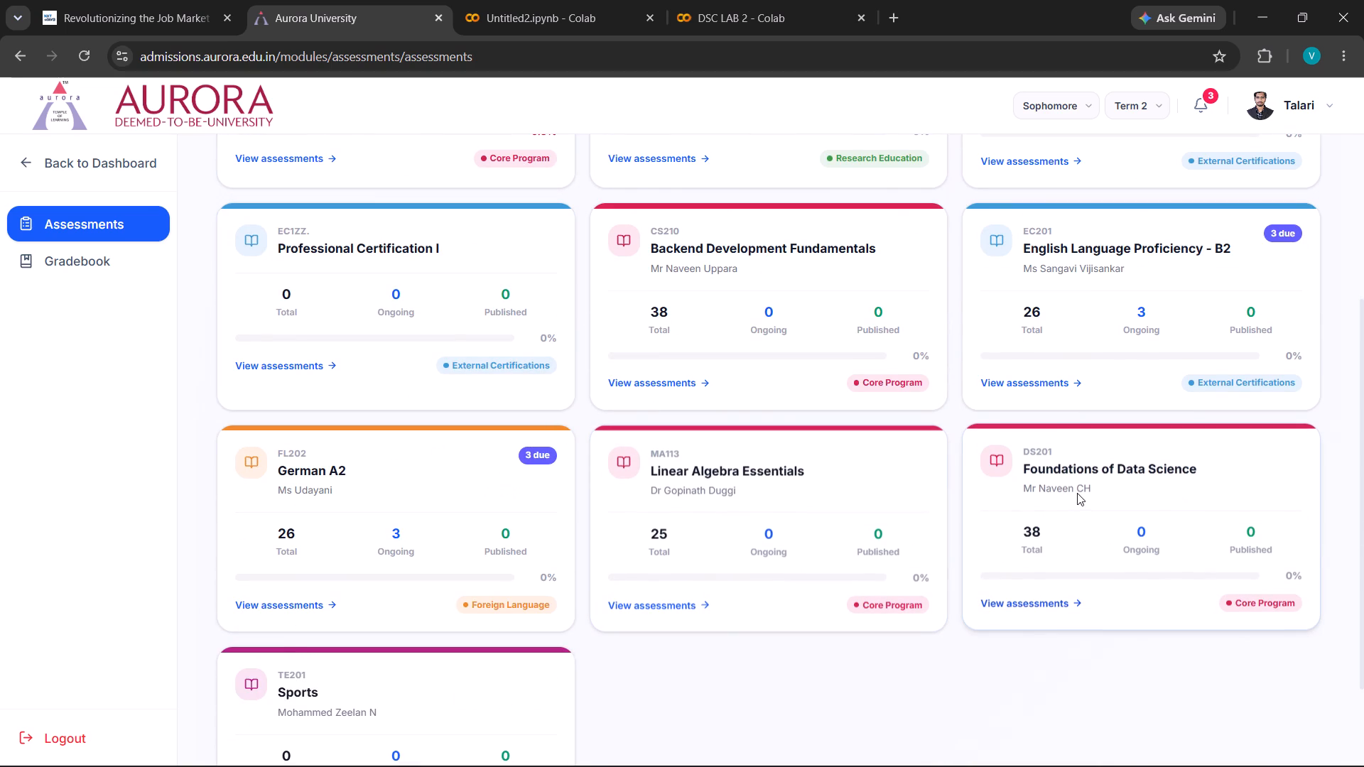
scroll(1148, 553, down, 6)
click(45, 161)
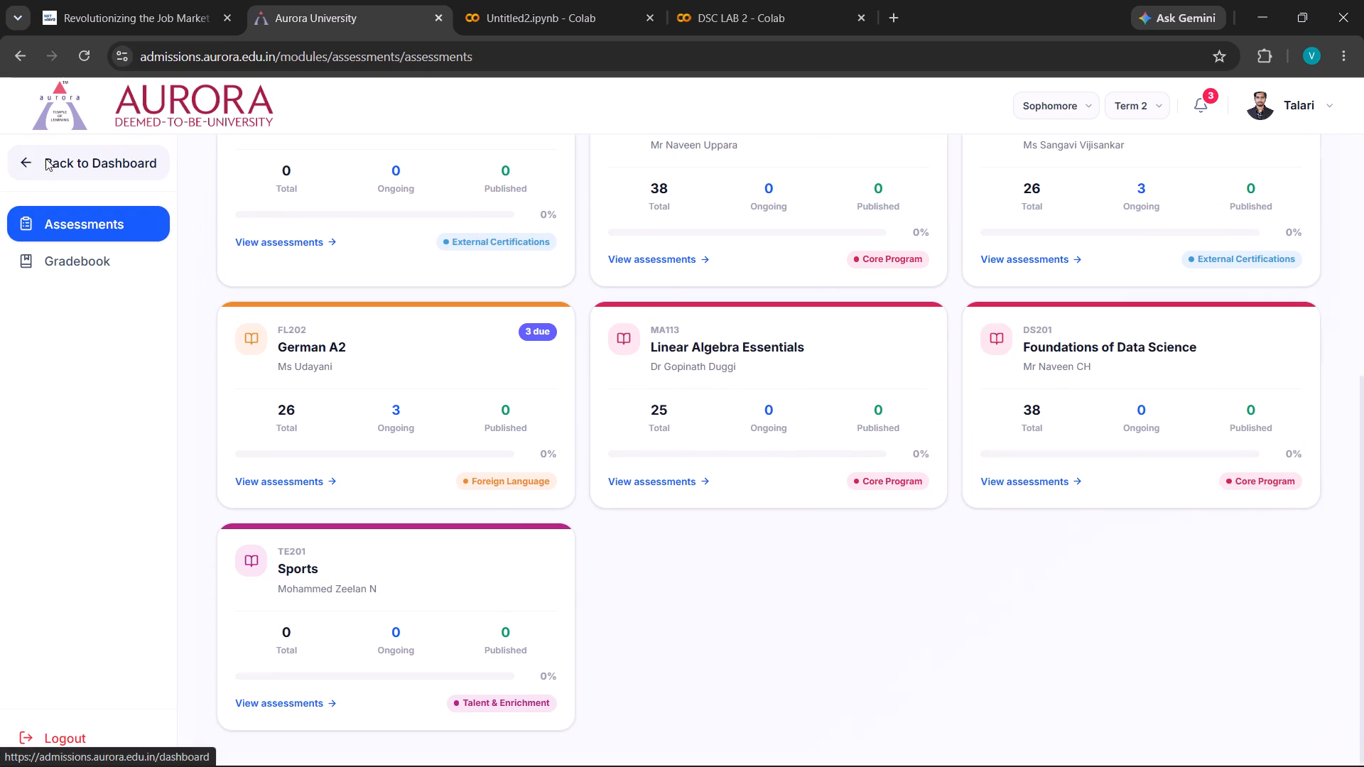
Close the DSC LAB 2, Untitled2.ipynb and "Revolutionizing the Job Market" pages, keeping only the Aurora University portal open.
click(865, 18)
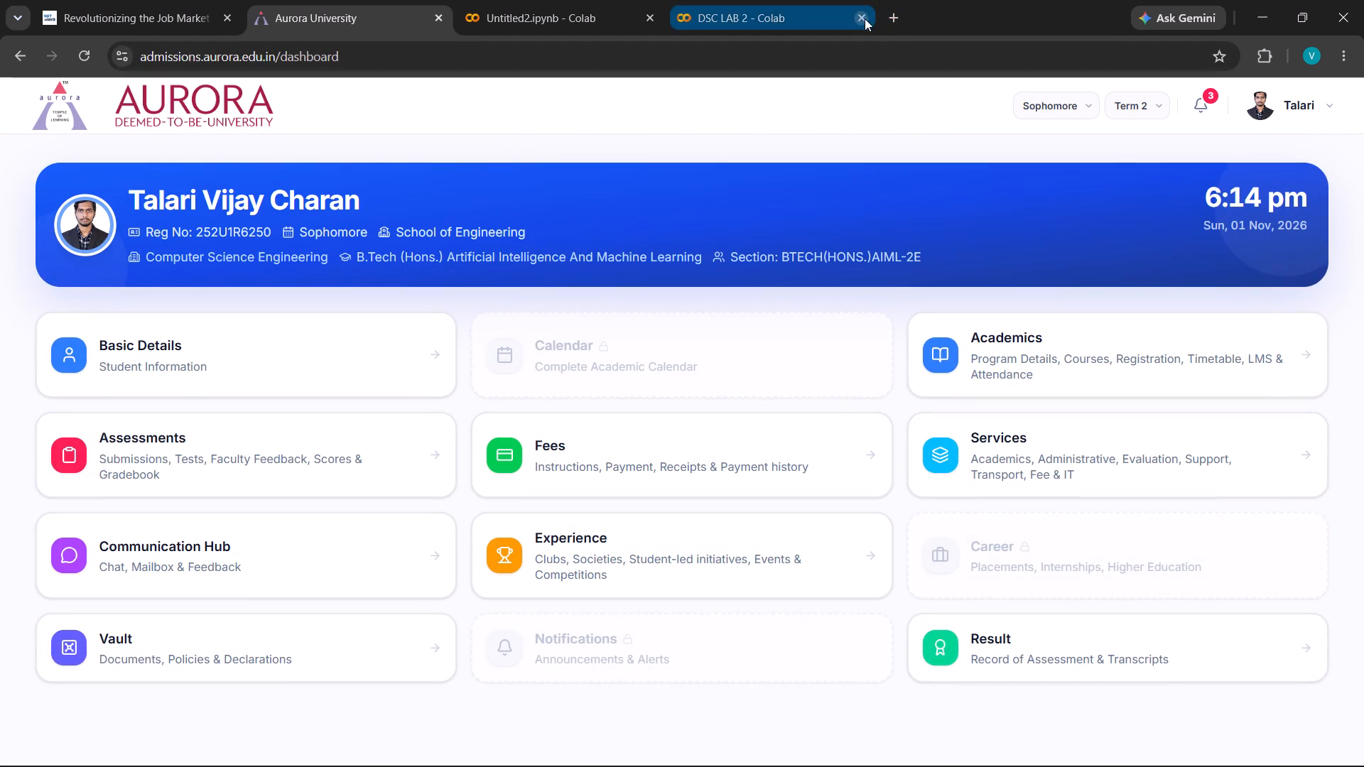
click(656, 17)
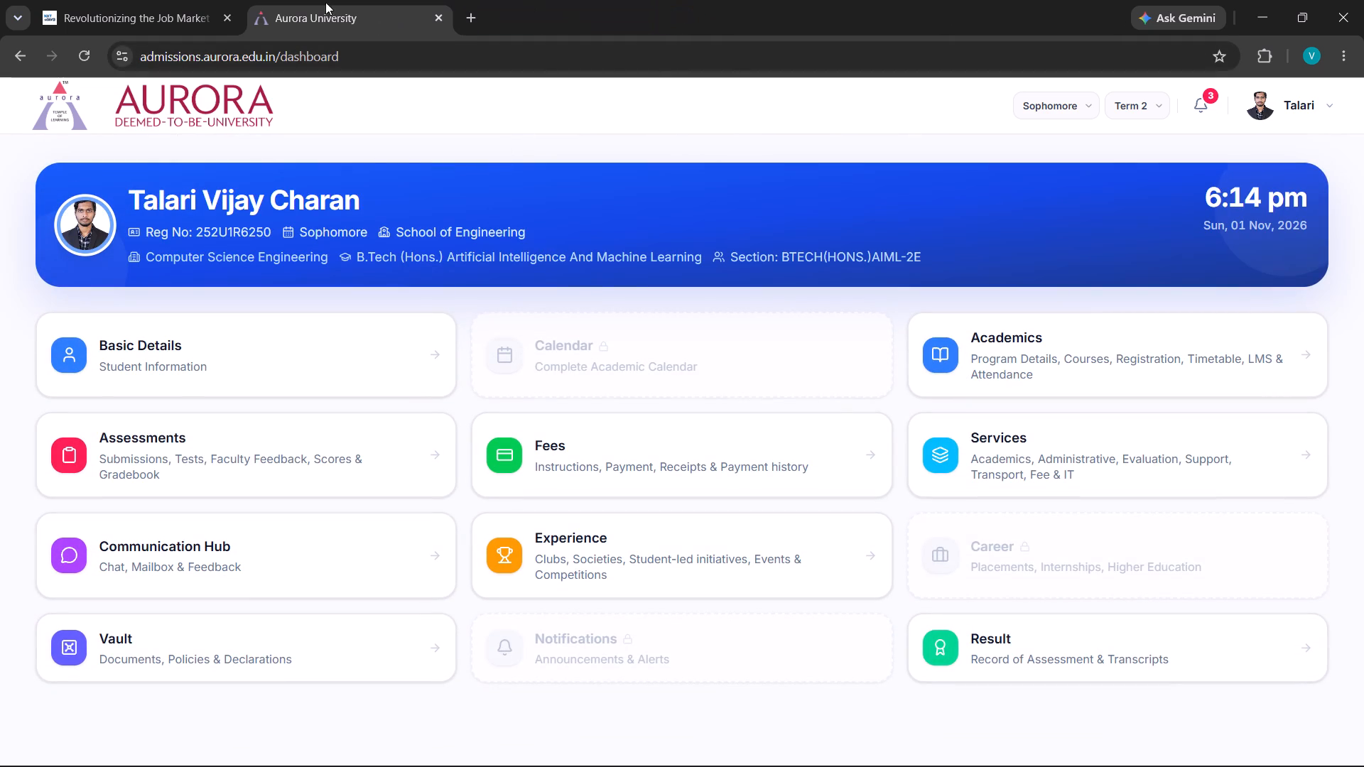
click(164, 0)
click(229, 18)
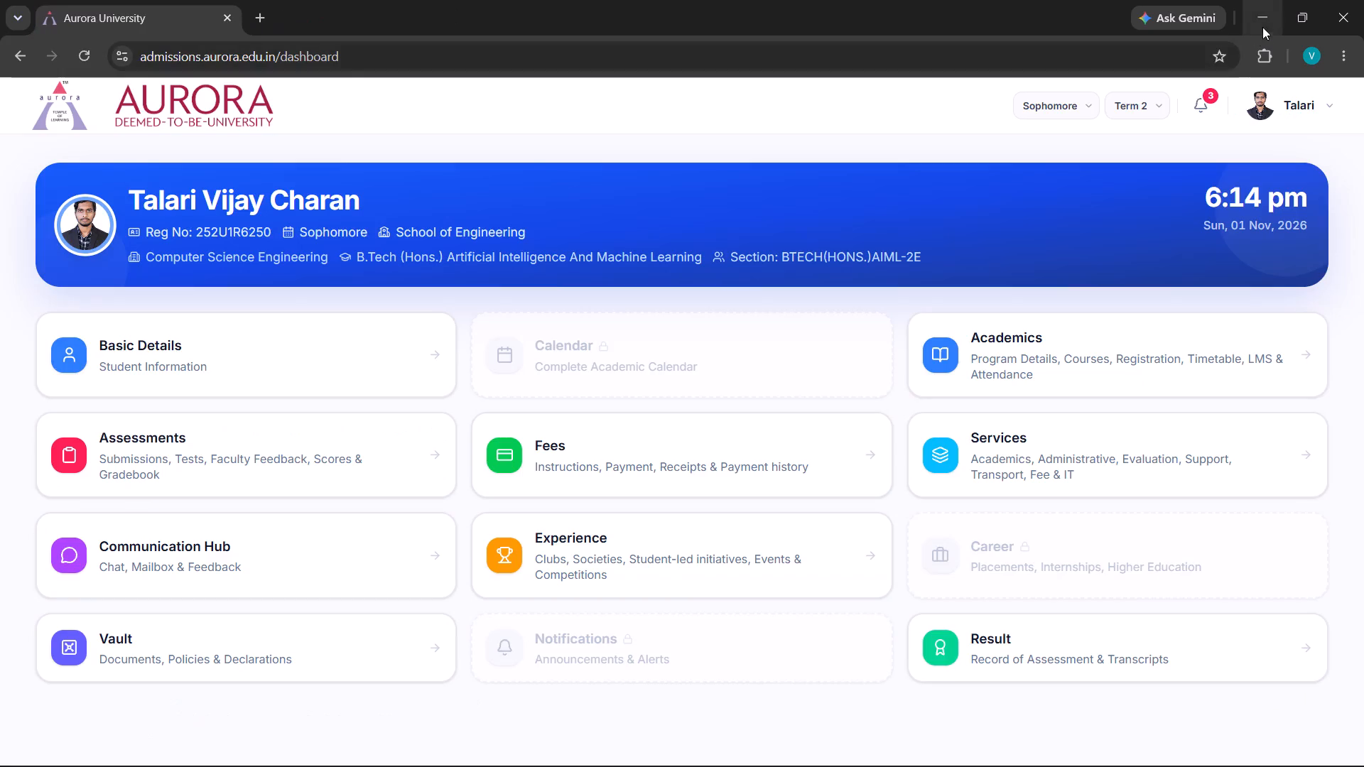